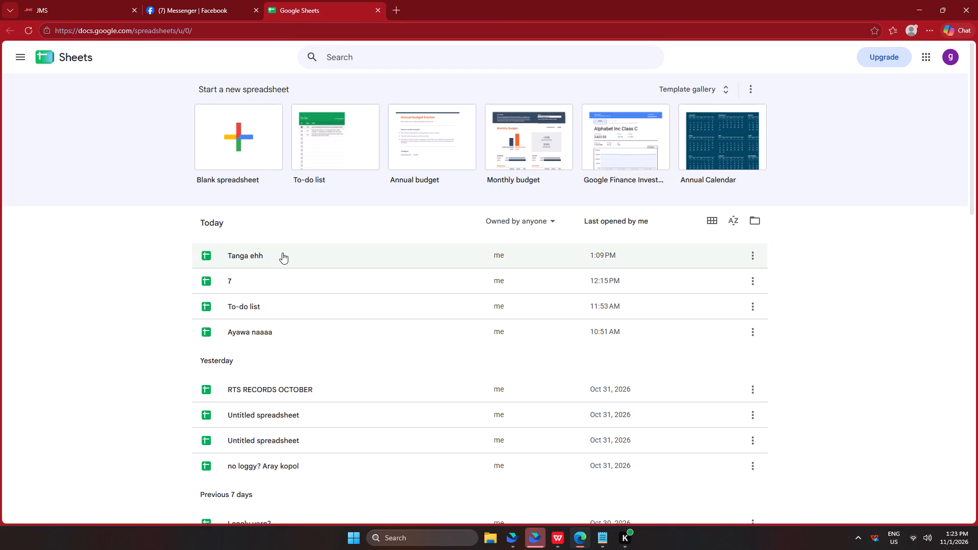
Open the RTS RECORDS OCTOBER spreadsheet and go to the RTS 10/31/2026 sheet.
left_click(281, 385)
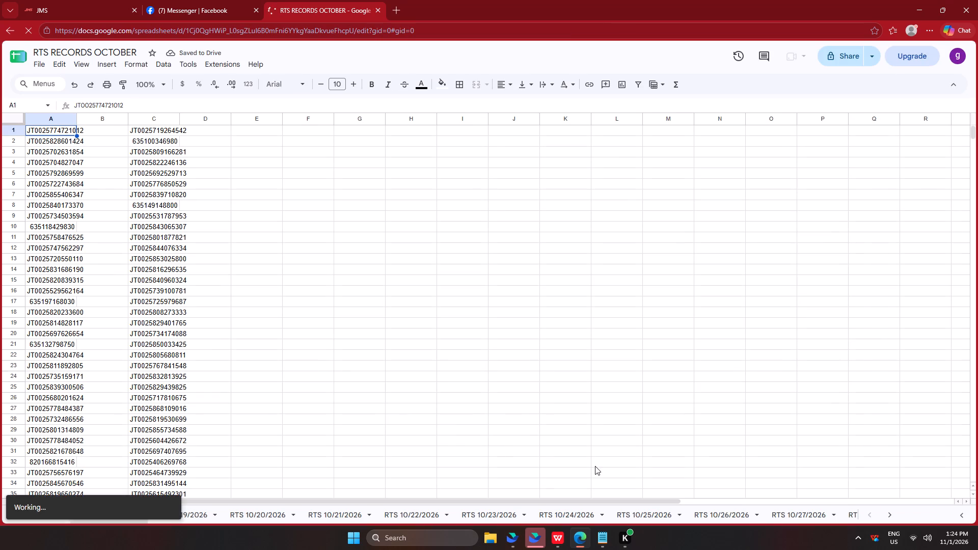
triple_click(892, 517)
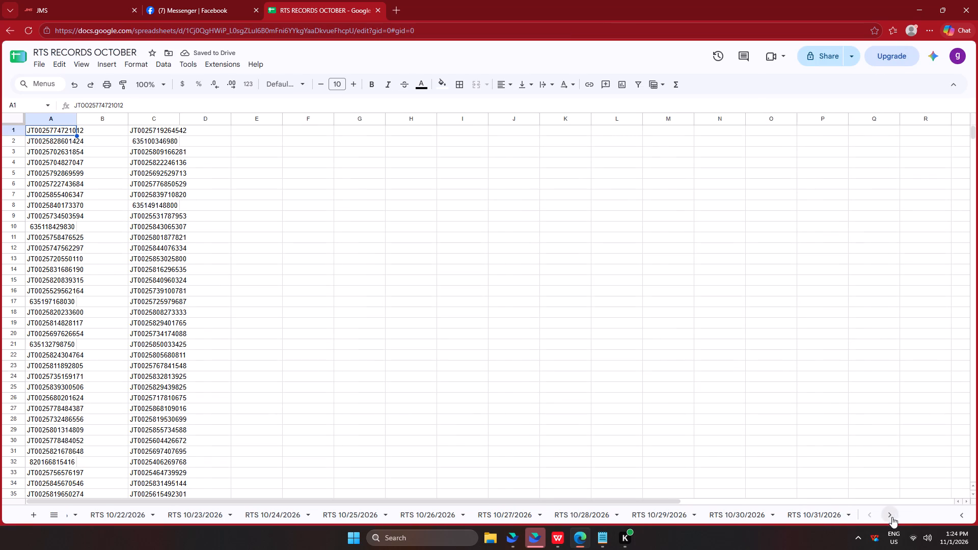
left_click(892, 517)
left_click(800, 511)
Move the two tracking numbers in A187:A188 up to start at A186, closing the blank row above them.
scroll(129, 362, "down", 6)
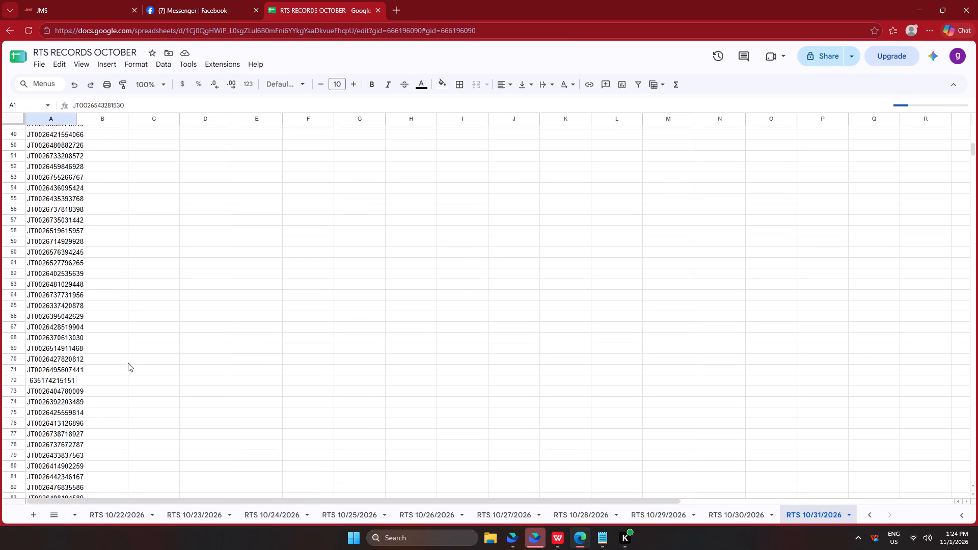
scroll(128, 363, "down", 20)
scroll(128, 363, "down", 17)
scroll(131, 451, "up", 1)
scroll(131, 451, "down", 8)
scroll(129, 451, "up", 15)
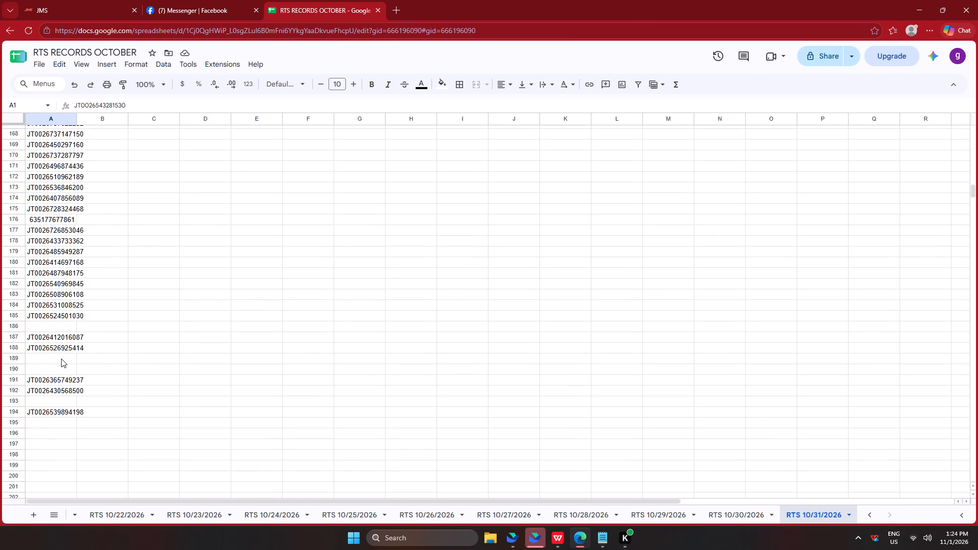
left_click_drag(45, 340, 50, 344)
key("ctrl+x")
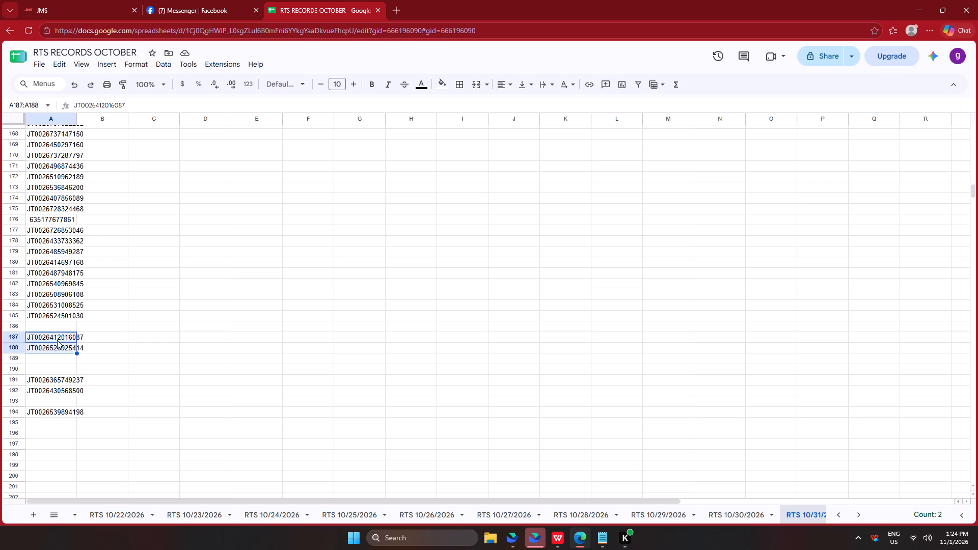
left_click(65, 328)
key("ctrl+v")
Move the two tracking numbers in A191:A192 up to start at A188, directly below the continuous list.
left_click_drag(37, 378, 44, 389)
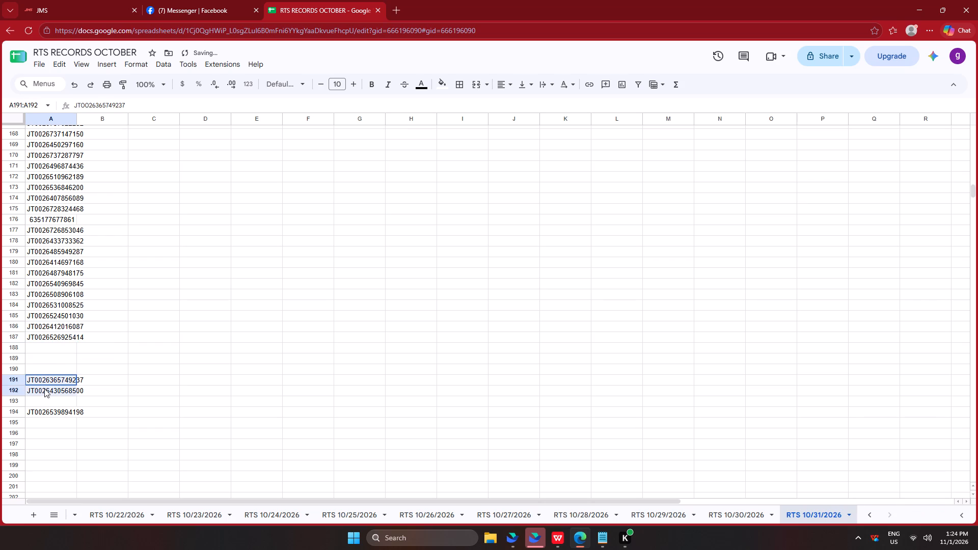
left_click_drag(44, 389, 46, 389)
key("ctrl+x")
left_click(56, 345)
key("ctrl+v")
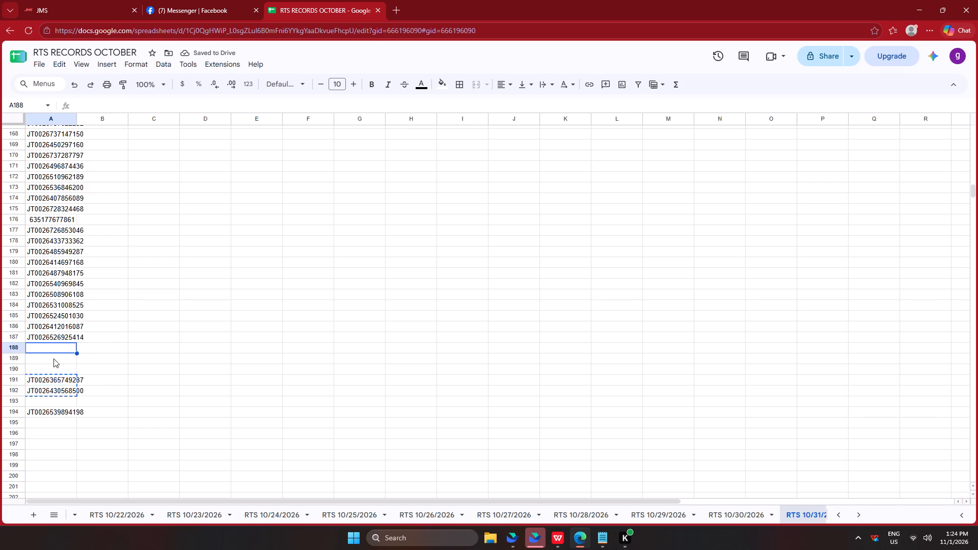
Move the last tracking number from A194 up to A190, directly below the continuous list.
left_click(50, 411)
key("ctrl+x")
left_click(53, 368)
key("ctrl+v")
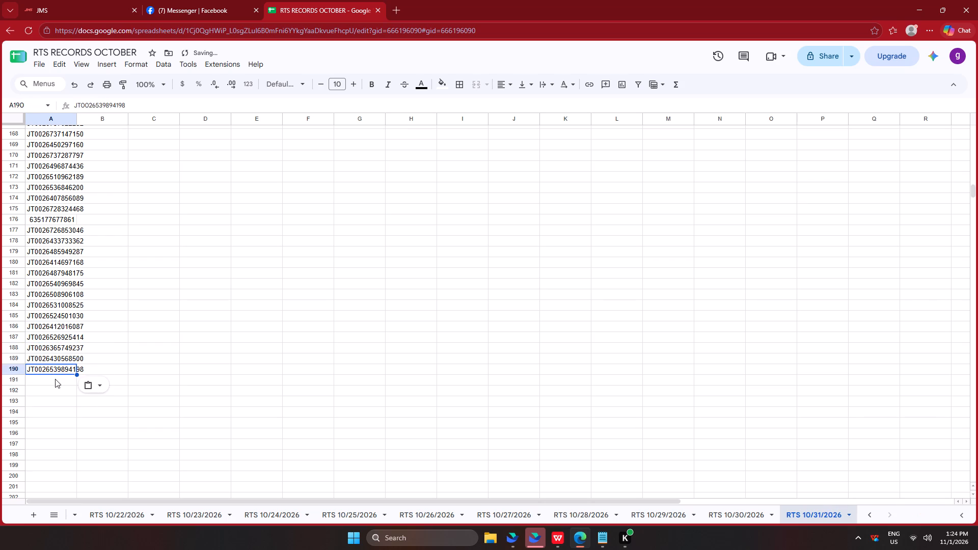
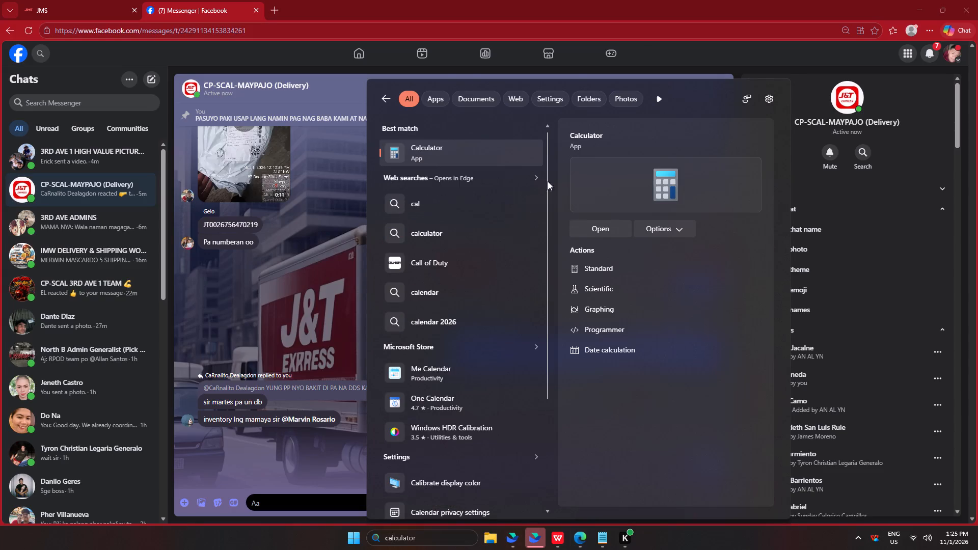
Switch to the Calculator app and add 191 and 29.
left_click(421, 150)
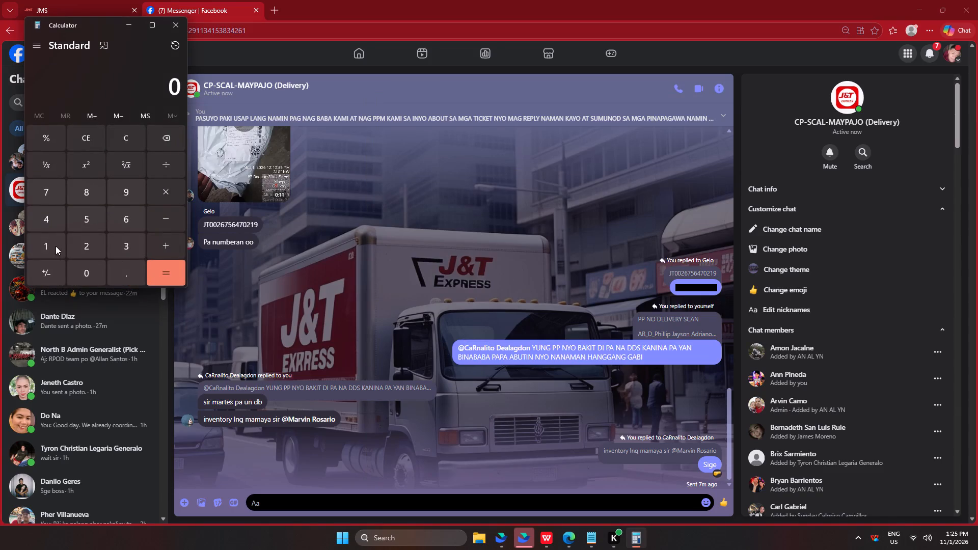
left_click(55, 246)
left_click(125, 188)
left_click(46, 245)
left_click(179, 242)
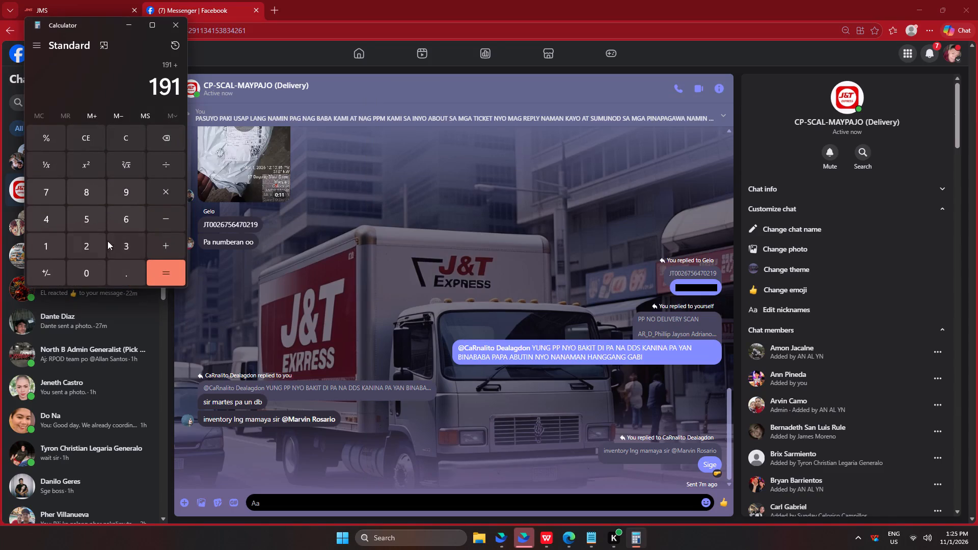
left_click(89, 244)
left_click(129, 185)
left_click(164, 277)
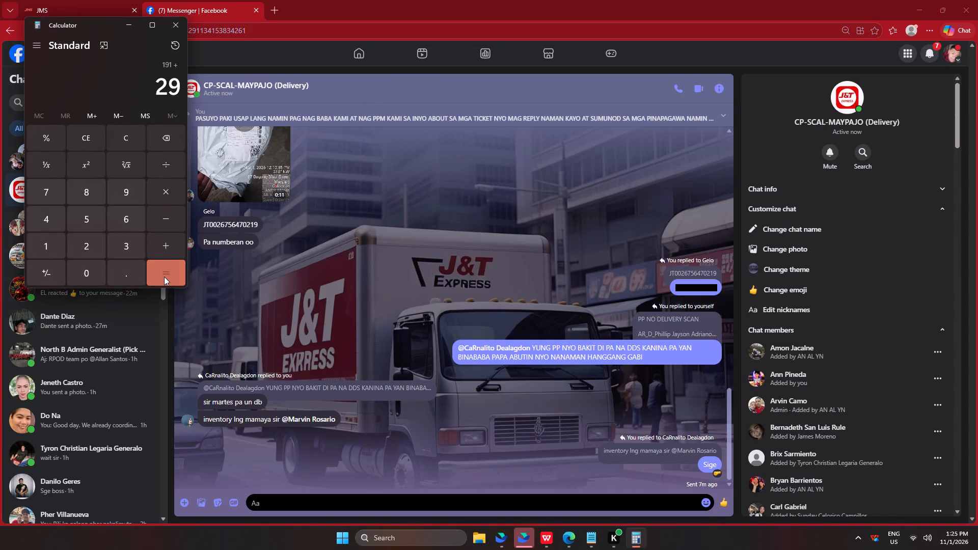
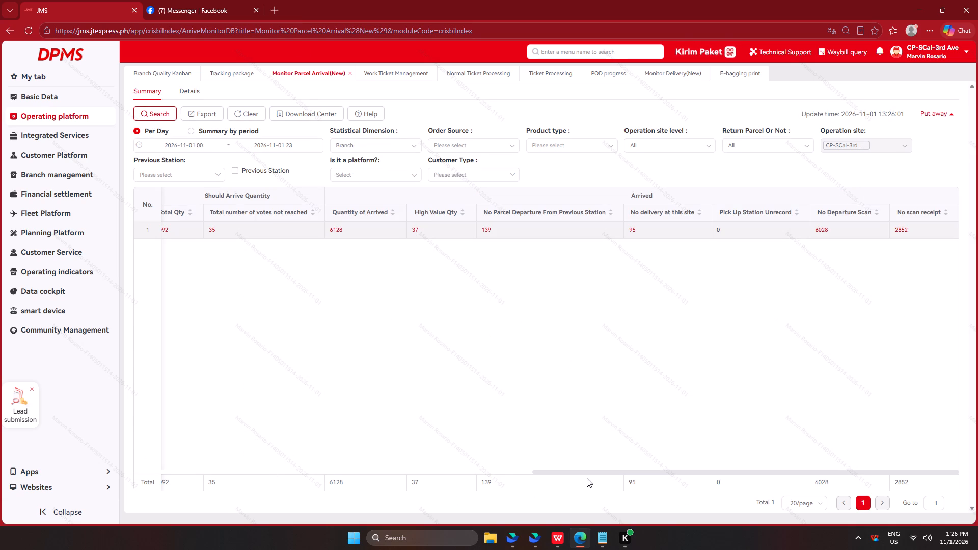
Open the details of the arrived parcels with no delivery at this site and submit them for export.
left_click(638, 230)
left_click(628, 230)
left_click(632, 230)
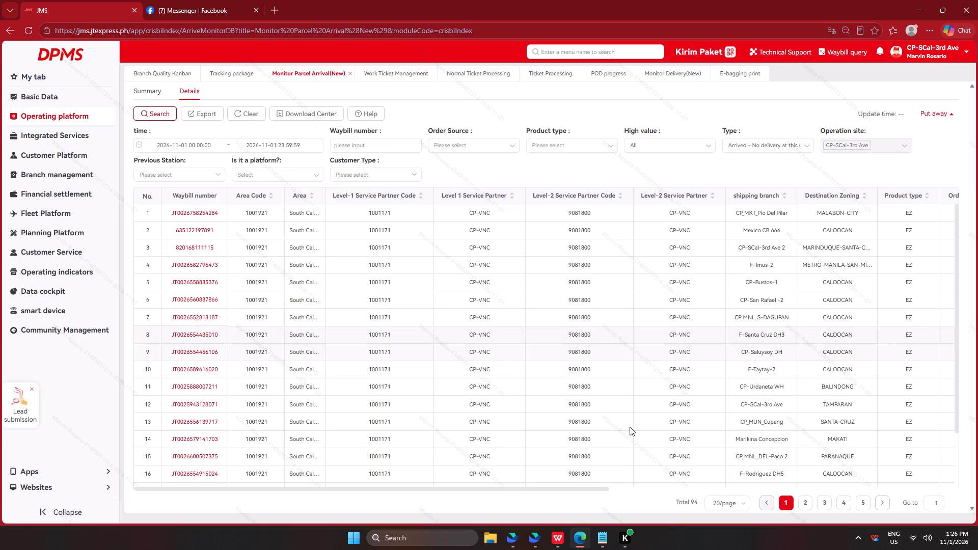
left_click(209, 115)
left_click(575, 313)
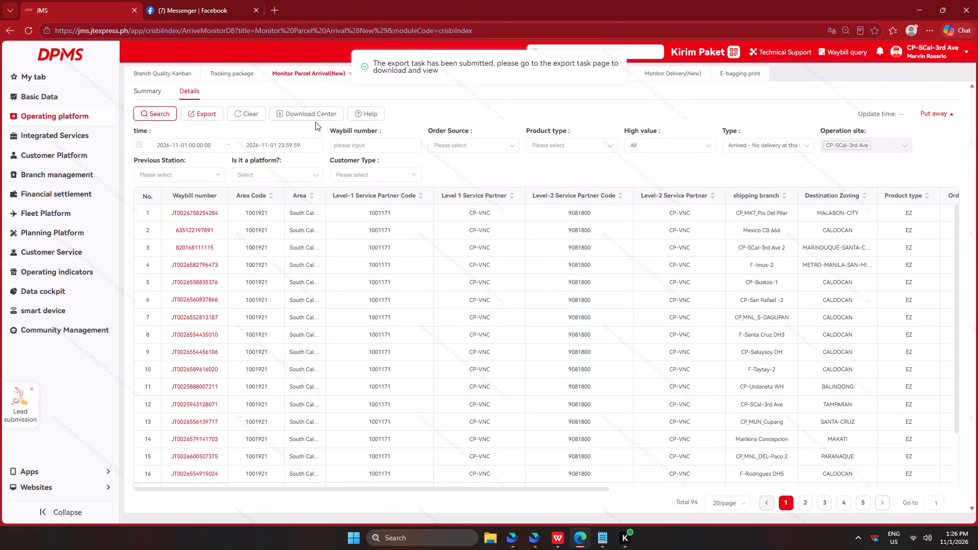
Refresh the export task list until the newest Monitor Parcel ArrivalDetails export is ready, and open its file.
left_click(311, 115)
triple_click(273, 154)
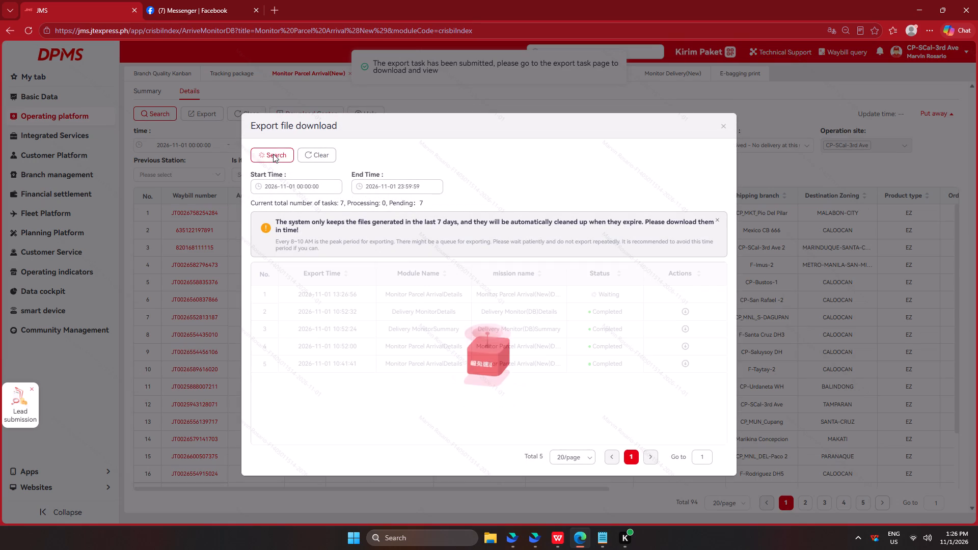
triple_click(273, 154)
triple_click(273, 154)
triple_click(273, 154)
left_click(273, 154)
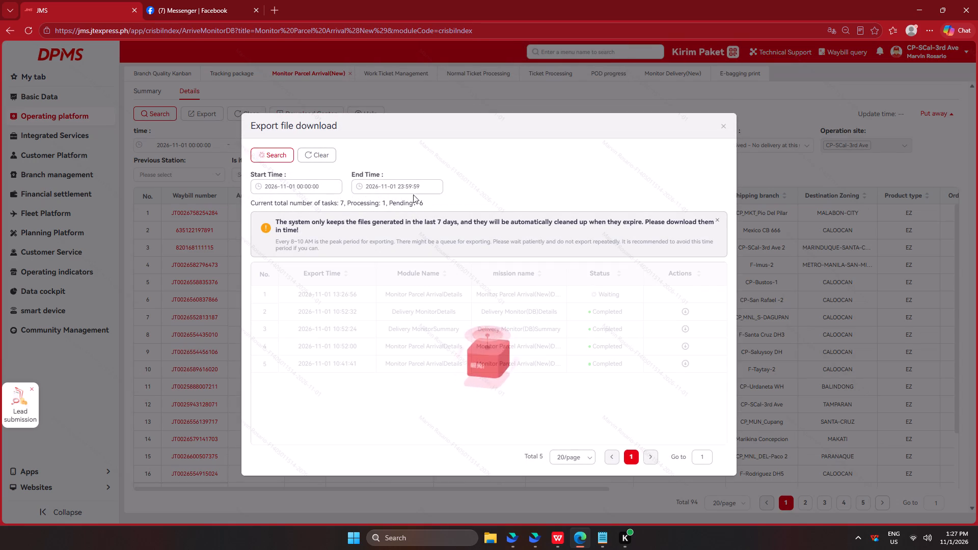
triple_click(278, 154)
triple_click(278, 154)
triple_click(278, 154)
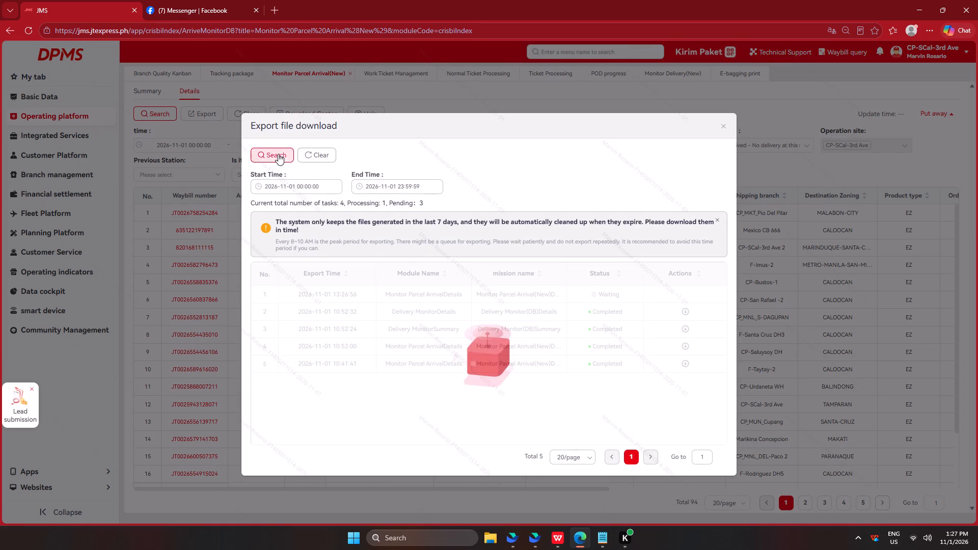
triple_click(278, 154)
triple_click(278, 154)
double_click(278, 154)
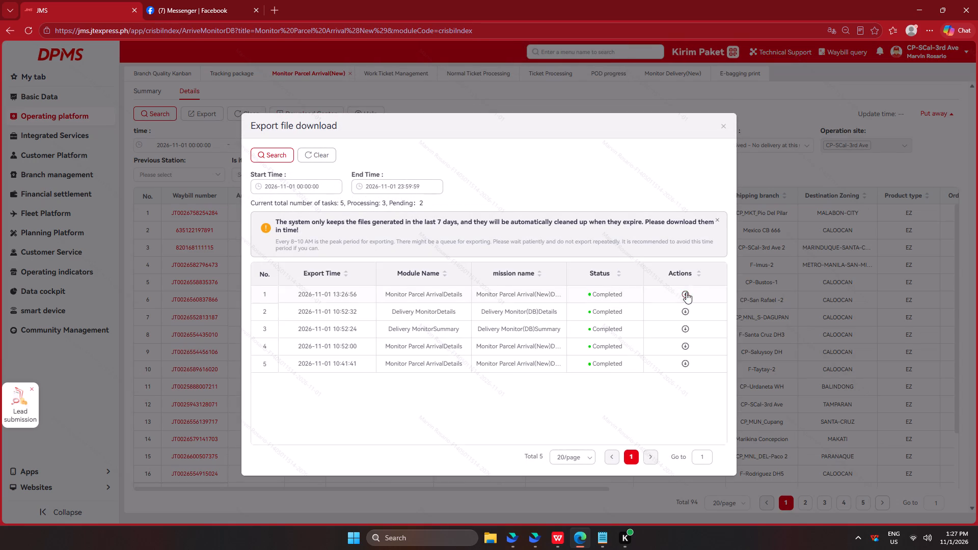
left_click(685, 295)
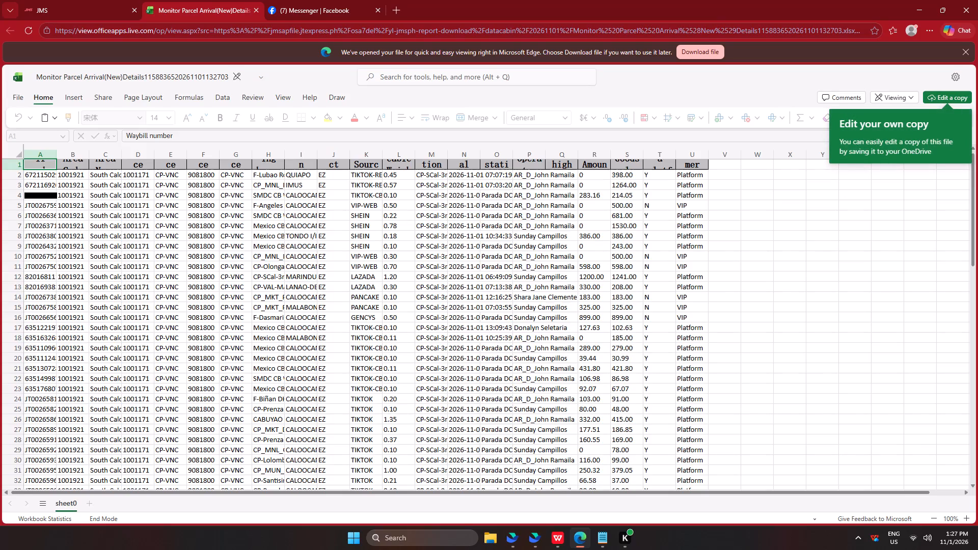
Copy all the waybill numbers in column A of the exported sheet, from A2 down to the last row.
left_click(32, 174)
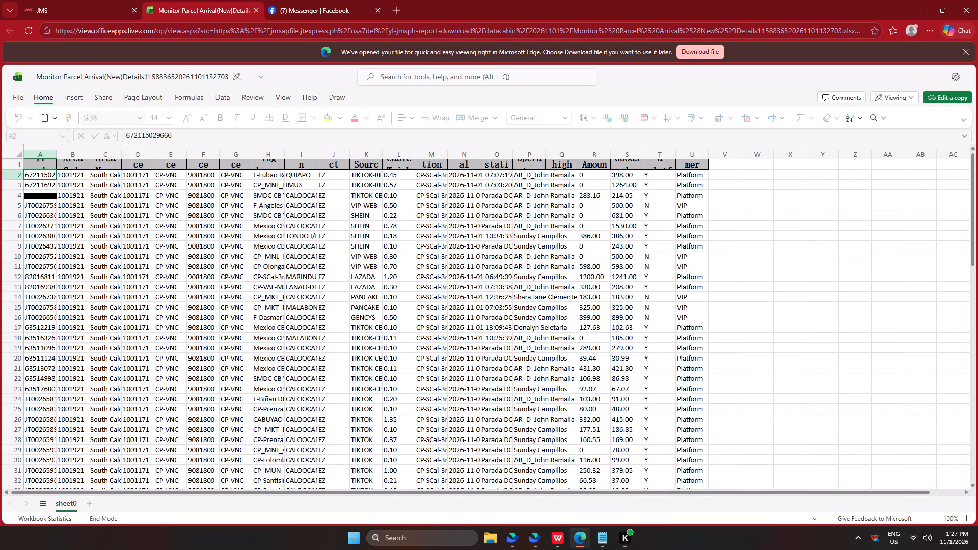
key("ctrl+shift+Down")
key("ctrl+c")
key("ctrl+c")
key("ctrl+c")
key("ctrl+c")
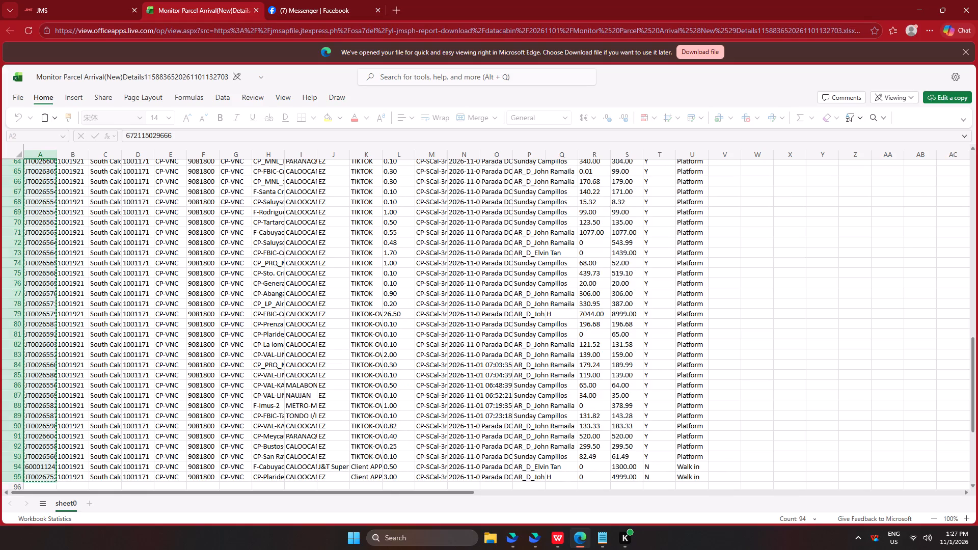
key("ctrl+c")
key("ctrl+c")
key("ctrl+c")
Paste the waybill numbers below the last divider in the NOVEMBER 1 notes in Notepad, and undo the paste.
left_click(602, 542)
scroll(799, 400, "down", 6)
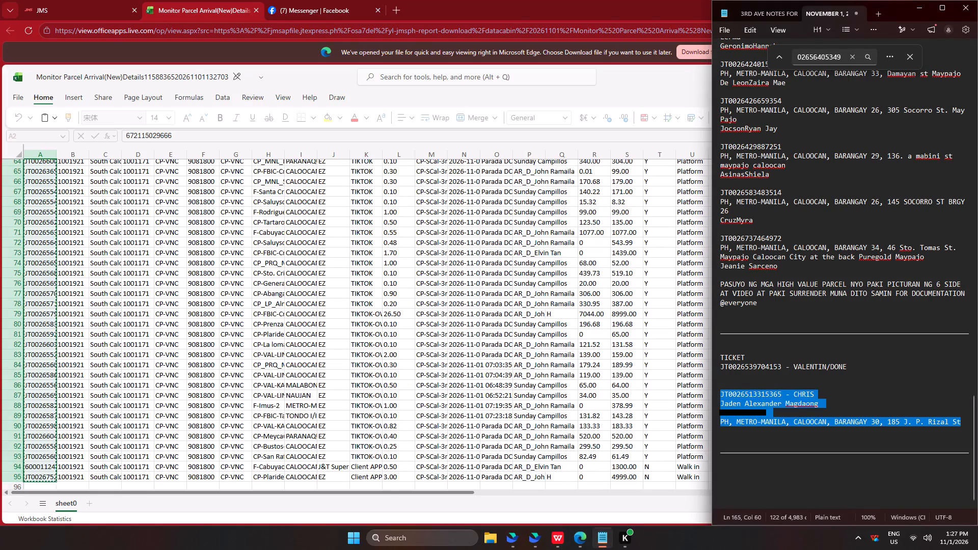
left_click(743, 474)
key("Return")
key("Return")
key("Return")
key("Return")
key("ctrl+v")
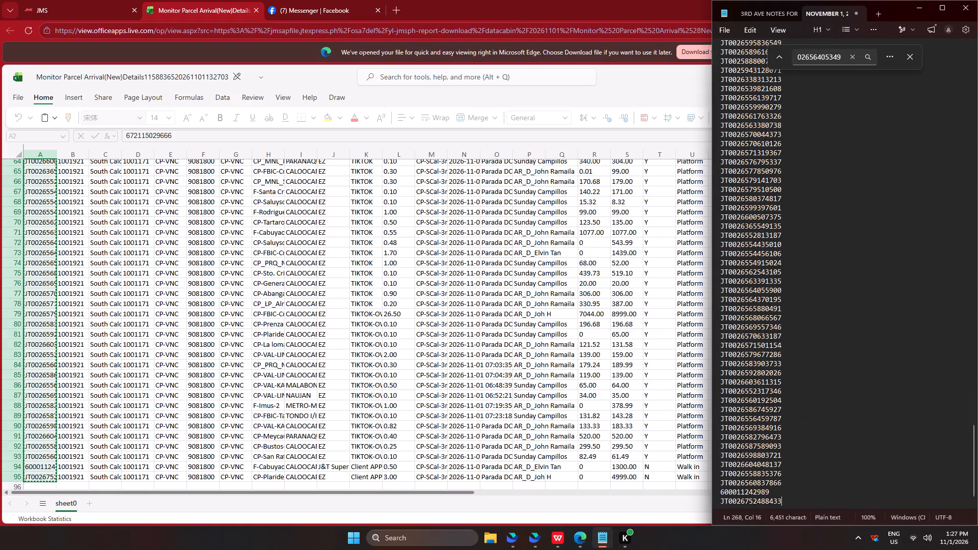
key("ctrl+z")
Return to JMS and look up the copied waybill numbers in Tracking package 2.0.
left_click(95, 0)
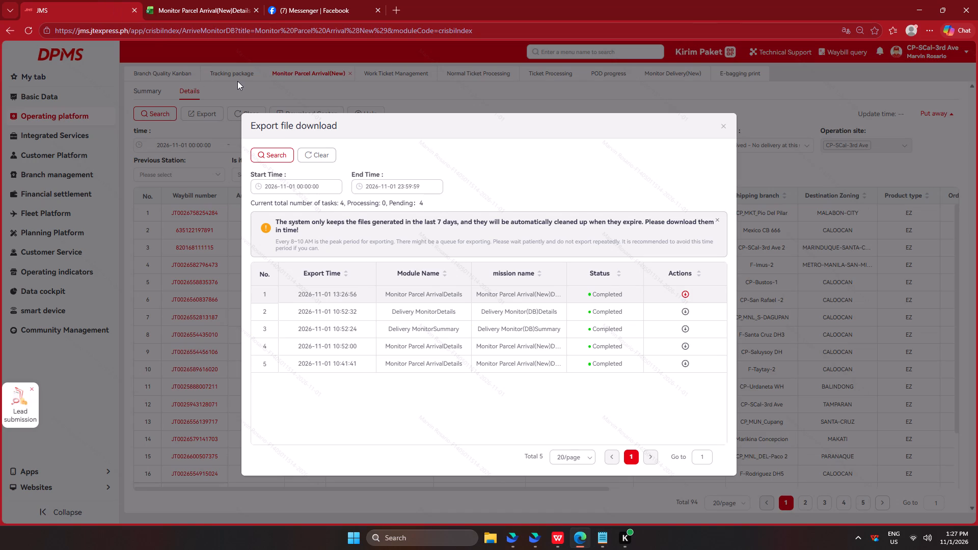
key("Escape")
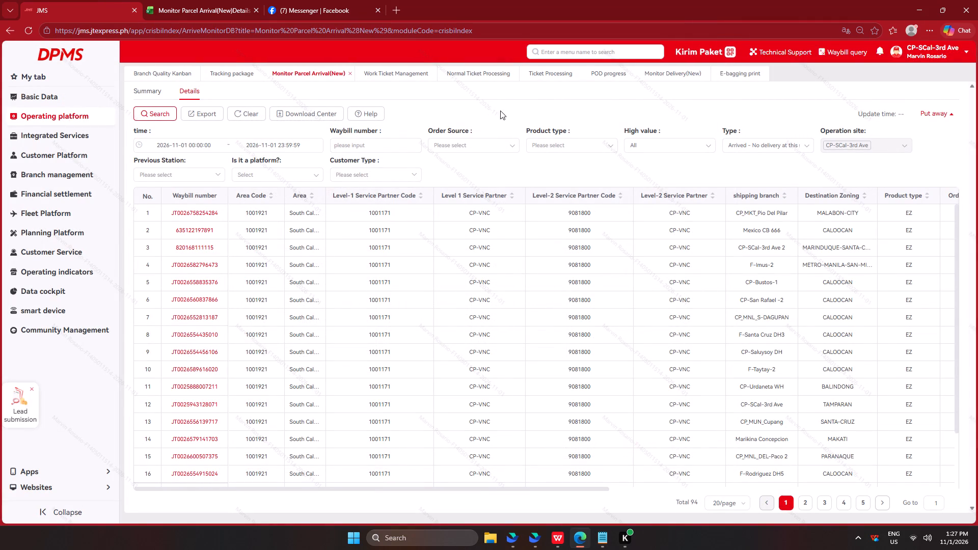
left_click(55, 78)
left_click(78, 119)
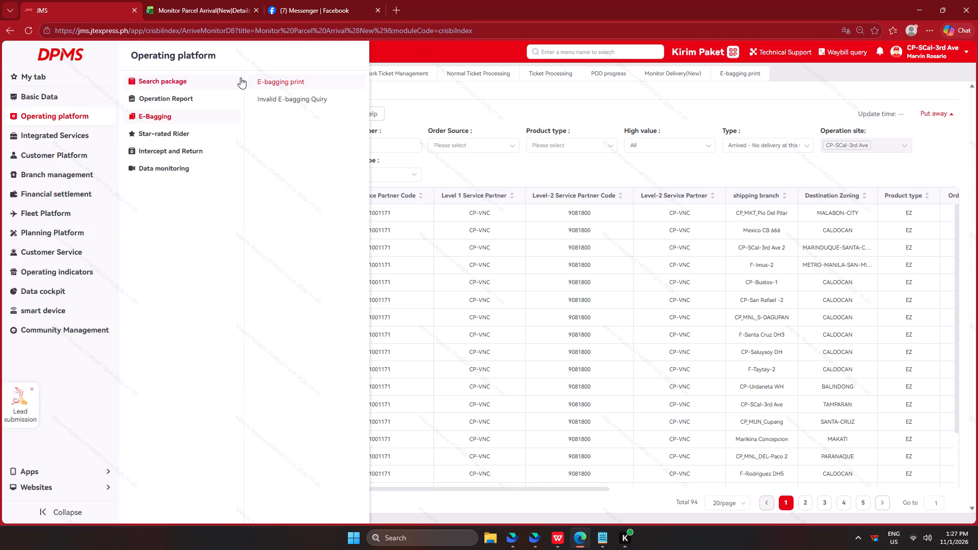
left_click(184, 86)
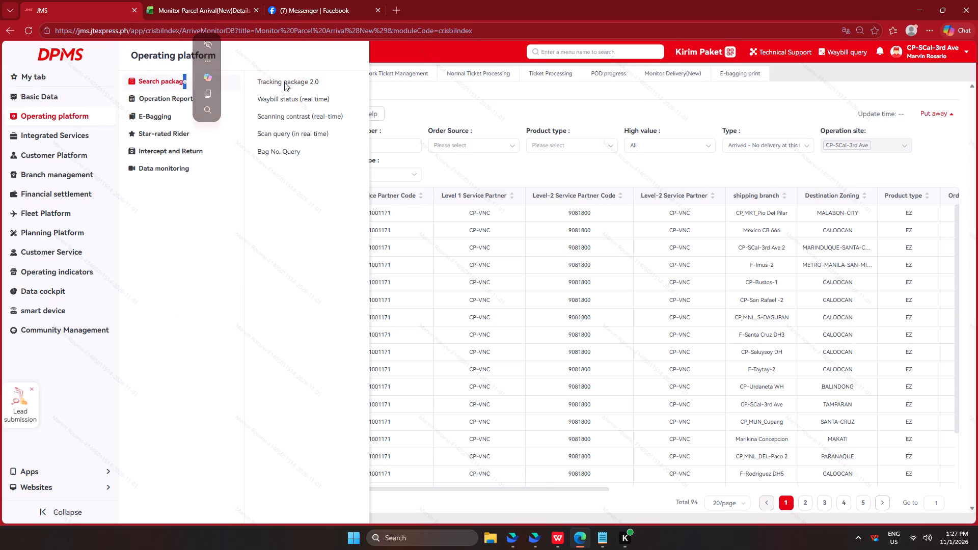
left_click(285, 82)
left_click(199, 184)
key("ctrl+v")
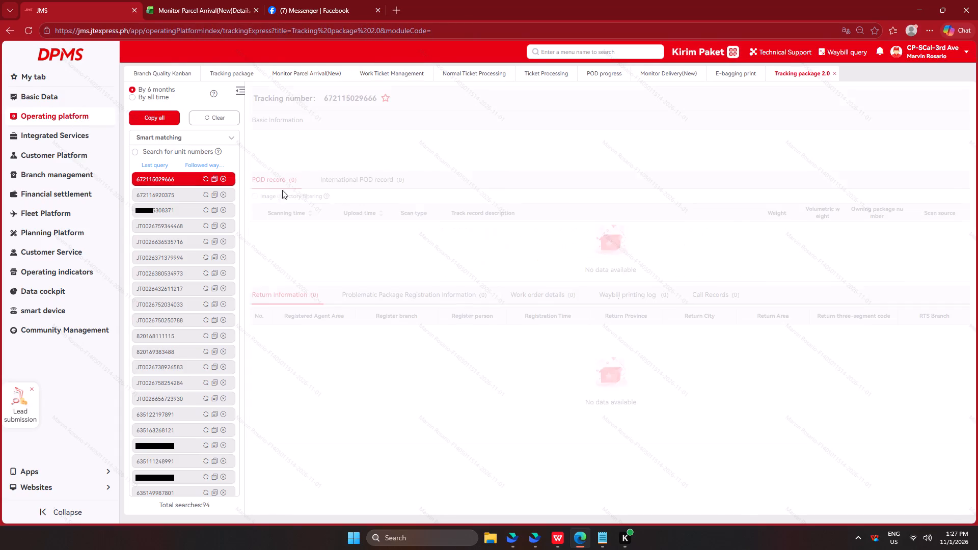
scroll(382, 191, "down", 15)
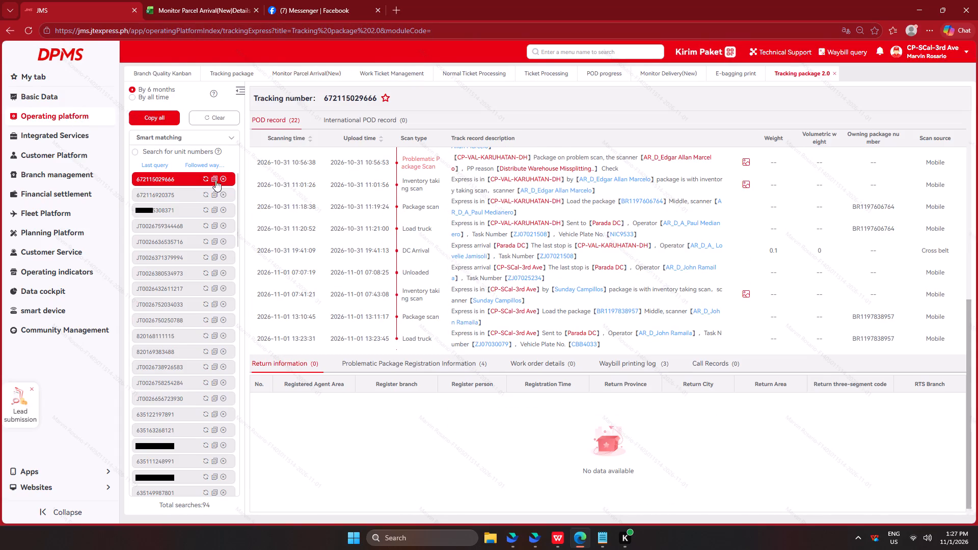
left_click(222, 178)
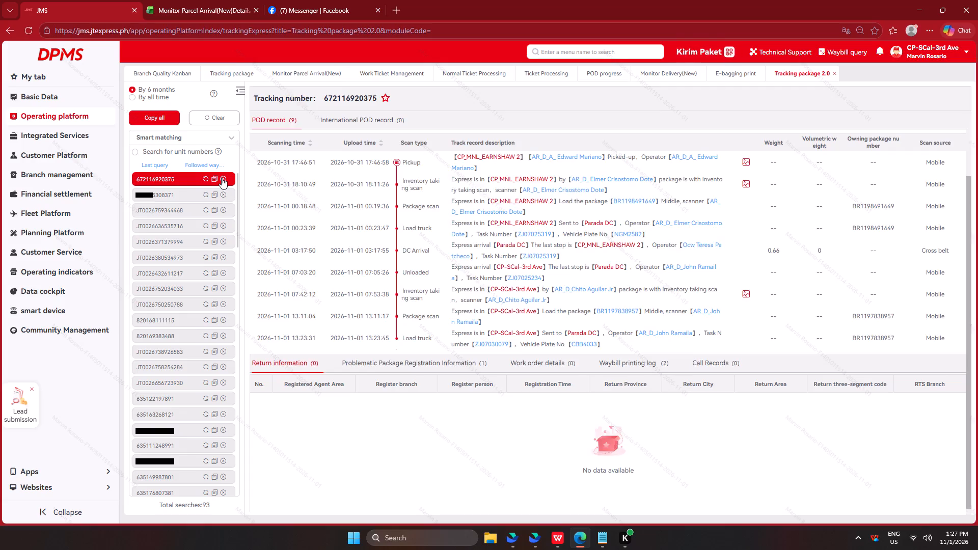
left_click(222, 178)
scroll(367, 231, "down", 6)
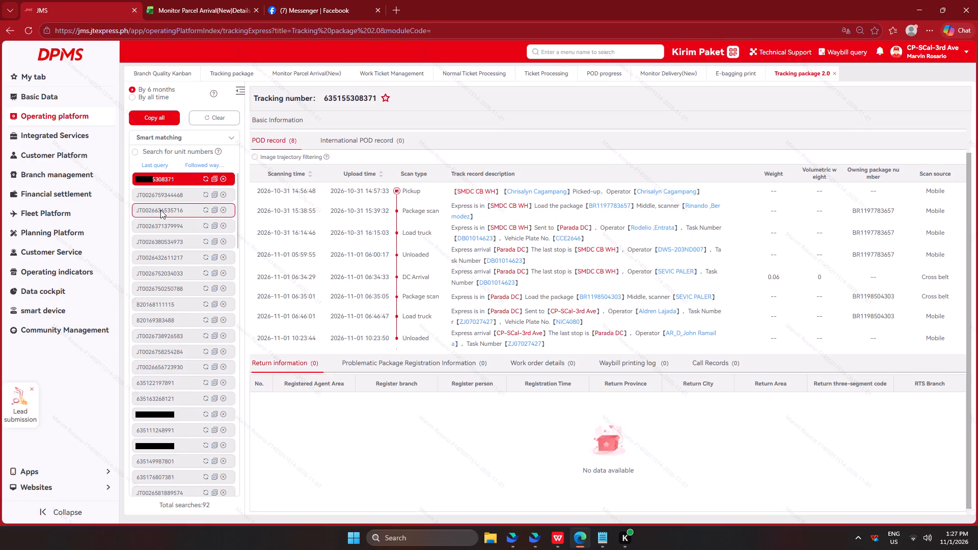
left_click(167, 199)
scroll(398, 232, "down", 7)
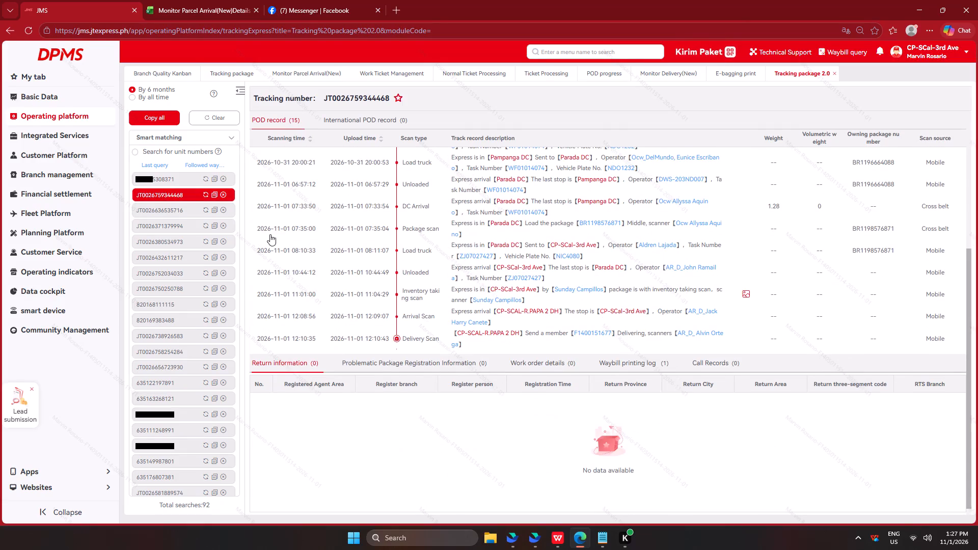
left_click(222, 194)
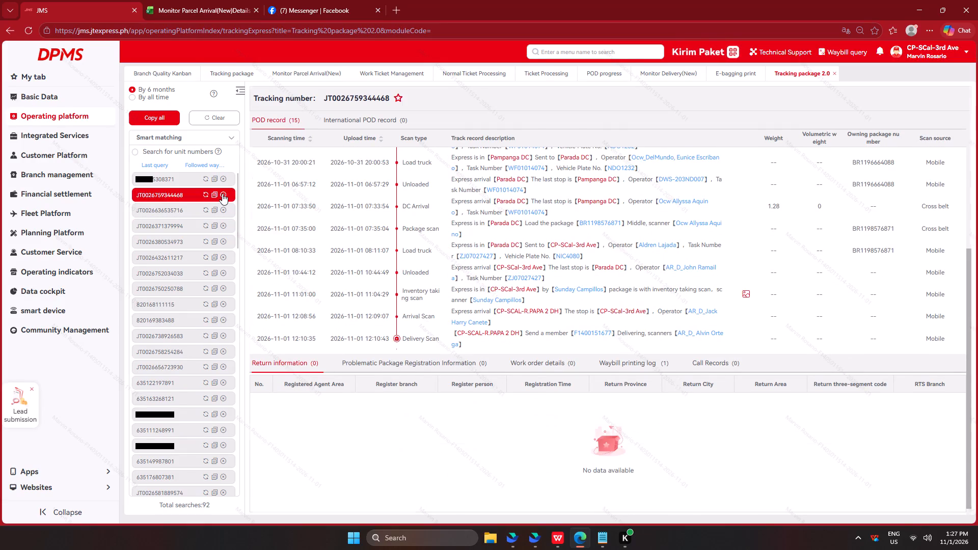
left_click(176, 207)
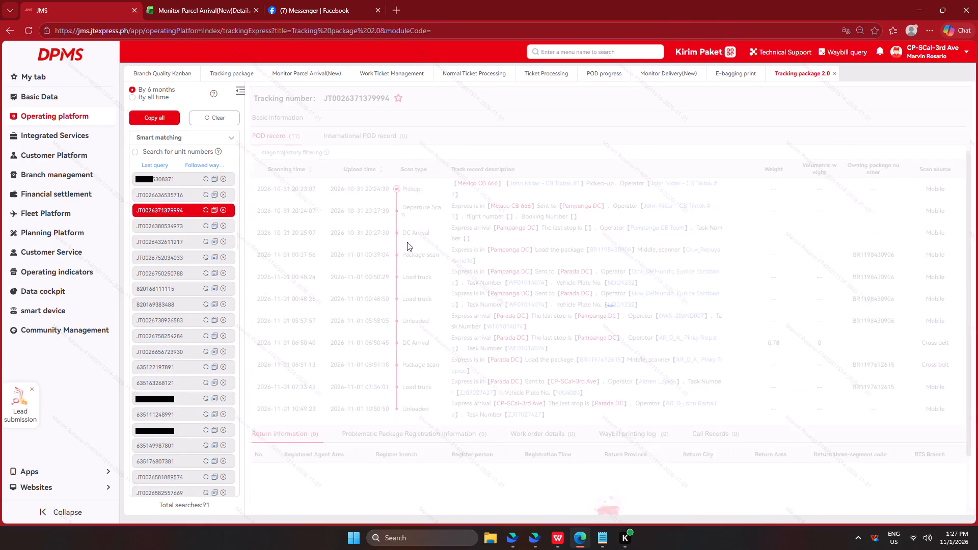
scroll(413, 246, "down", 12)
left_click(175, 229)
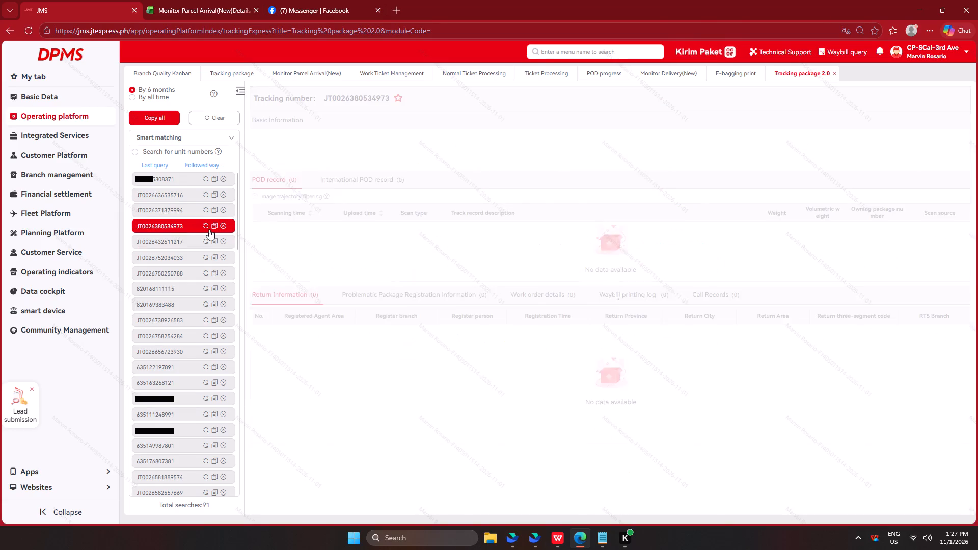
scroll(409, 249, "down", 7)
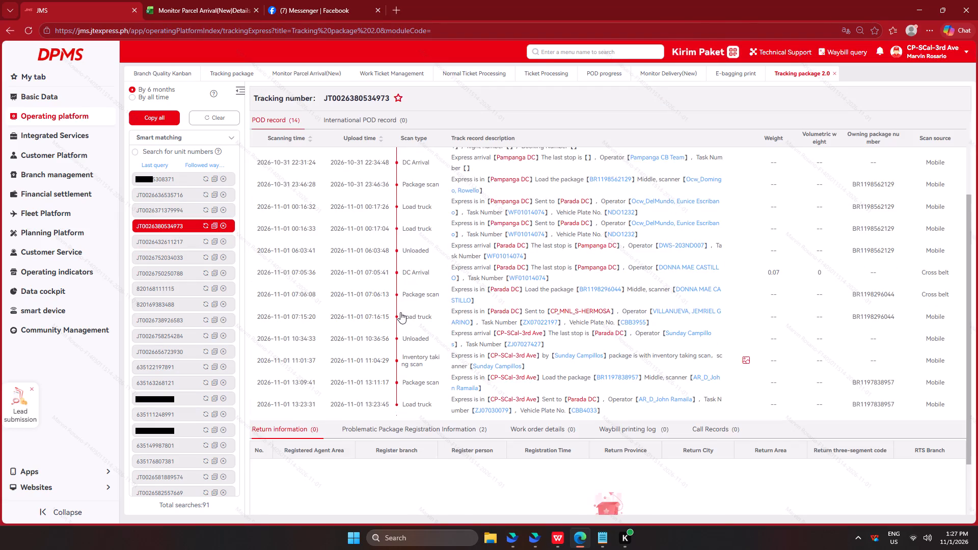
scroll(401, 313, "down", 5)
left_click(224, 228)
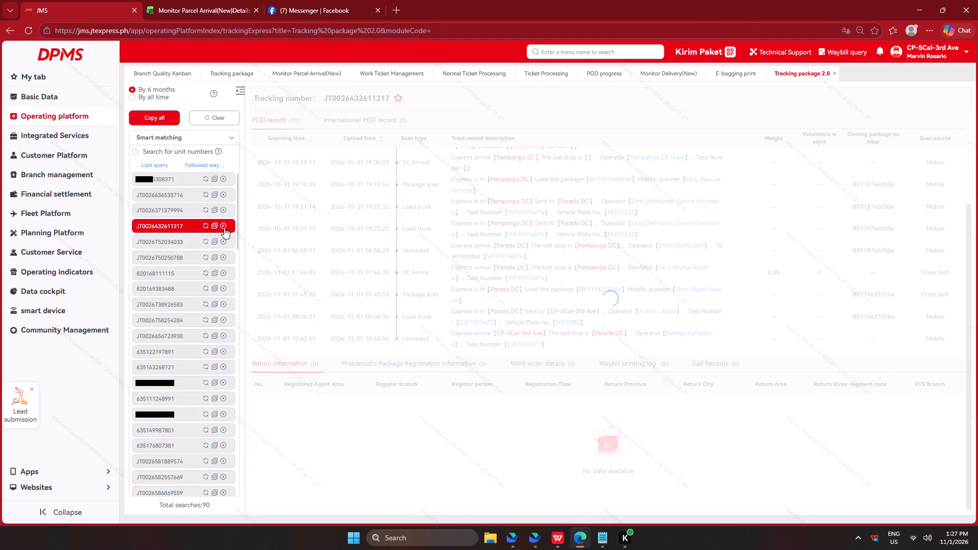
left_click(174, 246)
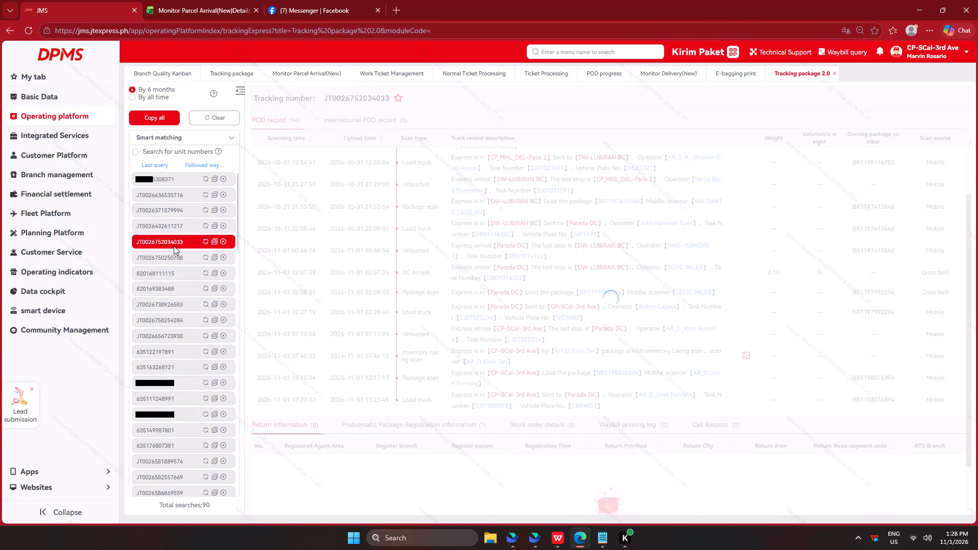
left_click(222, 241)
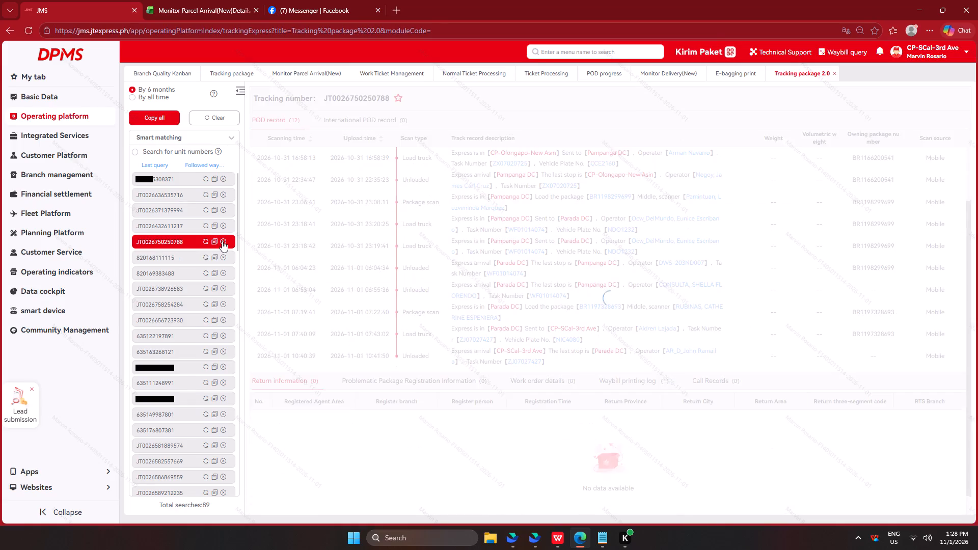
left_click(174, 261)
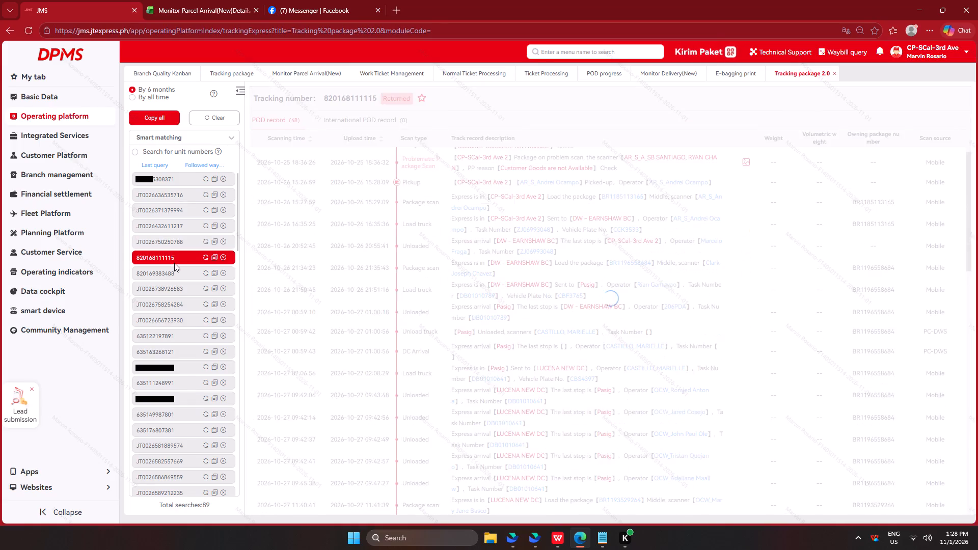
scroll(416, 286, "down", 20)
scroll(416, 286, "down", 2)
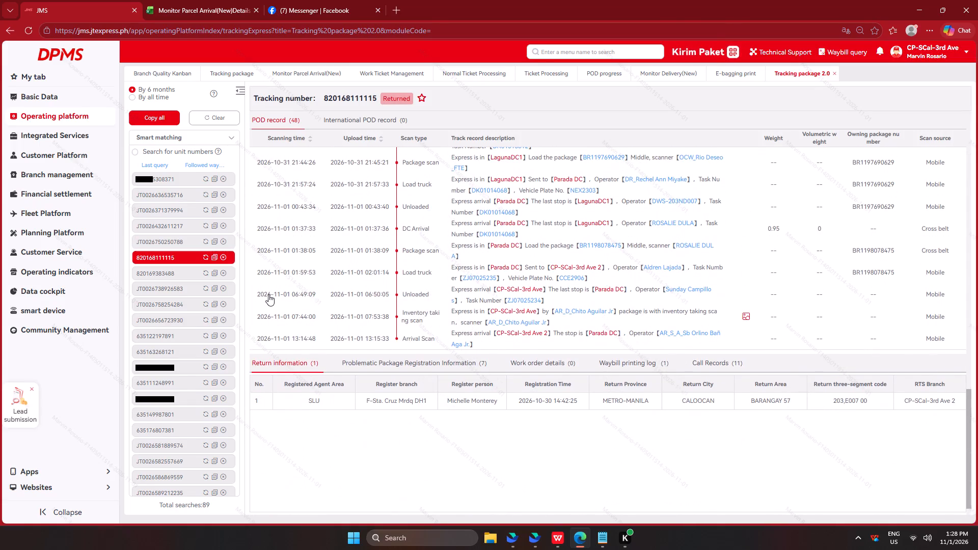
left_click(222, 254)
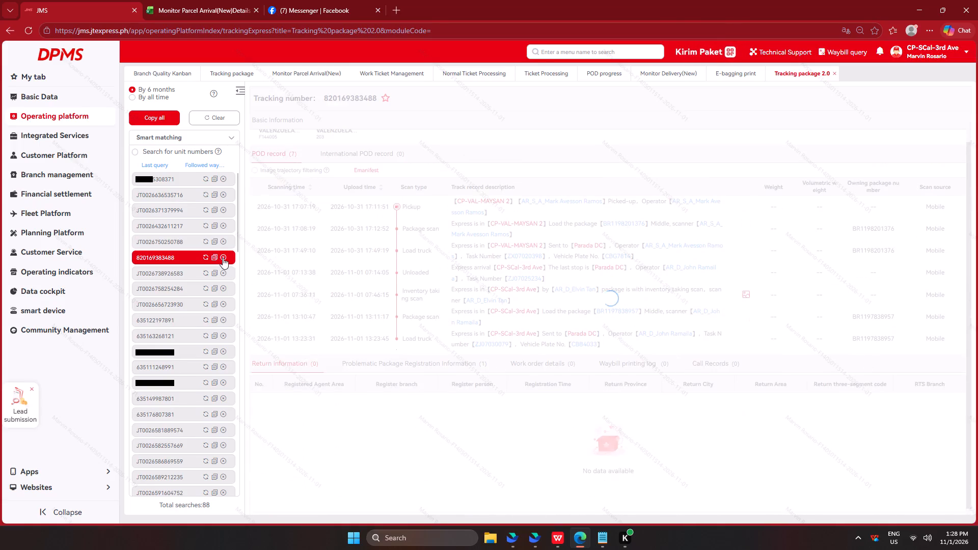
left_click(226, 258)
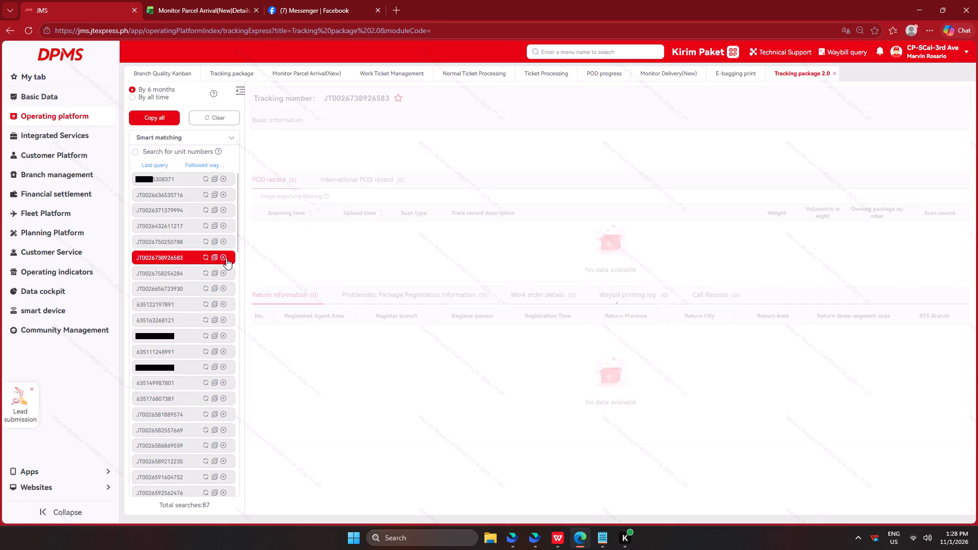
scroll(338, 313, "down", 15)
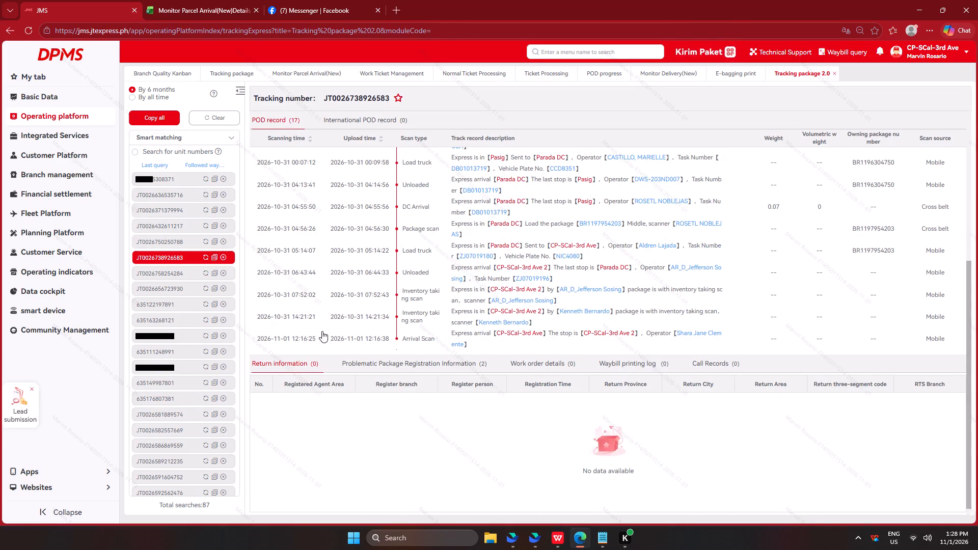
left_click(177, 277)
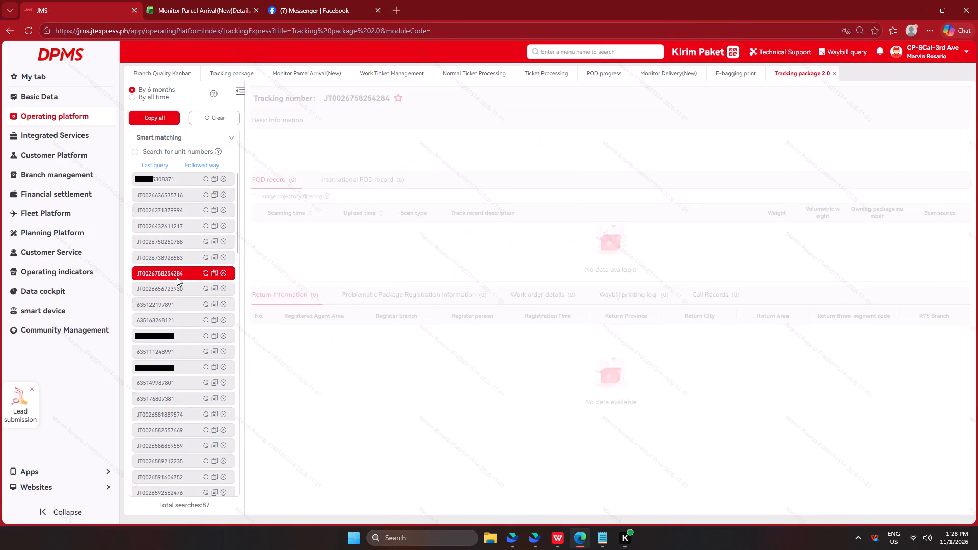
left_click(222, 272)
scroll(330, 316, "down", 4)
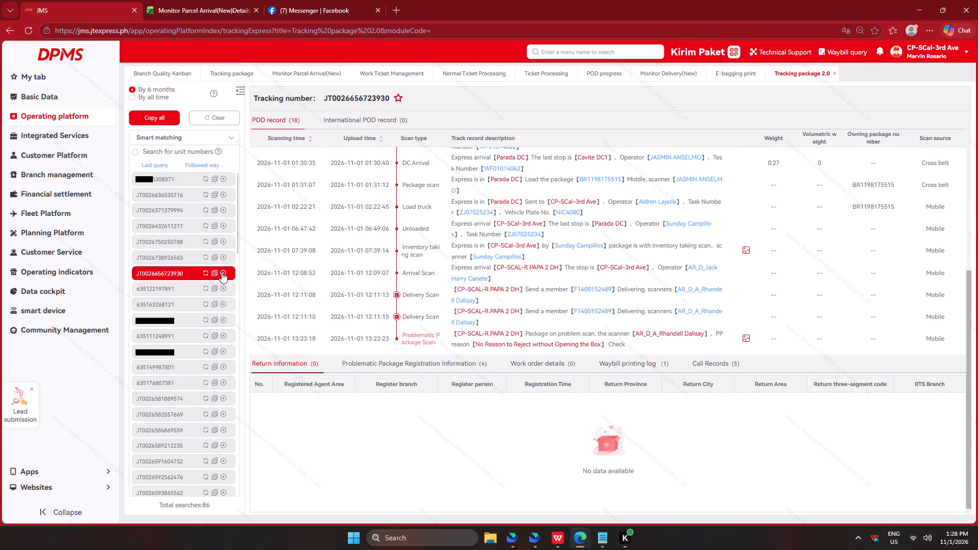
left_click(222, 272)
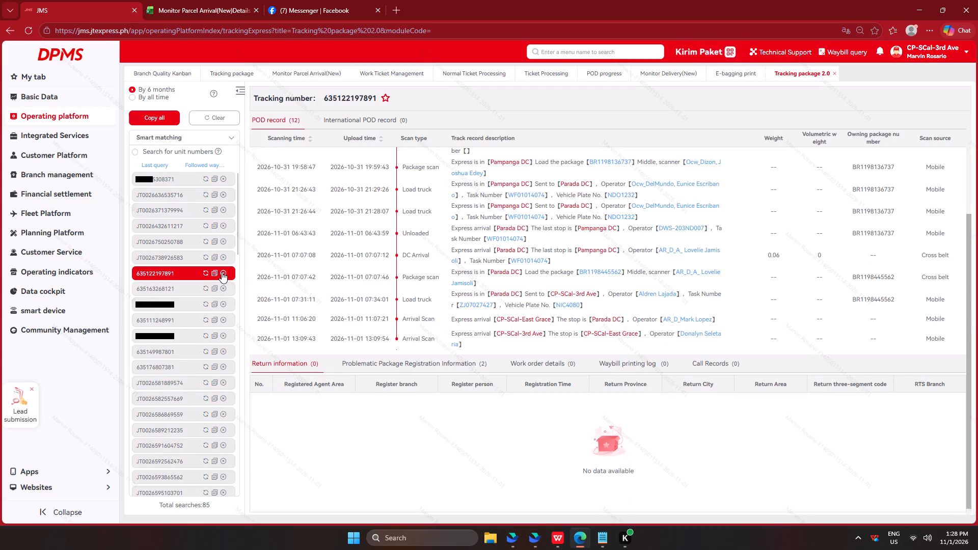
left_click(153, 285)
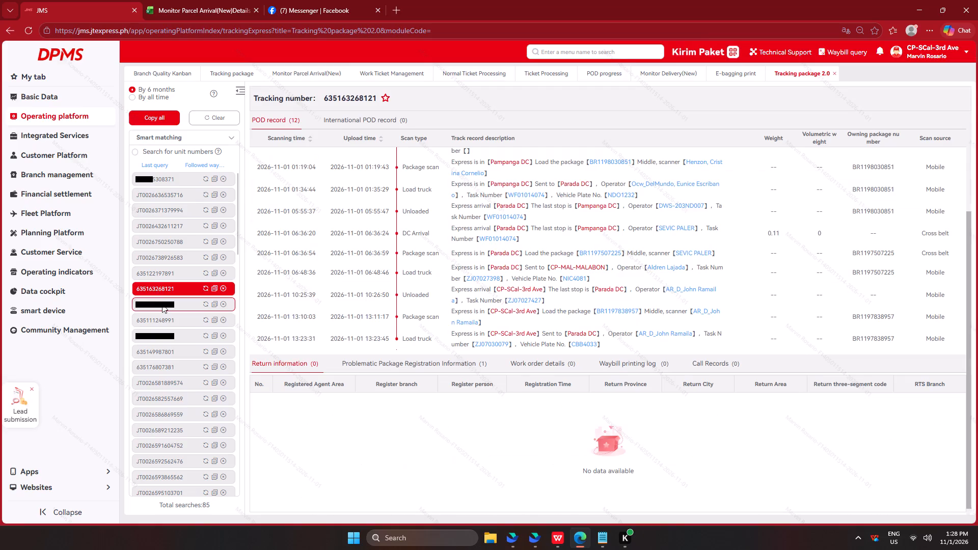
left_click(223, 290)
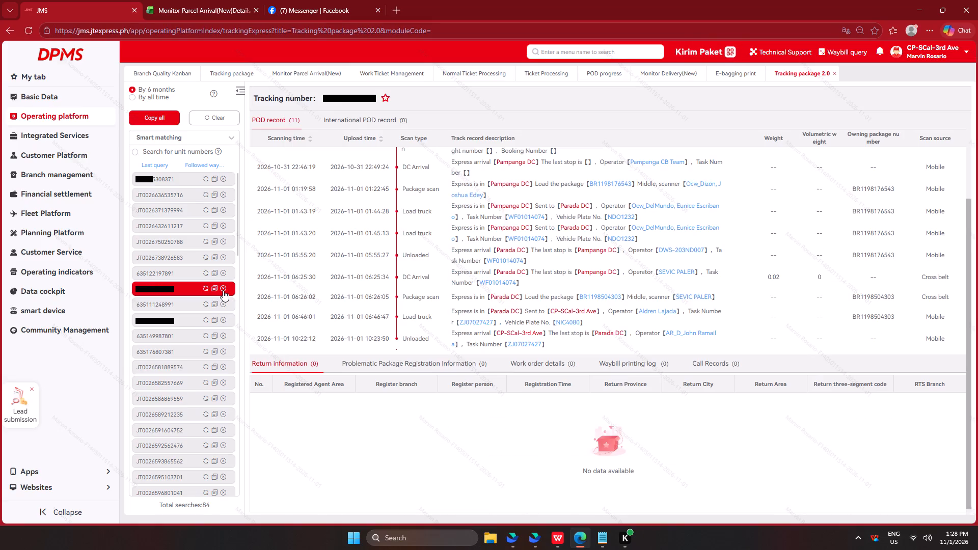
left_click(171, 302)
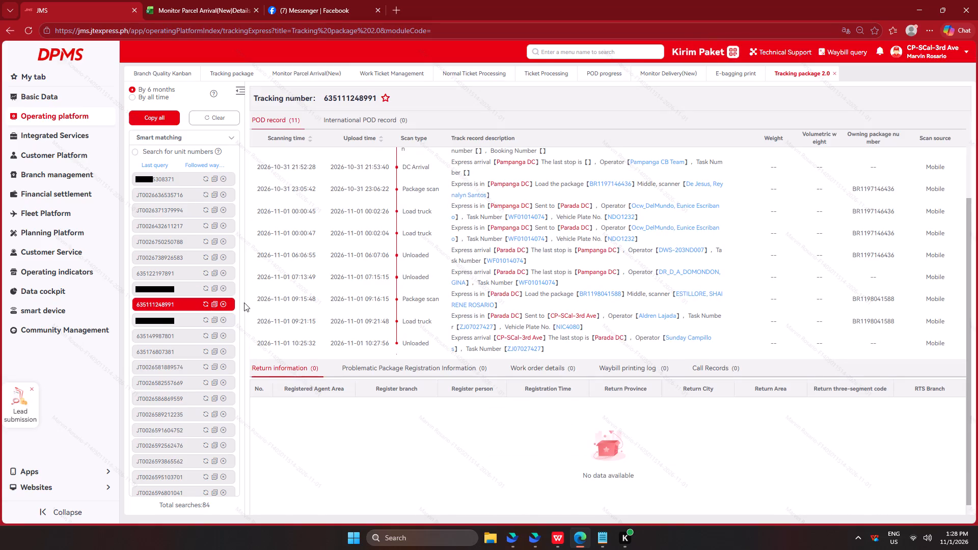
left_click(161, 318)
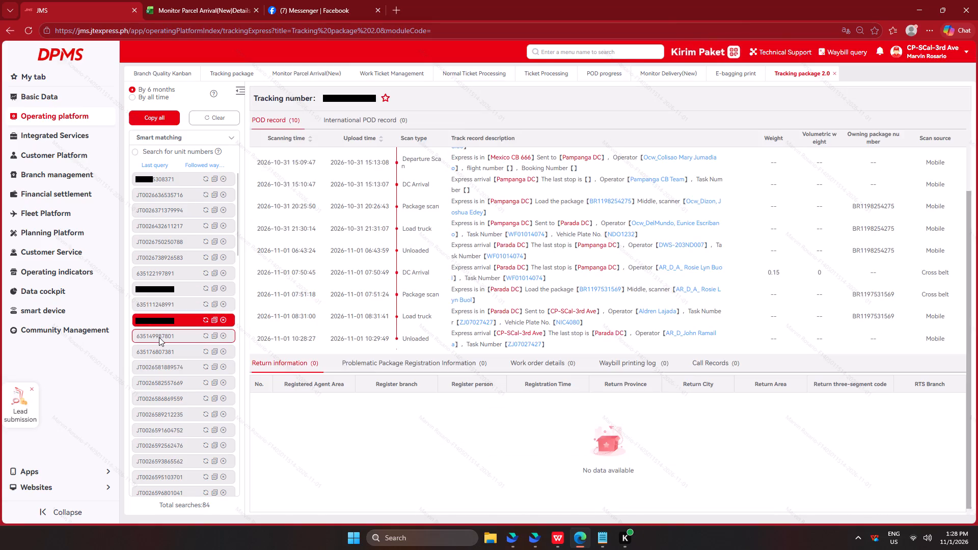
left_click(159, 337)
left_click(161, 355)
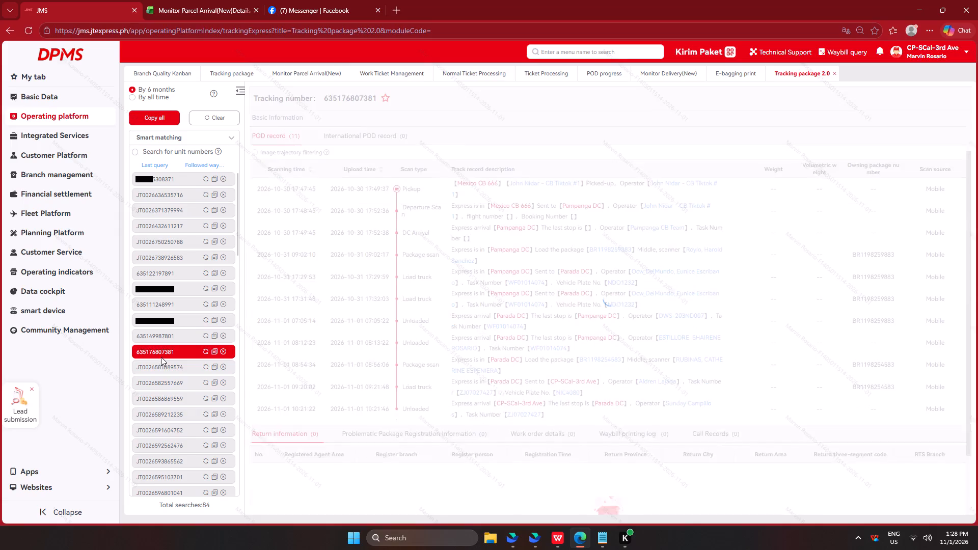
left_click(160, 365)
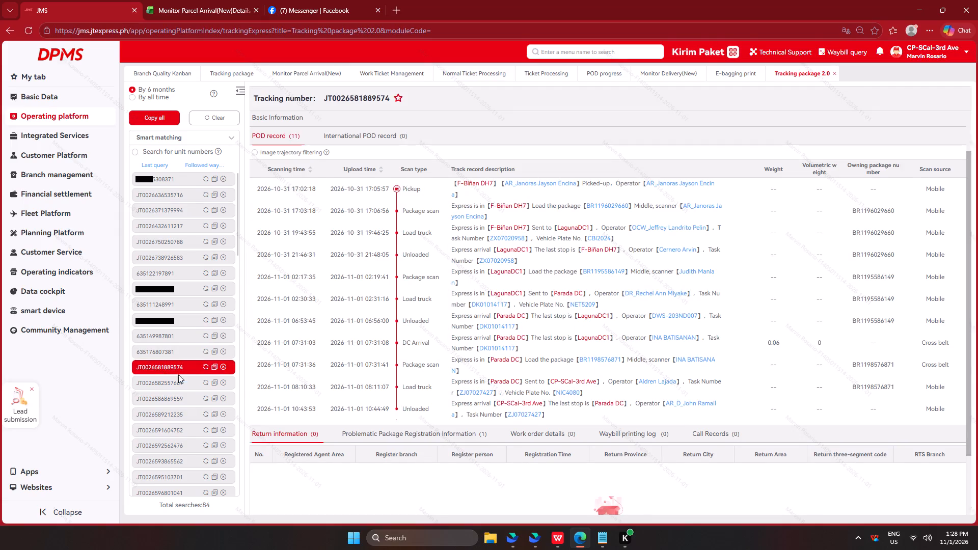
left_click(175, 383)
scroll(369, 337, "down", 6)
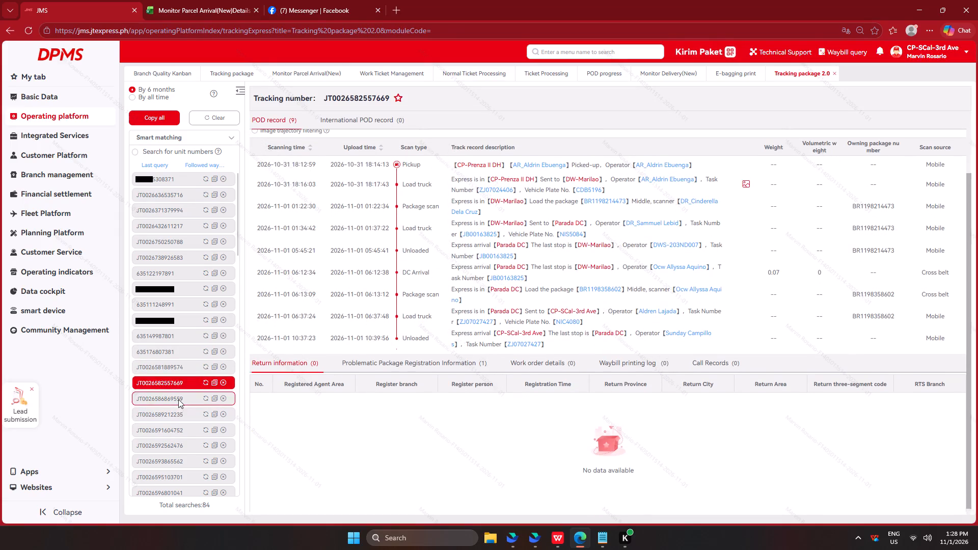
left_click(178, 398)
scroll(366, 313, "down", 2)
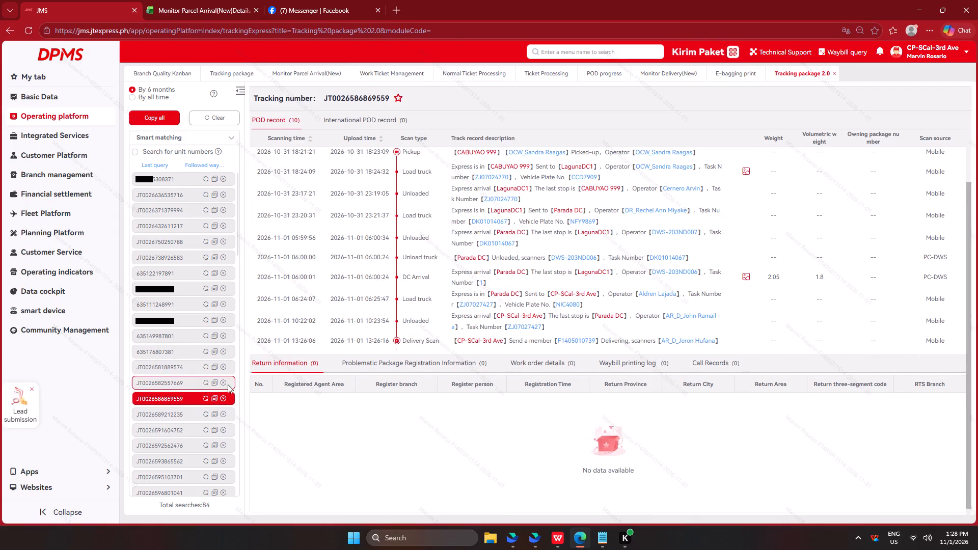
left_click(223, 396)
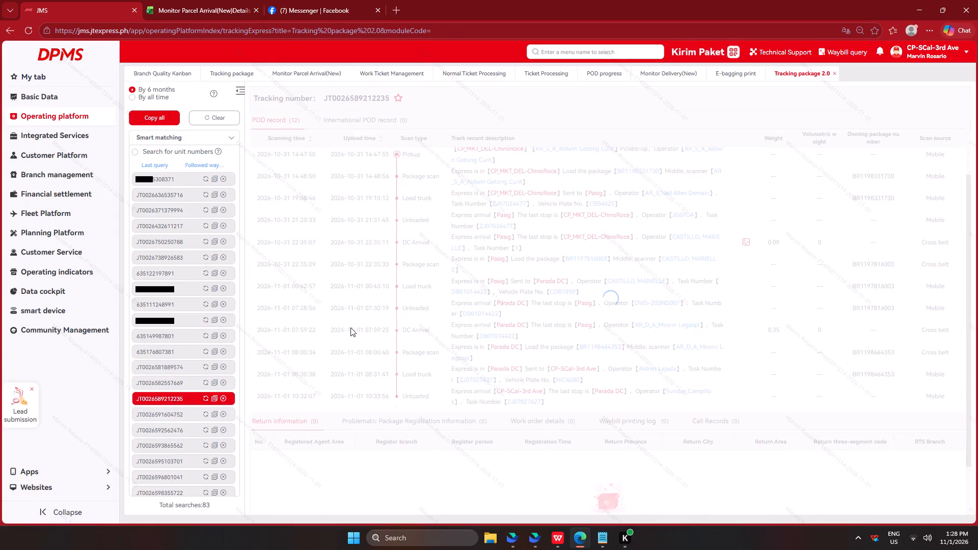
scroll(350, 327, "down", 3)
left_click(155, 415)
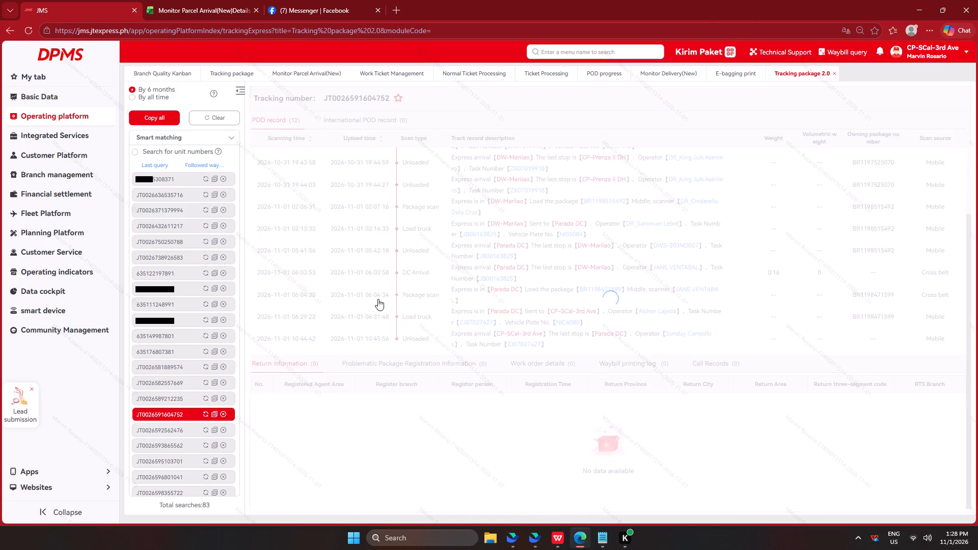
scroll(379, 305, "down", 5)
left_click(162, 431)
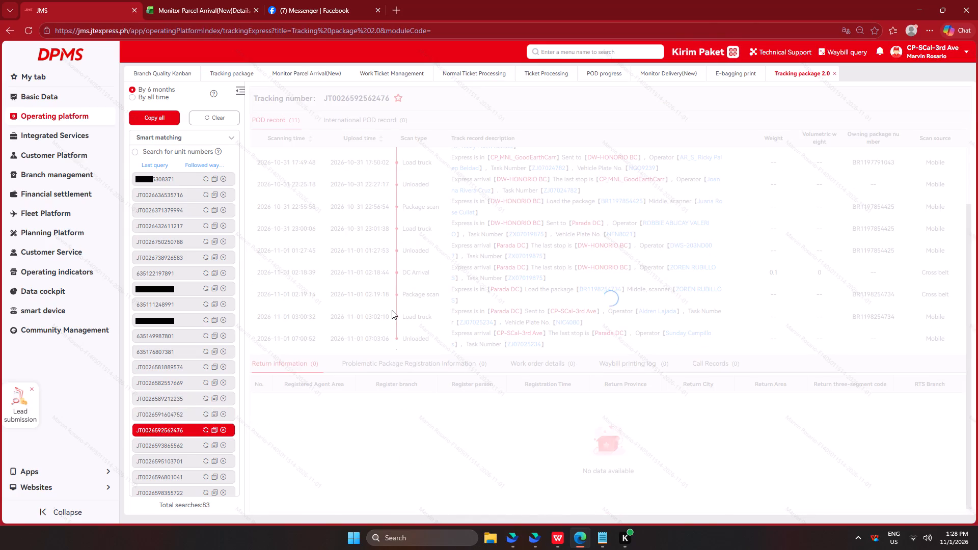
scroll(392, 312, "down", 3)
scroll(183, 361, "down", 2)
left_click(174, 344)
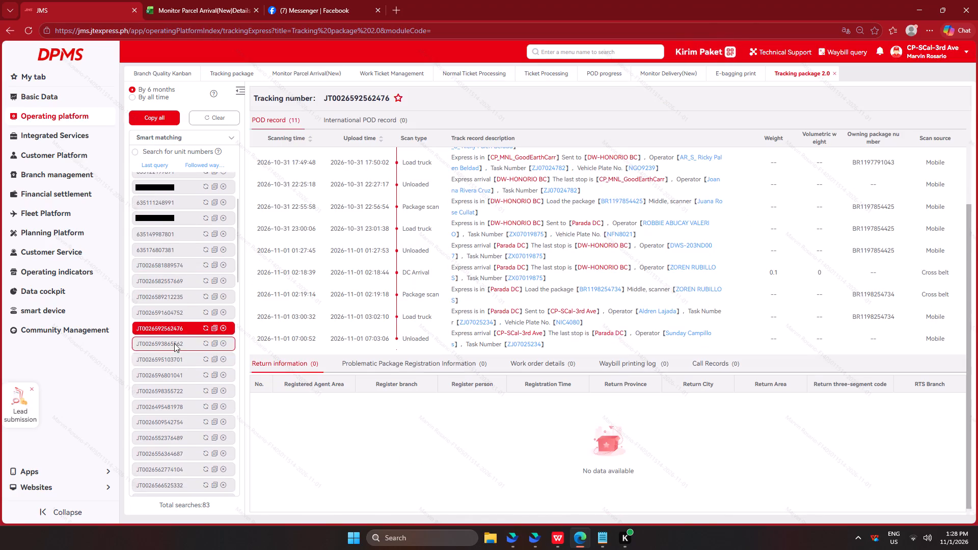
left_click(154, 359)
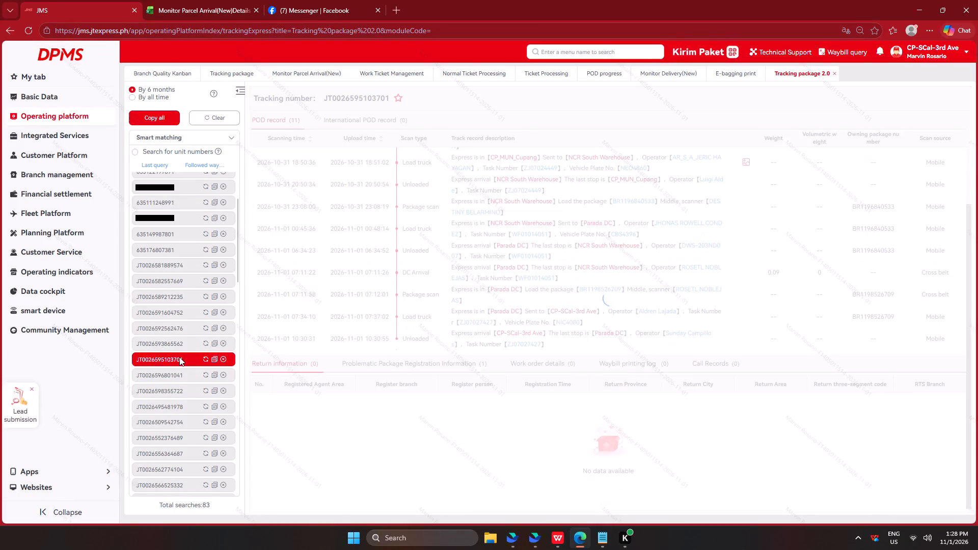
left_click(169, 375)
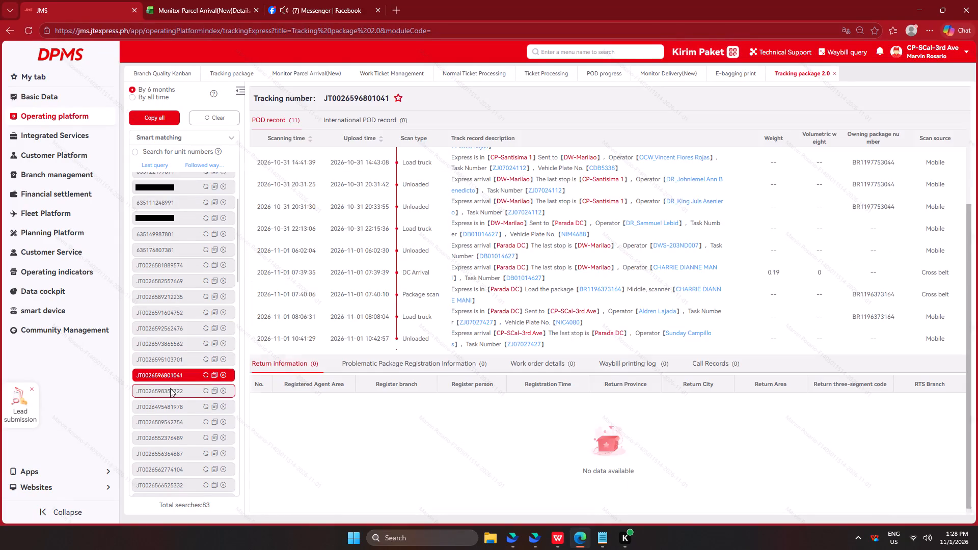
left_click(171, 389)
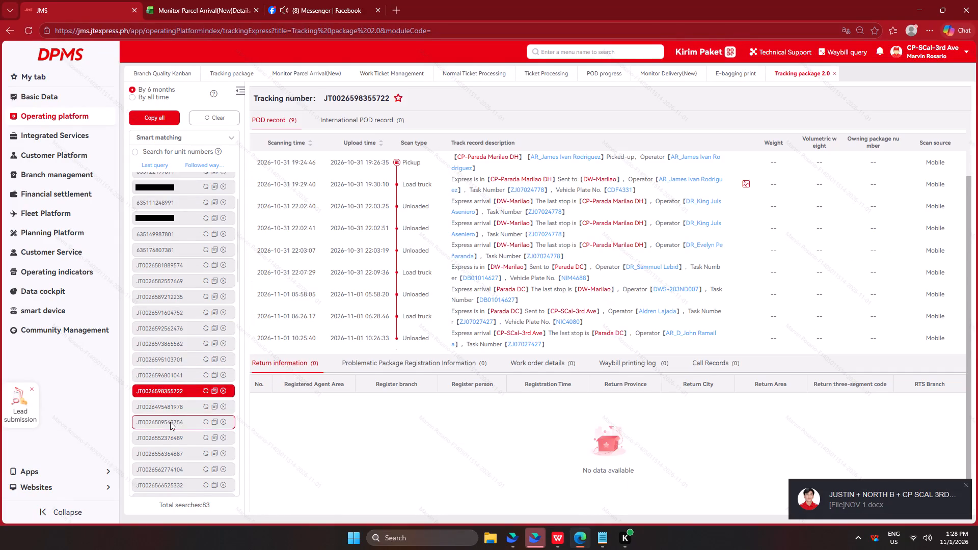
left_click(165, 409)
scroll(409, 415, "down", 15)
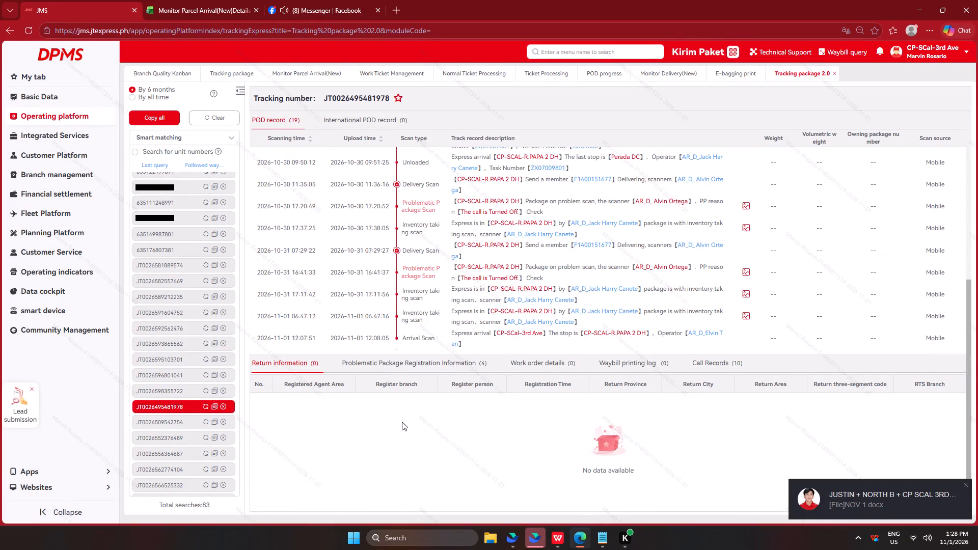
left_click(154, 423)
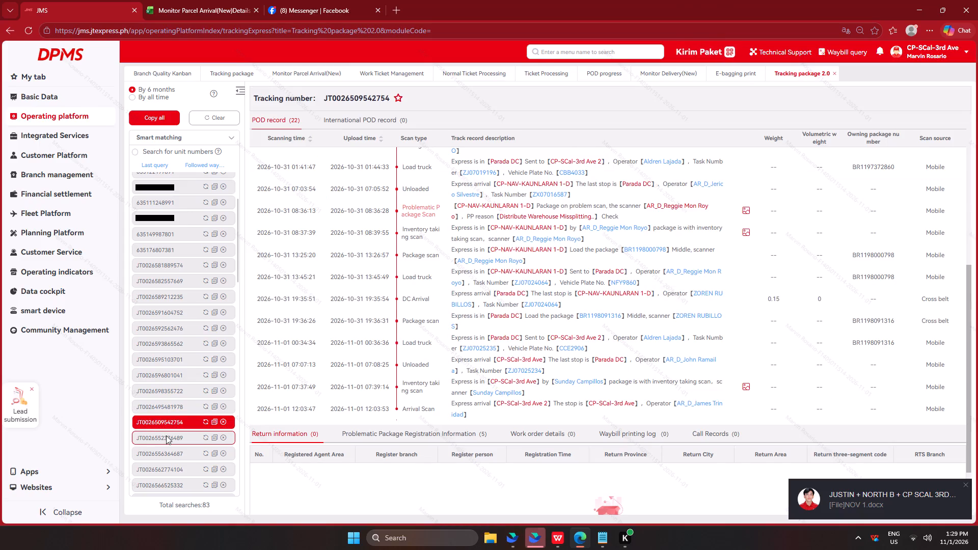
left_click(227, 419)
left_click(223, 419)
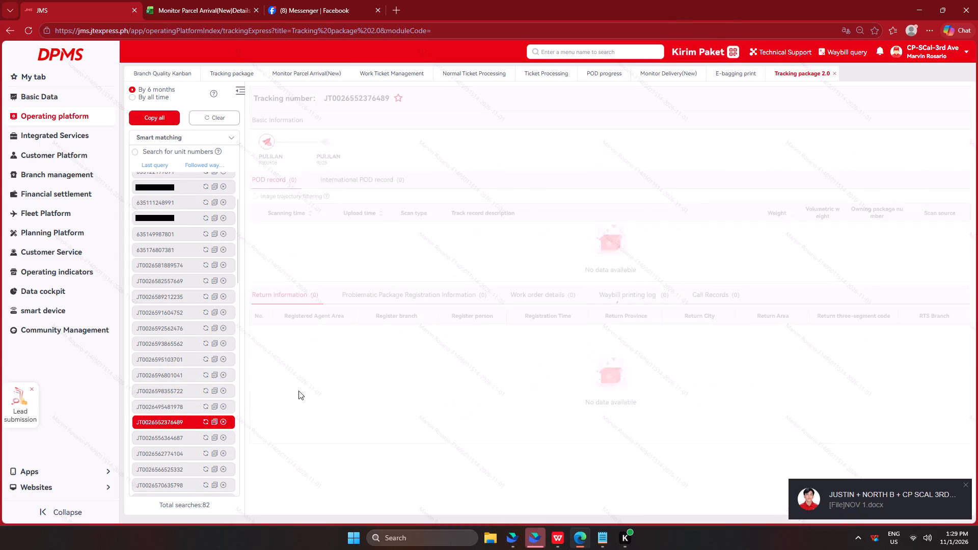
scroll(382, 341, "down", 8)
left_click(167, 433)
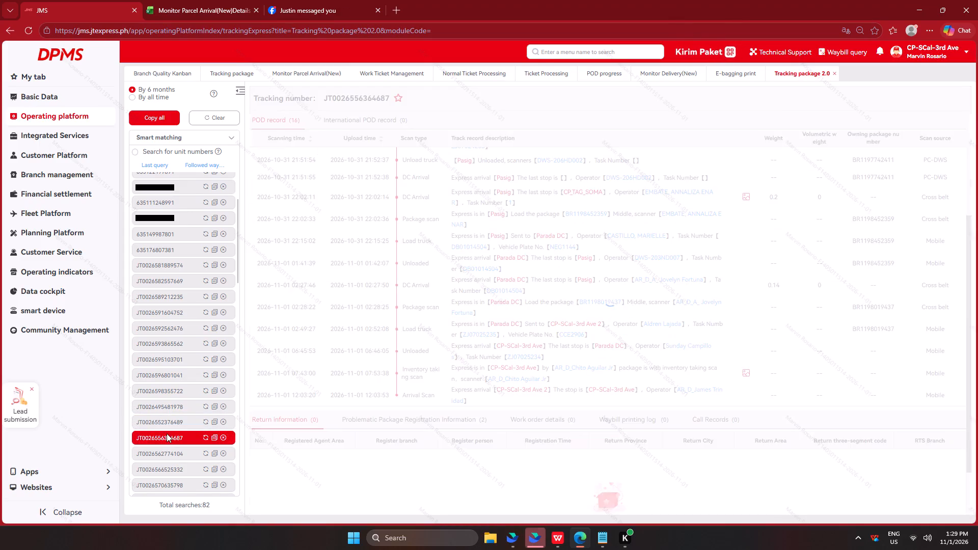
left_click(224, 435)
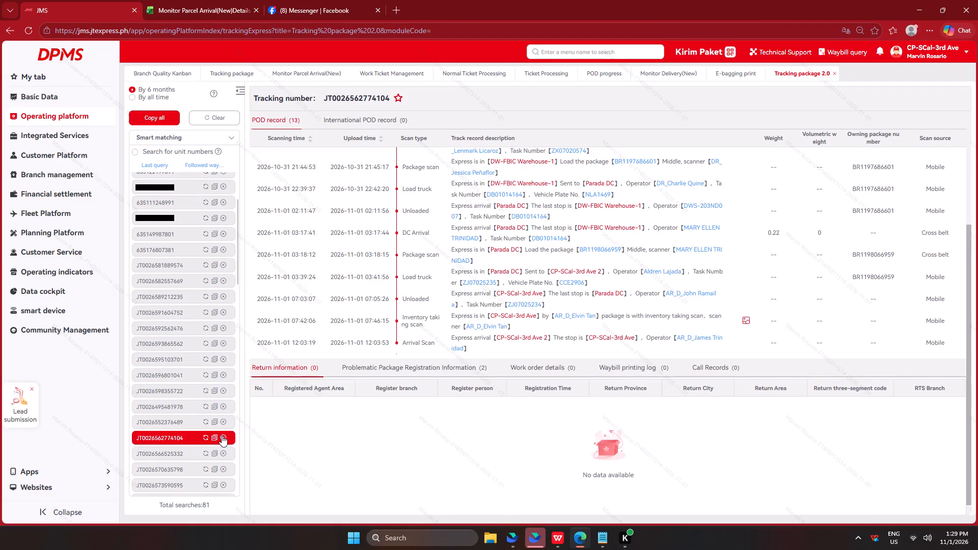
left_click(222, 435)
left_click(222, 435)
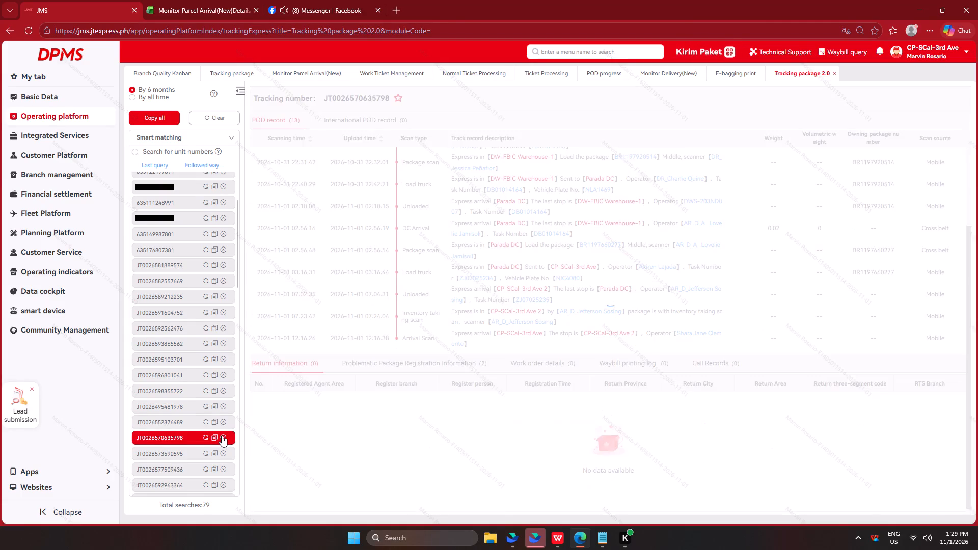
left_click(161, 449)
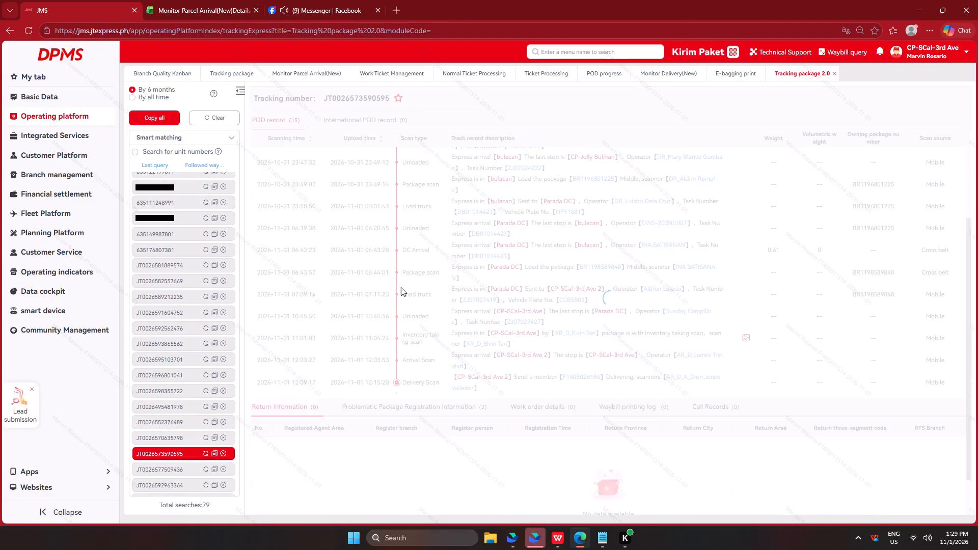
scroll(213, 354, "down", 6)
scroll(214, 353, "up", 2)
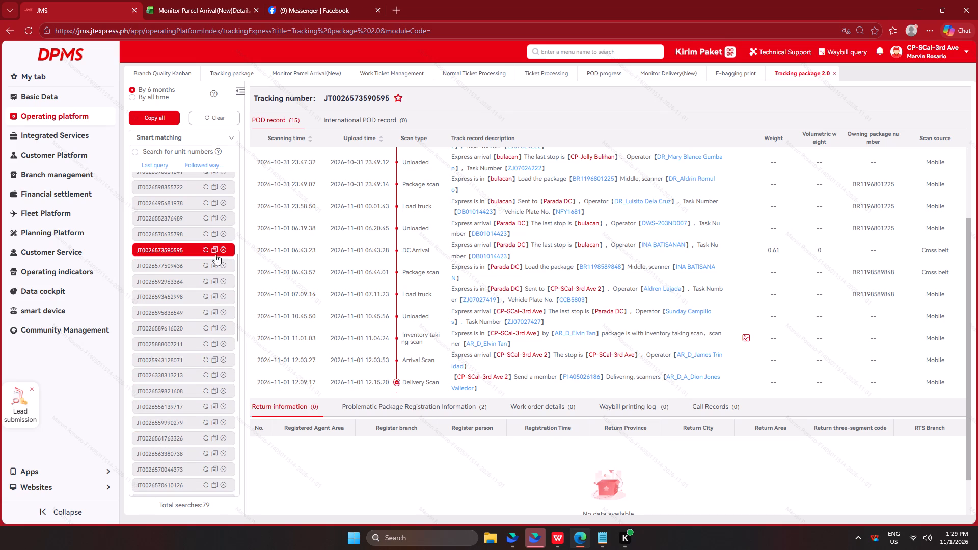
left_click(222, 249)
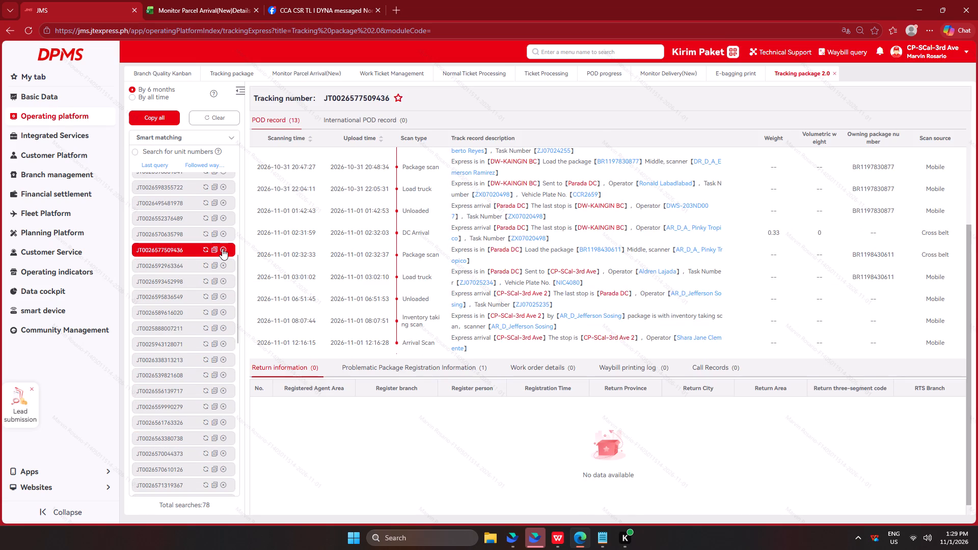
left_click(168, 262)
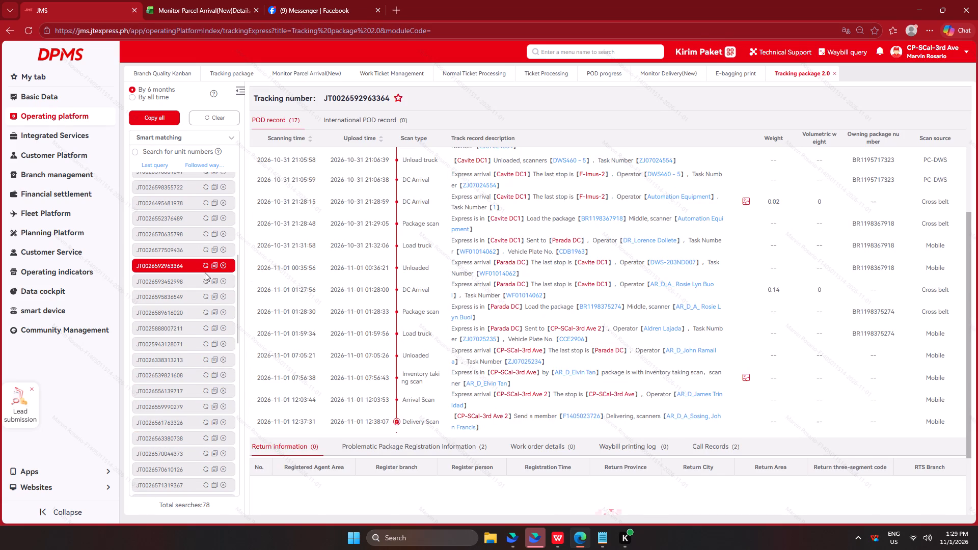
left_click(222, 265)
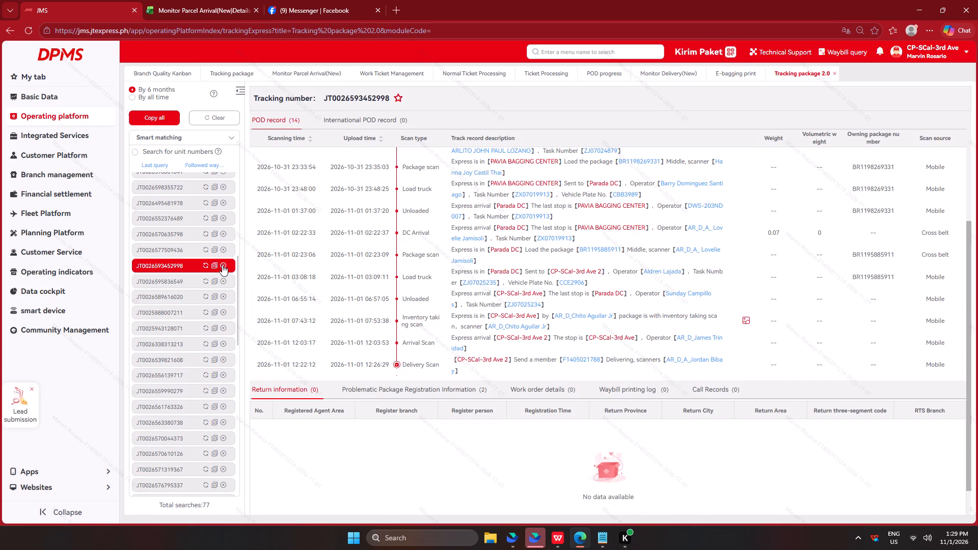
left_click(222, 265)
left_click(222, 265)
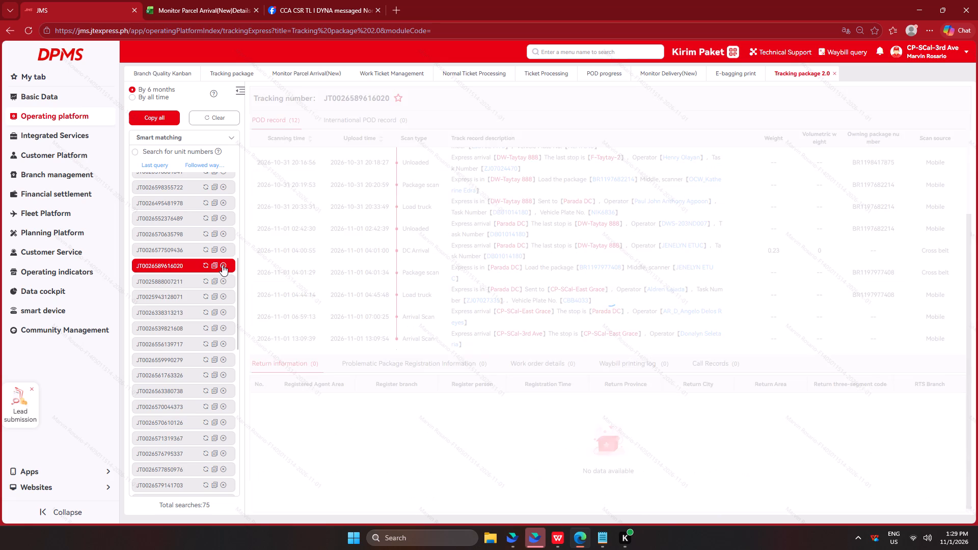
left_click(167, 276)
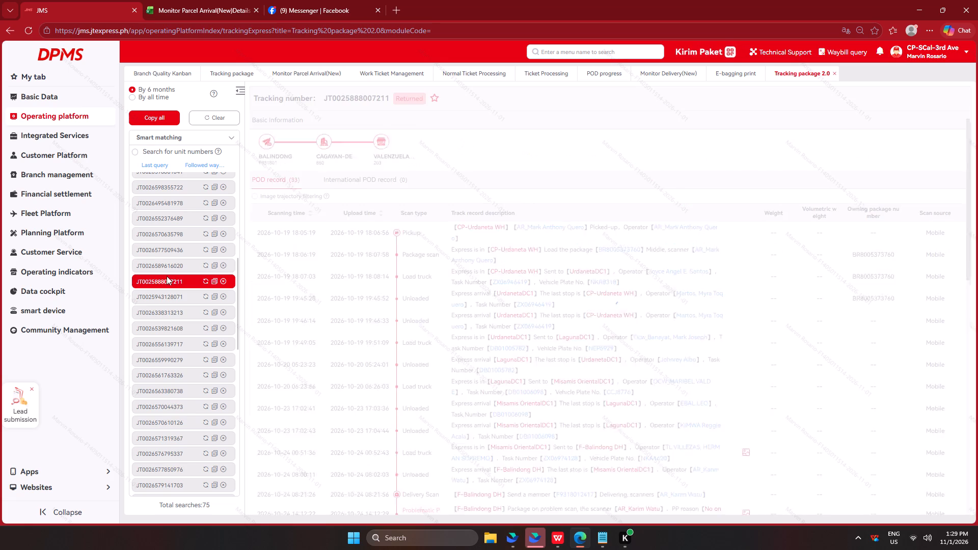
scroll(350, 300, "down", 14)
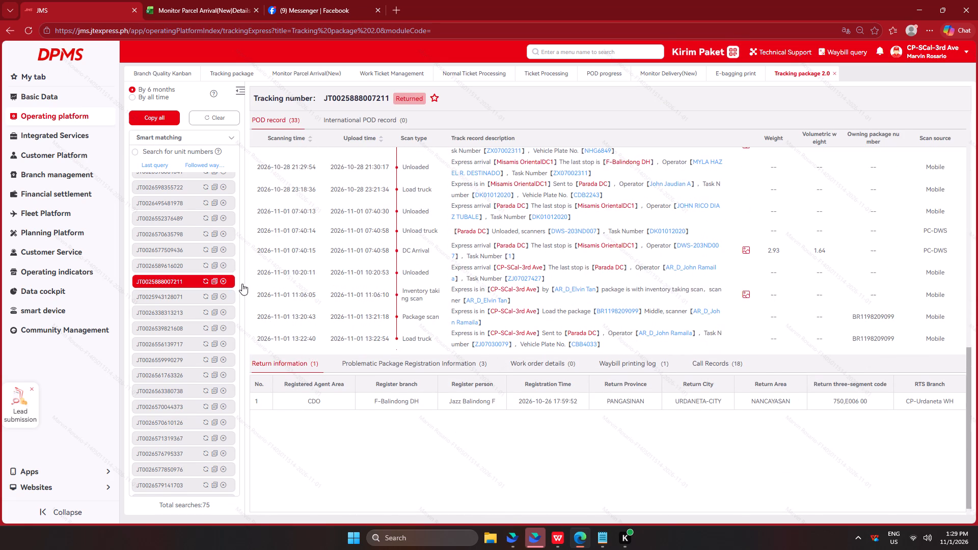
left_click(223, 280)
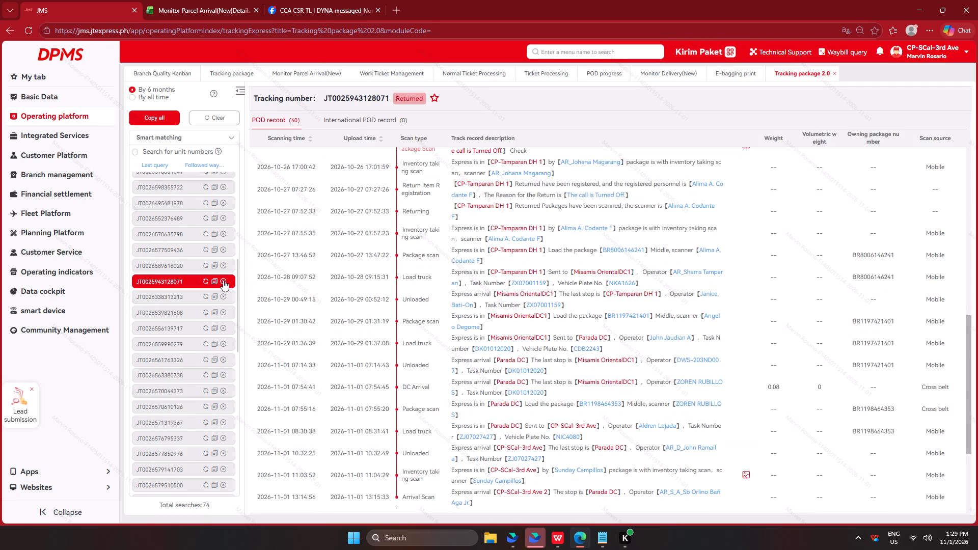
scroll(307, 323, "down", 13)
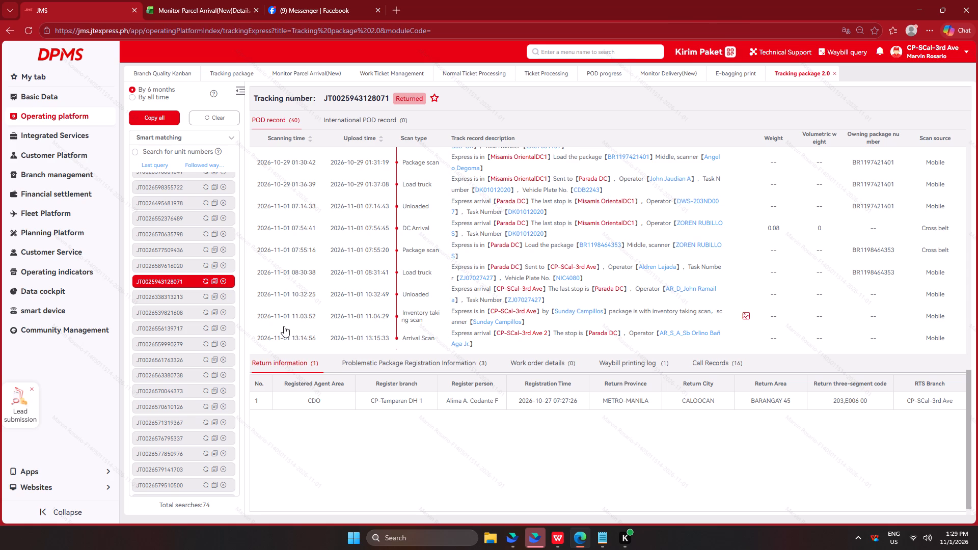
left_click(224, 282)
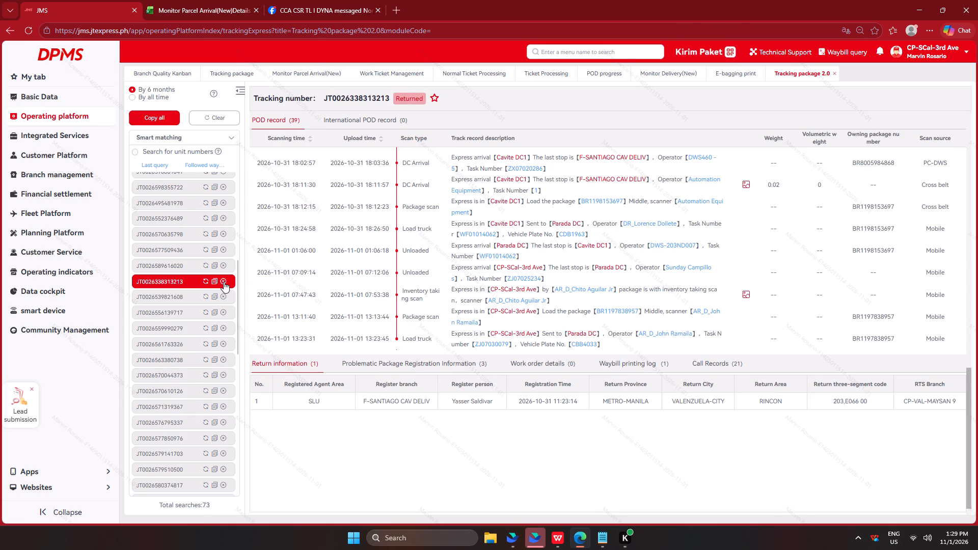
left_click(224, 282)
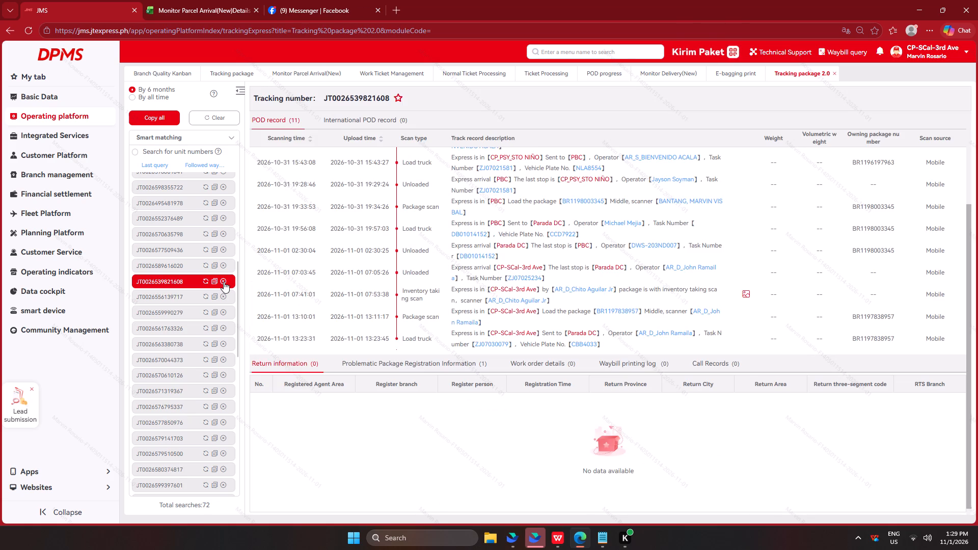
left_click(224, 282)
left_click(224, 282)
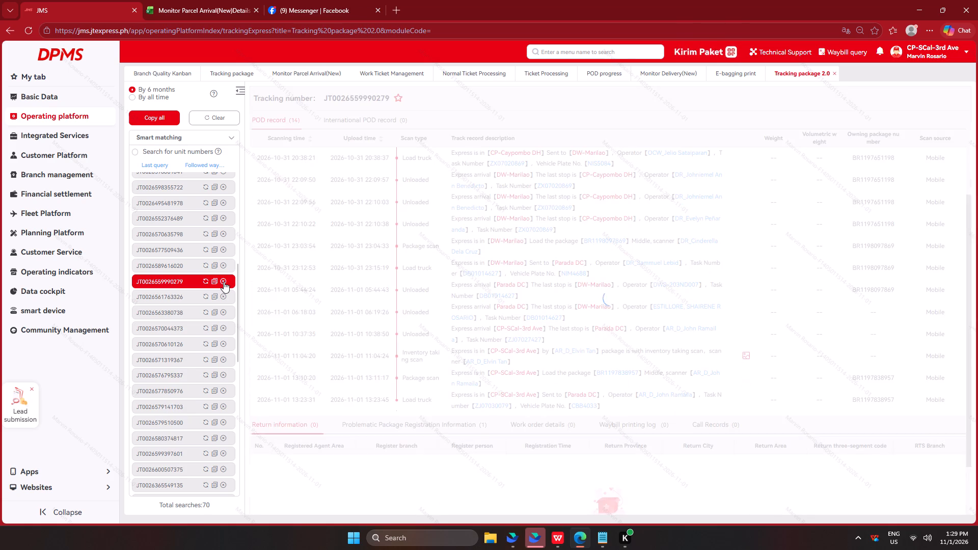
left_click(224, 282)
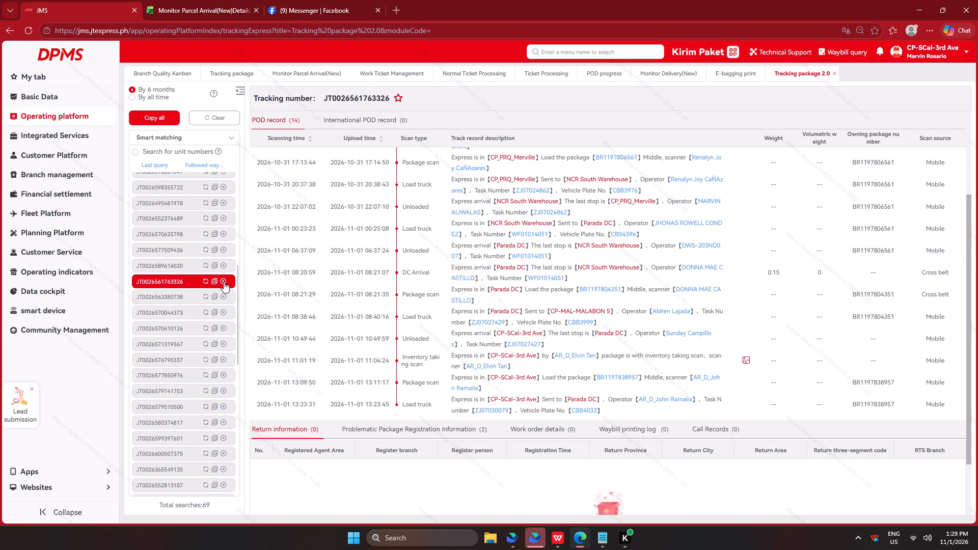
left_click(224, 282)
left_click(224, 282)
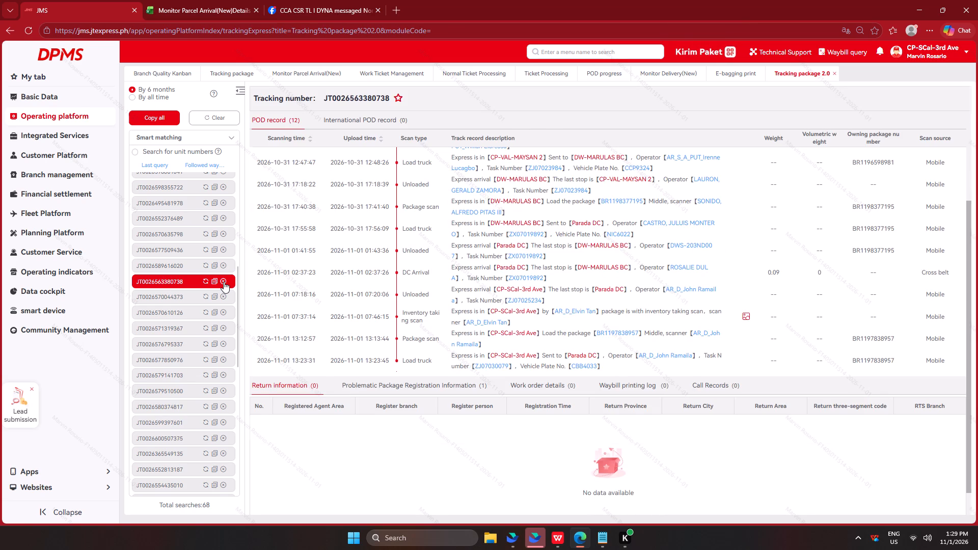
left_click(224, 282)
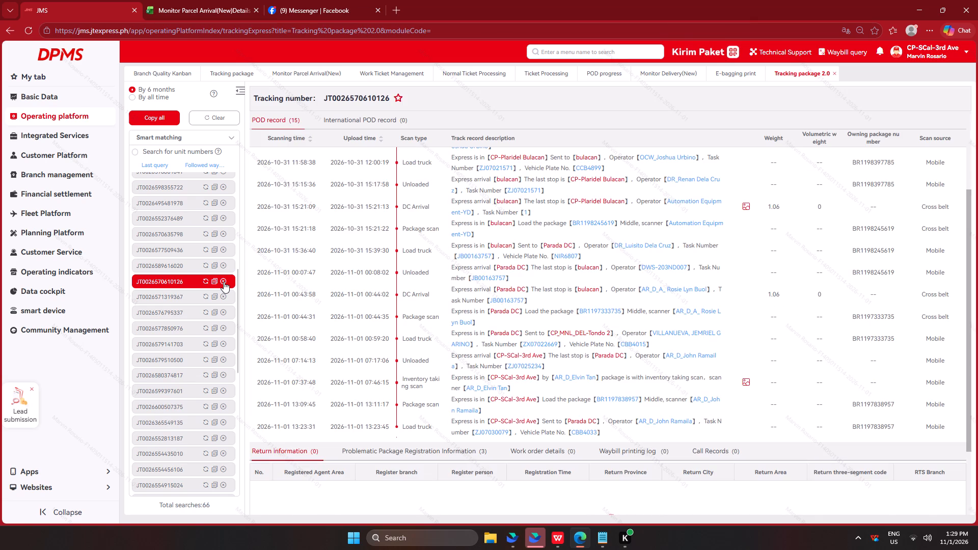
left_click(224, 282)
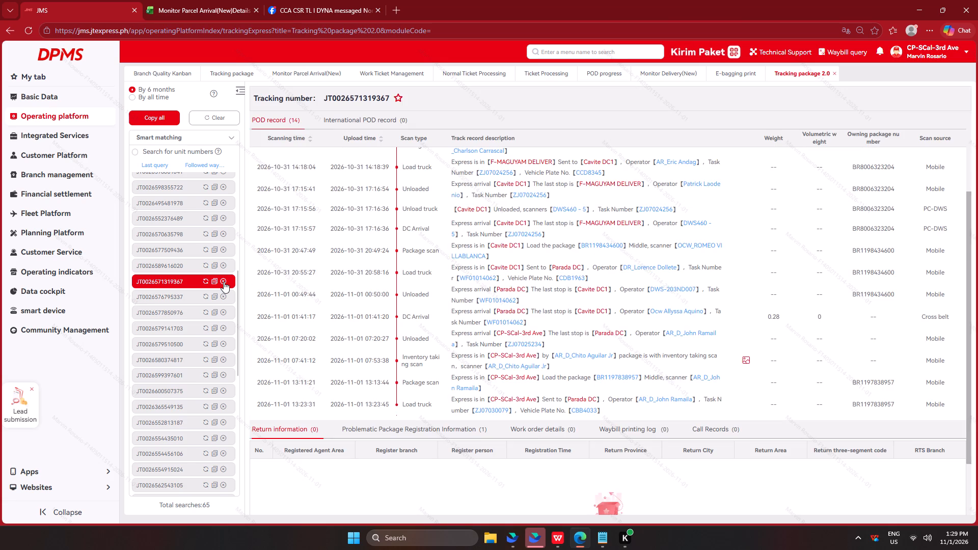
left_click(224, 282)
left_click(224, 282)
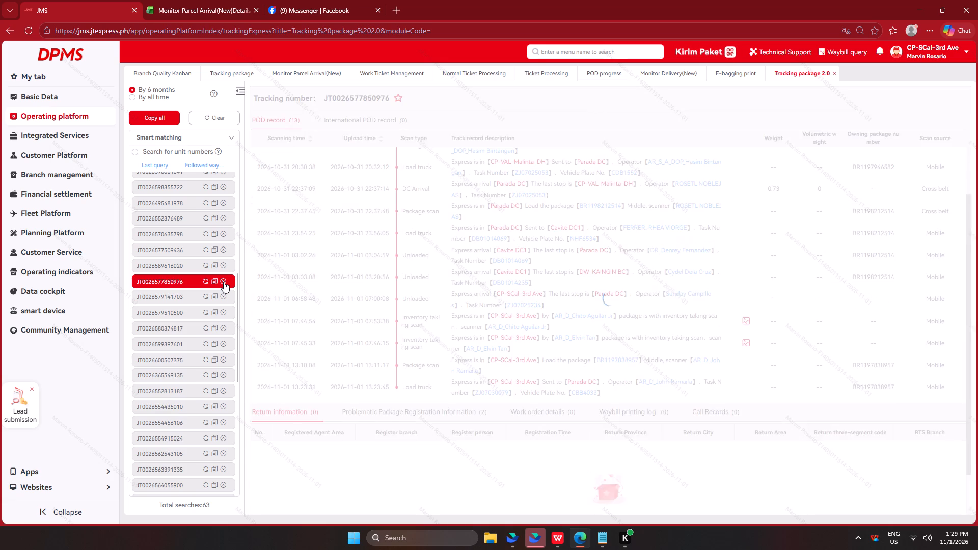
left_click(224, 282)
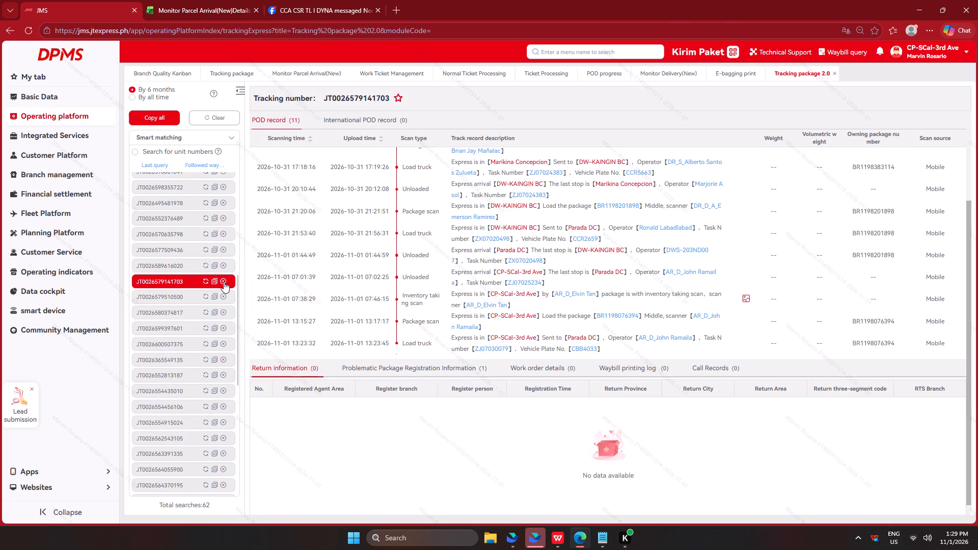
left_click(224, 282)
left_click(224, 282)
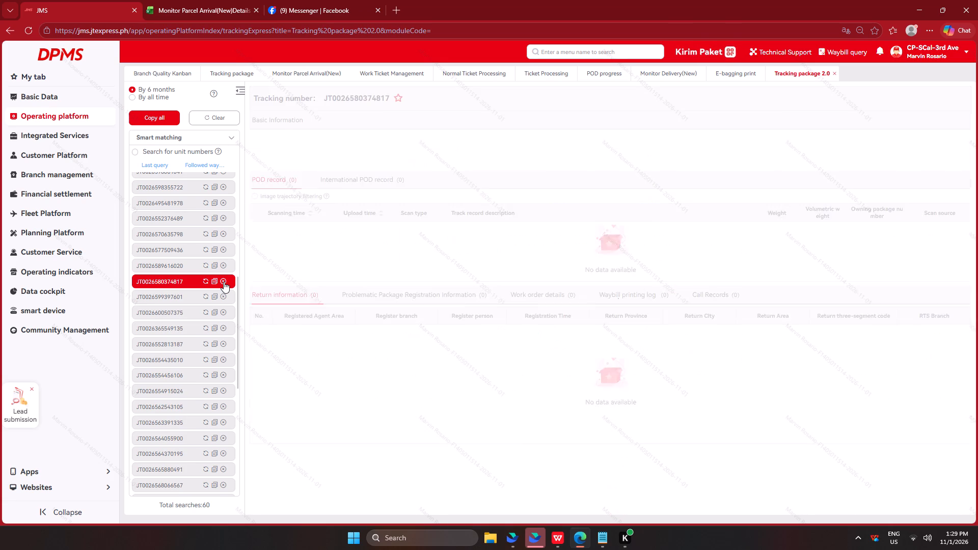
left_click(224, 282)
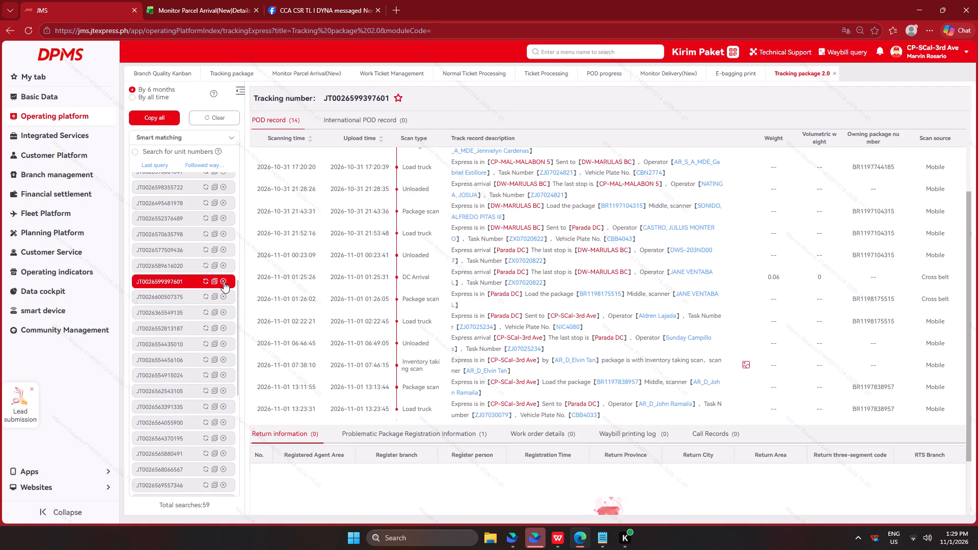
left_click(224, 282)
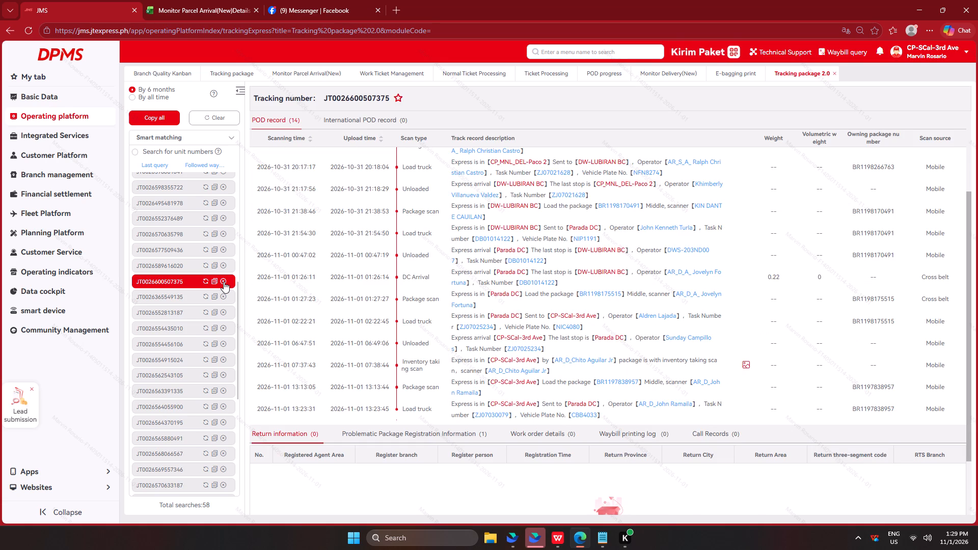
left_click(224, 282)
scroll(367, 329, "down", 5)
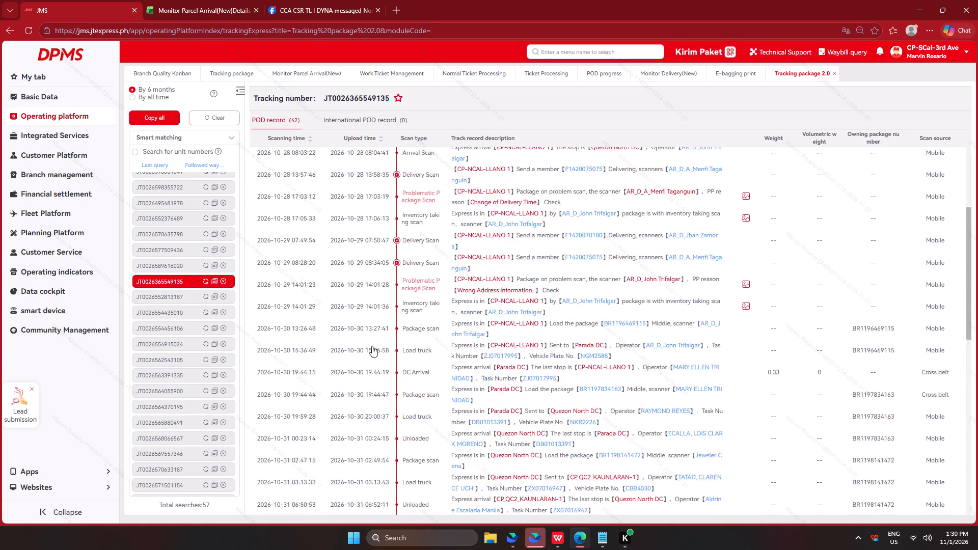
scroll(372, 346, "down", 18)
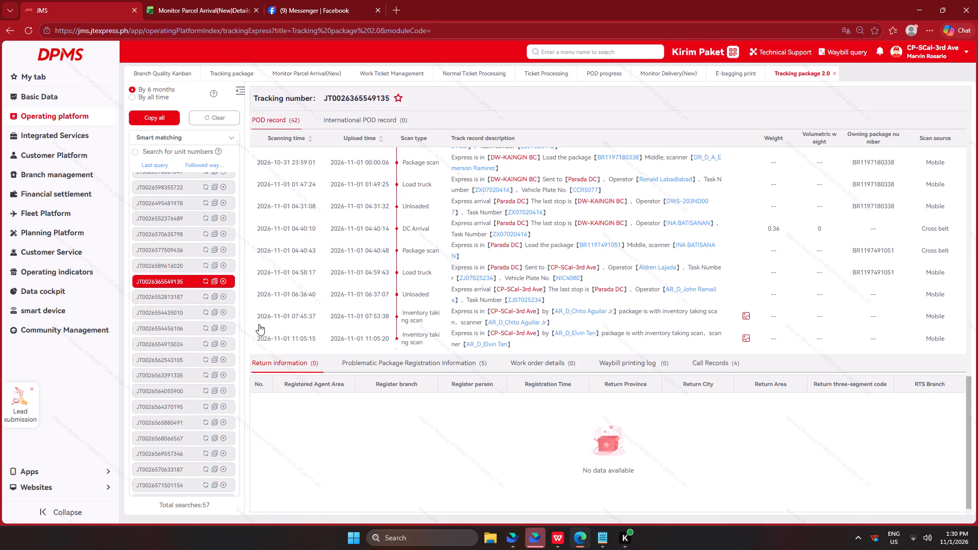
left_click(746, 316)
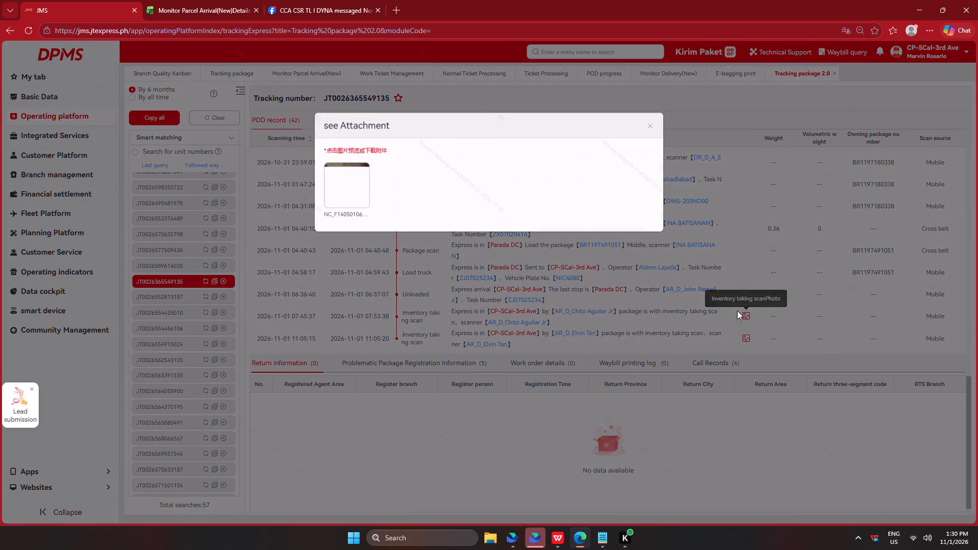
double_click(351, 200)
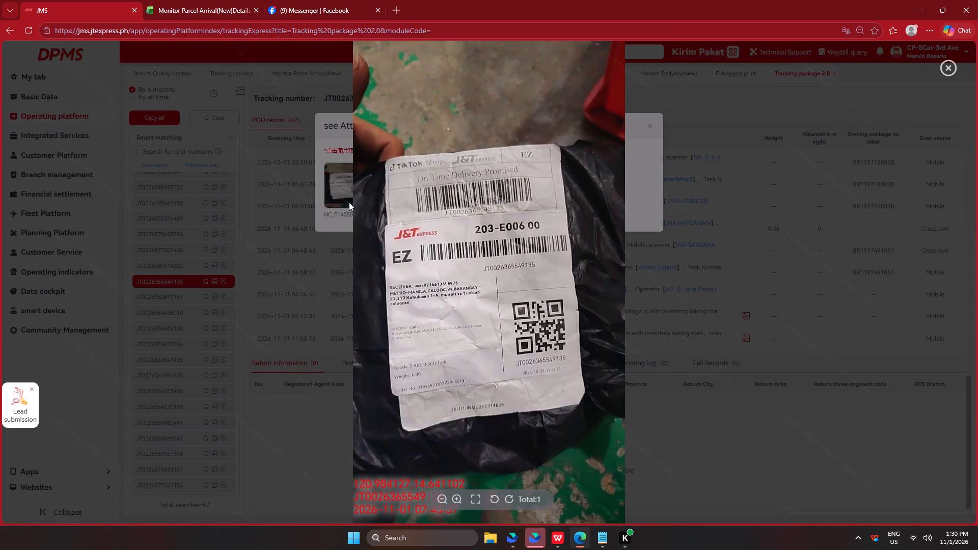
key("Escape")
left_click(180, 300)
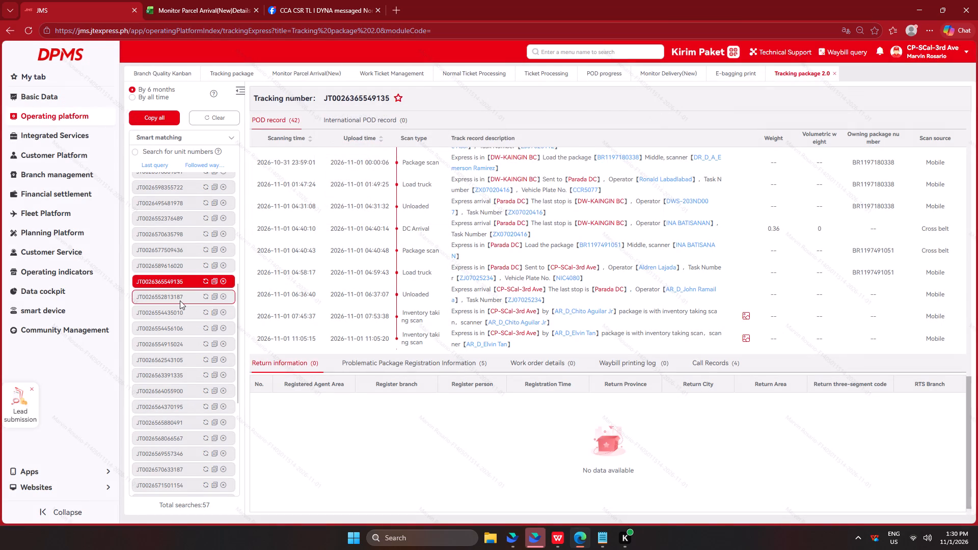
scroll(392, 305, "up", 5)
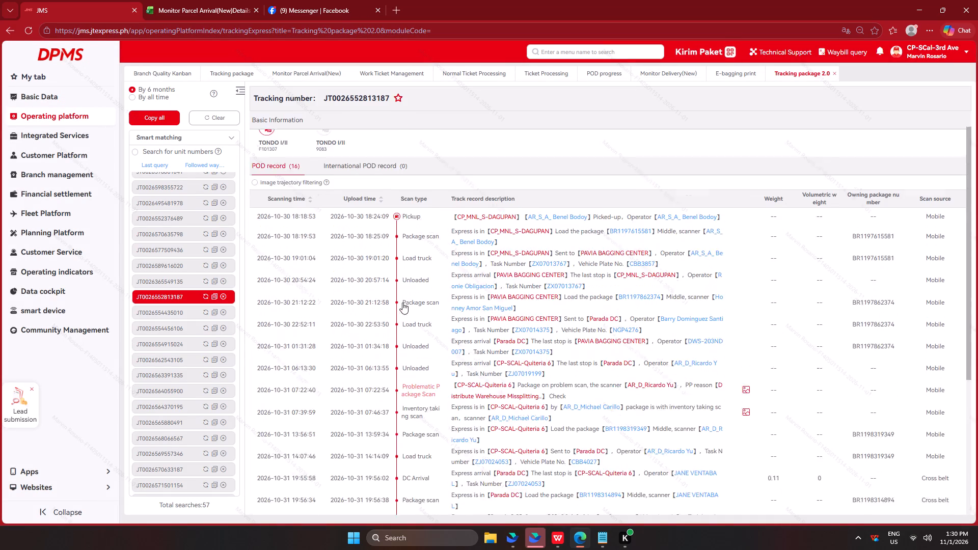
scroll(402, 302, "down", 9)
left_click(173, 317)
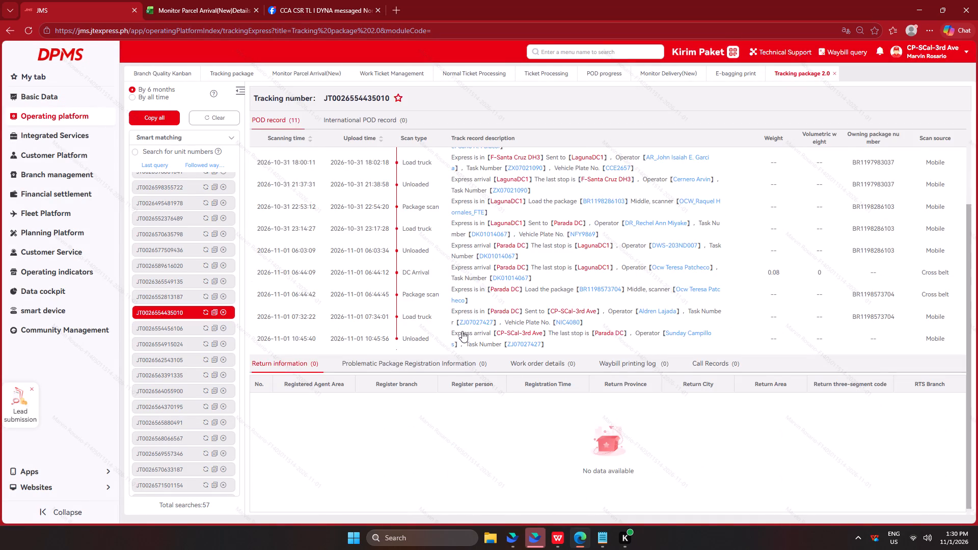
scroll(462, 331, "up", 6)
scroll(463, 332, "down", 8)
left_click(167, 332)
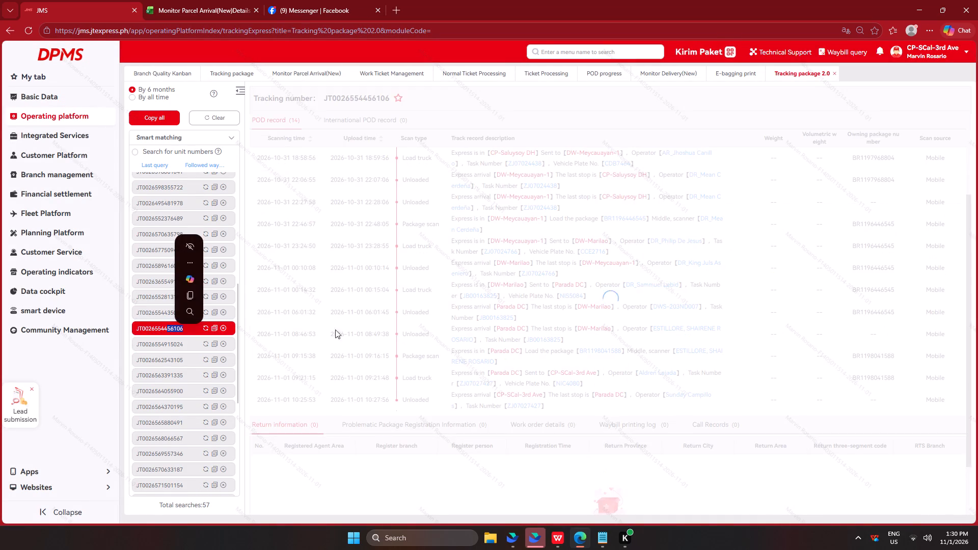
scroll(436, 334, "down", 7)
left_click(180, 346)
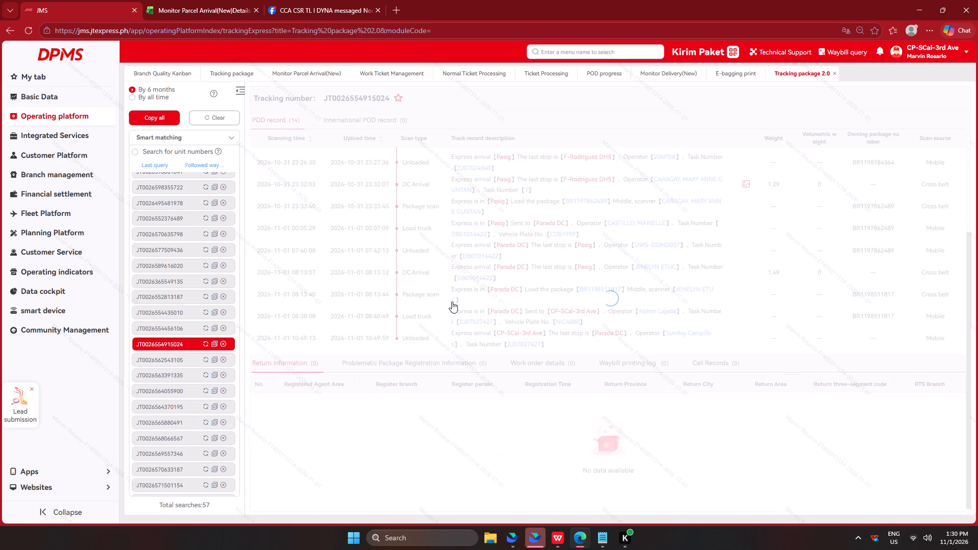
left_click(141, 367)
left_click(147, 359)
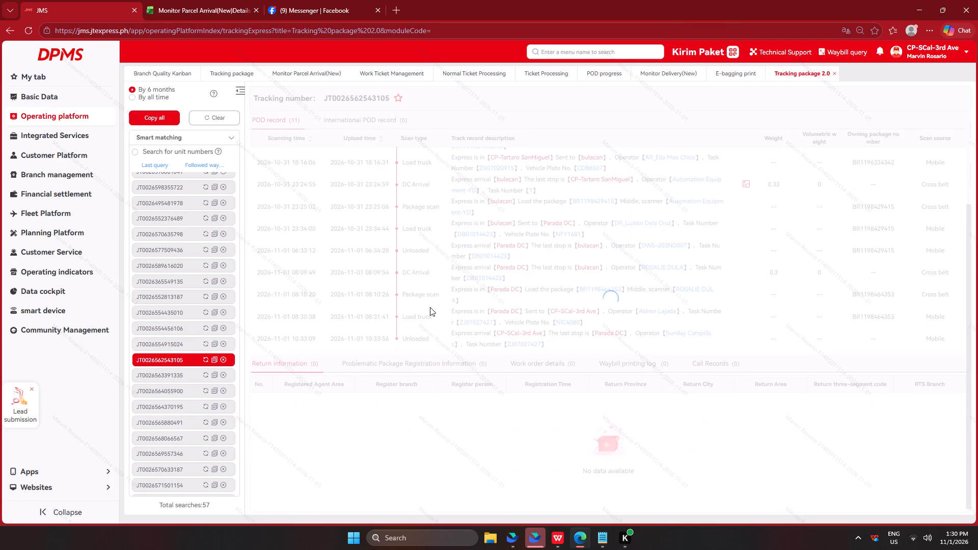
scroll(187, 367, "down", 1)
left_click(174, 329)
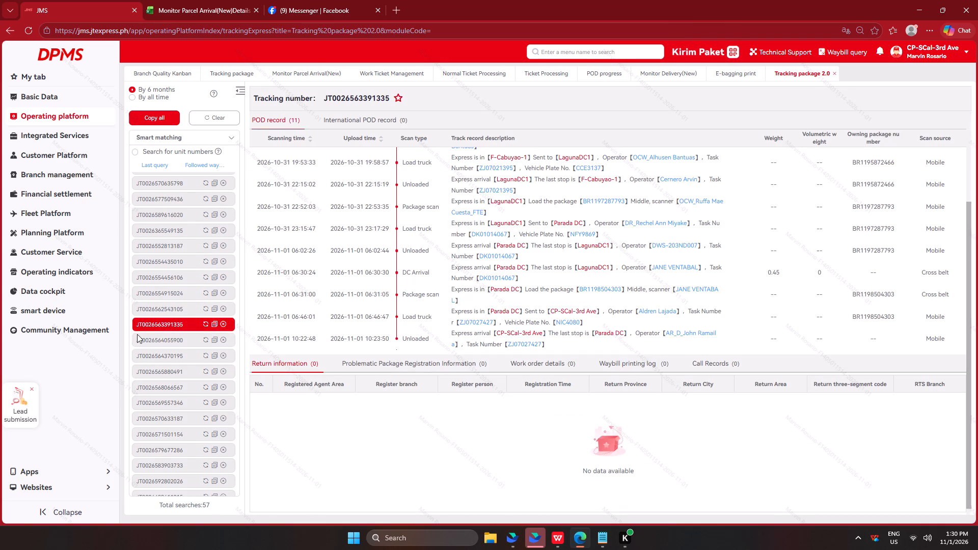
left_click(150, 334)
left_click(165, 355)
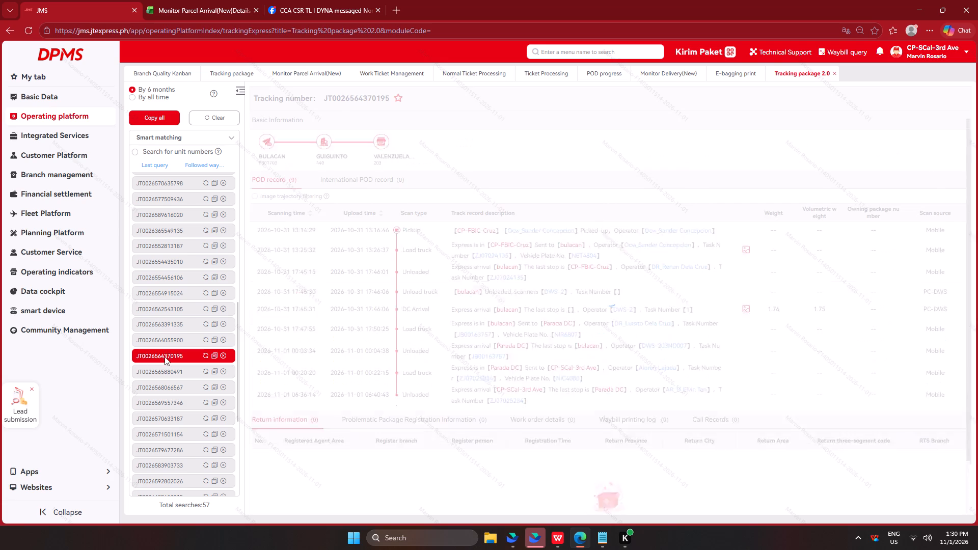
left_click(165, 370)
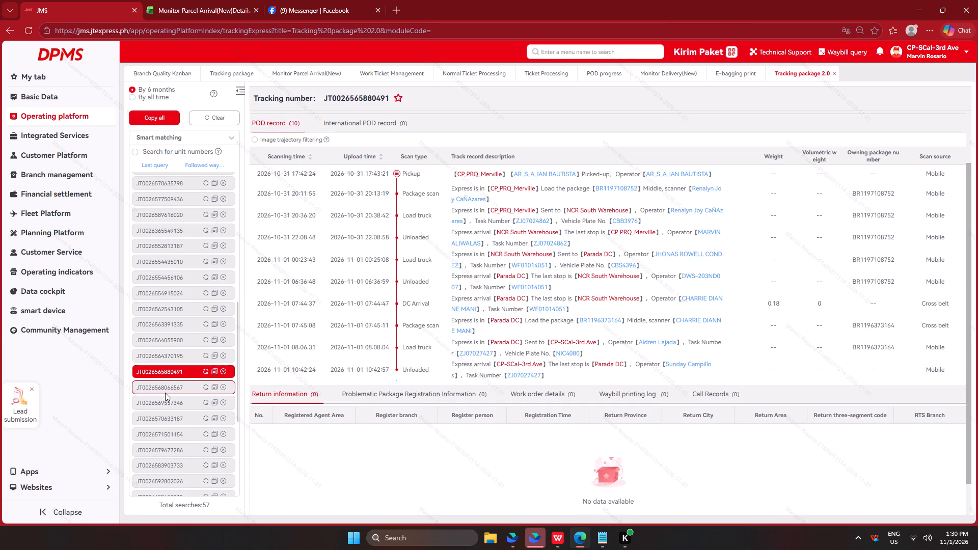
left_click(165, 393)
scroll(371, 340, "down", 6)
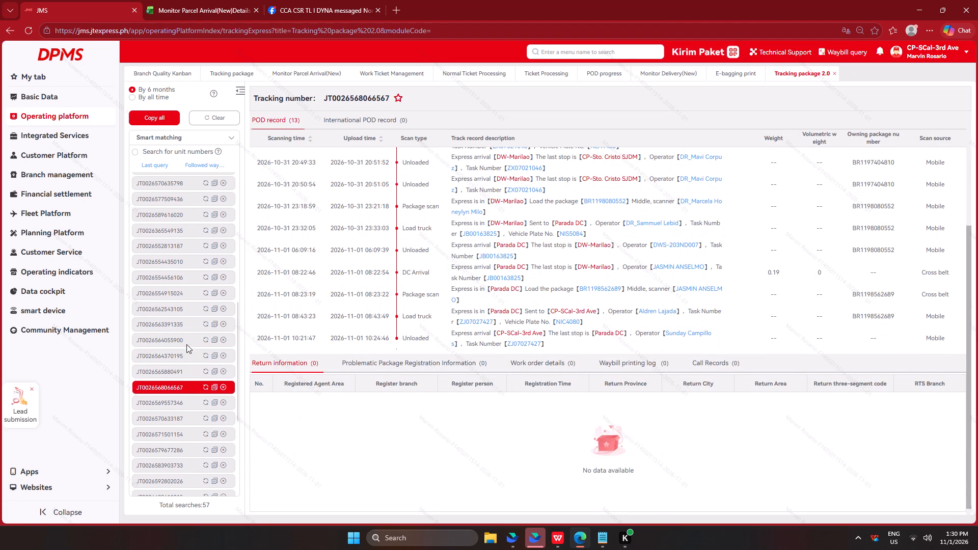
scroll(186, 344, "down", 2)
left_click(174, 304)
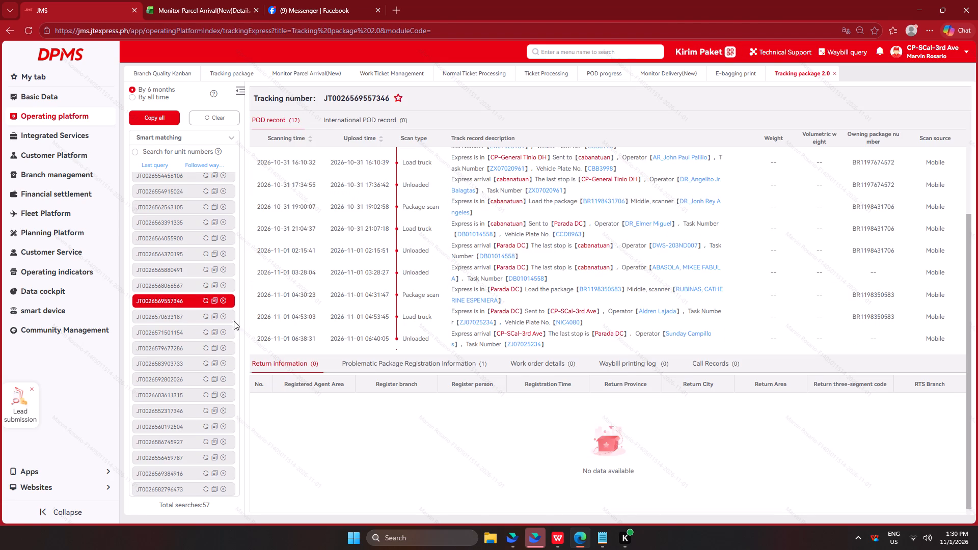
left_click(186, 317)
scroll(330, 325, "down", 5)
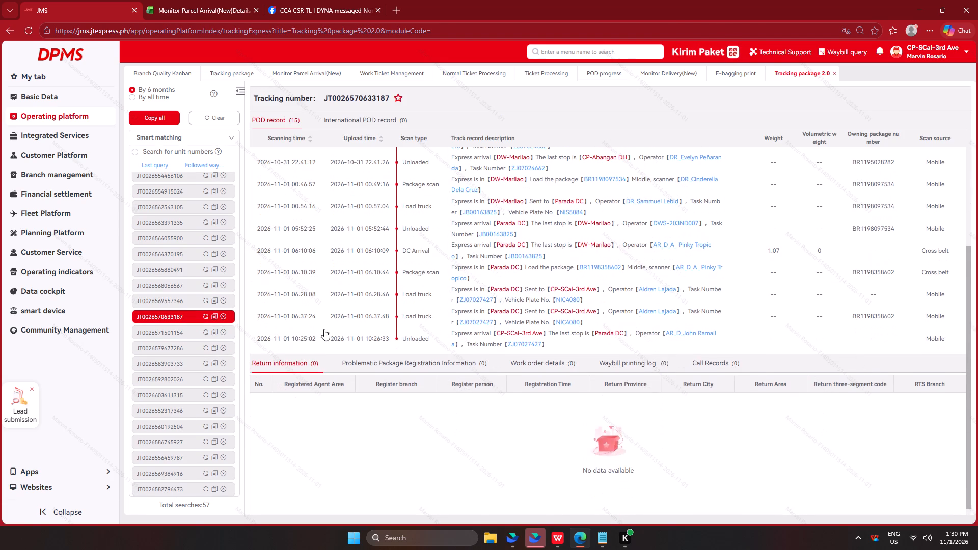
left_click(166, 334)
left_click(166, 345)
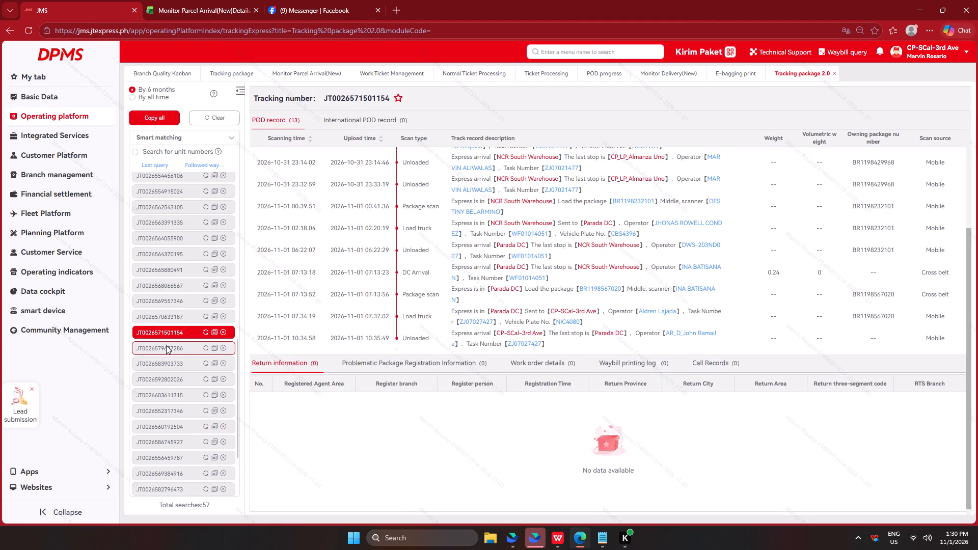
left_click(164, 363)
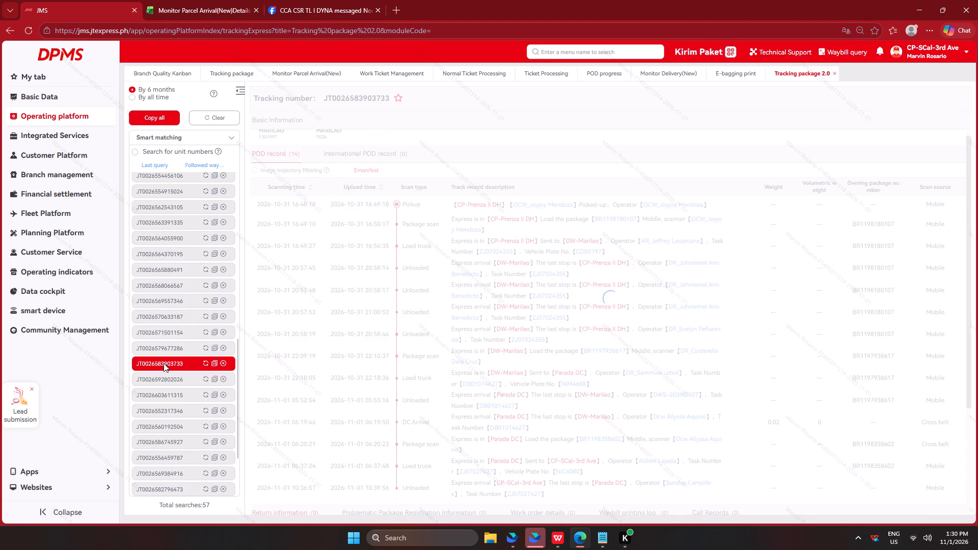
scroll(482, 384, "down", 6)
scroll(227, 395, "down", 1)
scroll(185, 362, "down", 4)
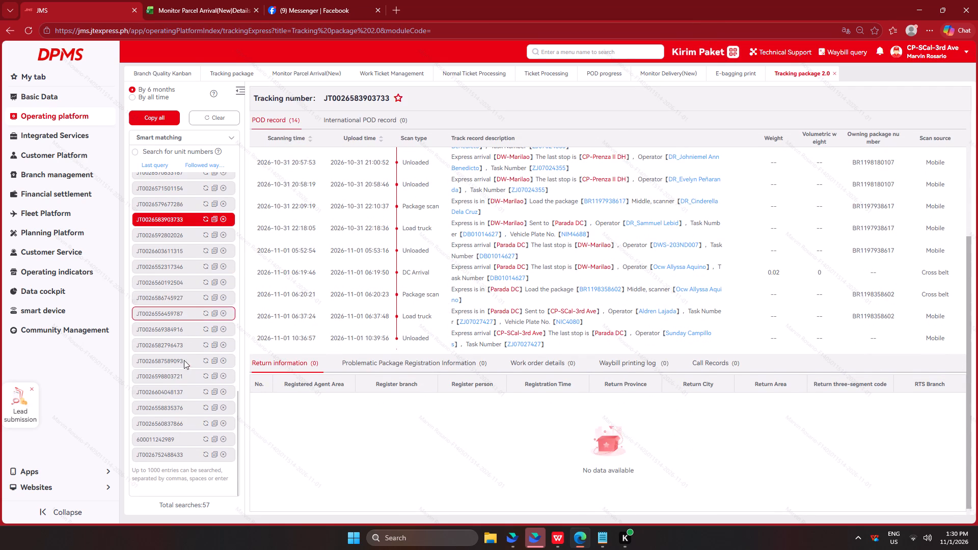
left_click(172, 237)
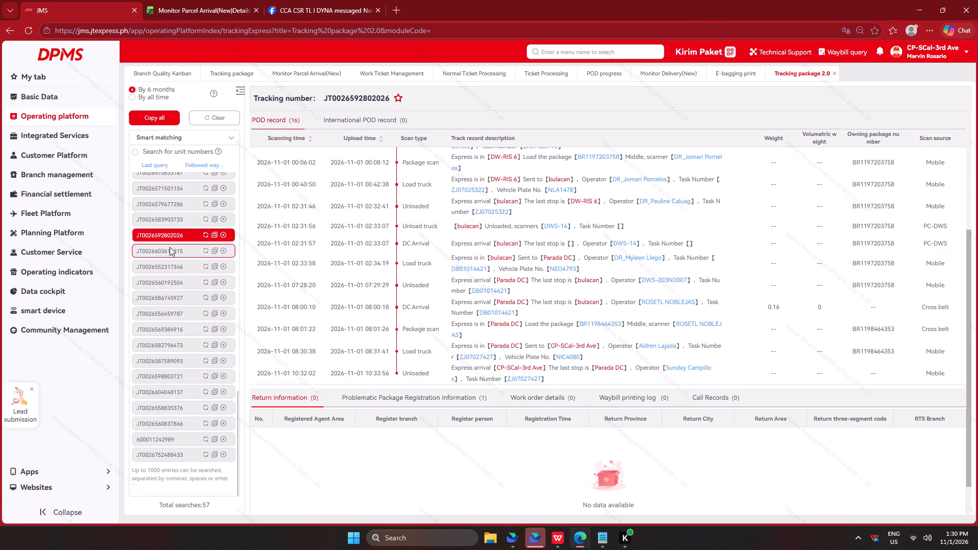
left_click(170, 247)
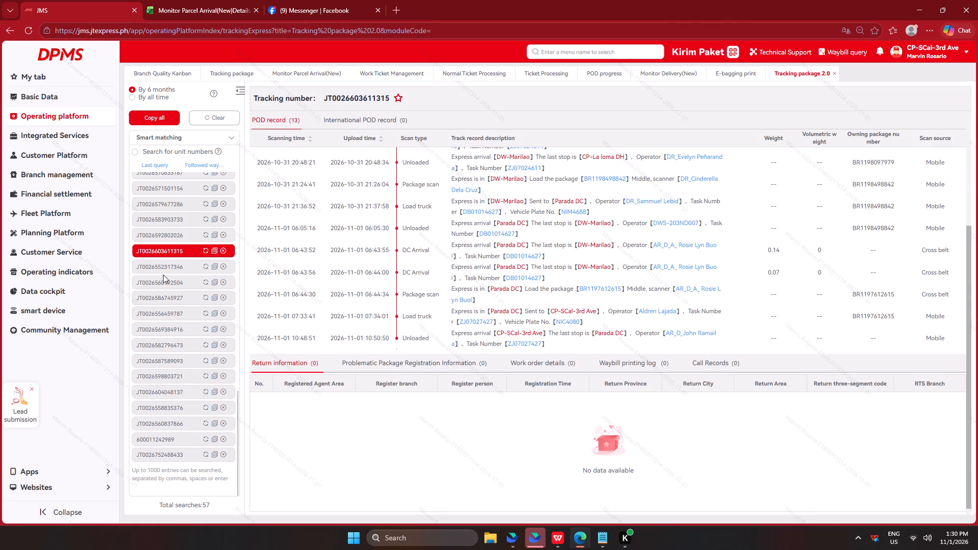
left_click(167, 271)
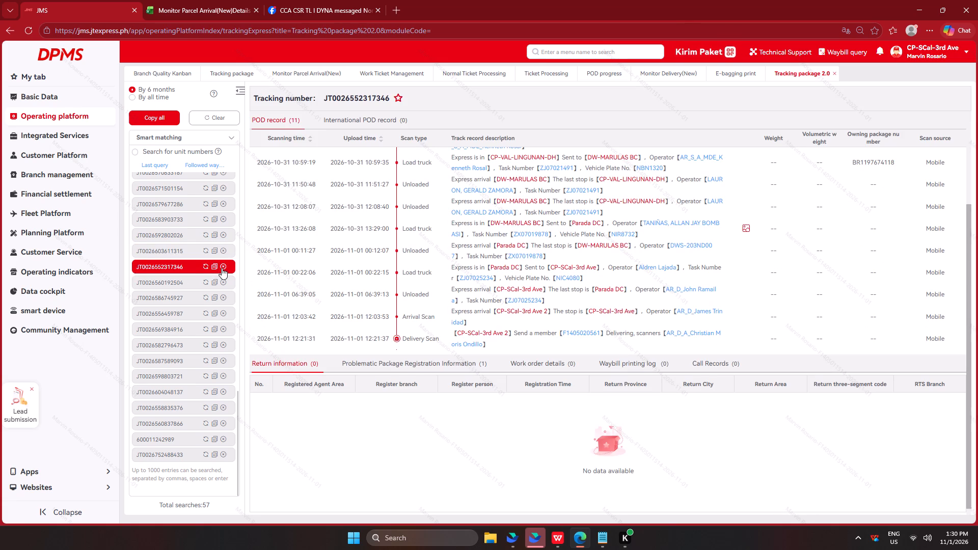
left_click(222, 268)
scroll(351, 312, "down", 7)
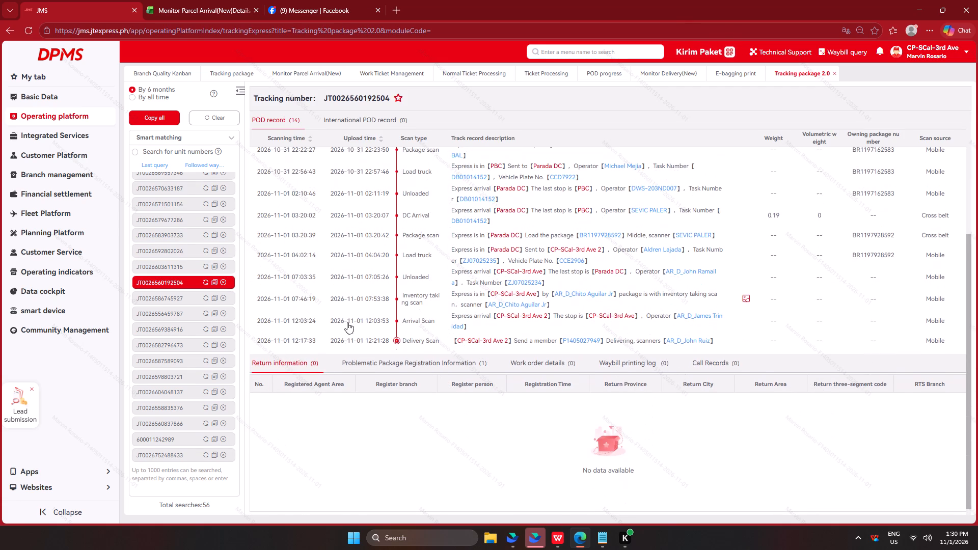
left_click(222, 282)
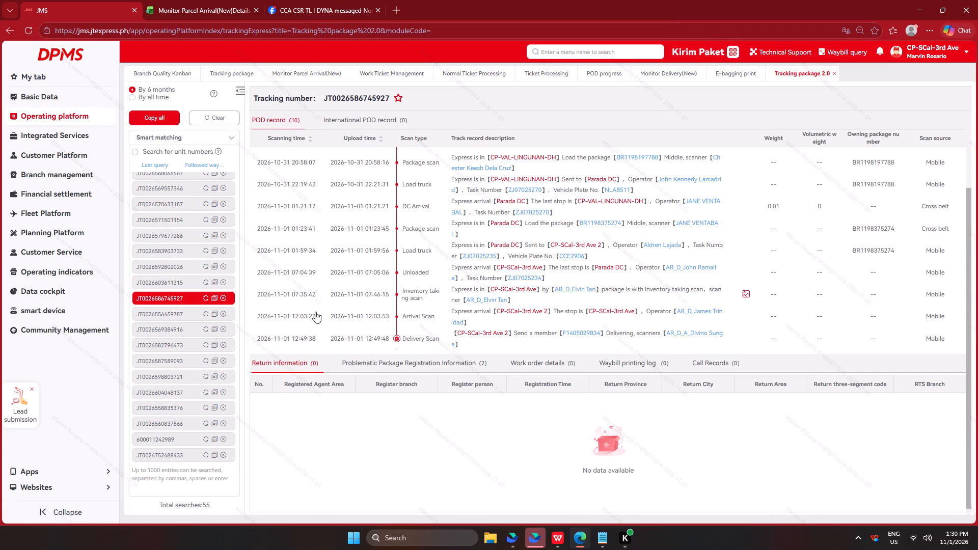
scroll(315, 313, "down", 6)
left_click(224, 298)
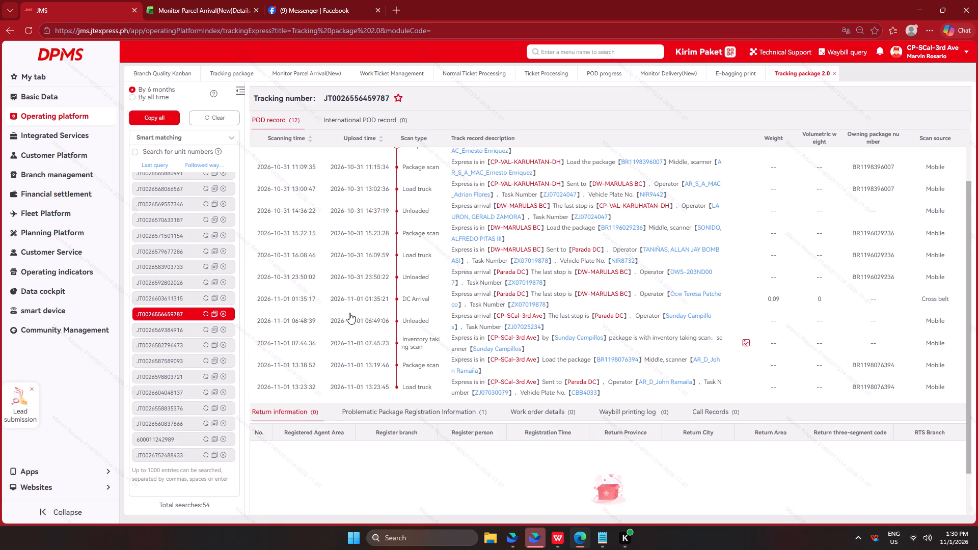
scroll(347, 321, "down", 5)
left_click(225, 315)
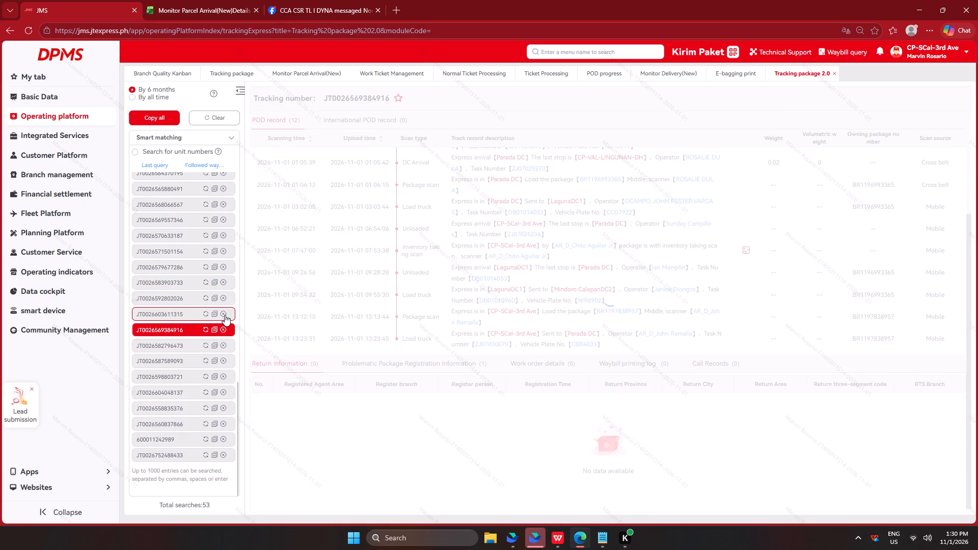
left_click(225, 331)
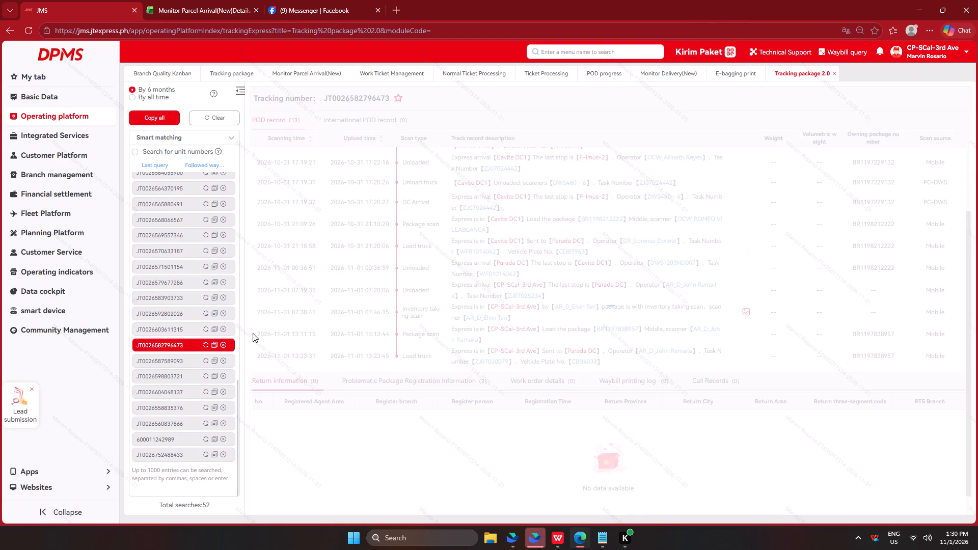
scroll(331, 327, "down", 7)
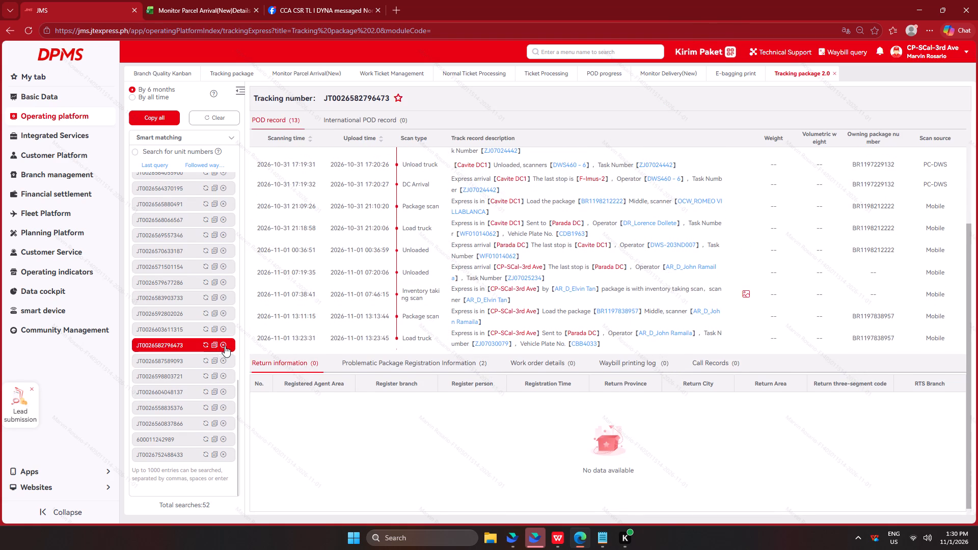
left_click(225, 346)
scroll(311, 352, "down", 6)
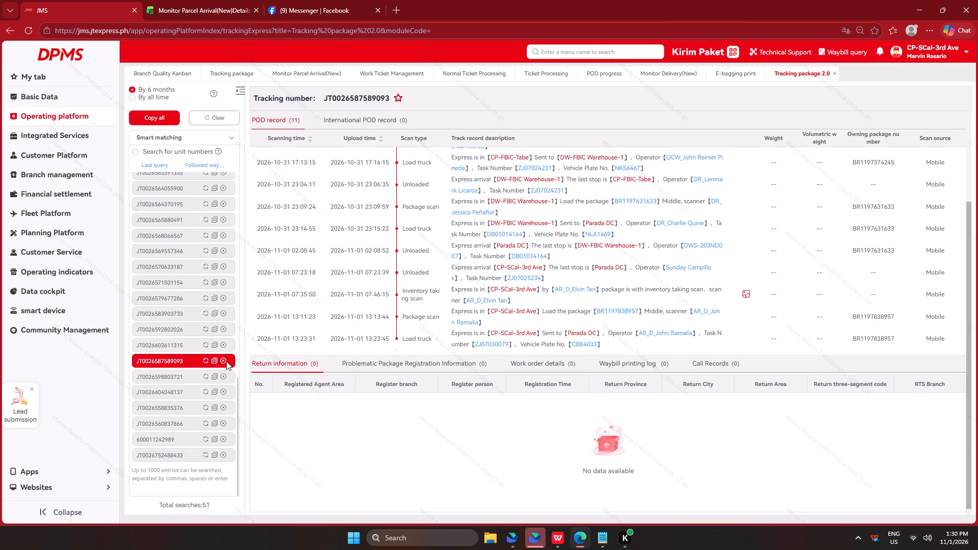
left_click(224, 361)
scroll(300, 369, "down", 6)
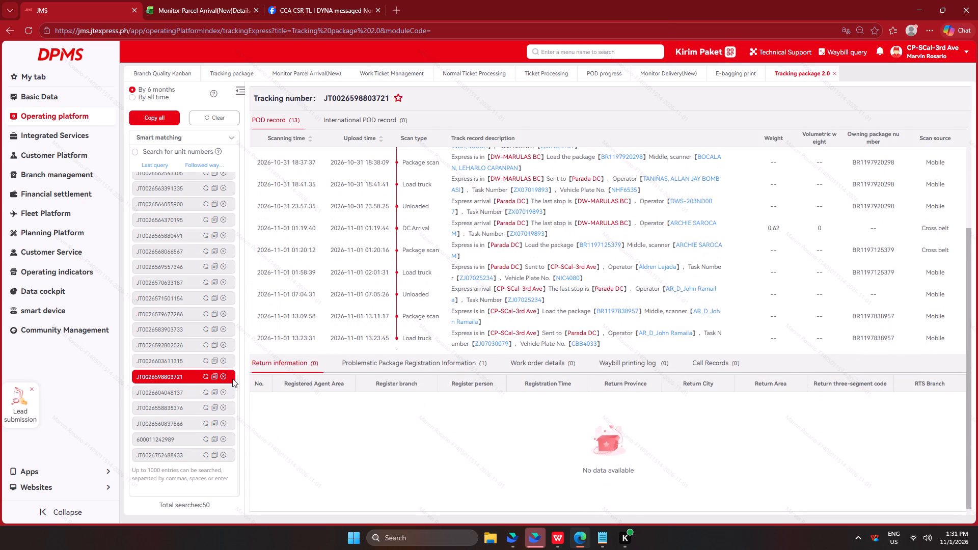
left_click(226, 378)
scroll(310, 384, "down", 7)
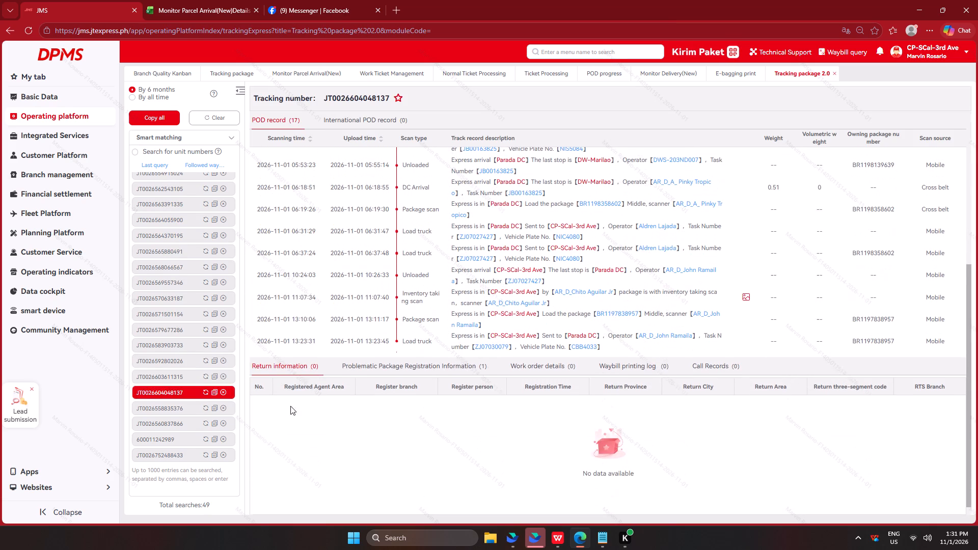
left_click(223, 391)
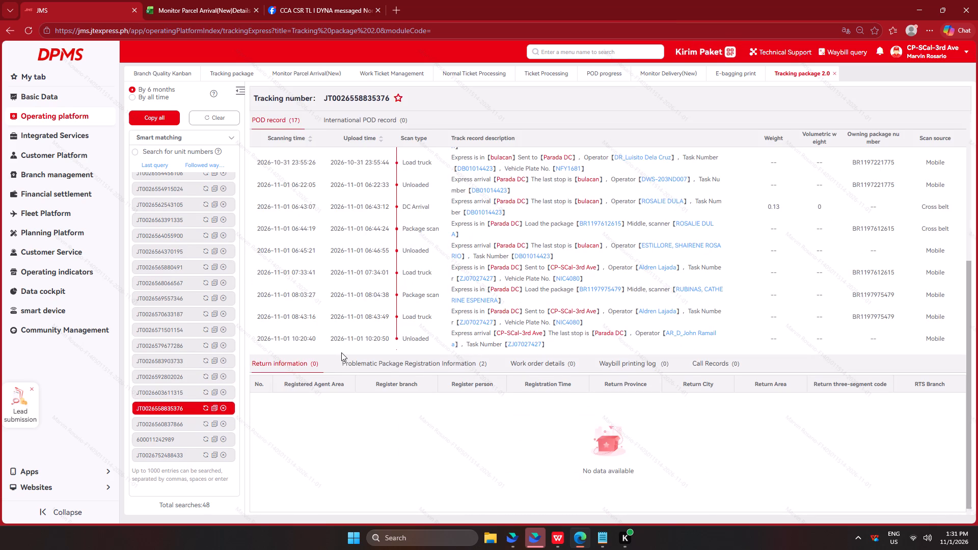
scroll(342, 353, "down", 8)
left_click(175, 426)
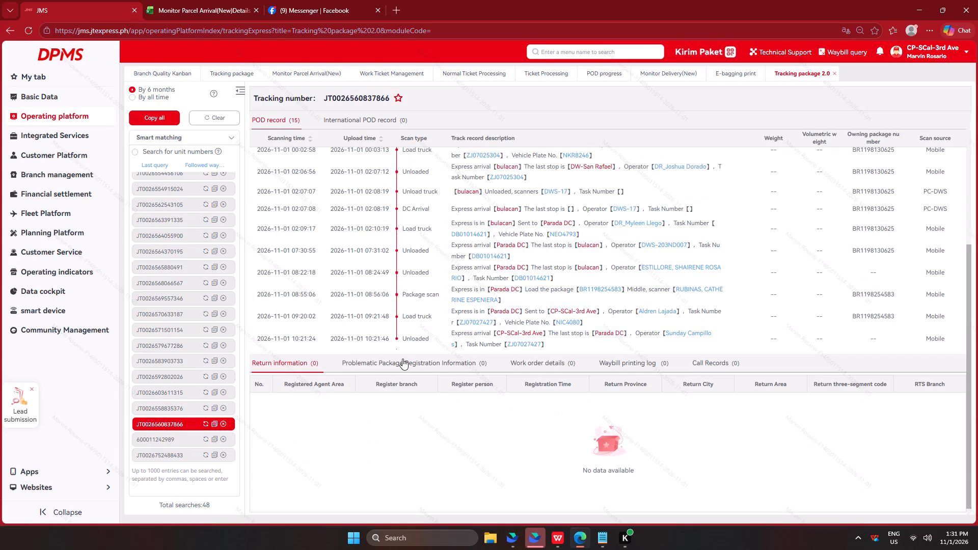
scroll(395, 368, "down", 6)
left_click(158, 438)
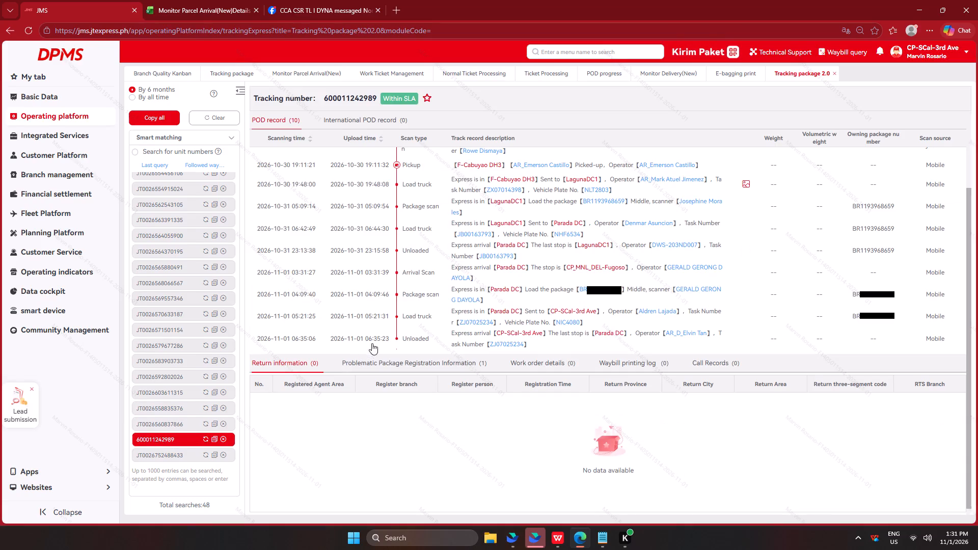
left_click(172, 457)
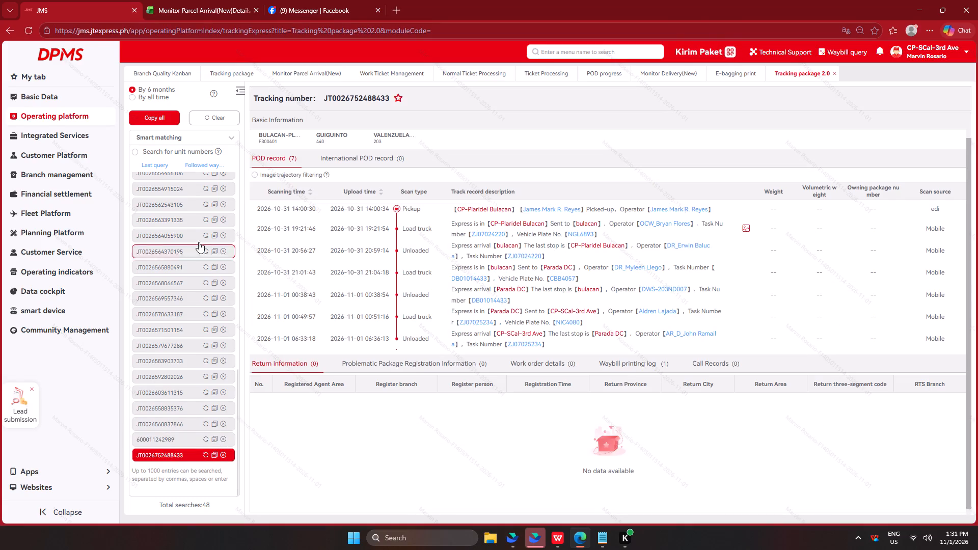
Copy all remaining waybill numbers from the tracking list and paste them below the last separator line of the November 1 notes in Notepad.
left_click(165, 120)
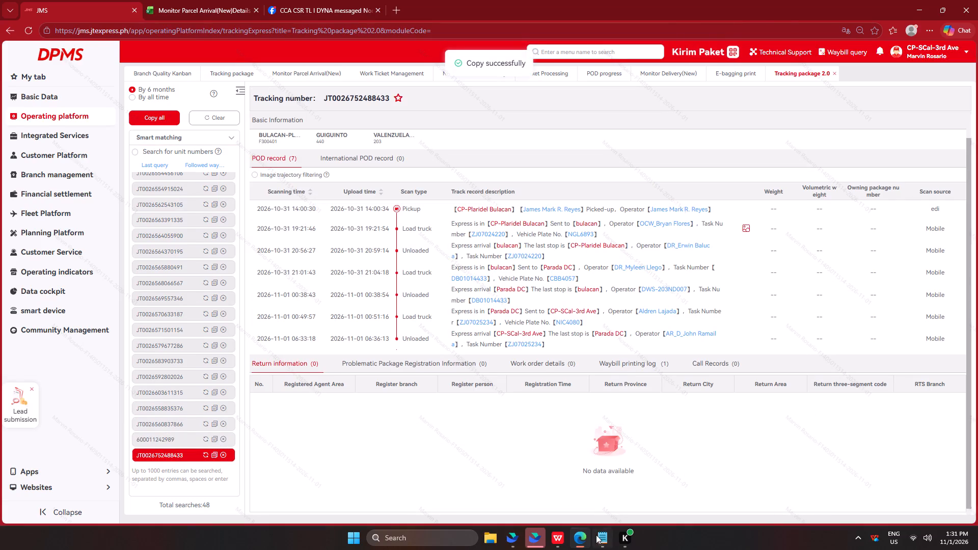
left_click(597, 536)
scroll(812, 290, "up", 7)
scroll(792, 305, "down", 9)
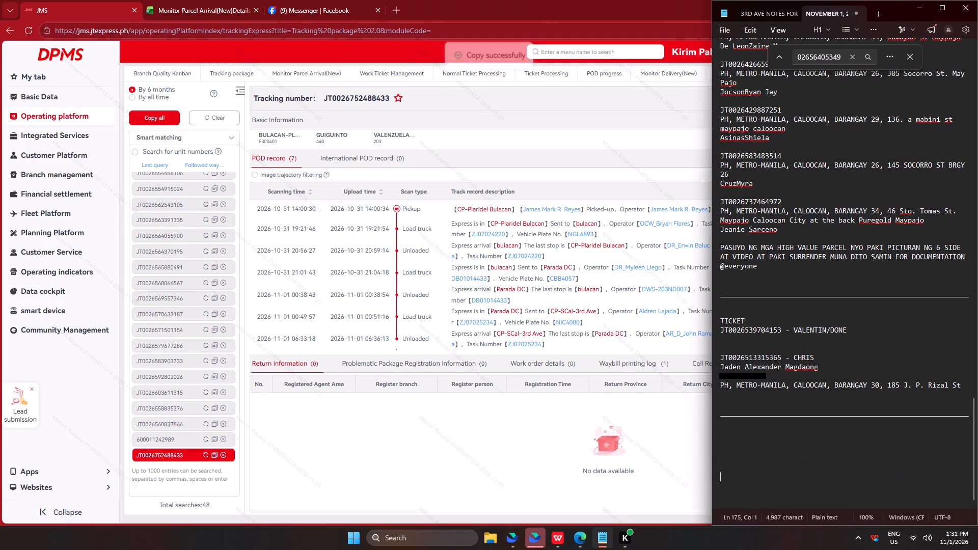
scroll(791, 306, "down", 1)
key("ctrl+v")
scroll(784, 336, "down", 4)
scroll(791, 338, "up", 2)
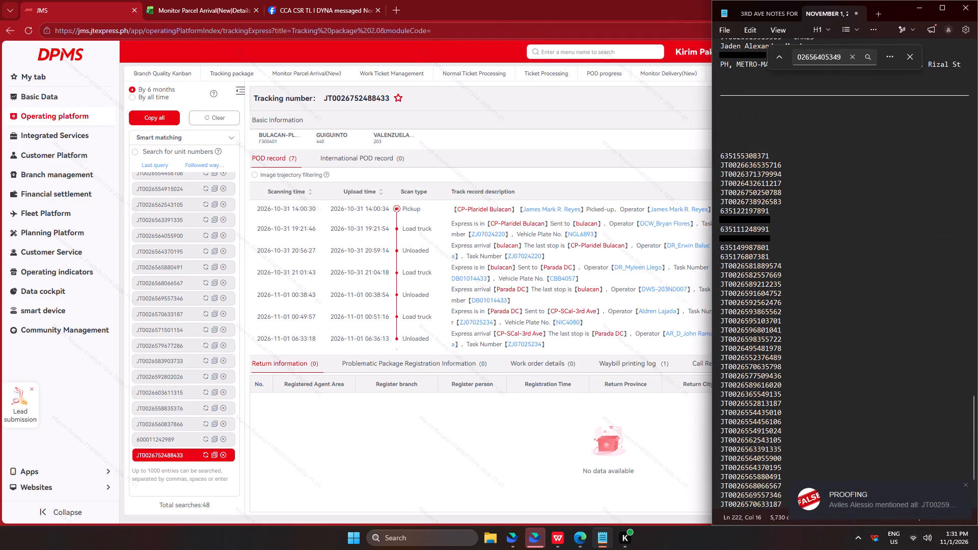
scroll(803, 390, "down", 3)
scroll(801, 373, "up", 1)
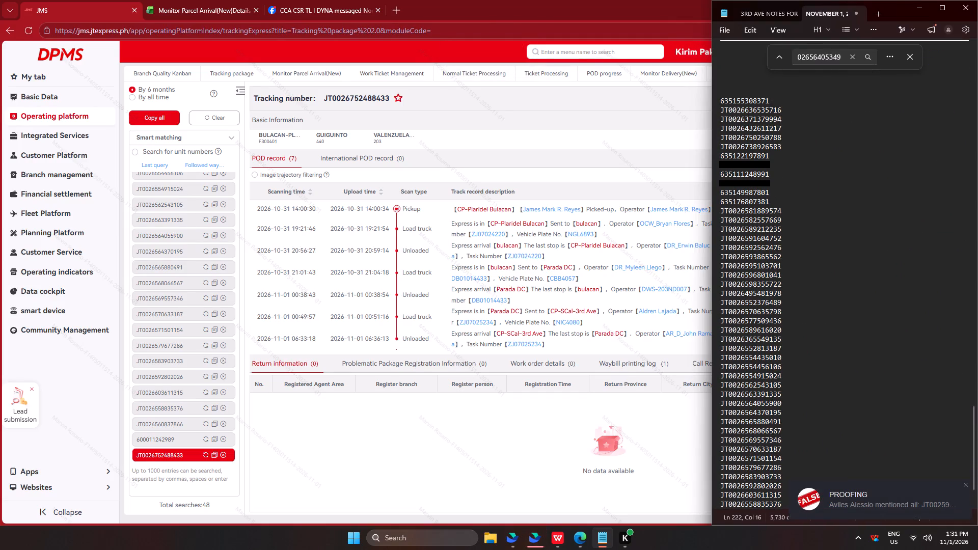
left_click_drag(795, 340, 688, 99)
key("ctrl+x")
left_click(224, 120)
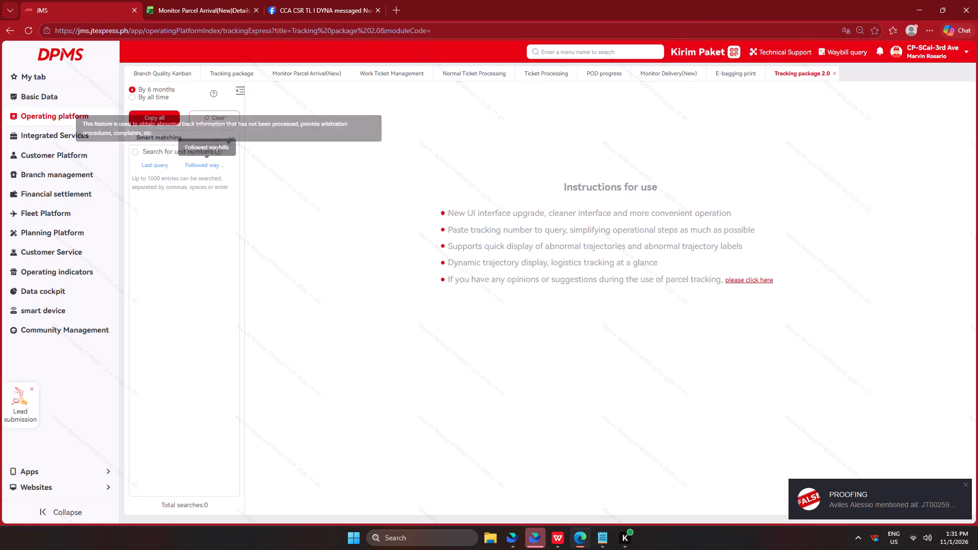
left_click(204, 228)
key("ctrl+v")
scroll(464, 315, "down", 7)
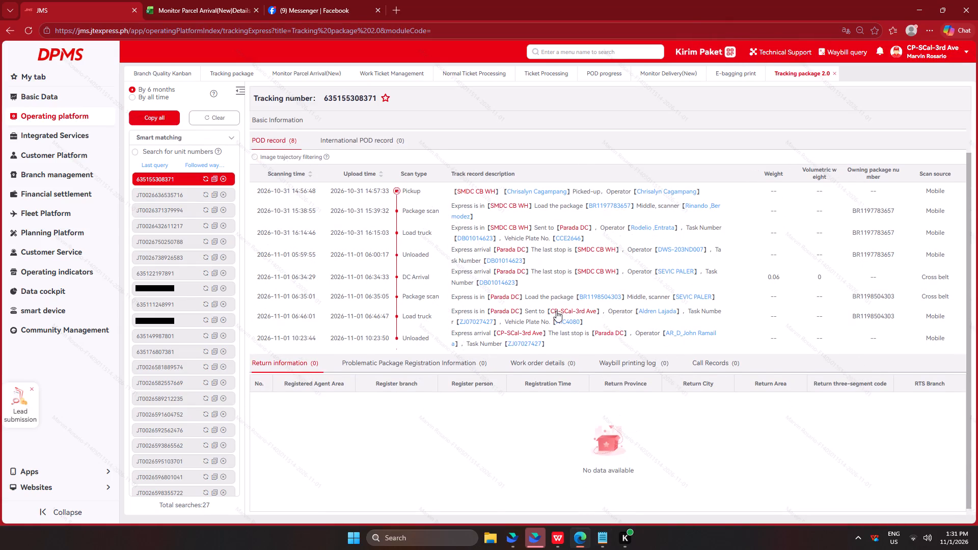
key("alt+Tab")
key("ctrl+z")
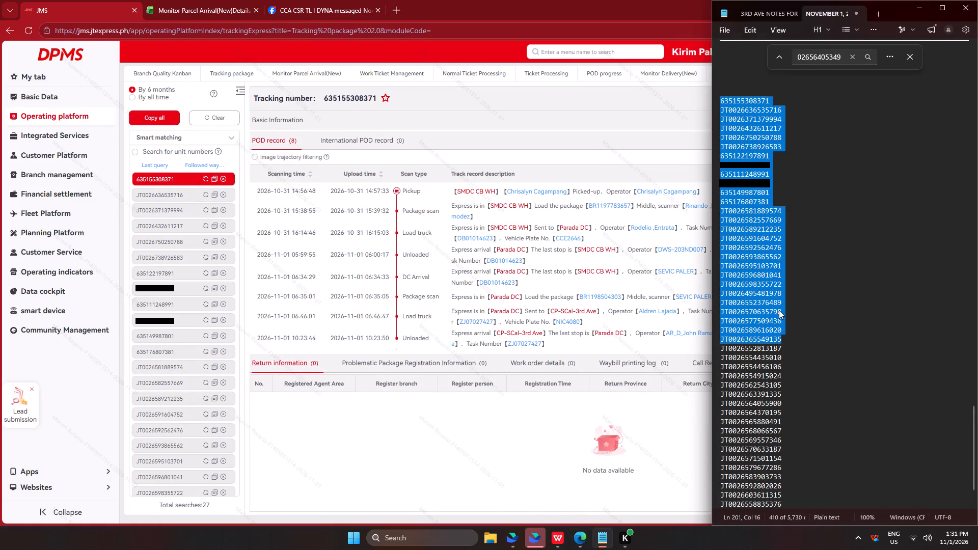
left_click(784, 319)
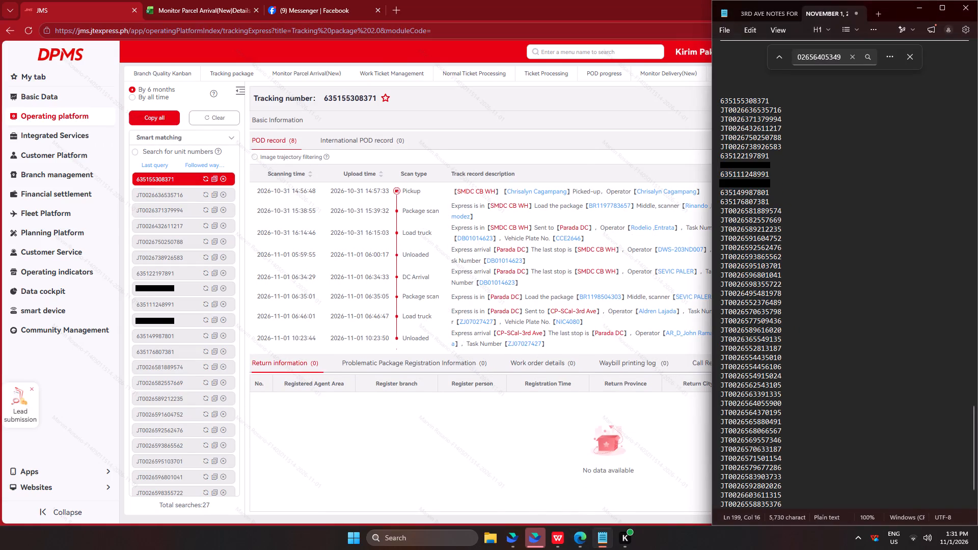
left_click_drag(785, 309, 658, 104)
key("ctrl+x")
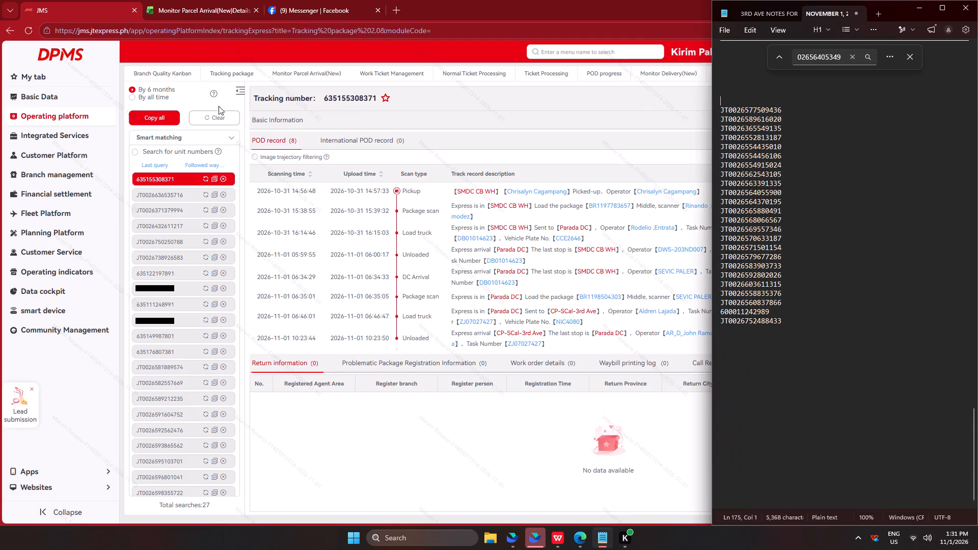
left_click(215, 111)
left_click(196, 193)
key("ctrl+v")
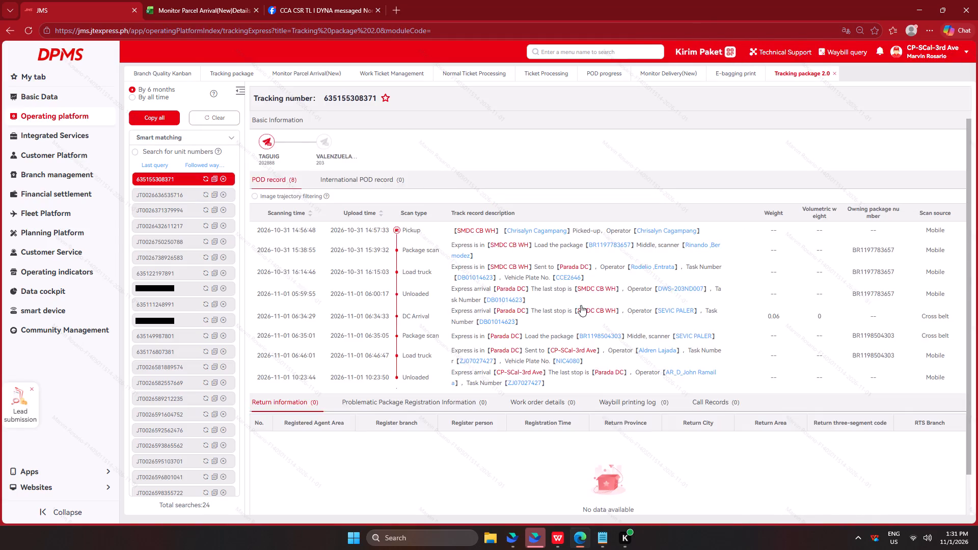
key("alt+Tab")
key("Return")
key("Return")
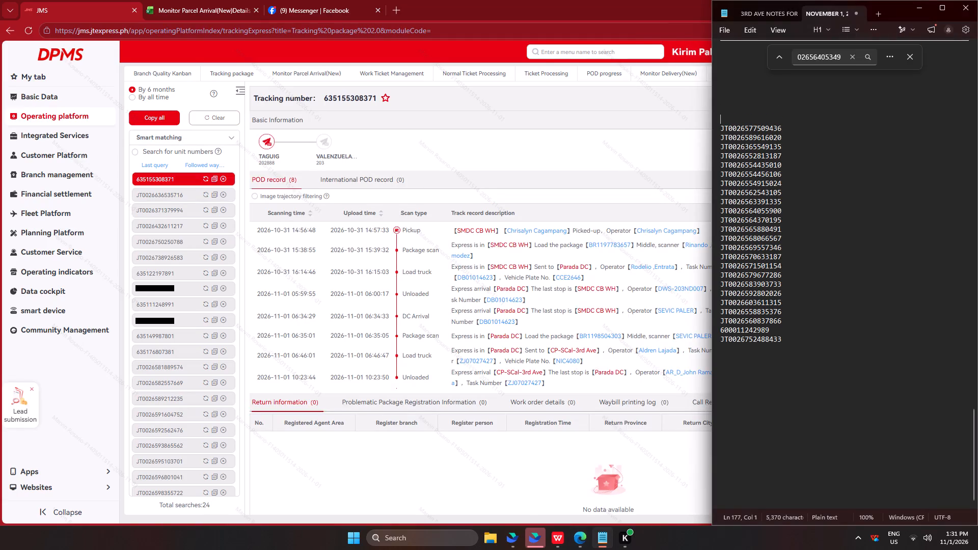
key("Return")
key("Return")
left_click(761, 126)
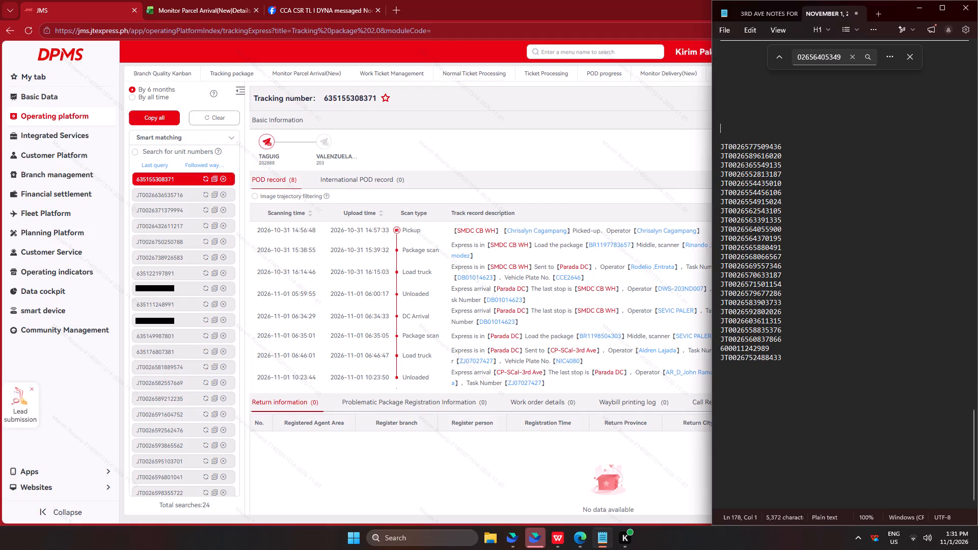
key("ctrl+v")
scroll(186, 339, "down", 9)
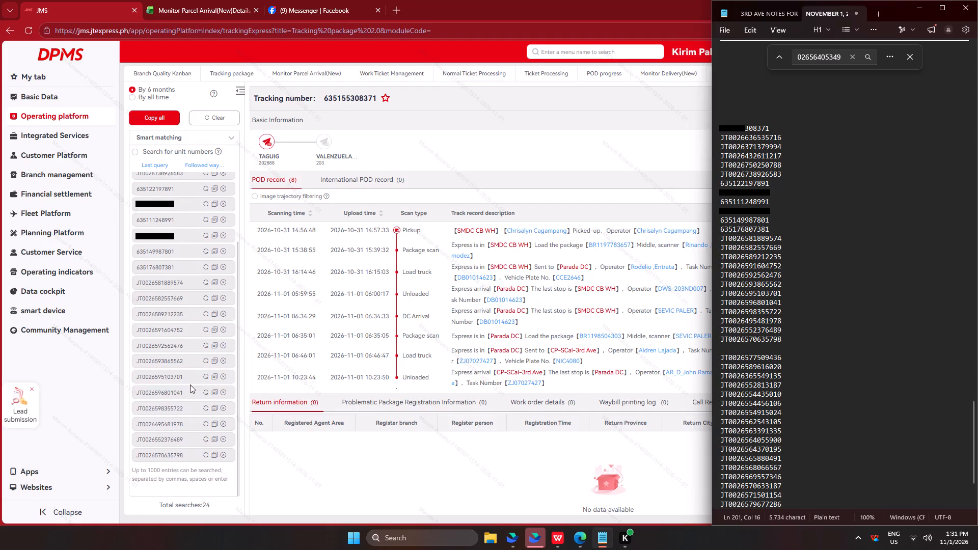
Close the Tracking package 2.0, E-bagging print, Monitor Delivery(New) and POD progress pages in JMS.
left_click(645, 93)
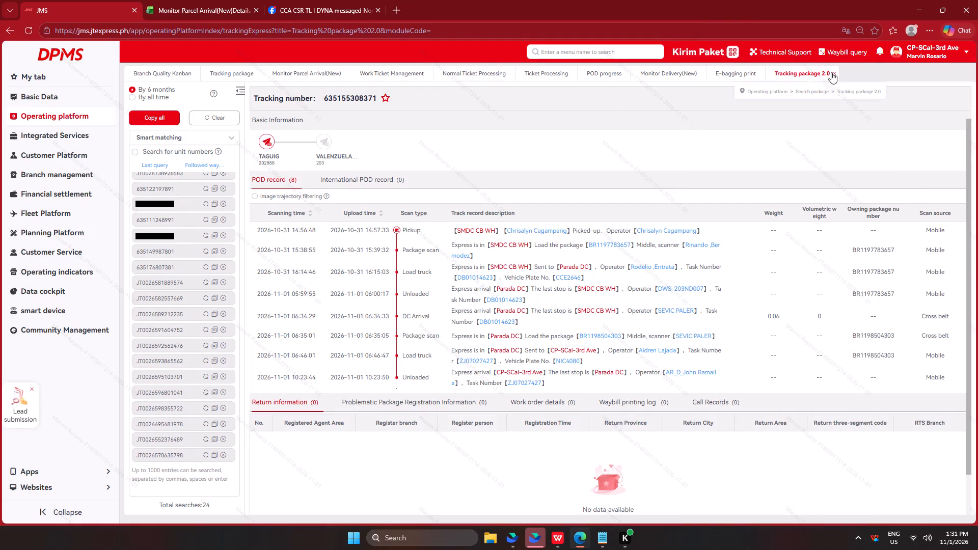
left_click(833, 71)
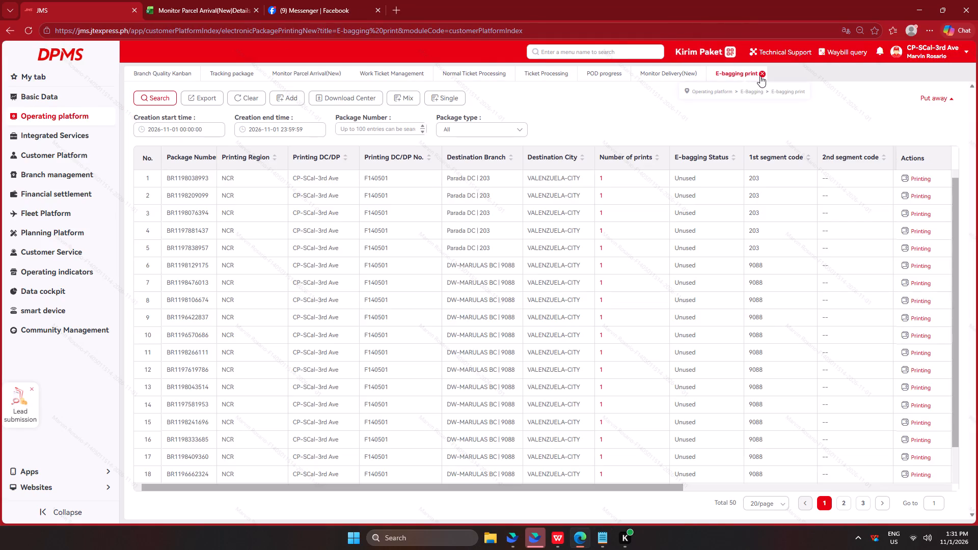
left_click(760, 76)
left_click(703, 71)
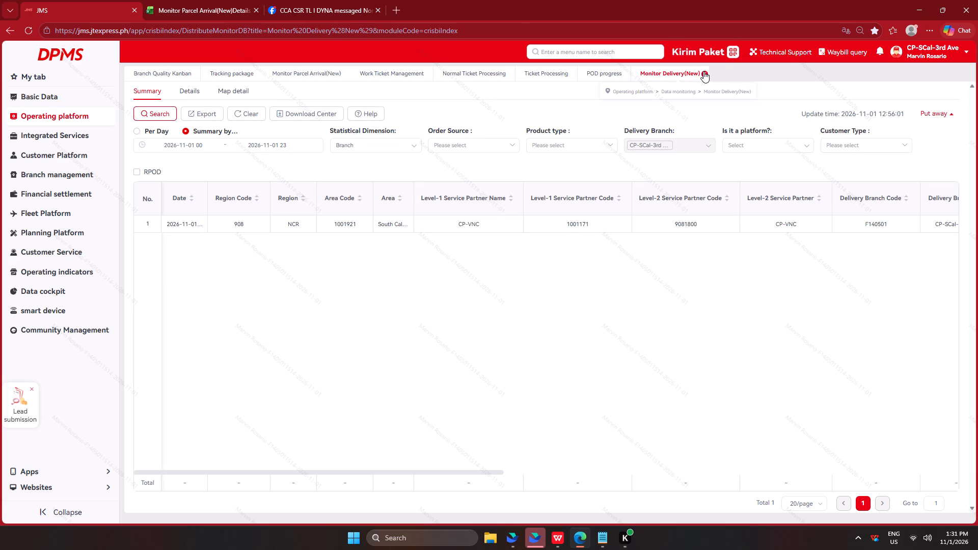
left_click(627, 76)
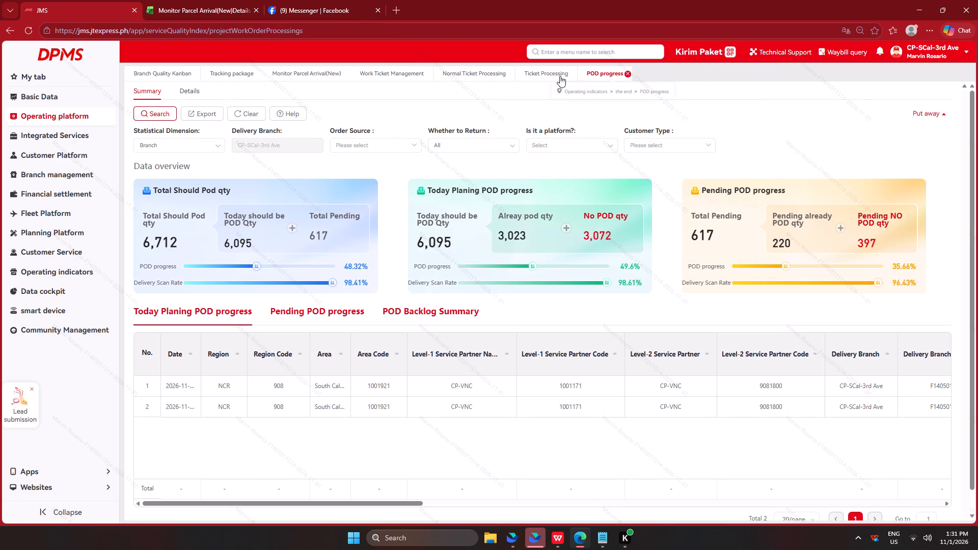
Search for the tickets to be processed in Ticket Processing with the existing filters.
left_click(134, 115)
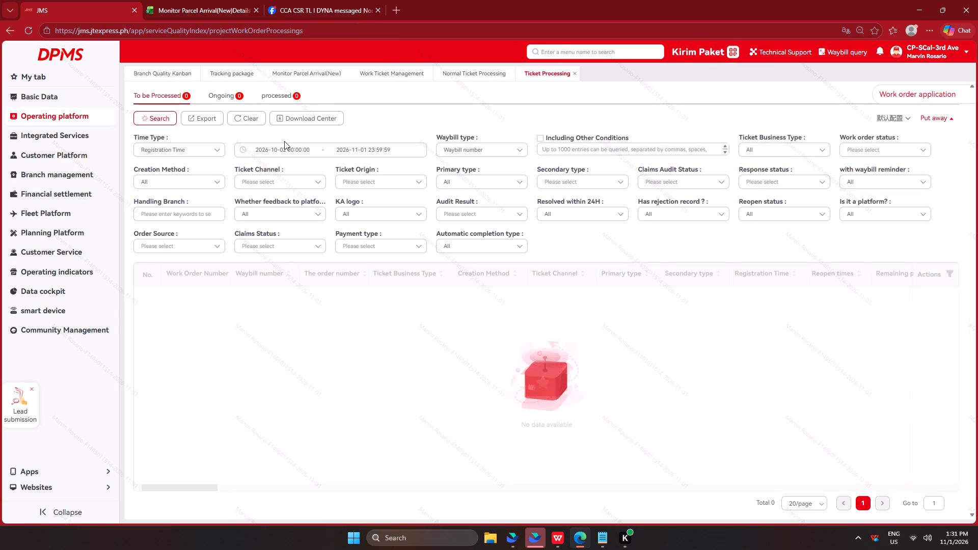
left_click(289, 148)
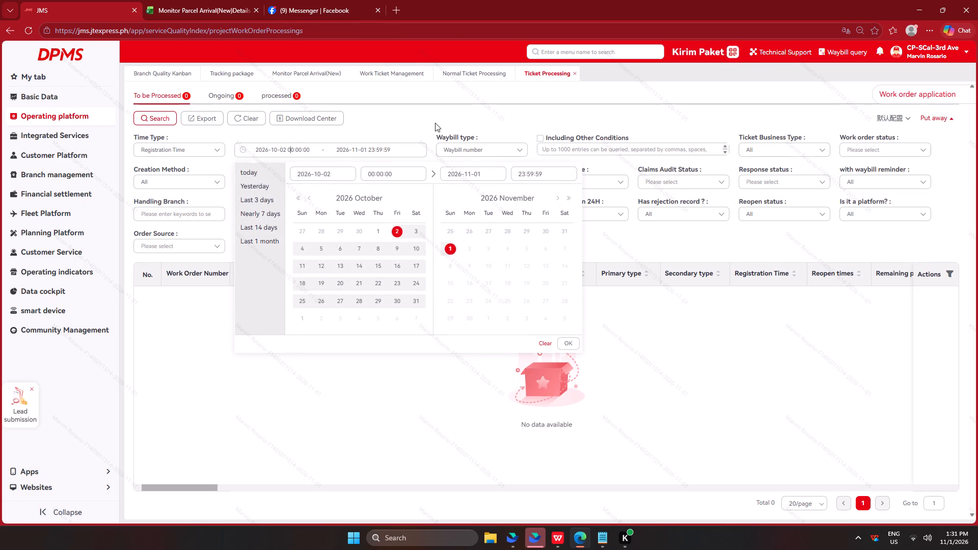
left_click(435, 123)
Reorder the open JMS pages so that Ticket Processing comes before Normal Ticket Processing.
left_click_drag(554, 73, 499, 76)
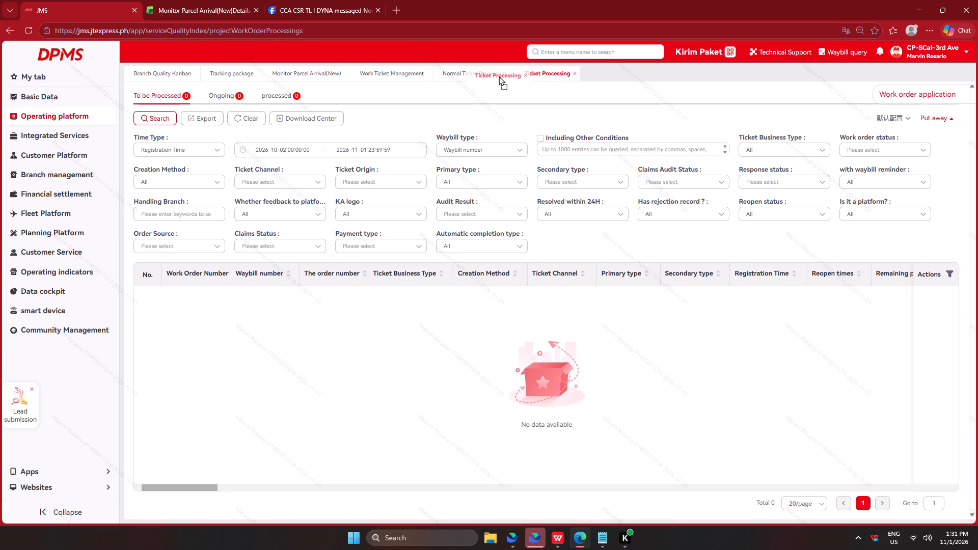
left_click_drag(499, 76, 482, 76)
Search for work tickets in Work Ticket Management with the existing filters.
left_click(390, 72)
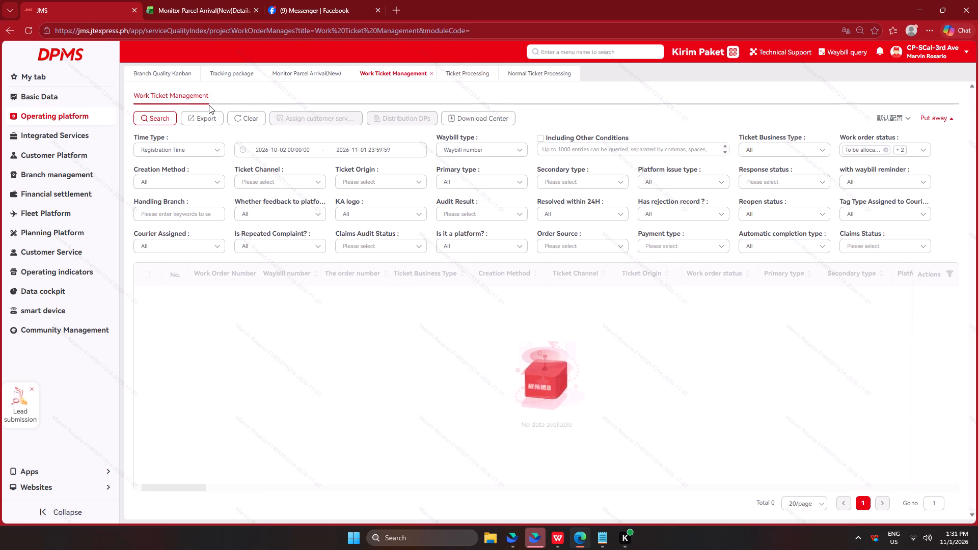
left_click(143, 115)
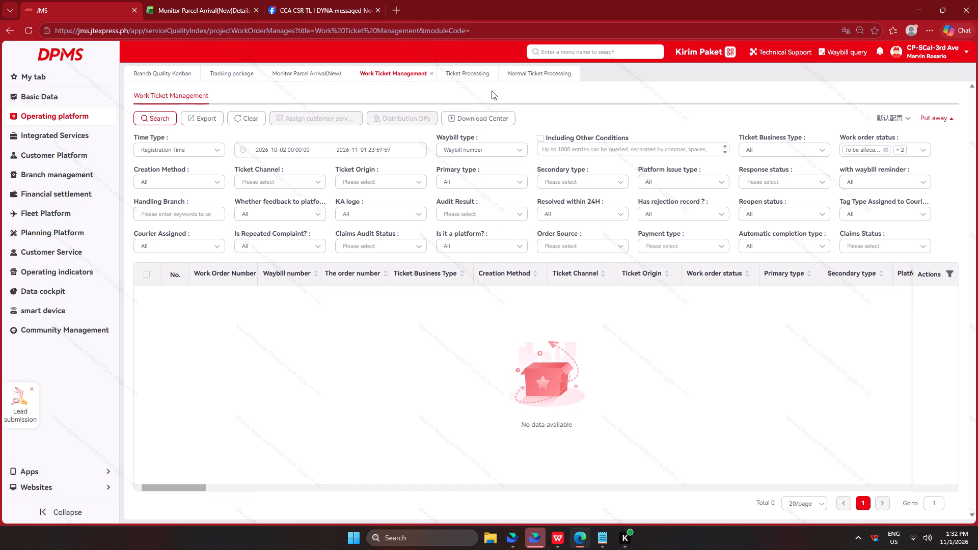
left_click(531, 72)
left_click(154, 120)
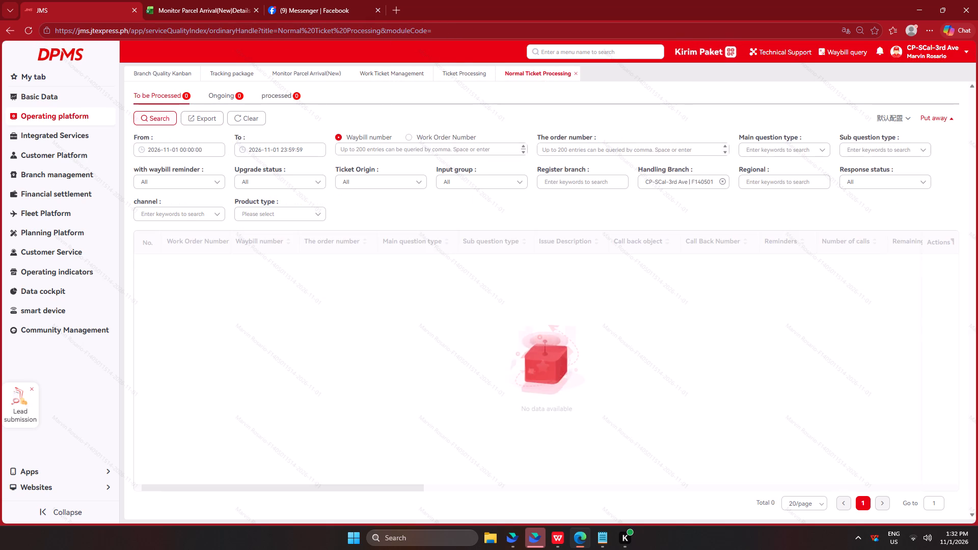
left_click(193, 151)
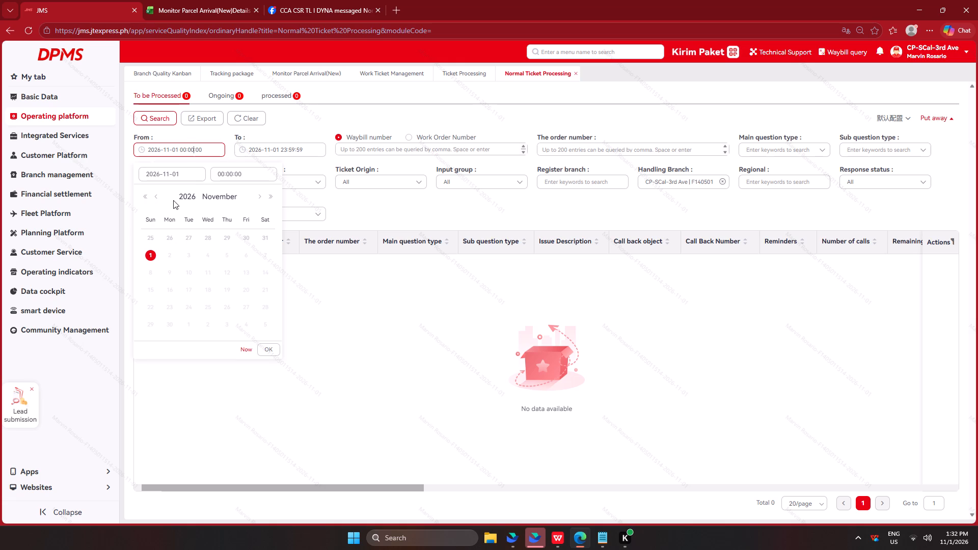
left_click(159, 197)
left_click(244, 239)
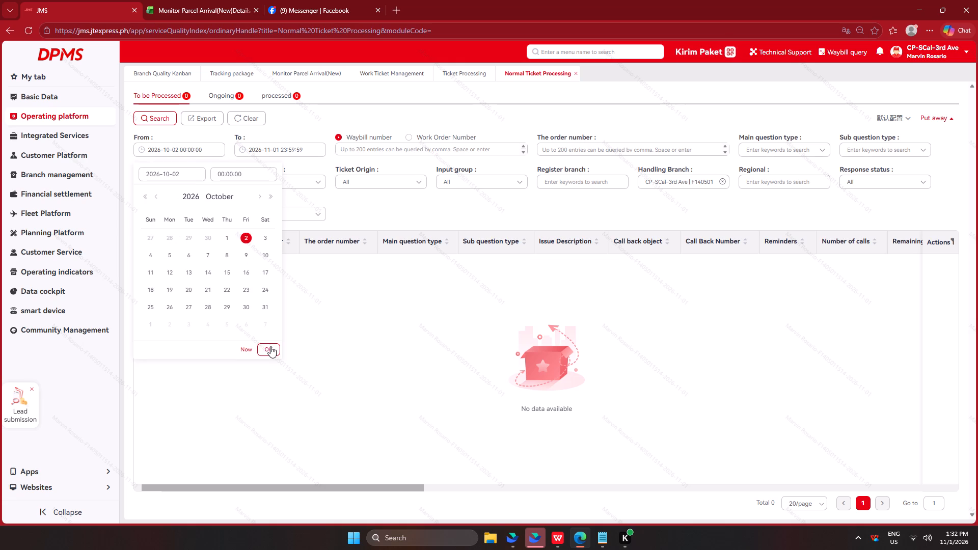
left_click(270, 346)
left_click(164, 122)
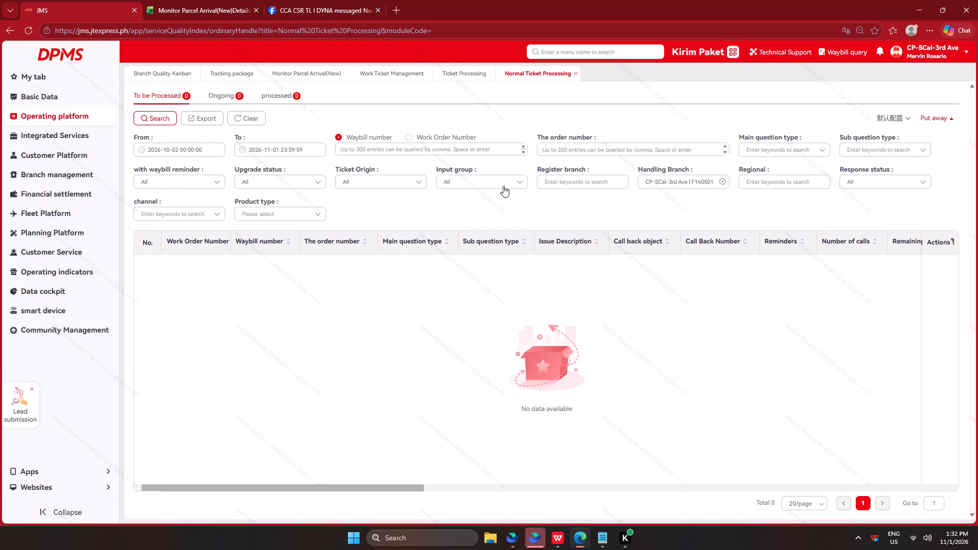
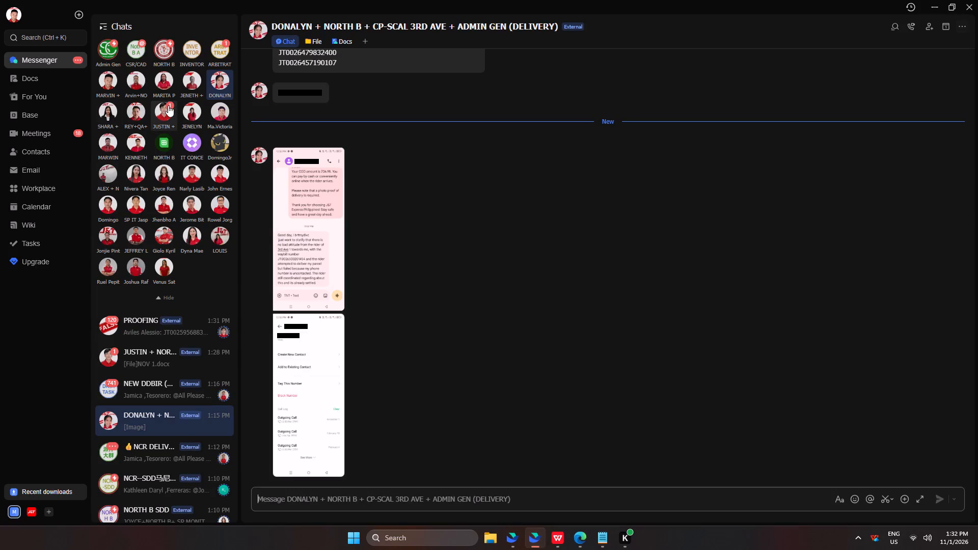
Check the newest messages and files in the JUSTIN + NORTH B delivery chat, and switch to the other Lark window.
scroll(424, 316, "down", 8)
scroll(782, 490, "down", 7)
left_click(507, 546)
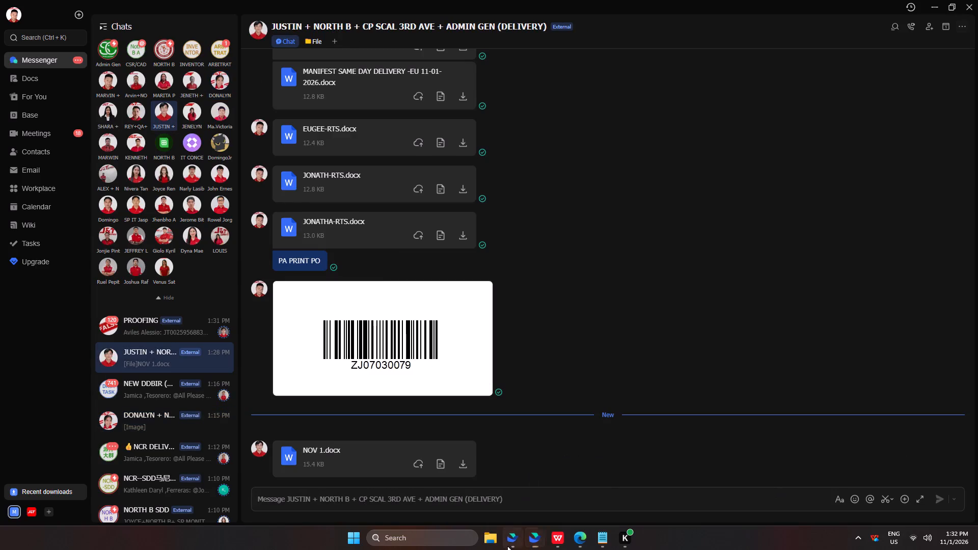
Look through the Feishu chat list and read the latest delivery and rider attendance updates in the NORTH B DELIVERY 派件 group.
scroll(325, 326, "down", 14)
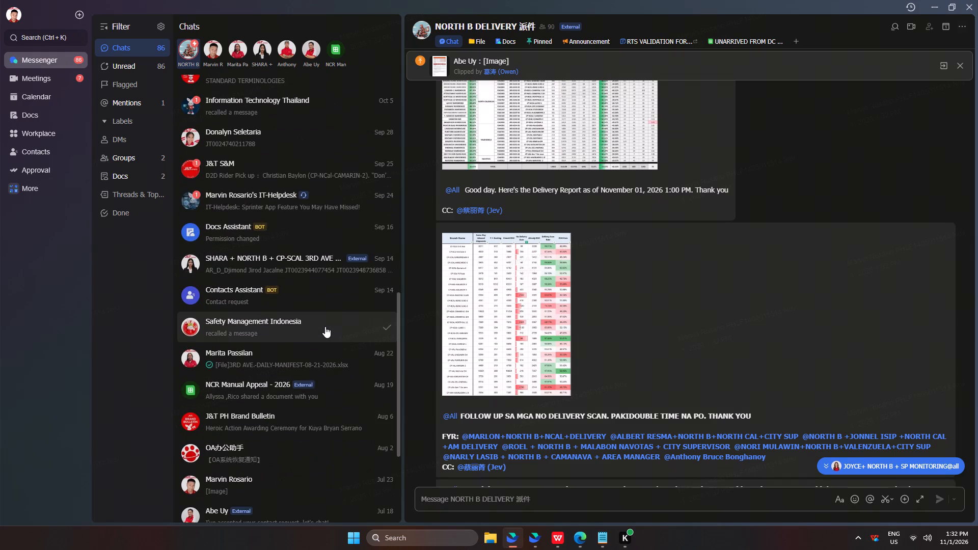
scroll(325, 326, "down", 14)
scroll(325, 326, "up", 8)
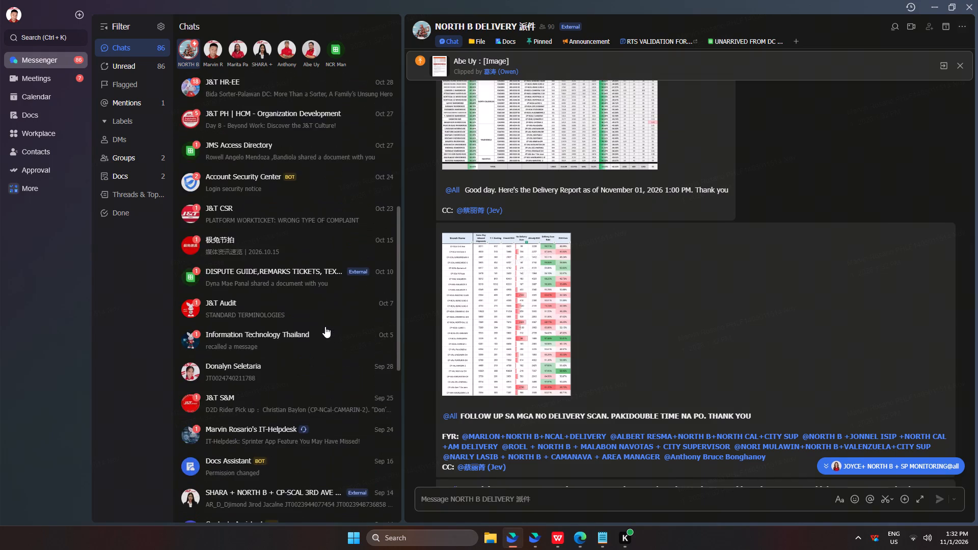
scroll(325, 326, "up", 14)
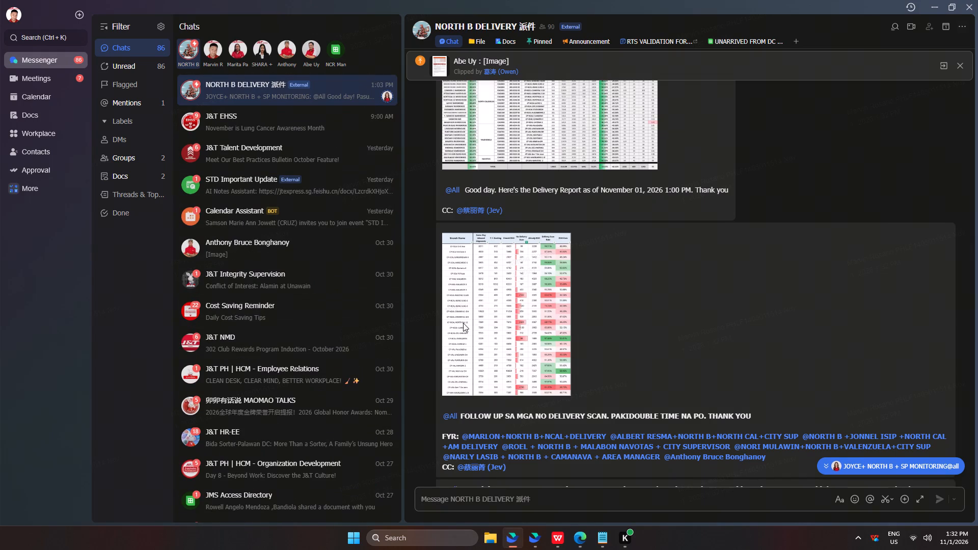
scroll(741, 429, "down", 20)
scroll(741, 429, "down", 7)
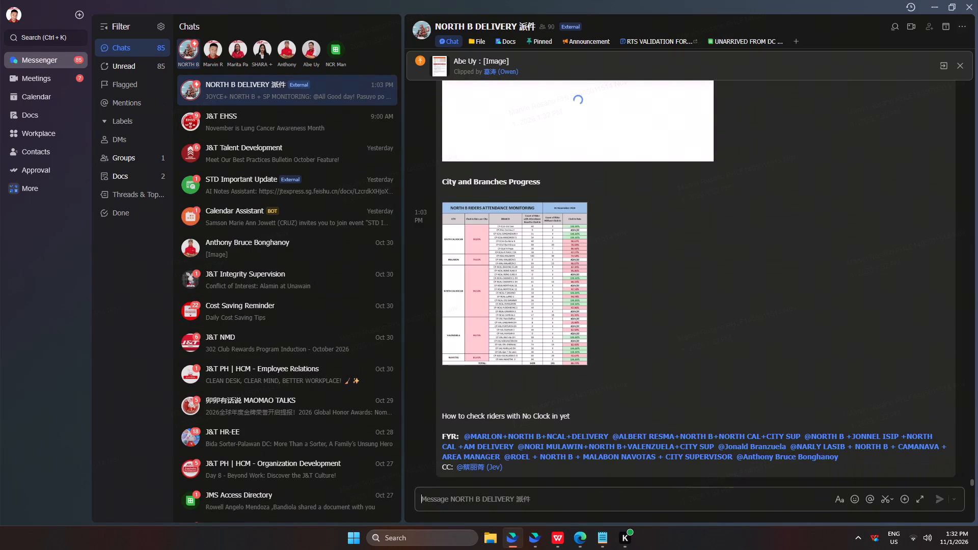
Read the rider attendance scheduling post in the NORTH B DELIVERY 派件 group, and return to the JMS page in Edge.
scroll(671, 431, "up", 6)
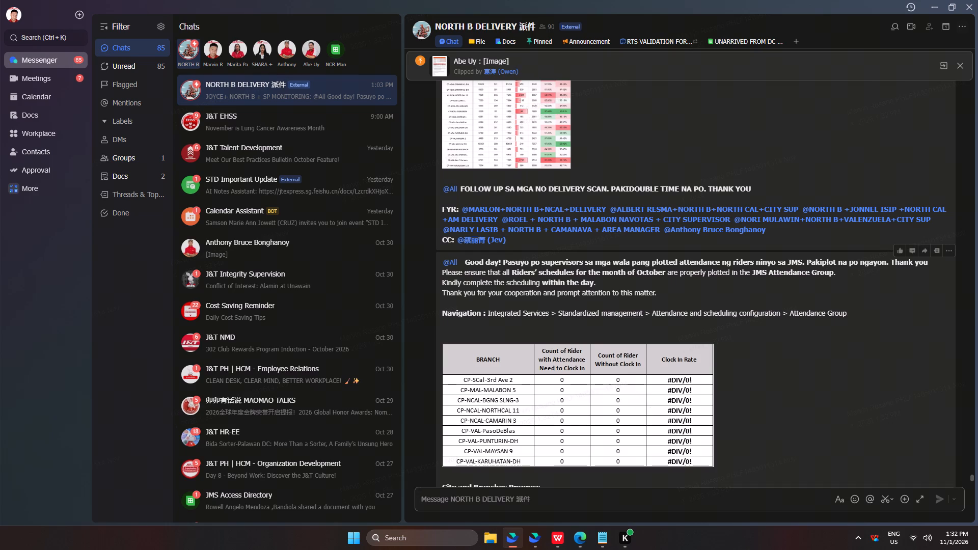
left_click(581, 529)
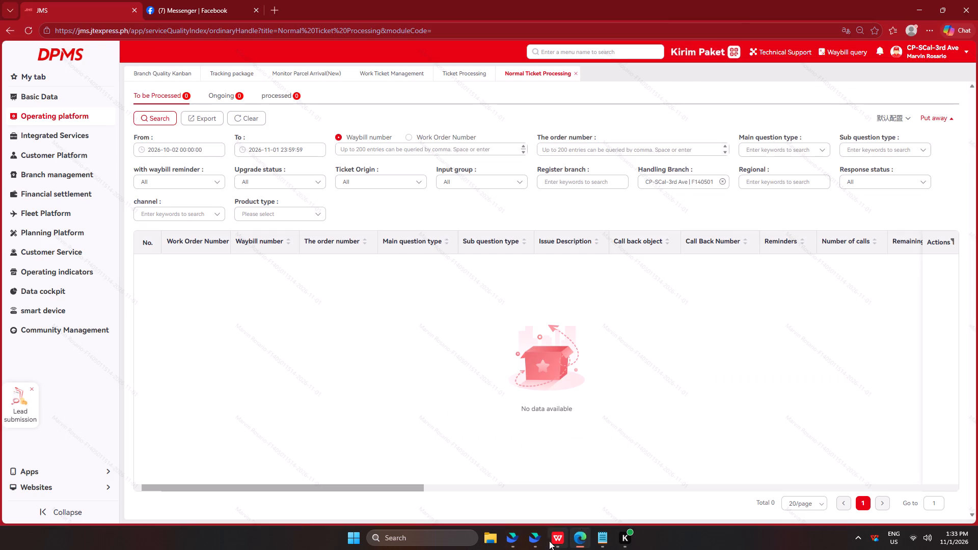
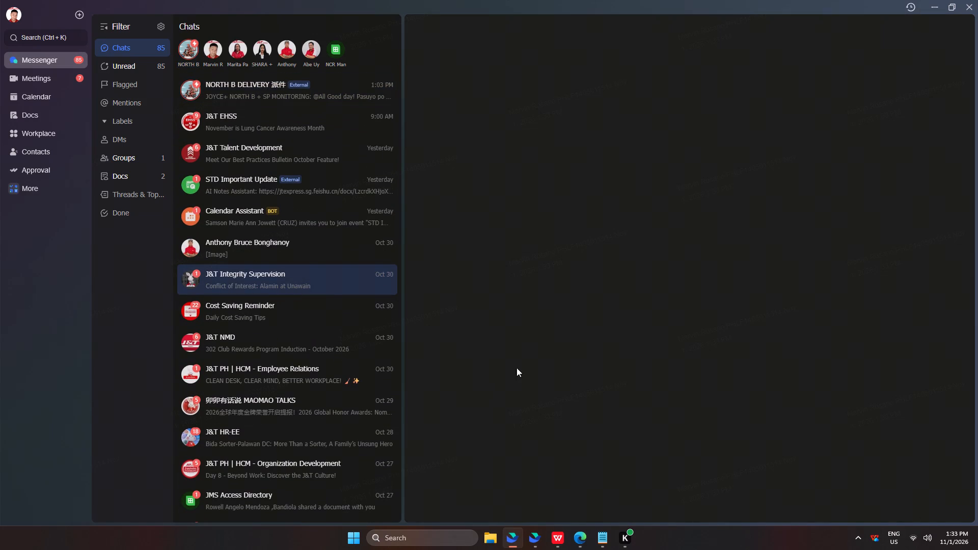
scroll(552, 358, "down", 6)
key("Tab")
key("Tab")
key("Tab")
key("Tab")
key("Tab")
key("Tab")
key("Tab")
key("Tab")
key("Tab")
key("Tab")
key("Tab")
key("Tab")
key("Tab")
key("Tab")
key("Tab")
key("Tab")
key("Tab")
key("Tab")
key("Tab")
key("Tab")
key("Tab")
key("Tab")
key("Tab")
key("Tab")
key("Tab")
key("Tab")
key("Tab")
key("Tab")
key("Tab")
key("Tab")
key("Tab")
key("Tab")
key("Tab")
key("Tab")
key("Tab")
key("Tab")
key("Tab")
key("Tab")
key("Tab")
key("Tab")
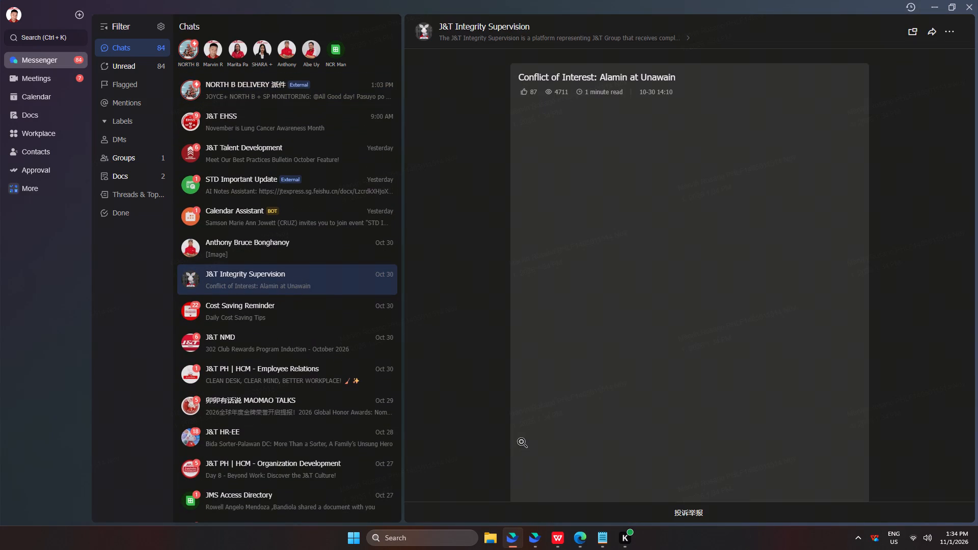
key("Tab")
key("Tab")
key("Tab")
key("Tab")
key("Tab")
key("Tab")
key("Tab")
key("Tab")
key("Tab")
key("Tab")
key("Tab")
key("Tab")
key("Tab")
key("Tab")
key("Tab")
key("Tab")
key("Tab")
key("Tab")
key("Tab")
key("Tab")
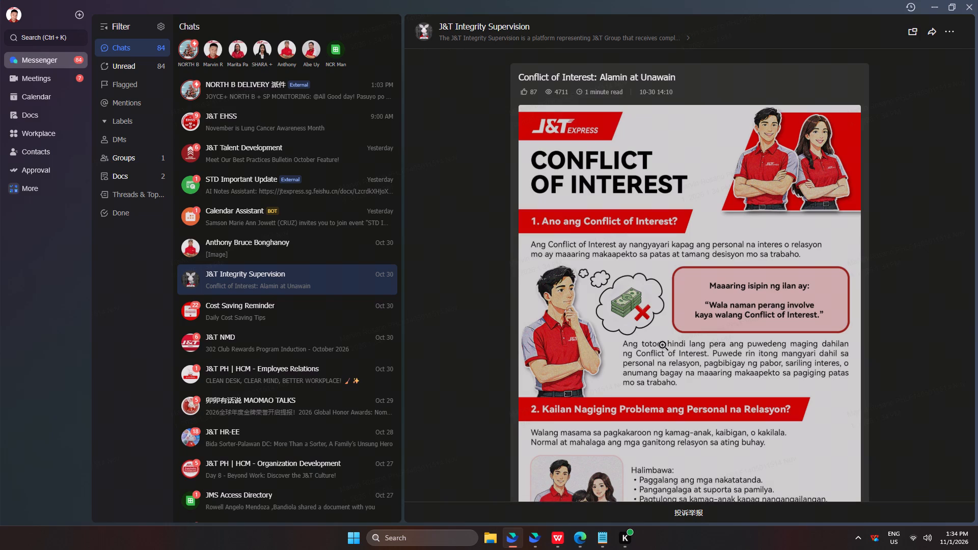
Open the poster image of the "Conflict of Interest: Alamin at Unawain" post in J&T Integrity Supervision in the image viewer.
left_click(592, 333)
left_click(580, 355)
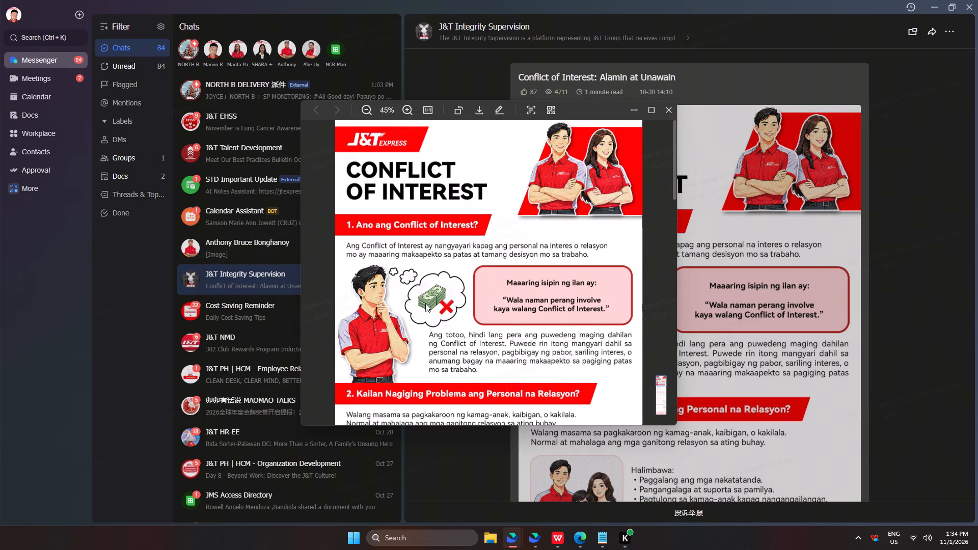
Read the "Conflict of Interest: Alamin at Unawain" poster in J&T Integrity Supervision, enlarging its details, and close the image preview.
scroll(401, 290, "down", 3)
scroll(405, 316, "up", 4)
left_click_drag(411, 276, 489, 380)
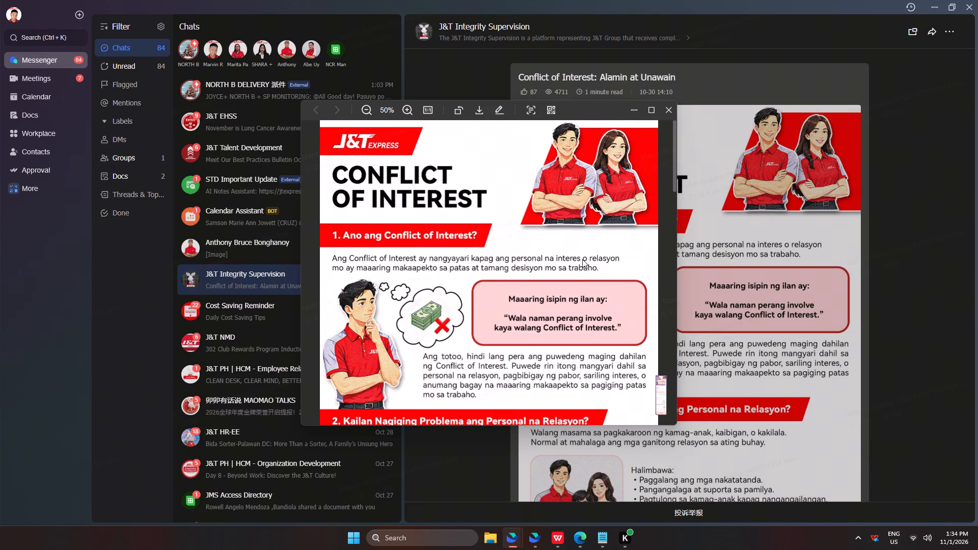
scroll(584, 258, "up", 3)
left_click_drag(623, 197, 565, 352)
scroll(602, 295, "up", 4)
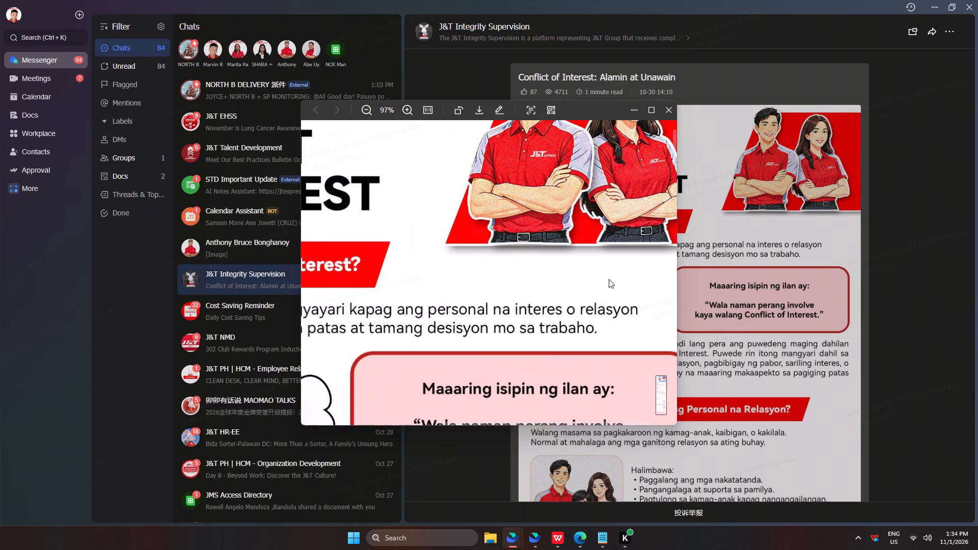
left_click_drag(616, 245, 557, 398)
scroll(561, 362, "up", 5)
scroll(594, 297, "up", 1)
scroll(594, 297, "down", 3)
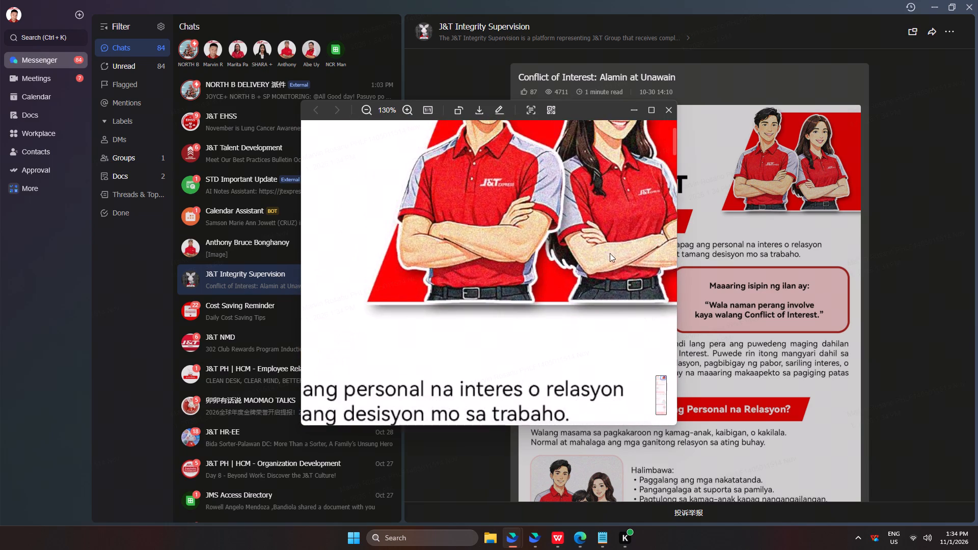
left_click_drag(610, 253, 558, 385)
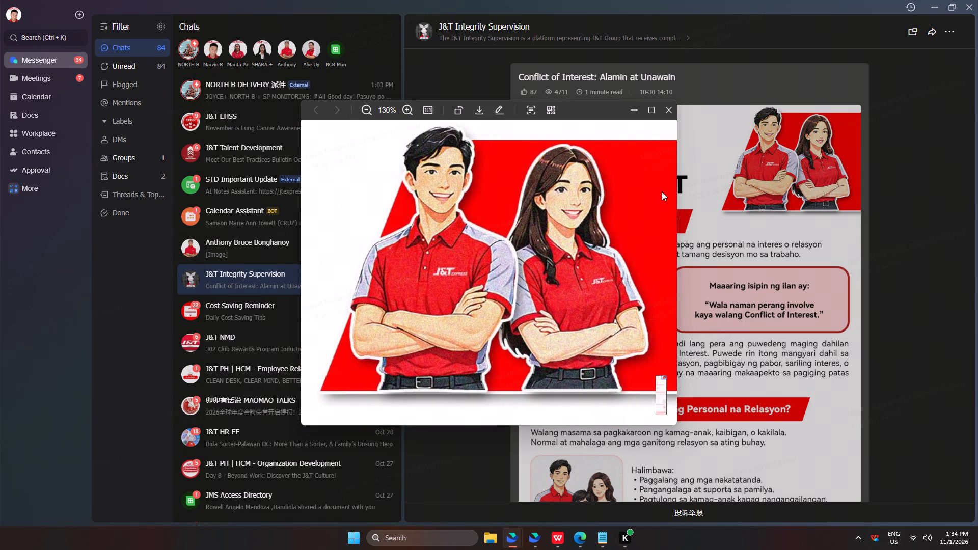
left_click(667, 108)
scroll(618, 355, "down", 7)
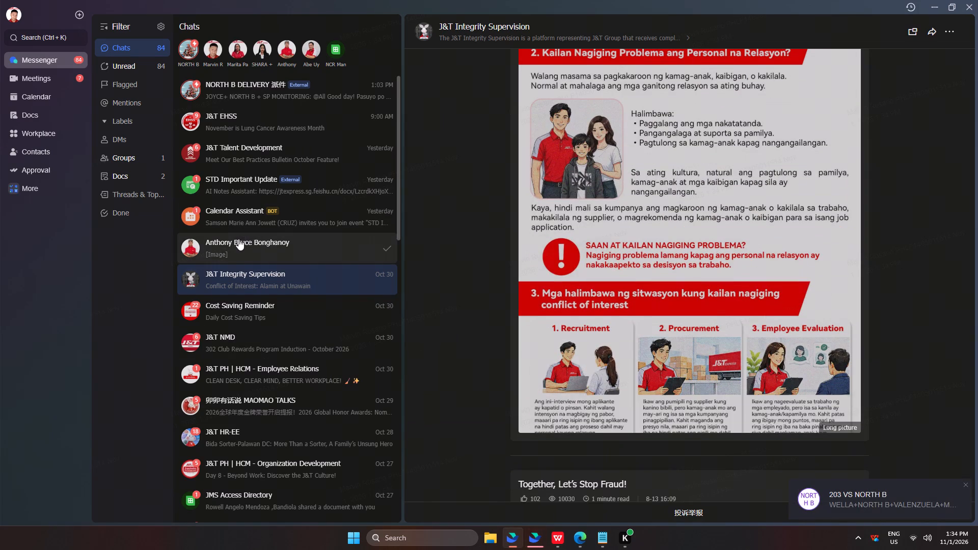
Open the Cost Saving Reminder channel and look through its Daily Cost Saving Tips posts.
left_click(225, 321)
scroll(534, 340, "down", 4)
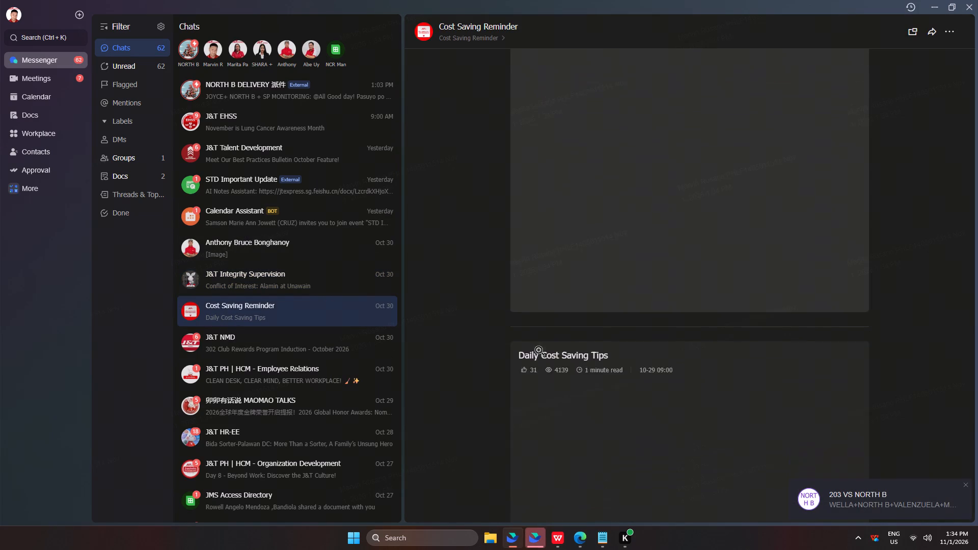
scroll(536, 347, "down", 1)
middle_click(532, 354)
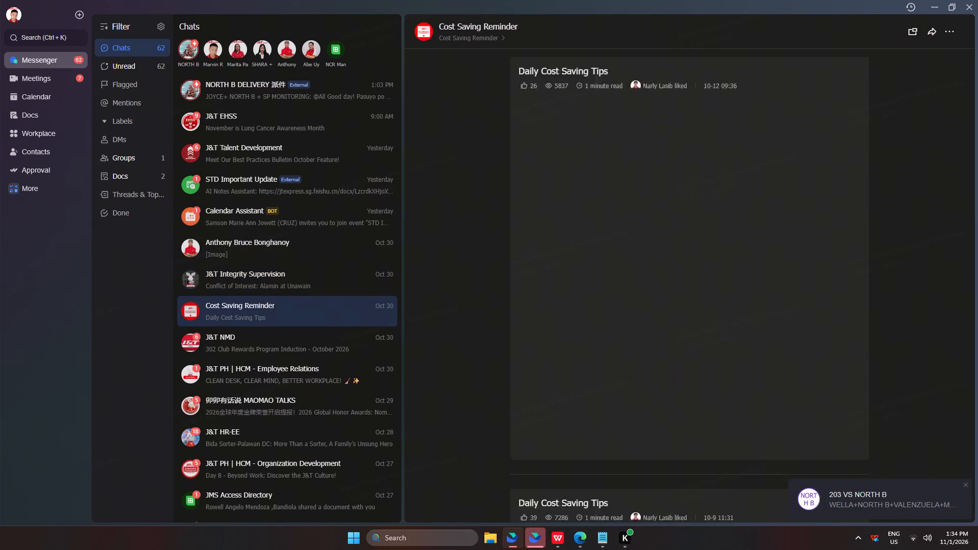
left_click(472, 496)
Look through the older chats in the Feishu list and view the contact request in Contacts Assistant.
scroll(376, 479, "down", 2)
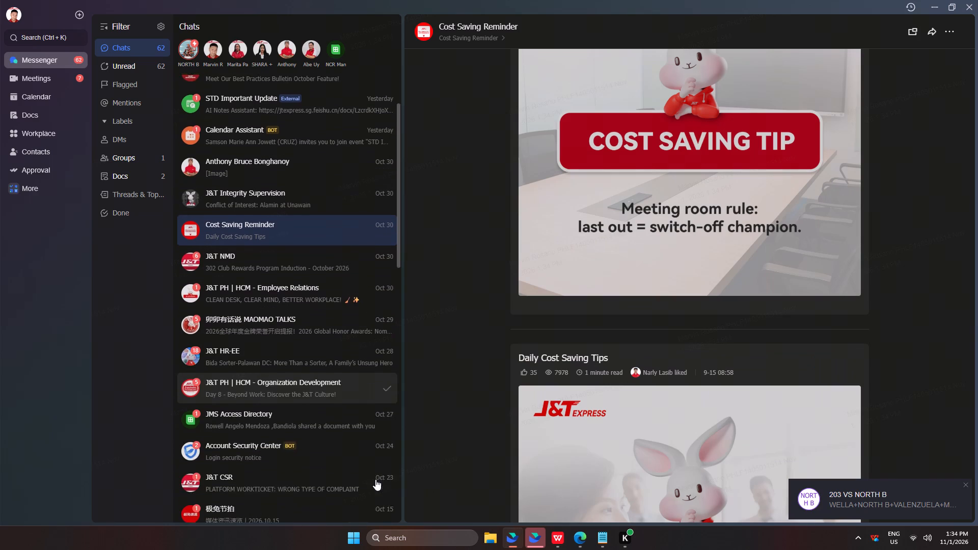
scroll(288, 420, "down", 4)
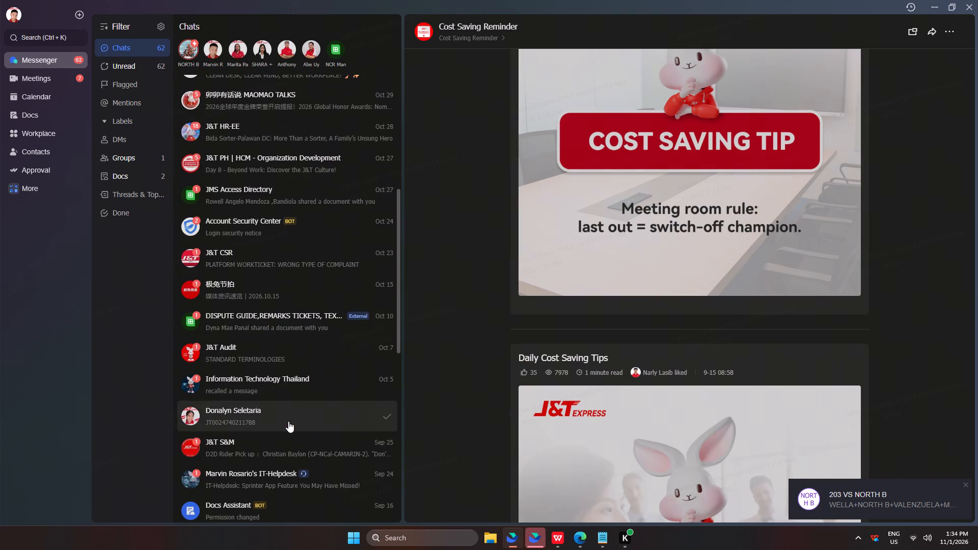
scroll(288, 421, "down", 8)
scroll(288, 421, "up", 2)
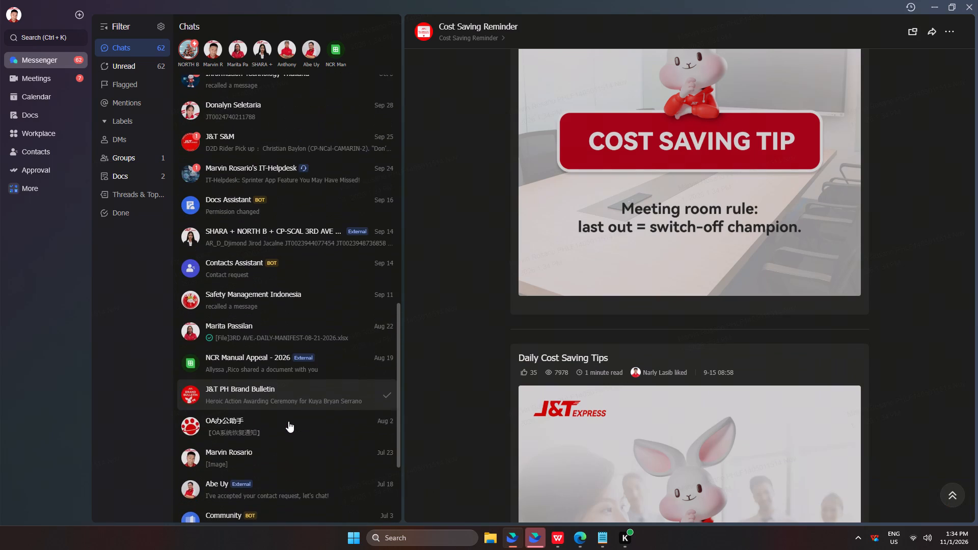
left_click(295, 281)
scroll(302, 359, "down", 7)
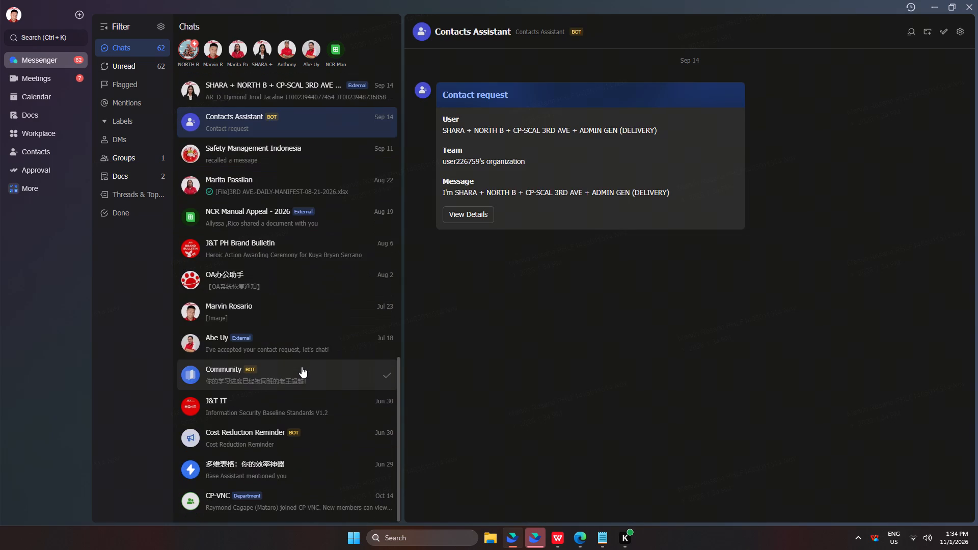
scroll(302, 367, "up", 20)
scroll(302, 367, "up", 10)
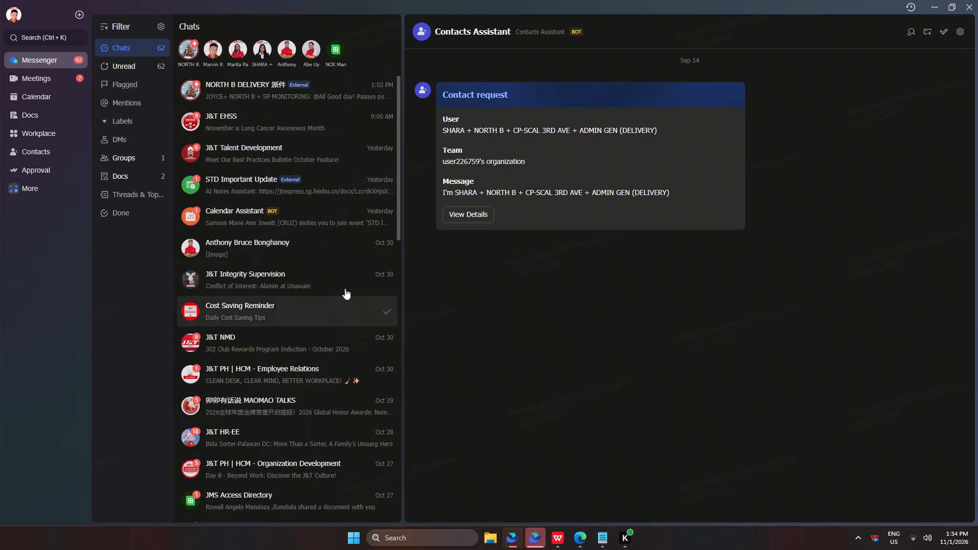
Reread the no-delivery-scan follow-up and rider attendance monitoring messages in the NORTH B DELIVERY 派件 group.
left_click(327, 92)
scroll(327, 92, "up", 1)
scroll(562, 498, "down", 8)
scroll(620, 460, "down", 7)
scroll(561, 404, "up", 2)
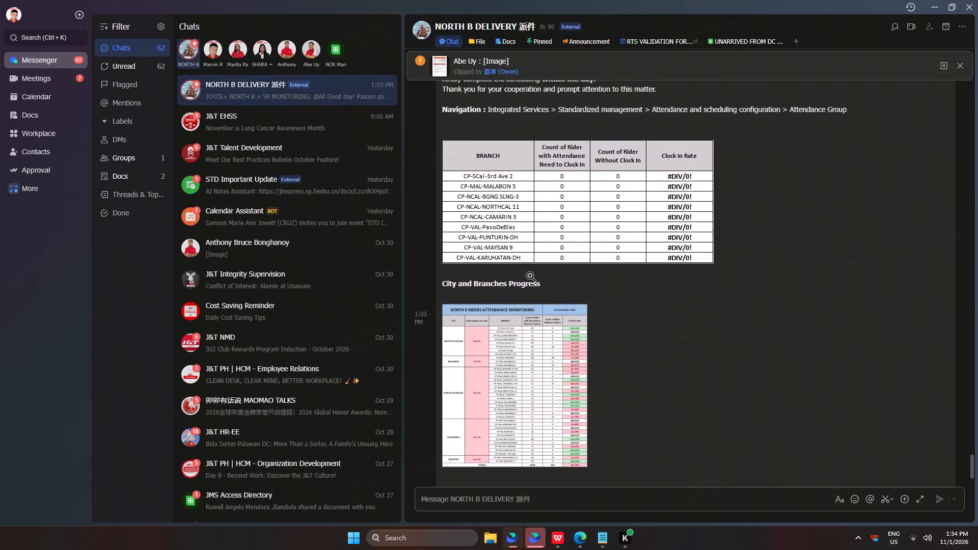
scroll(550, 233, "up", 4)
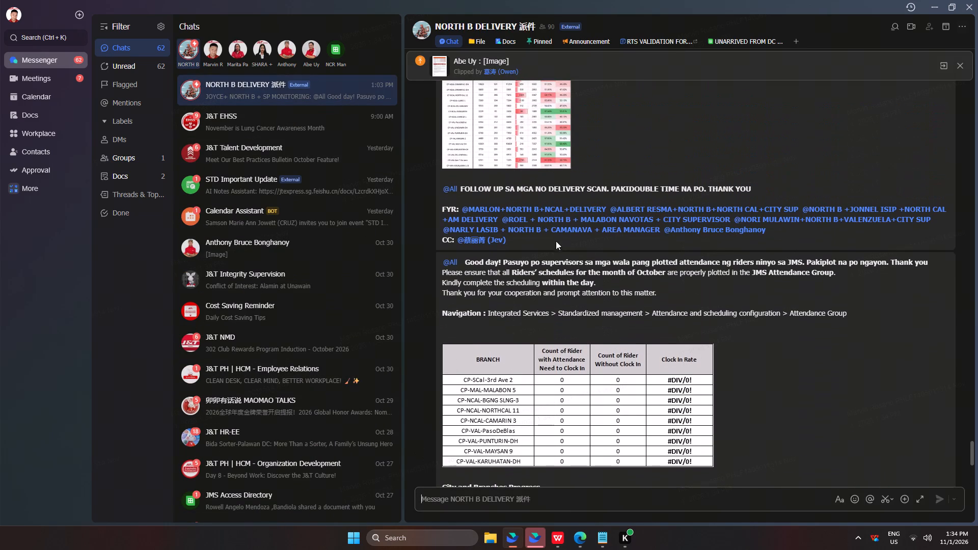
scroll(611, 328, "down", 14)
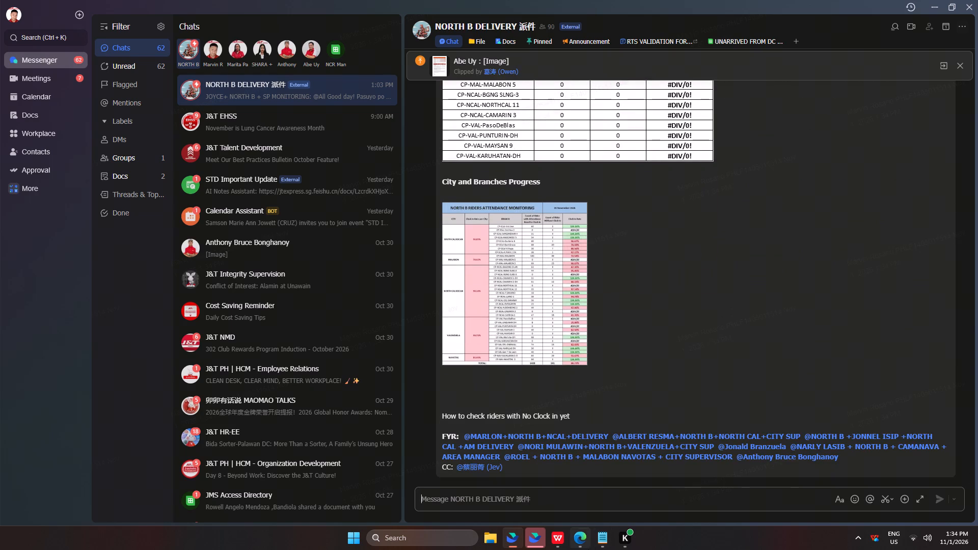
Switch to JMS in Microsoft Edge and open the My Responsibility page for Customer Service arbitration.
left_click(539, 539)
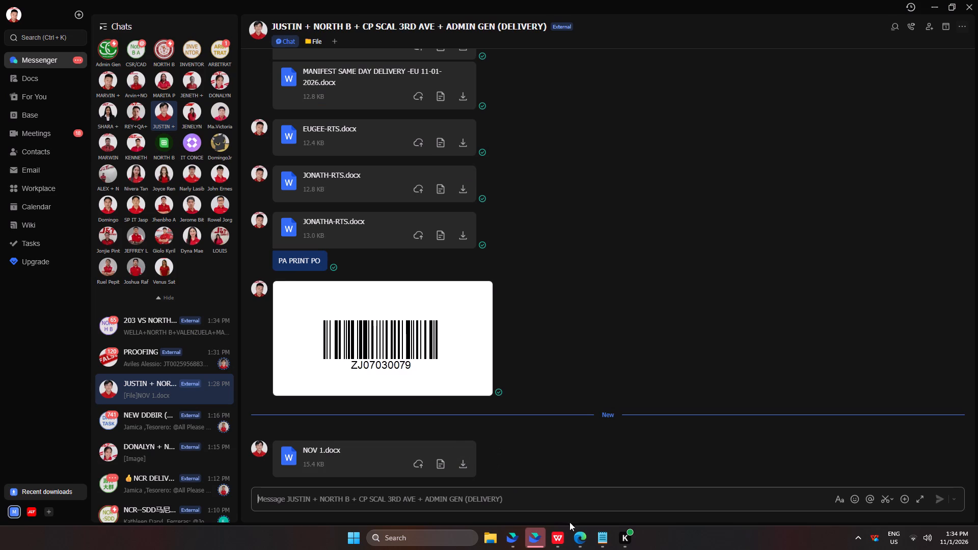
left_click(577, 541)
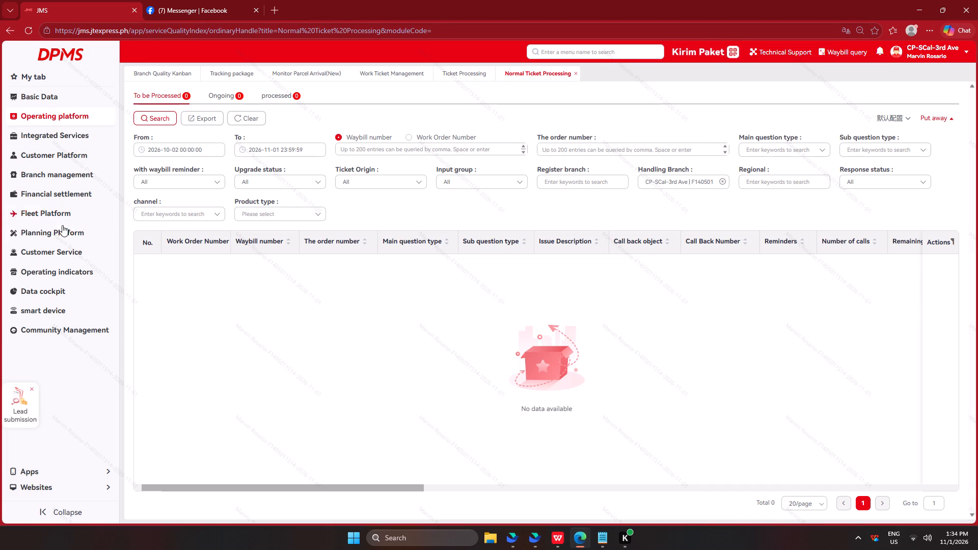
left_click(57, 252)
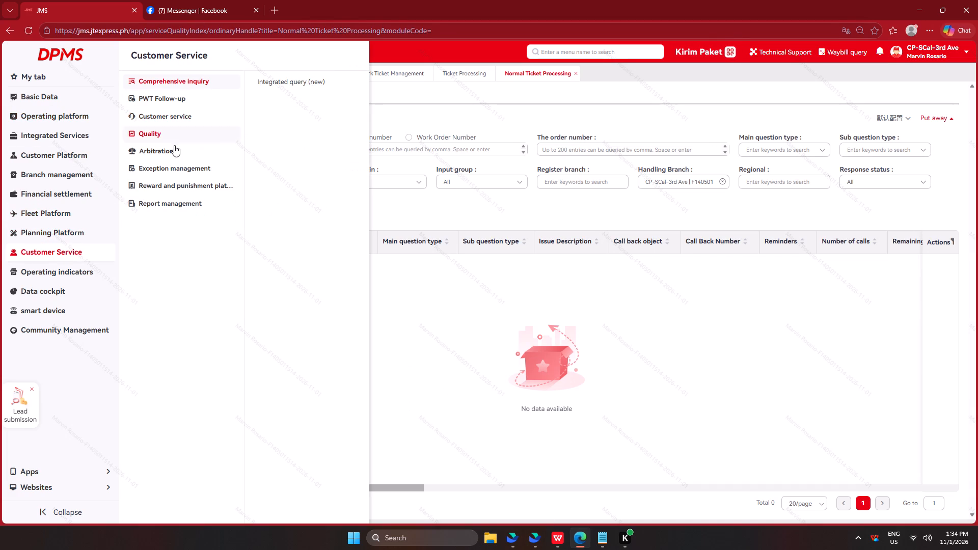
left_click(168, 144)
left_click(276, 98)
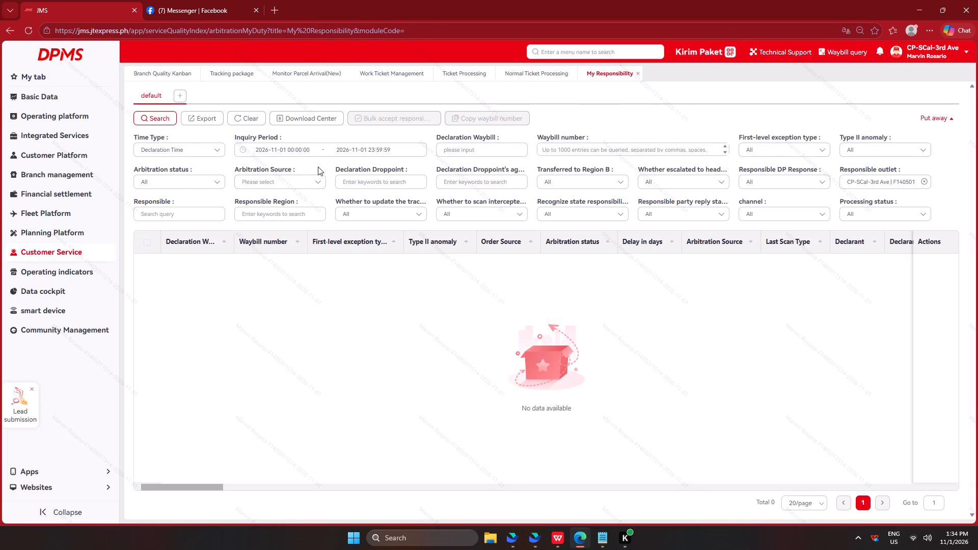
Set the inquiry period to 2026-10-02 through 2026-11-01 and search the branch's arbitration cases.
left_click(329, 150)
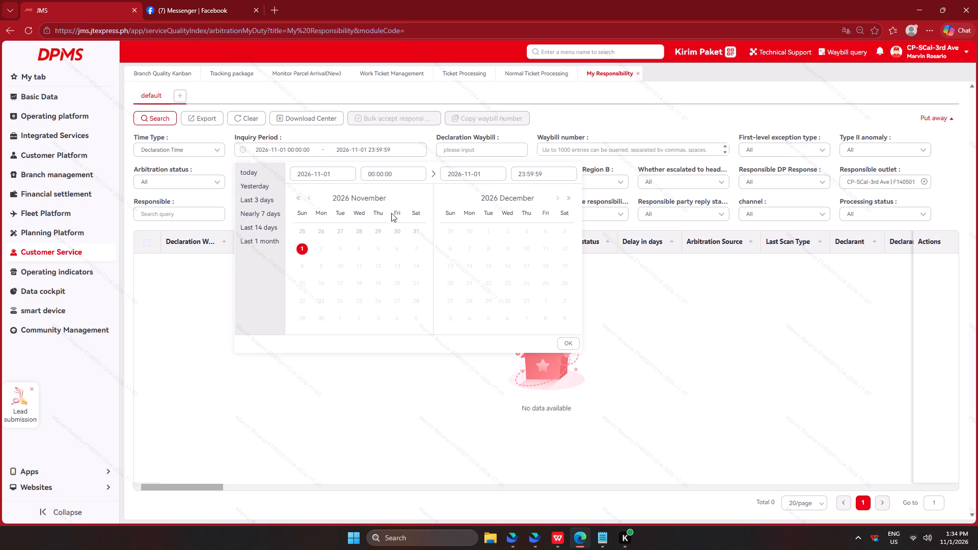
left_click(309, 198)
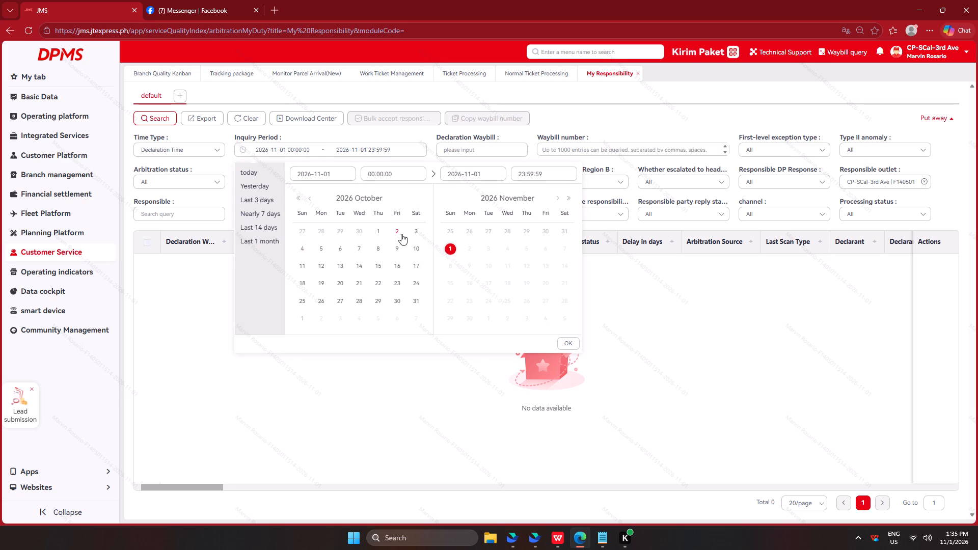
left_click(400, 232)
left_click(454, 251)
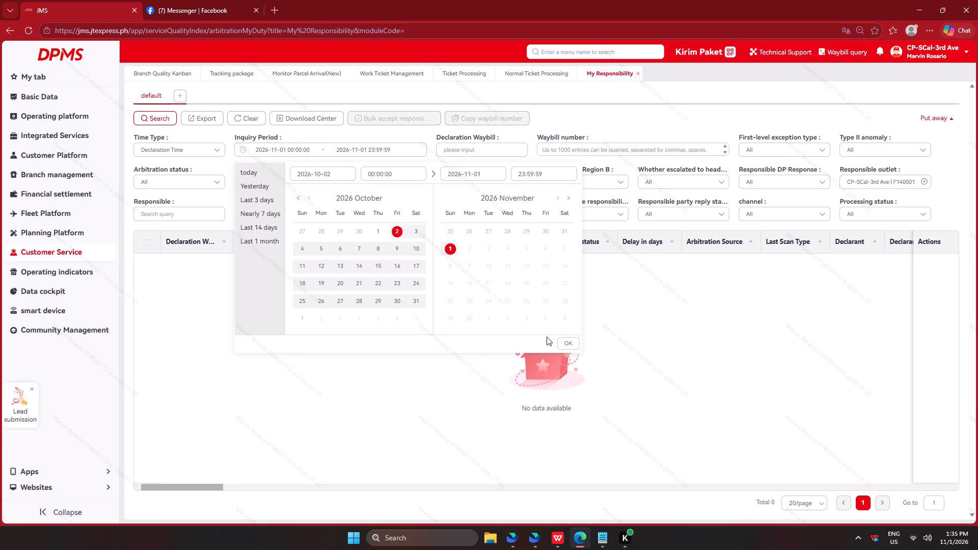
left_click(567, 340)
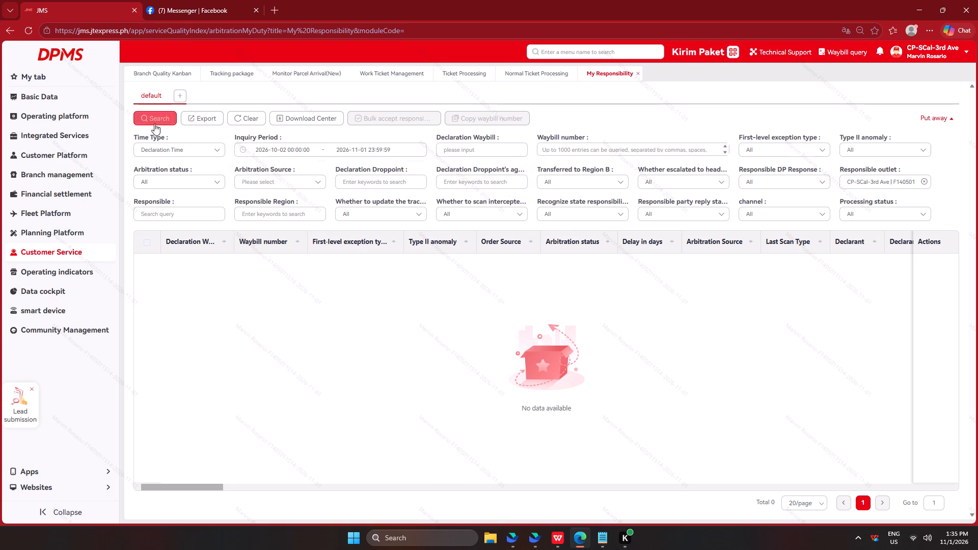
left_click(154, 124)
Examine the listed arbitration cases, checking their exception types, arbitration status and delay days.
scroll(842, 388, "down", 9)
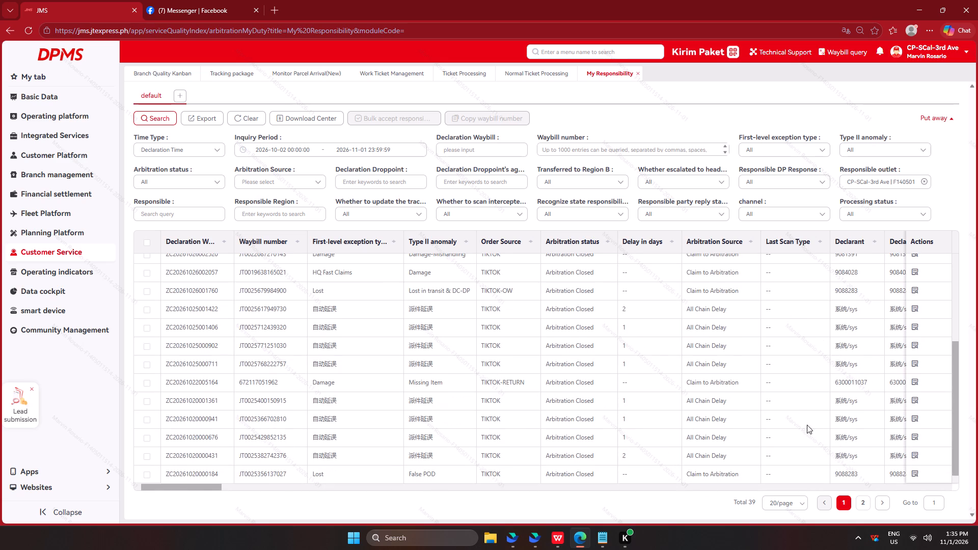
scroll(807, 425, "down", 9)
scroll(454, 451, "up", 3)
scroll(454, 451, "down", 1)
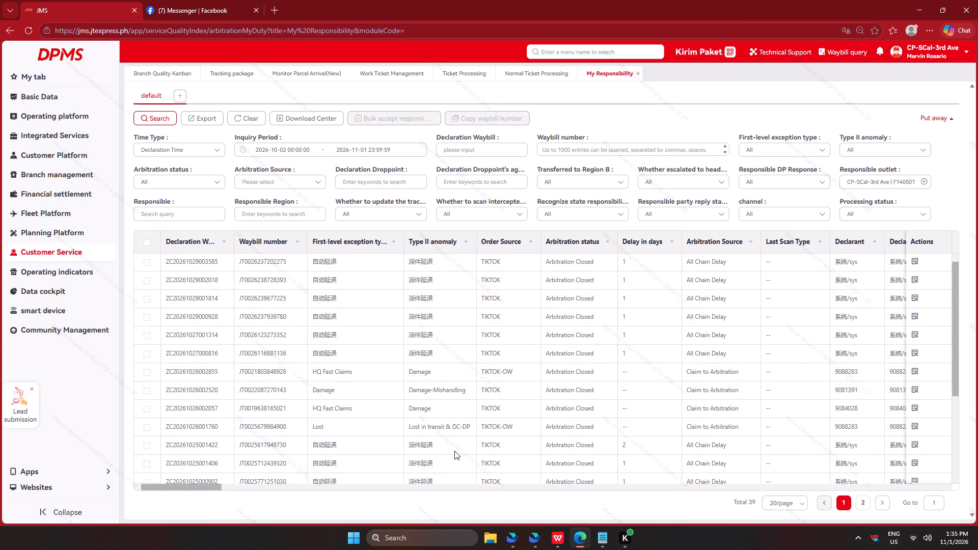
scroll(454, 451, "up", 6)
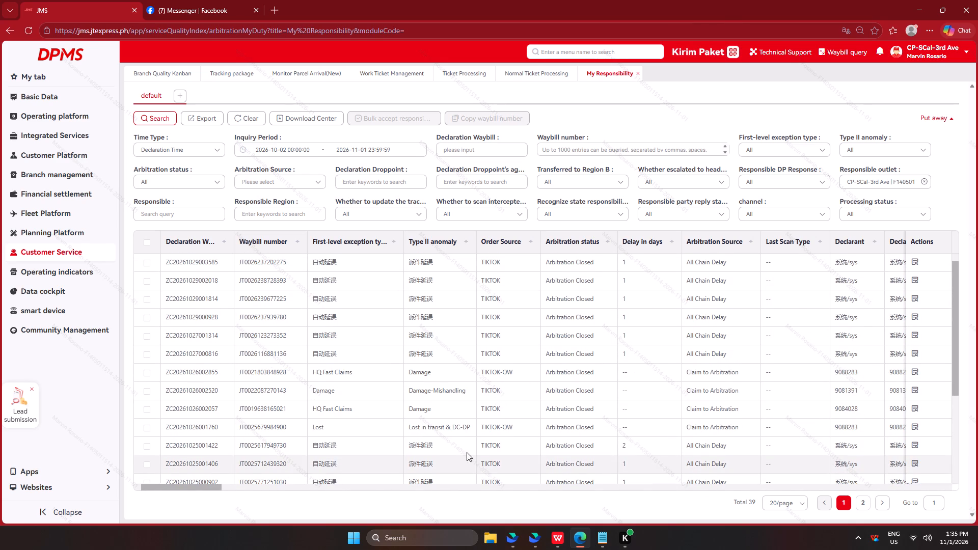
scroll(477, 444, "down", 11)
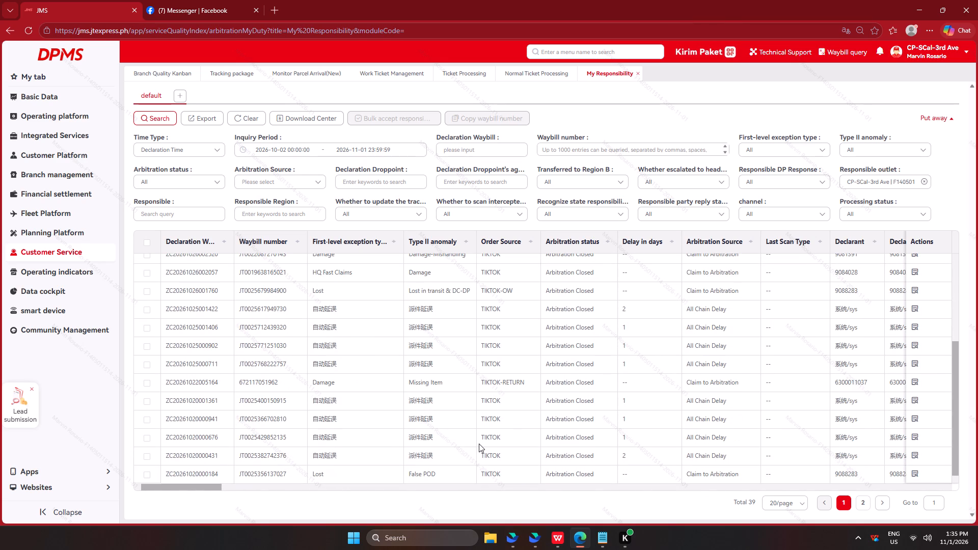
scroll(482, 441, "up", 13)
Switch to Lark and look through the chat list for recent group and direct messages.
left_click(518, 544)
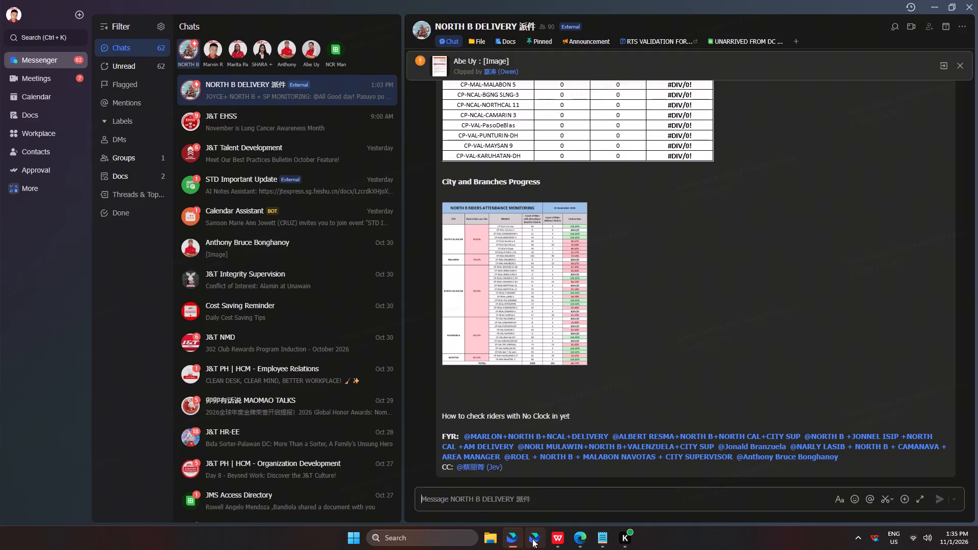
left_click(533, 538)
scroll(172, 377, "down", 2)
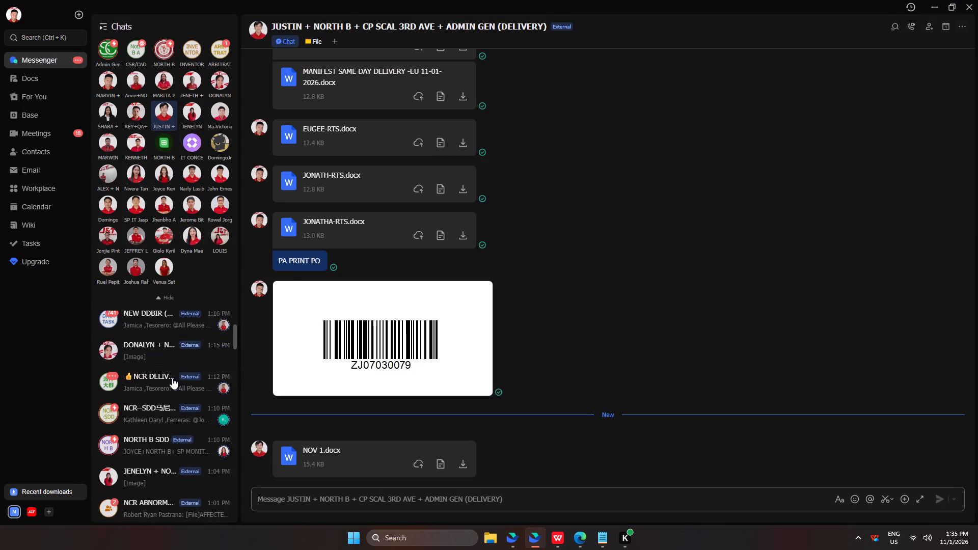
scroll(172, 378, "down", 3)
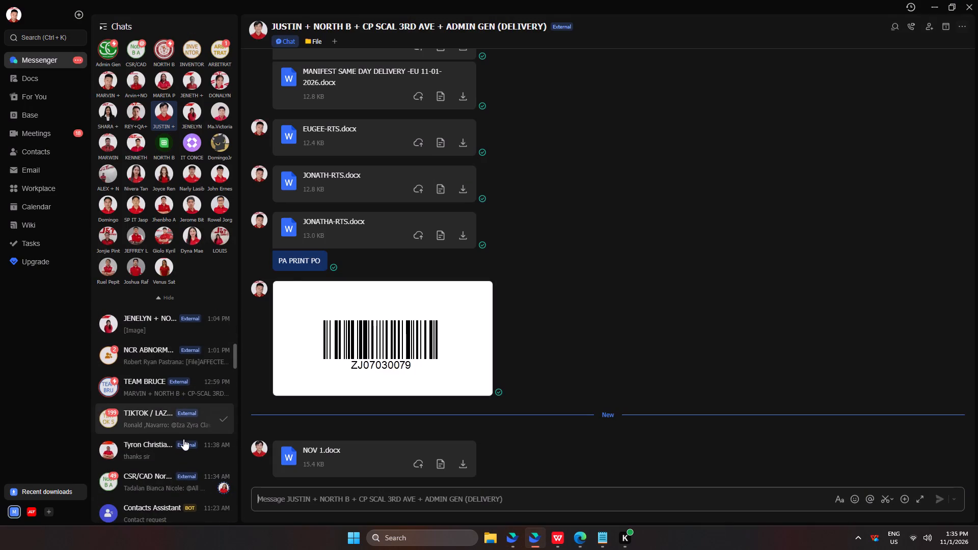
scroll(183, 439, "down", 4)
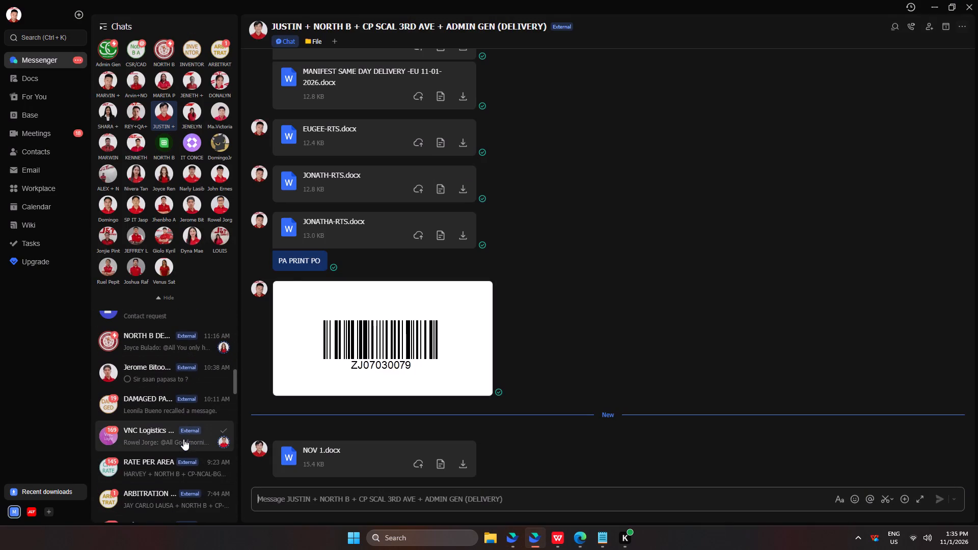
Show the desktop and open the Downloads folder in File Explorer.
left_click(977, 549)
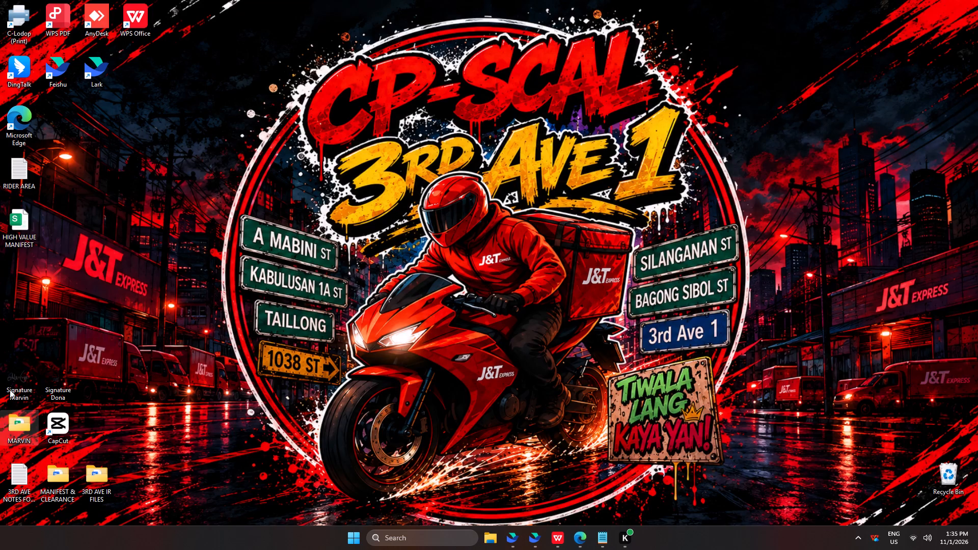
left_click(495, 540)
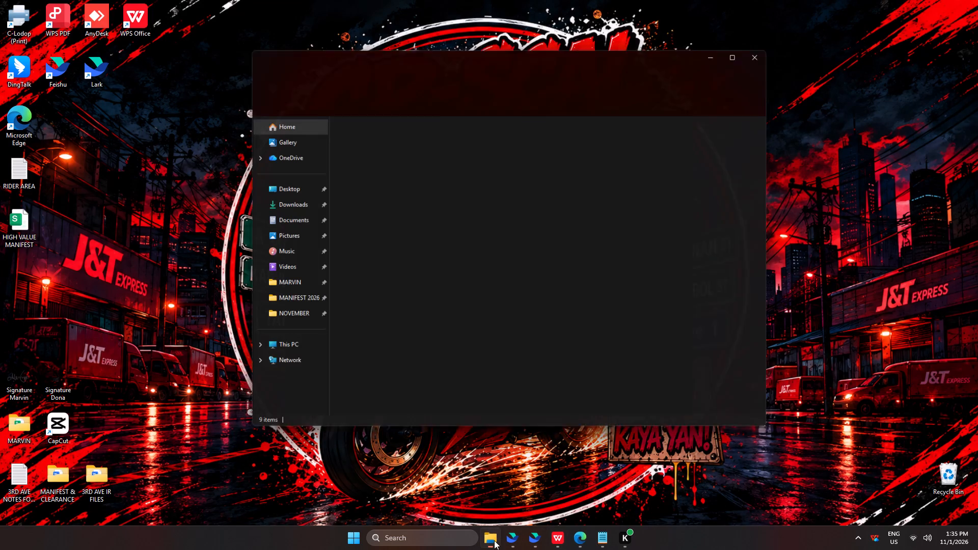
left_click(285, 202)
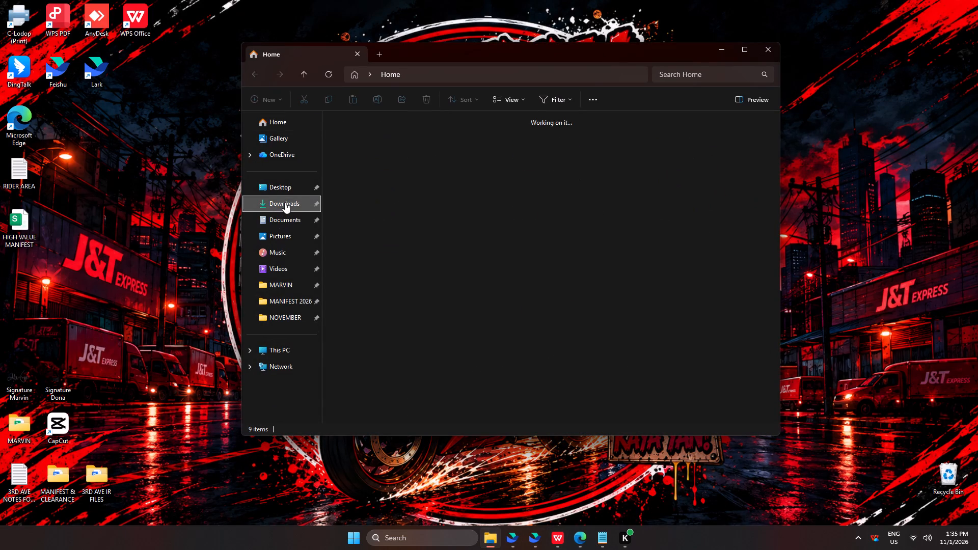
Delete today's files and most of yesterday's waybill images from Downloads, excluding latest and KuroWindows-win-Setup from the selection.
scroll(429, 237, "down", 7)
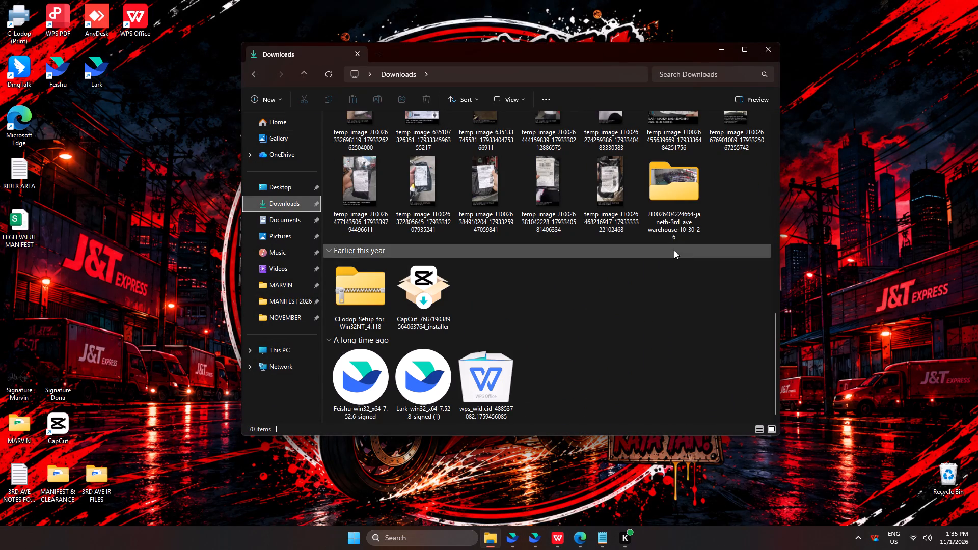
left_click(757, 176)
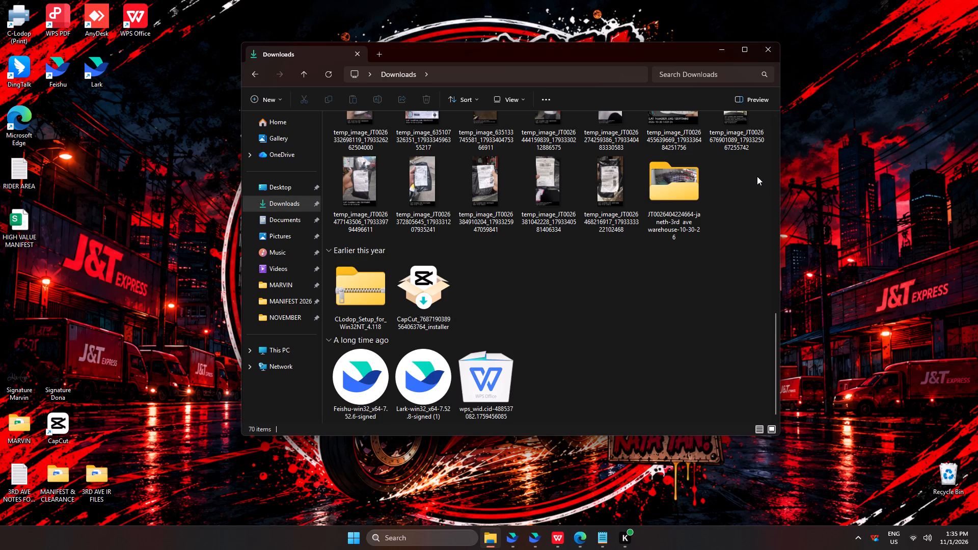
scroll(753, 198, "up", 2)
scroll(763, 293, "down", 2)
scroll(763, 285, "up", 1)
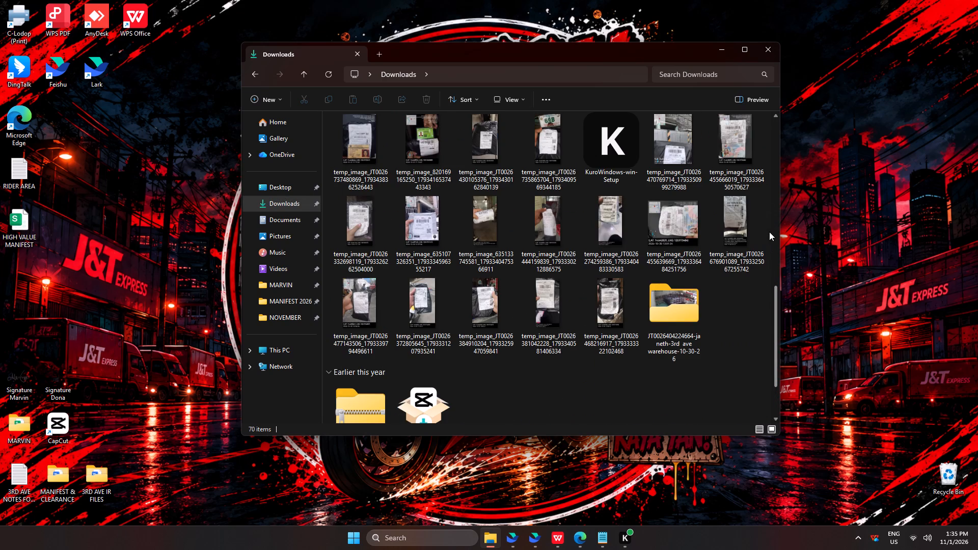
left_click_drag(766, 232, 284, 158)
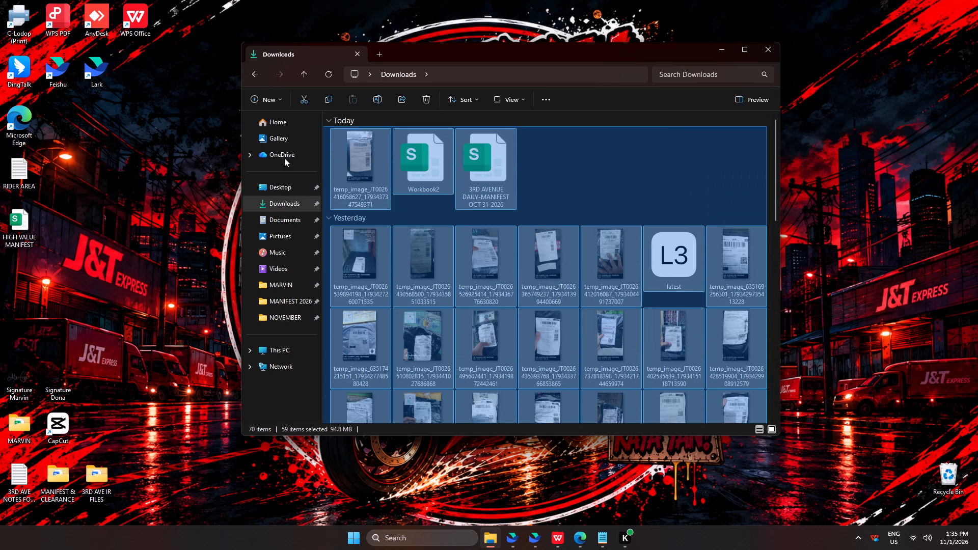
left_click_drag(284, 158, 341, 160)
left_click(677, 276, "ctrl")
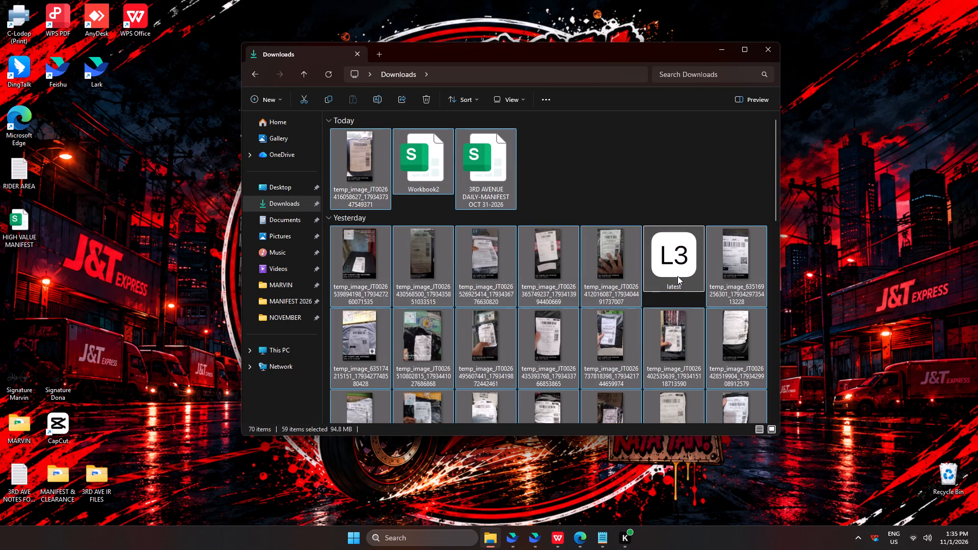
scroll(679, 338, "down", 6)
scroll(675, 345, "up", 1)
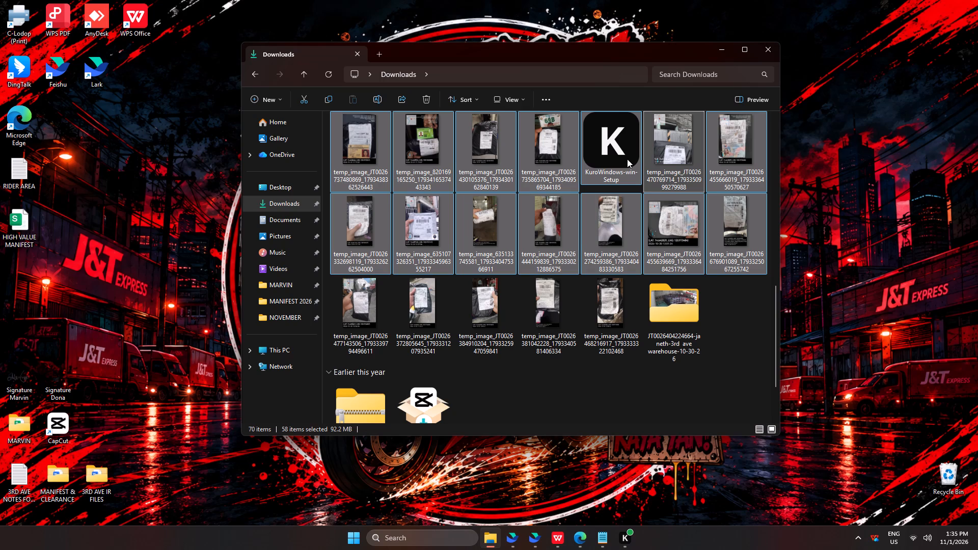
left_click(627, 159, "ctrl")
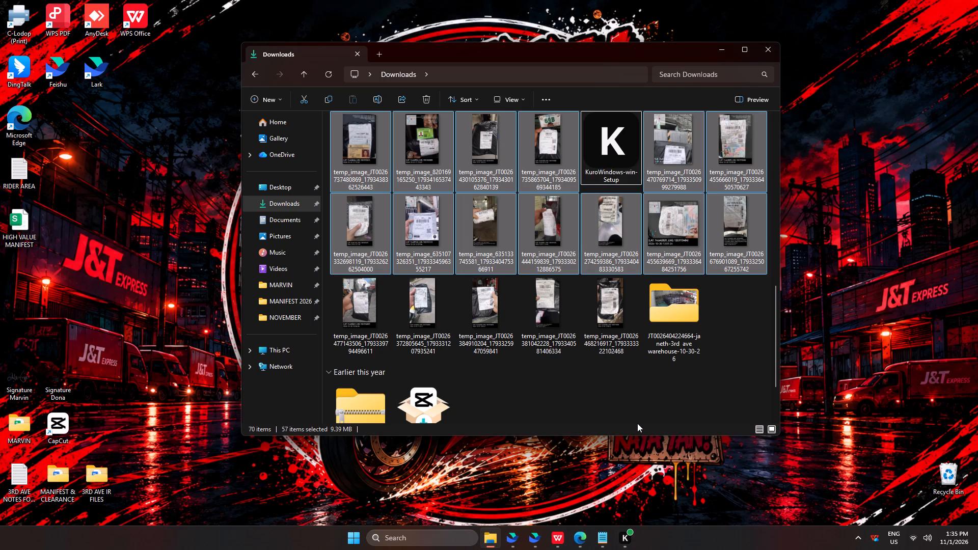
key("Delete")
scroll(516, 324, "up", 5)
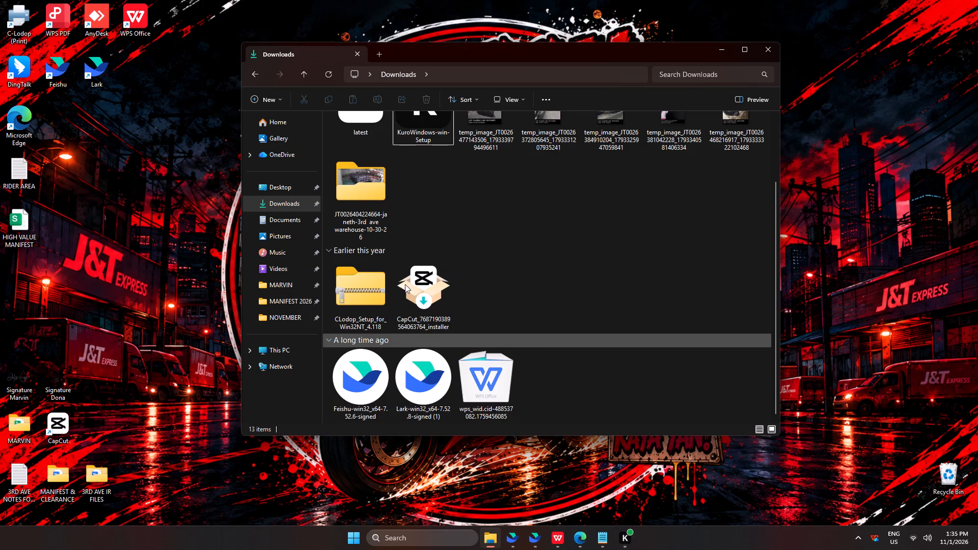
double_click(72, 429)
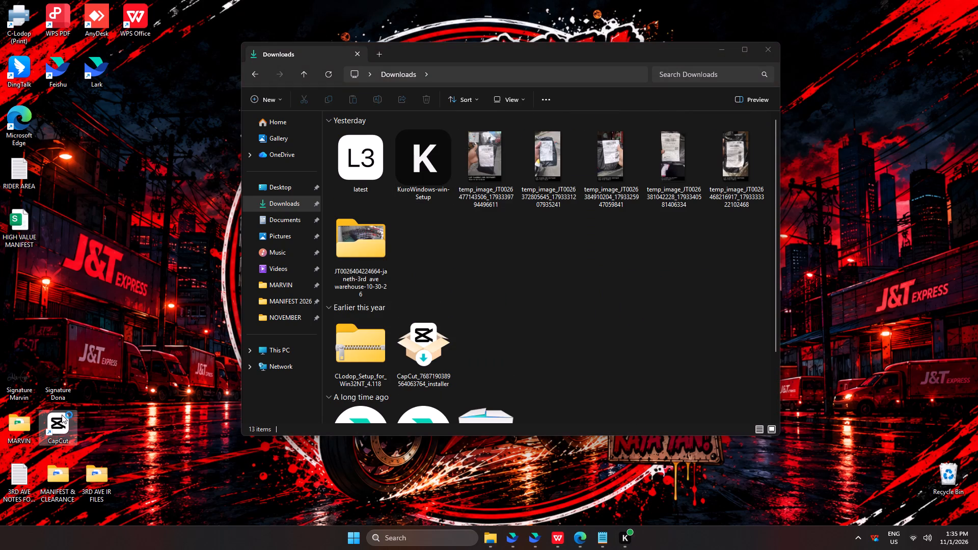
double_click(363, 243)
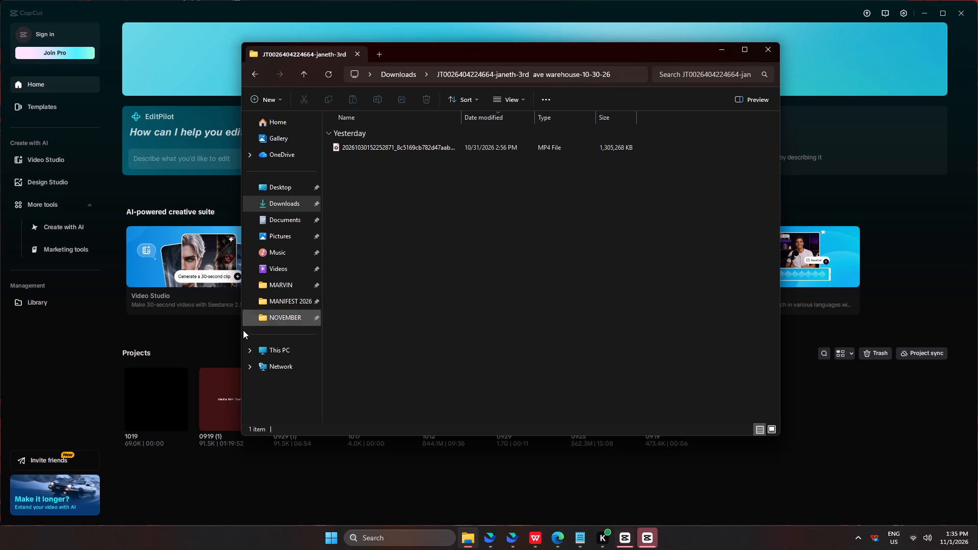
Dismiss the CapCut Pro offer and create a new video project.
left_click(2, 365)
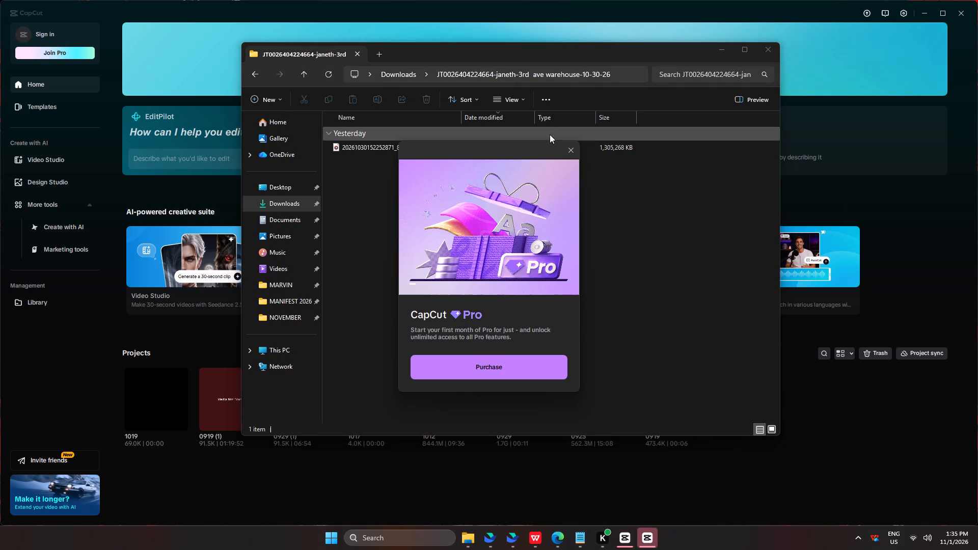
left_click(566, 150)
left_click(898, 427)
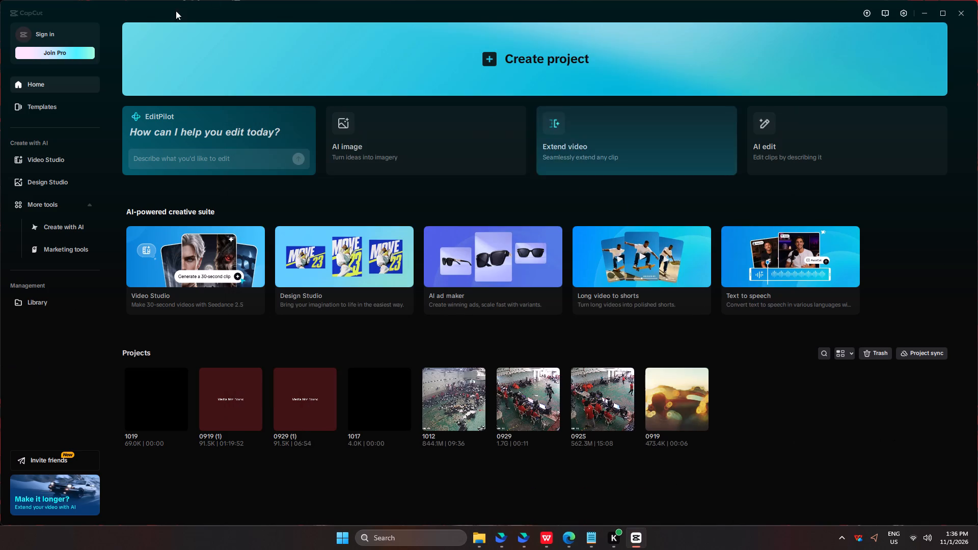
left_click(580, 21)
left_click(576, 49)
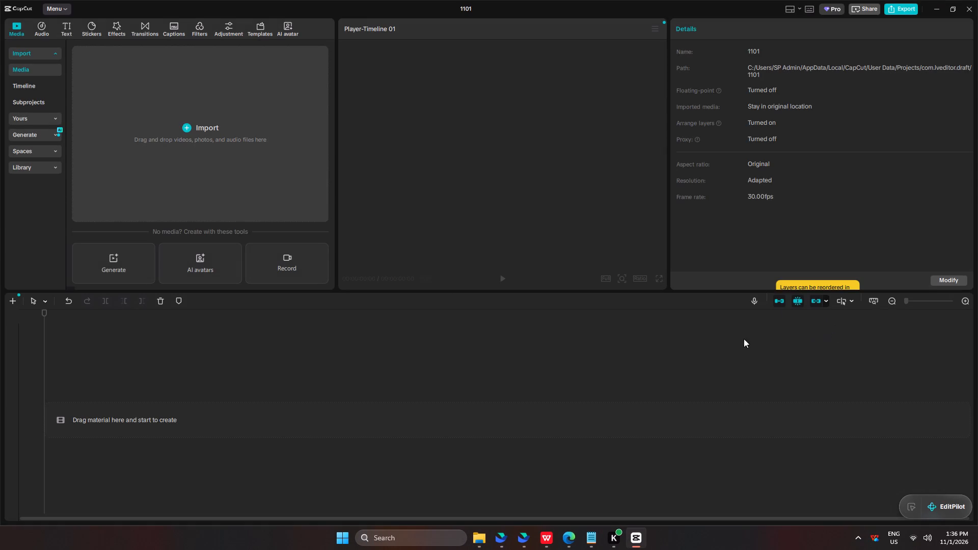
left_click(479, 541)
left_click_drag(406, 149, 90, 422)
left_click(962, 448)
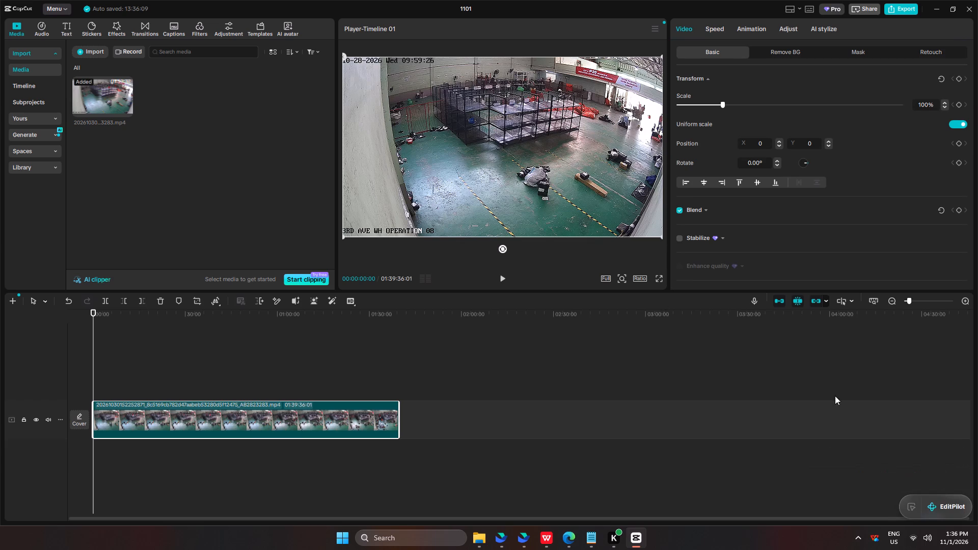
Play the warehouse video in full-screen preview and return to the editor.
left_click(659, 276)
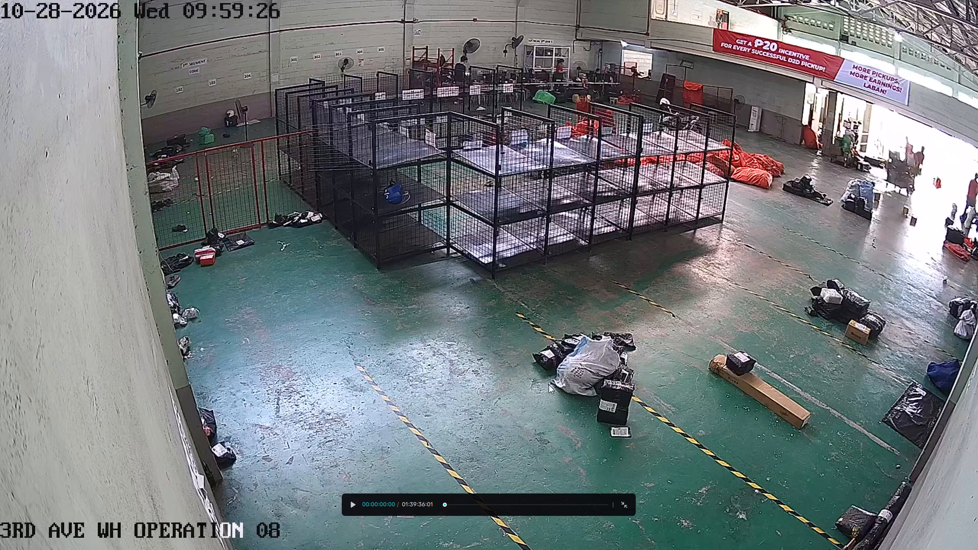
key("space")
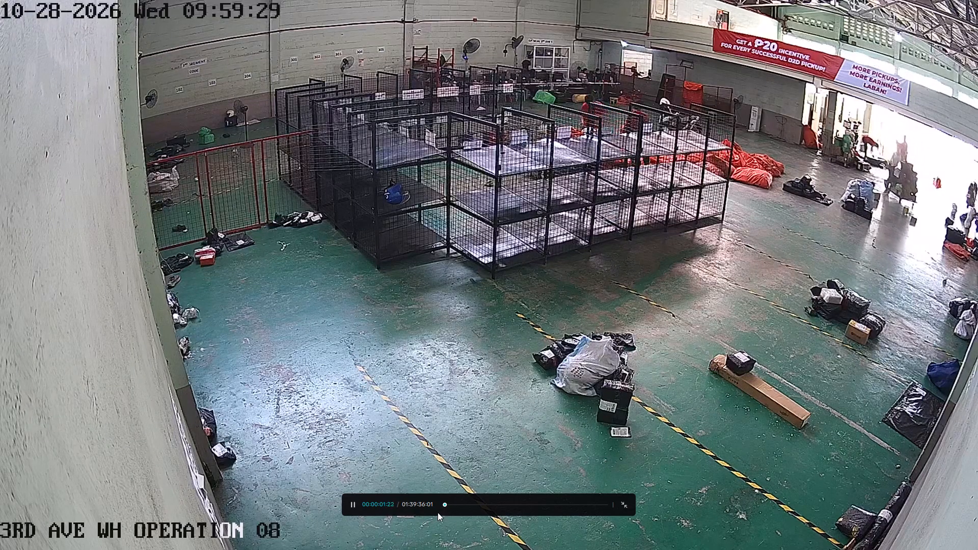
key("Escape")
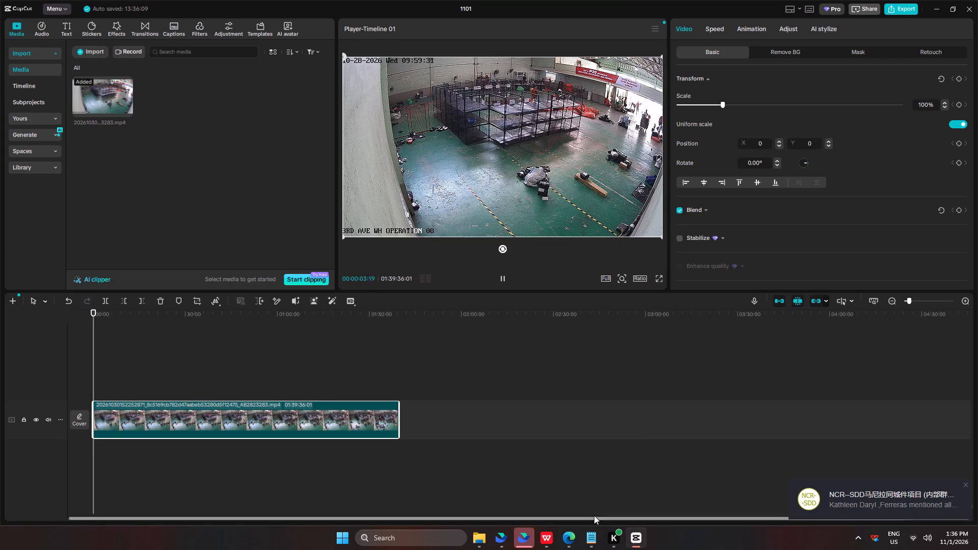
left_click(481, 536)
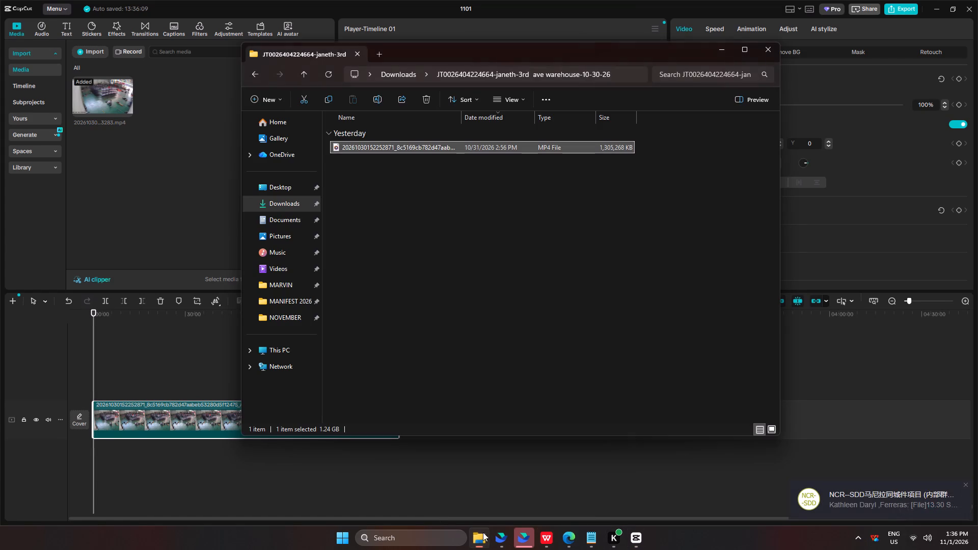
left_click(479, 72)
right_click(479, 72)
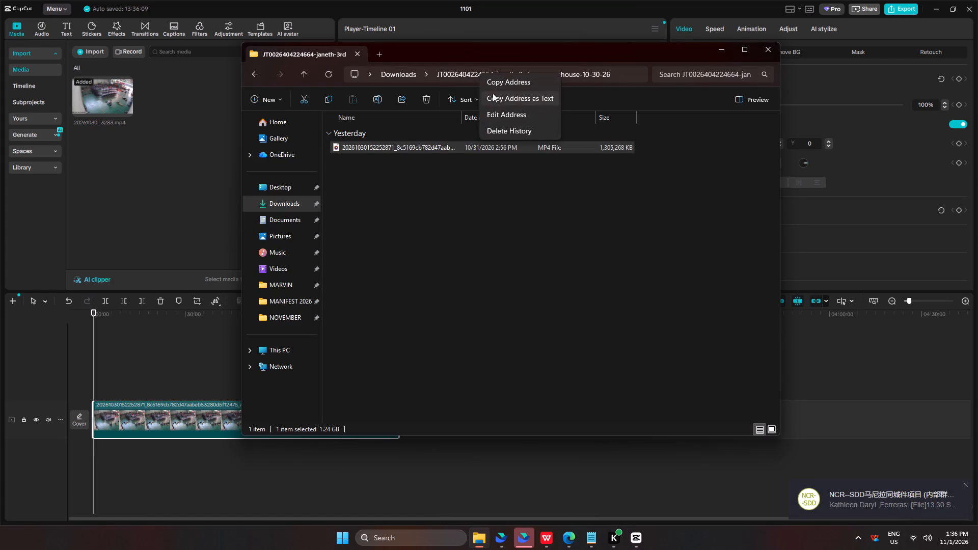
left_click(399, 239)
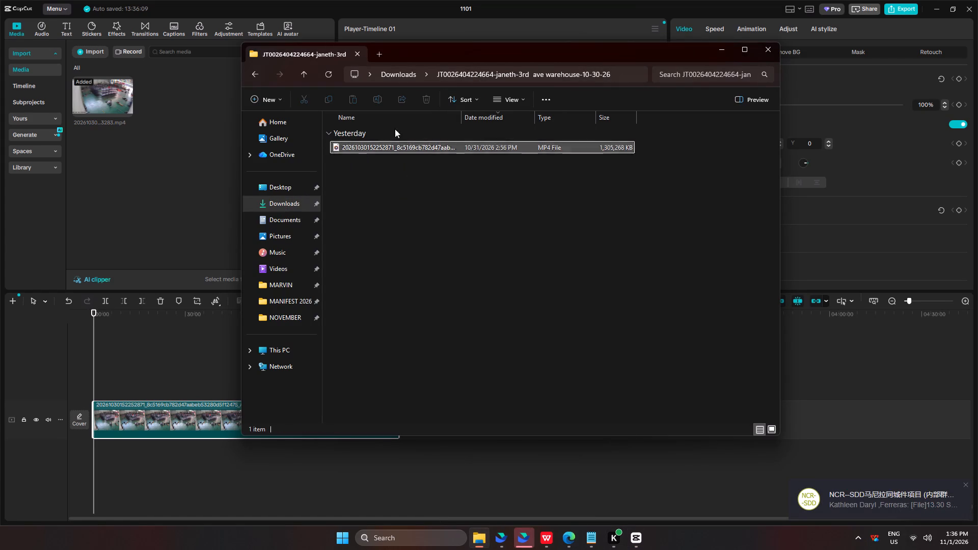
left_click(401, 73)
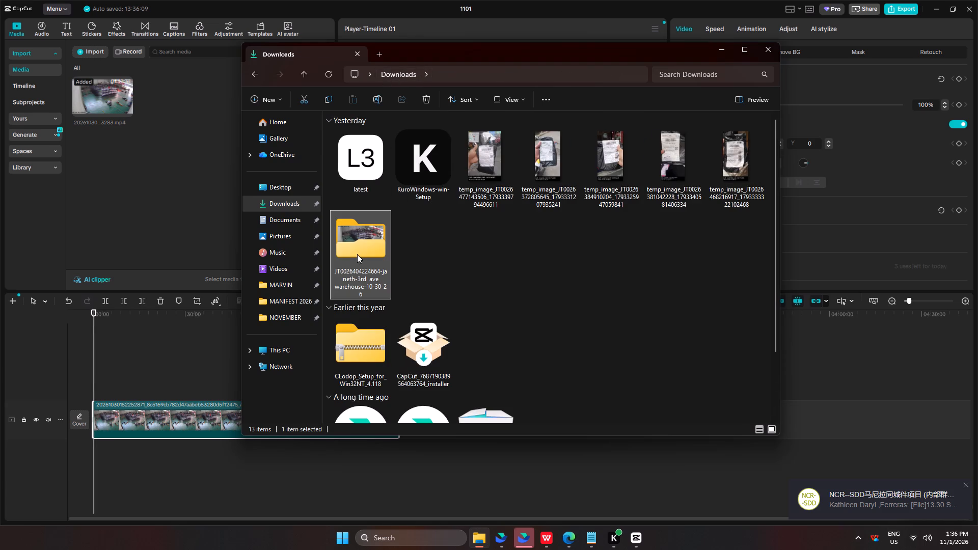
right_click(357, 254)
left_click(440, 273)
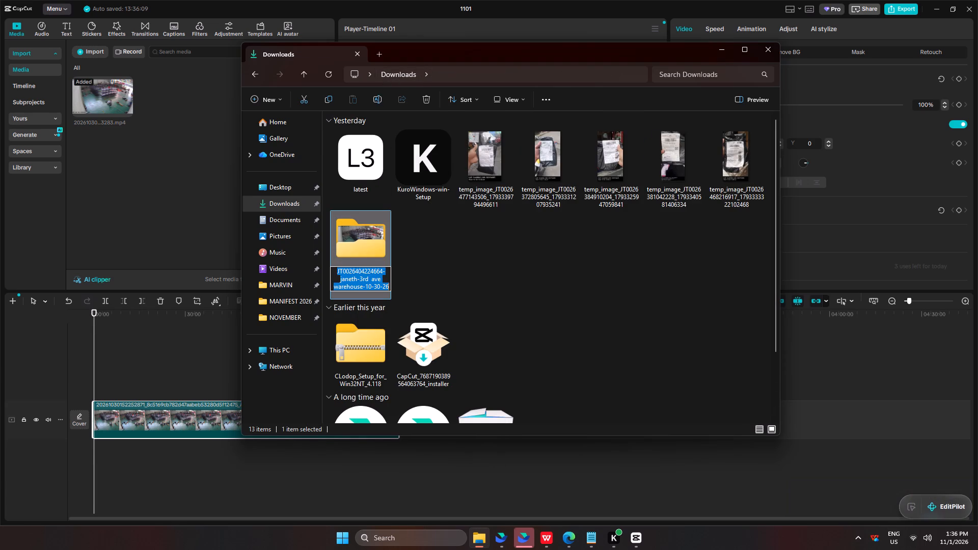
left_click_drag(382, 271, 322, 270)
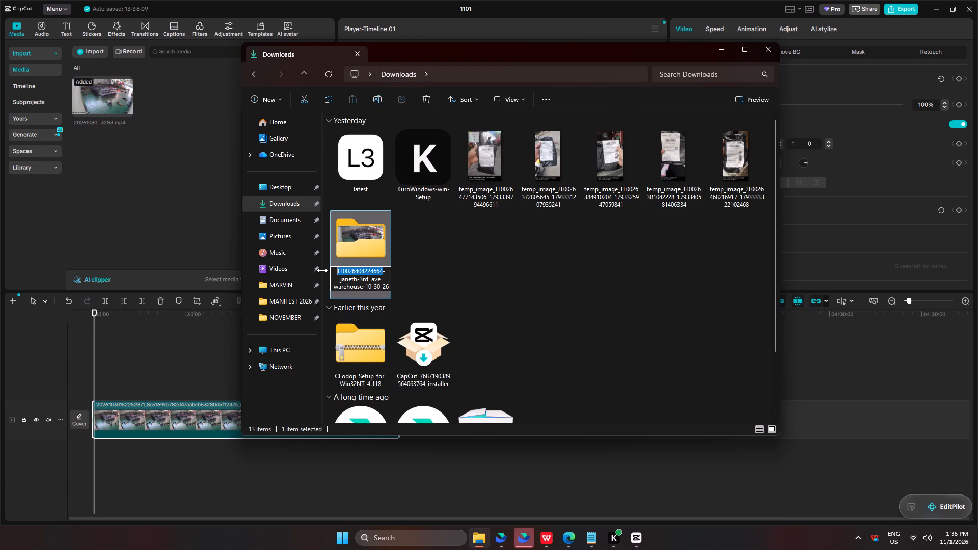
key("ctrl+c")
key("ctrl+c")
key("ctrl+c")
key("ctrl+c")
key("ctrl+c")
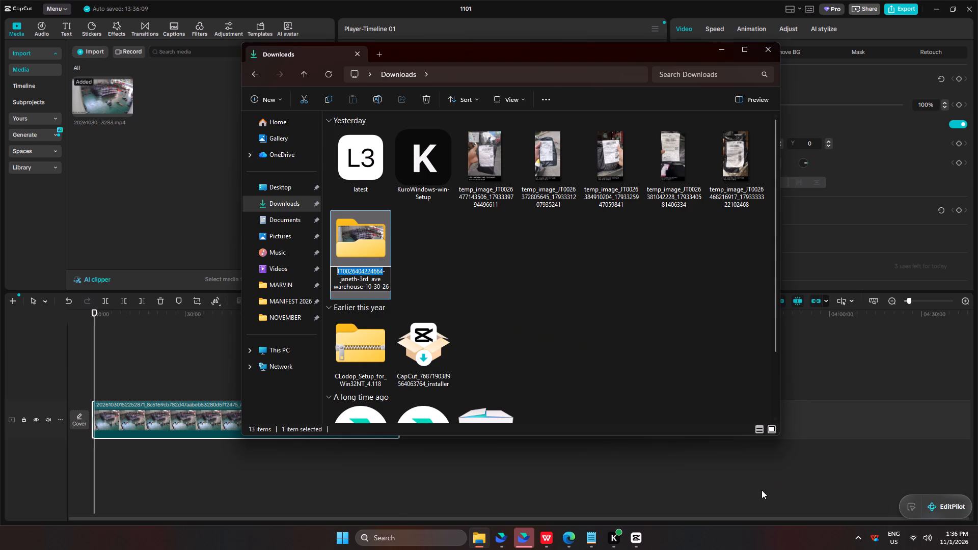
left_click(752, 489)
left_click(575, 542)
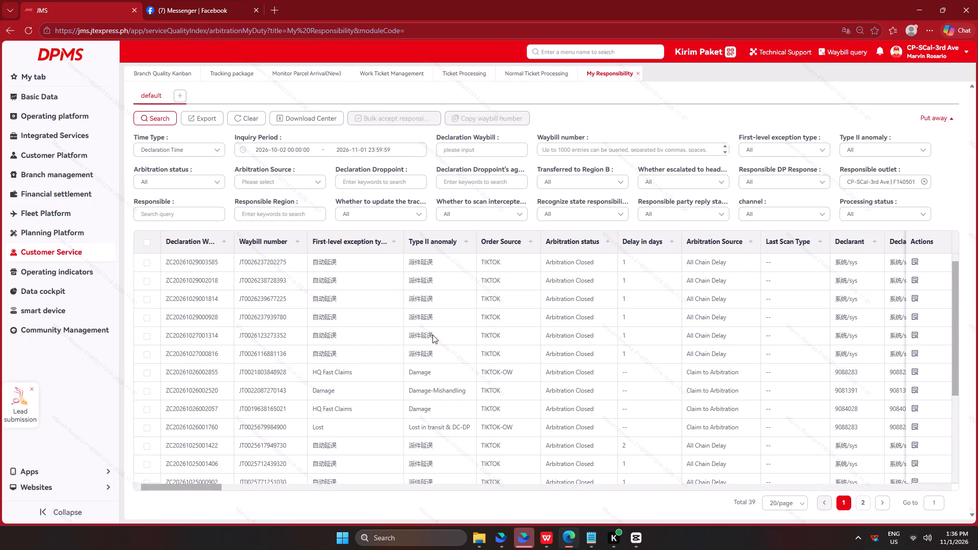
left_click(237, 75)
left_click(195, 168)
left_click(195, 150)
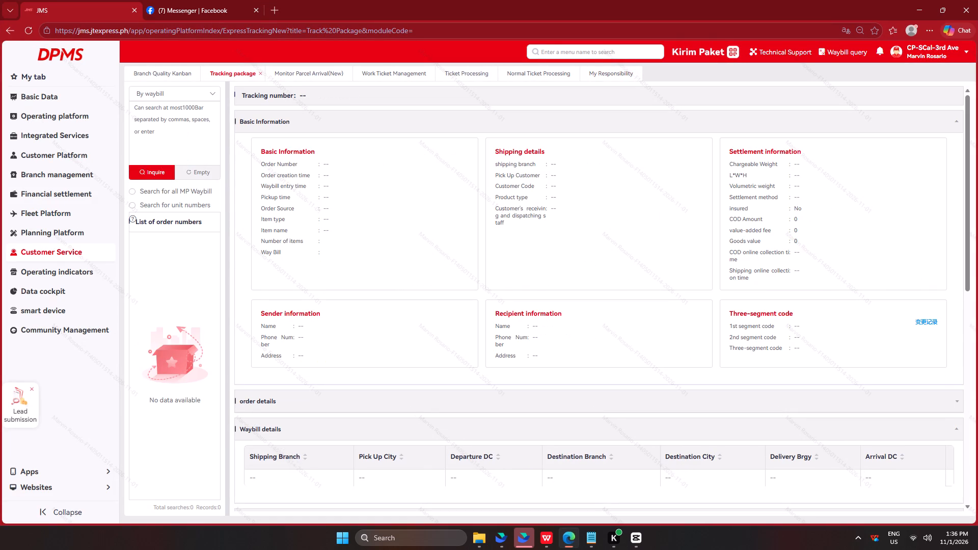
key("ctrl+v")
left_click(158, 169)
scroll(267, 194, "down", 15)
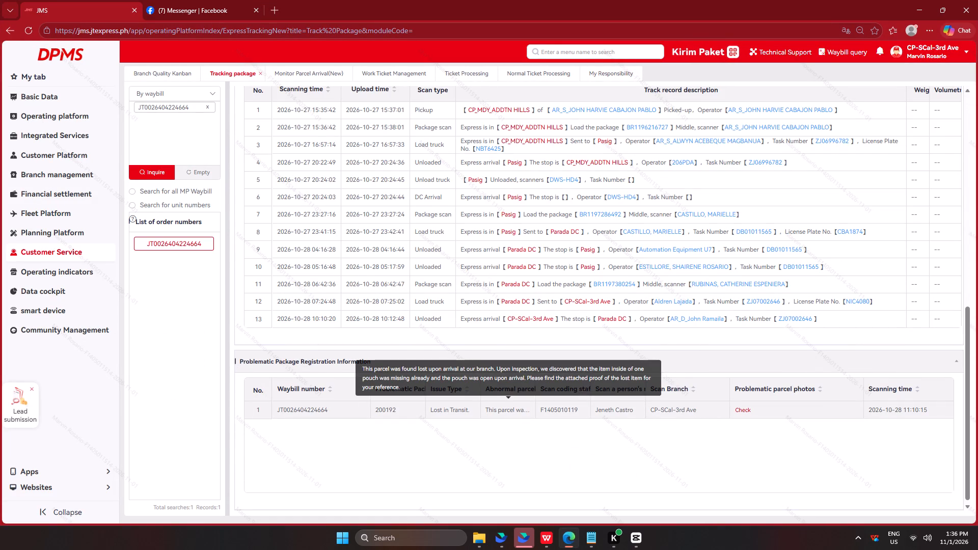
Switch to CapCut, view the warehouse video in full screen, and recheck the waybill's tracking record in JMS before returning.
left_click(631, 539)
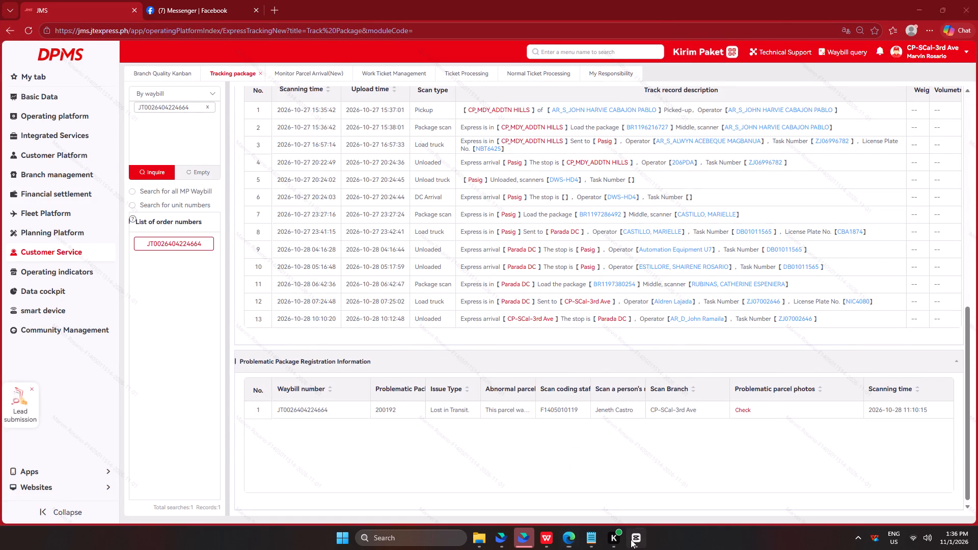
left_click(661, 283)
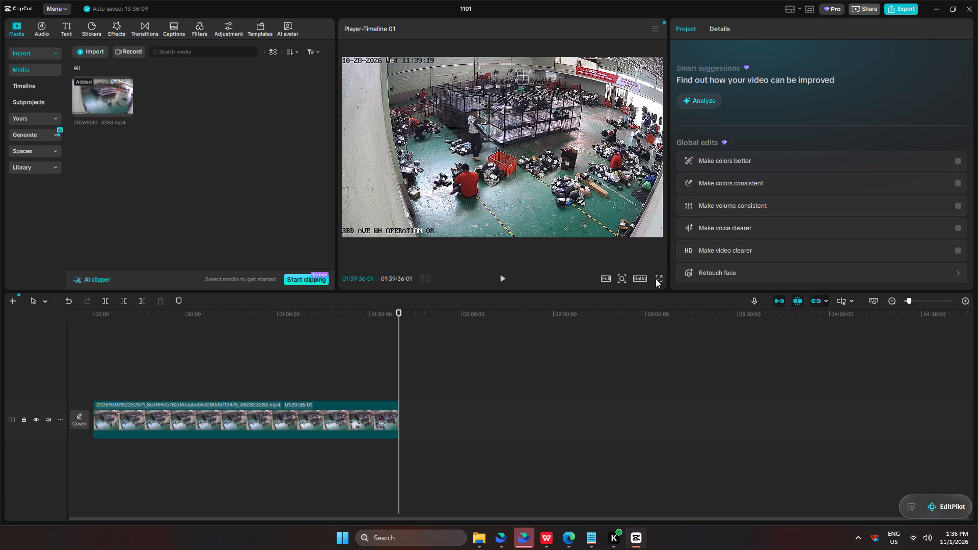
left_click(655, 280)
left_click(658, 278)
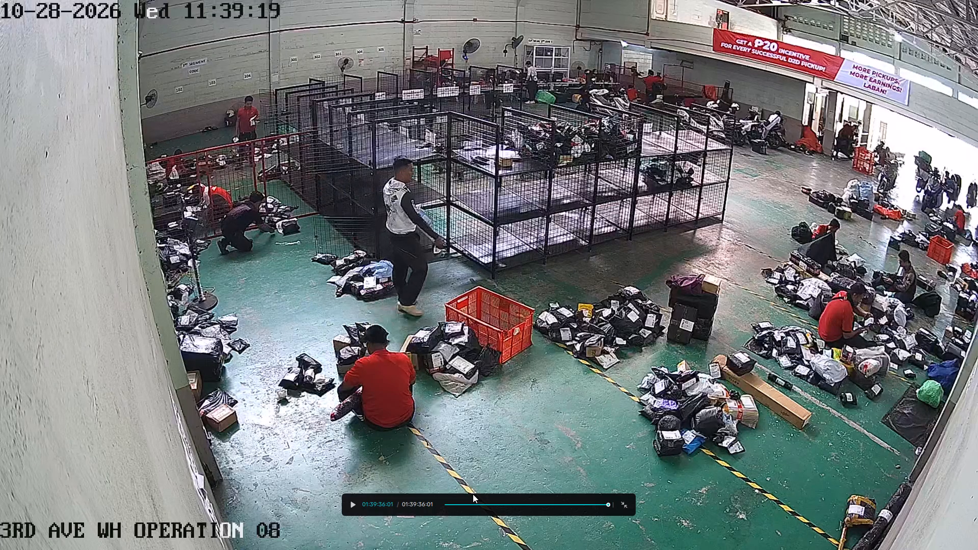
key("alt+Tab")
key("Escape")
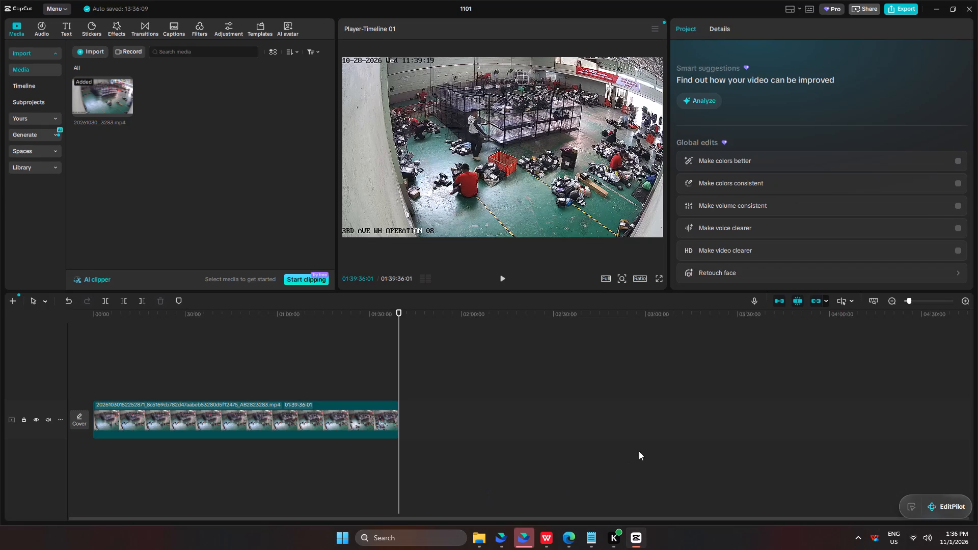
key("alt+Tab")
key("alt+Tab")
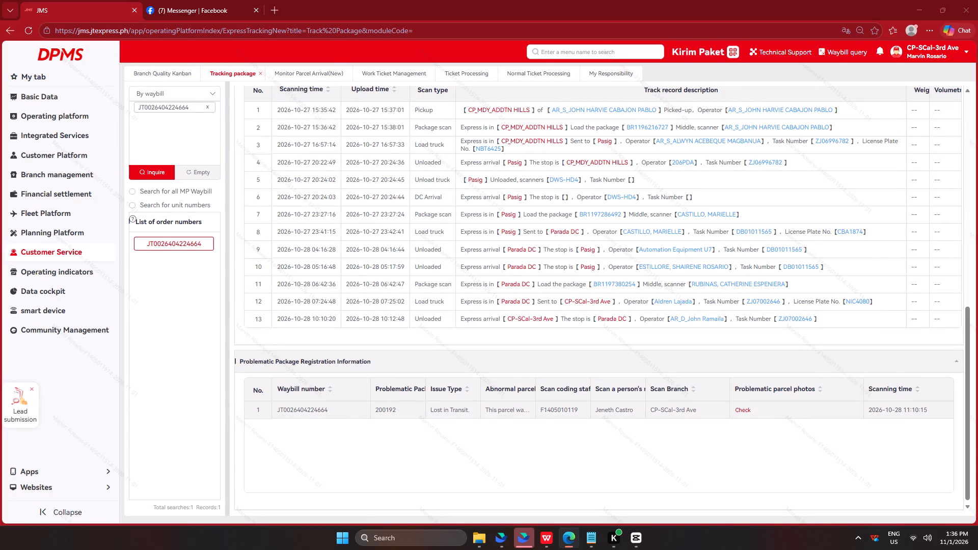
Scrub the full-screen warehouse video to the 11:08:53 camera timestamp and play it from there.
left_click(656, 278)
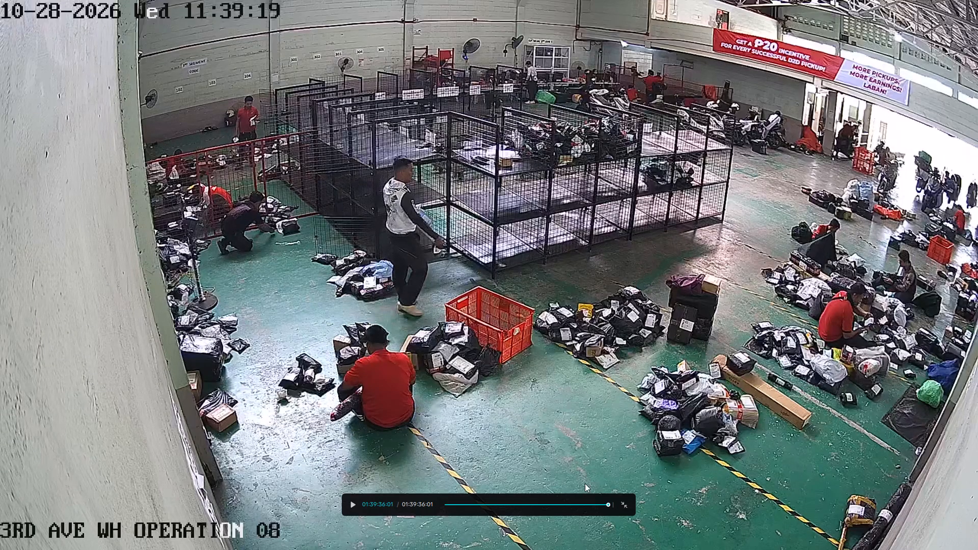
left_click_drag(608, 506, 504, 507)
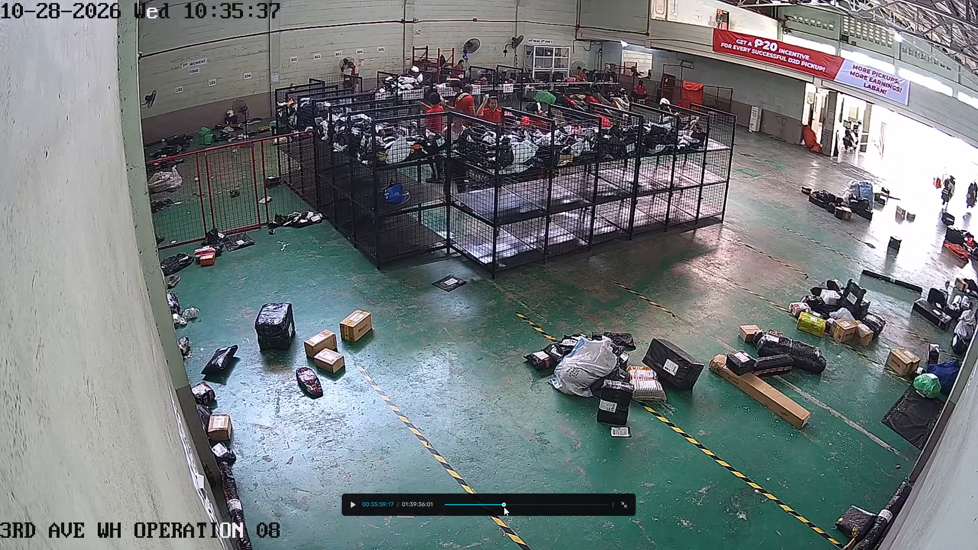
left_click_drag(504, 507, 520, 506)
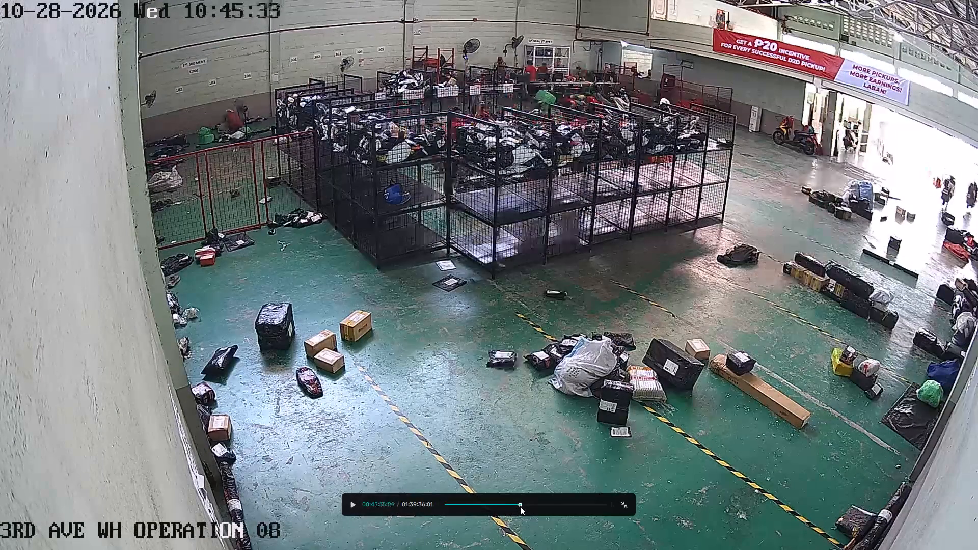
left_click_drag(520, 506, 535, 506)
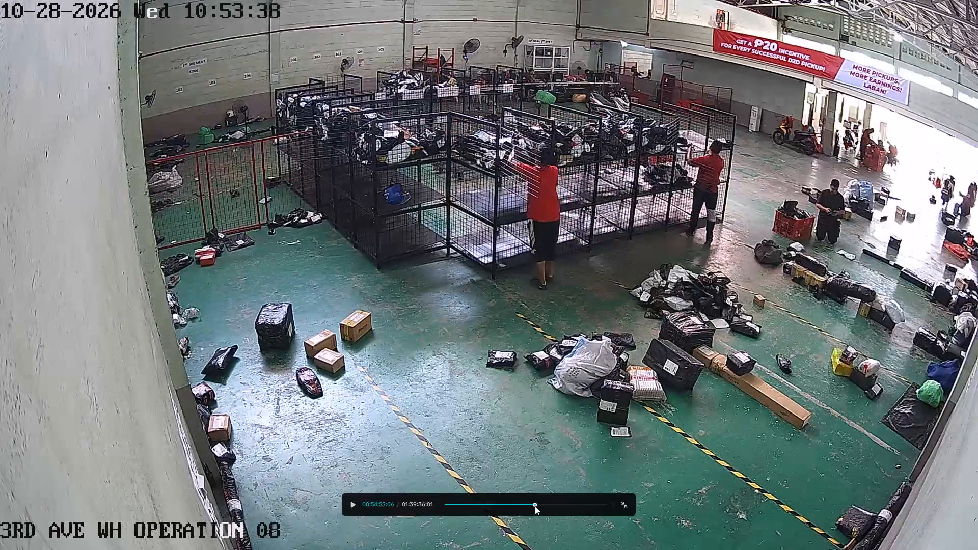
left_click_drag(535, 506, 546, 505)
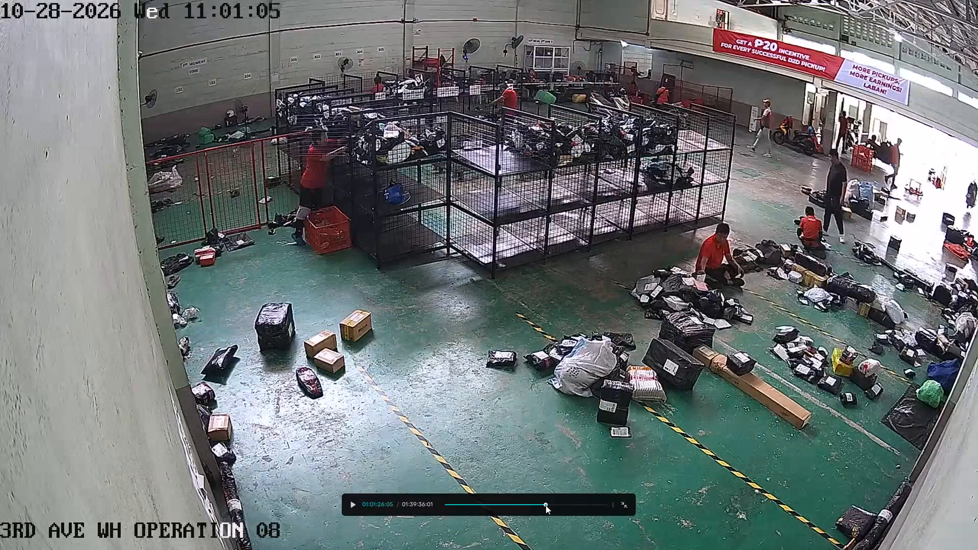
left_click_drag(546, 505, 549, 505)
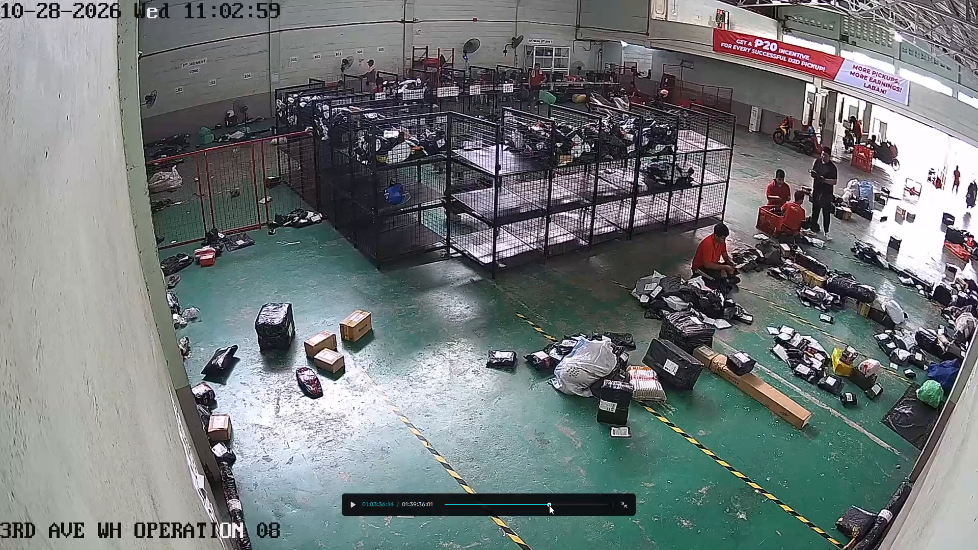
left_click_drag(549, 505, 559, 505)
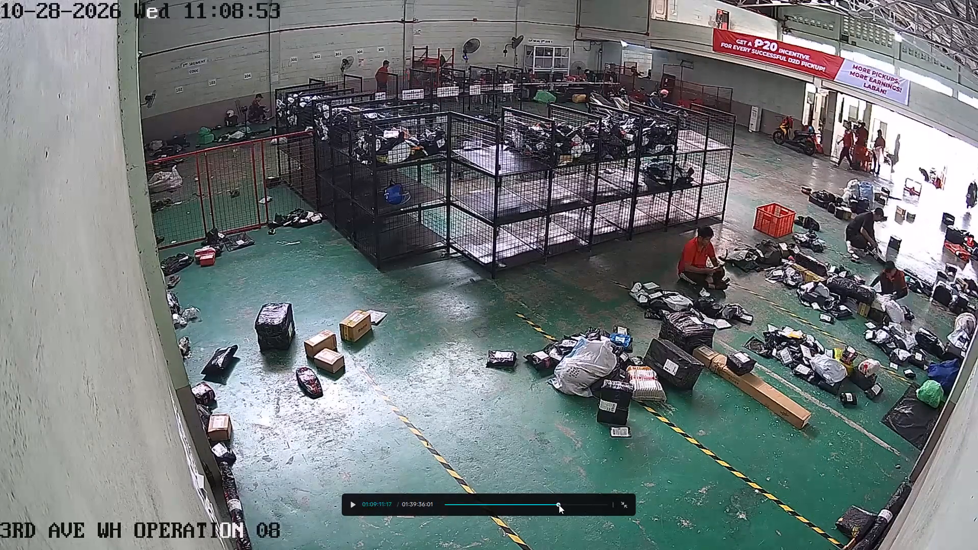
left_click_drag(559, 505, 562, 505)
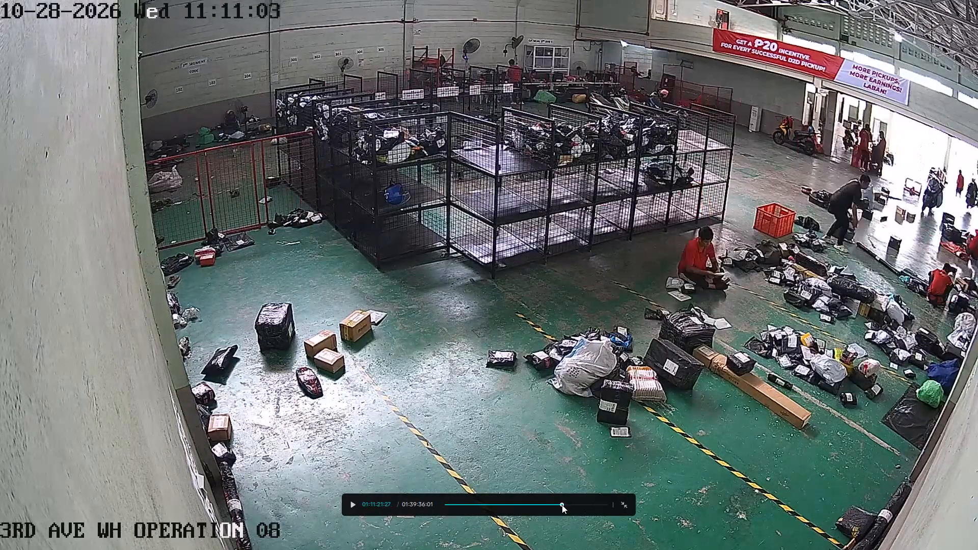
left_click_drag(562, 505, 558, 505)
key("space")
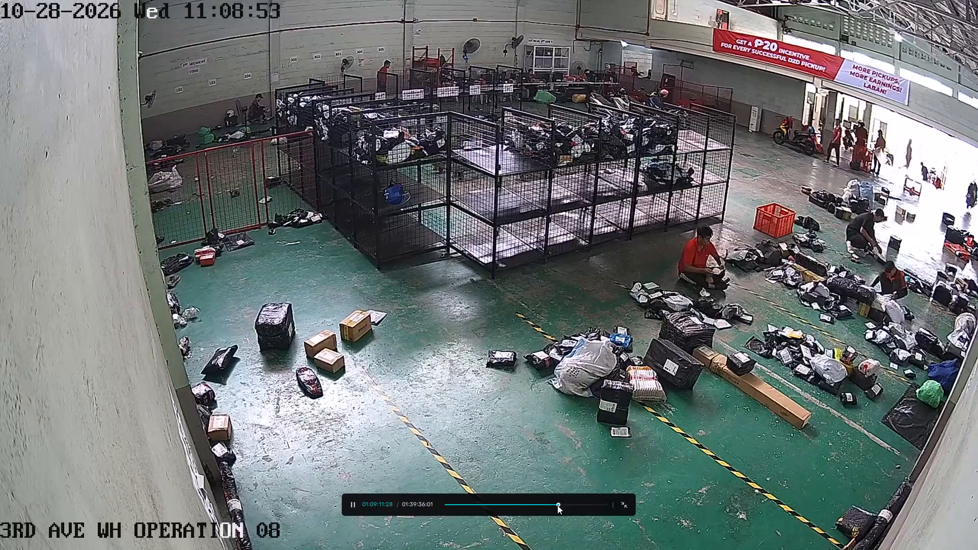
Recheck the problematic package registration's scanning time in JMS, then resume watching the footage in full screen in CapCut.
key("alt+Tab")
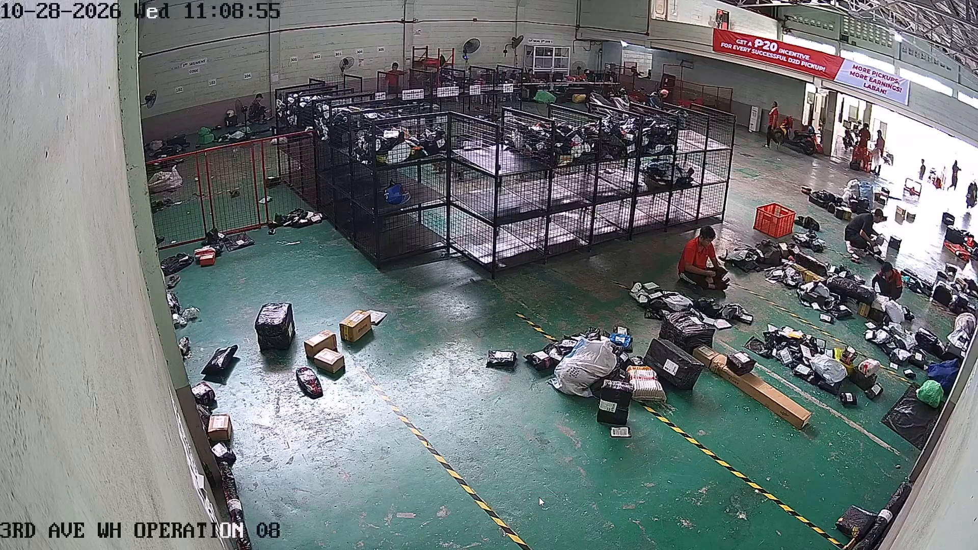
key("Escape")
key("alt+Tab")
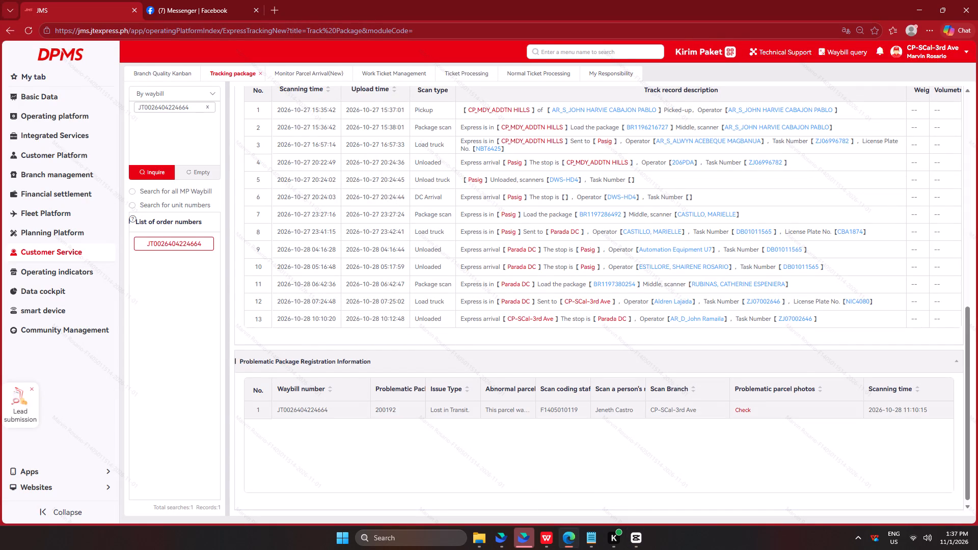
key("alt+Tab")
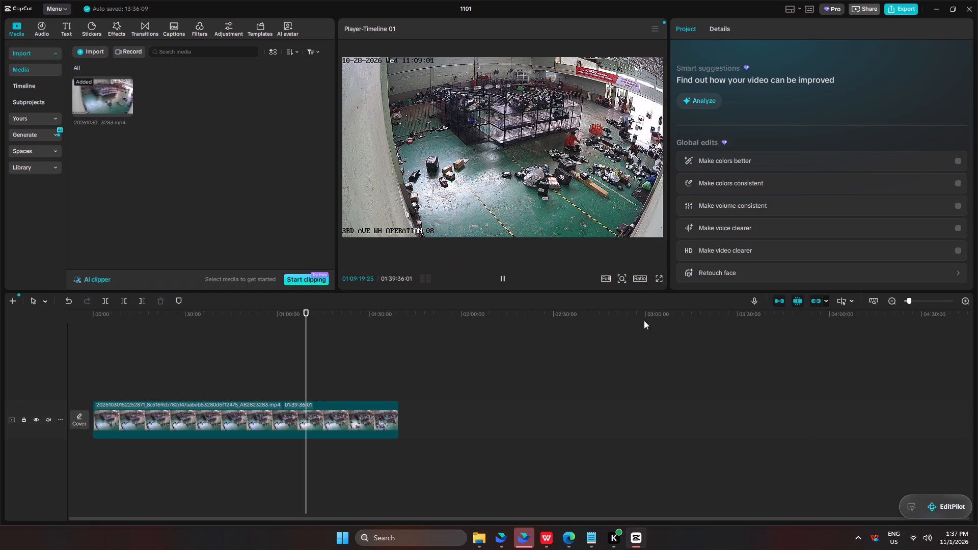
left_click(659, 279)
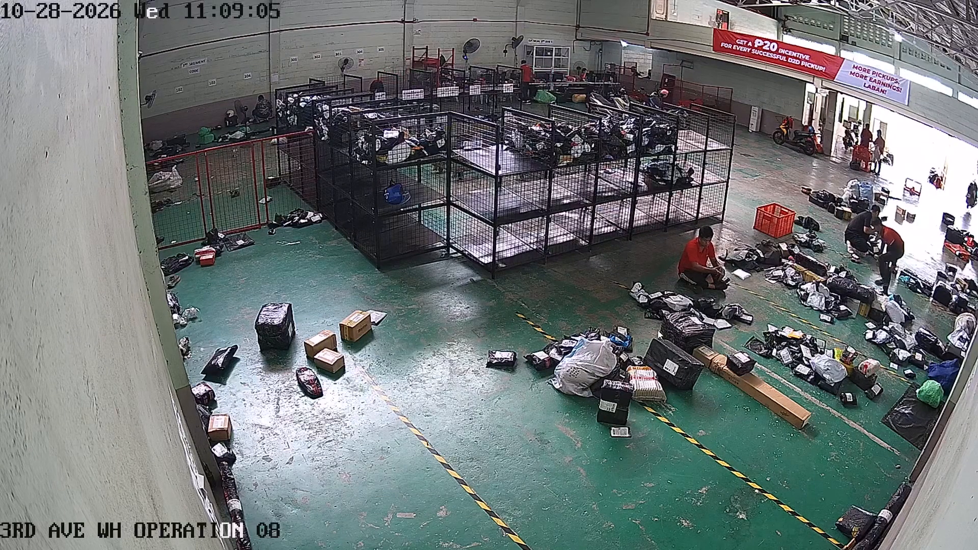
key("alt+Tab")
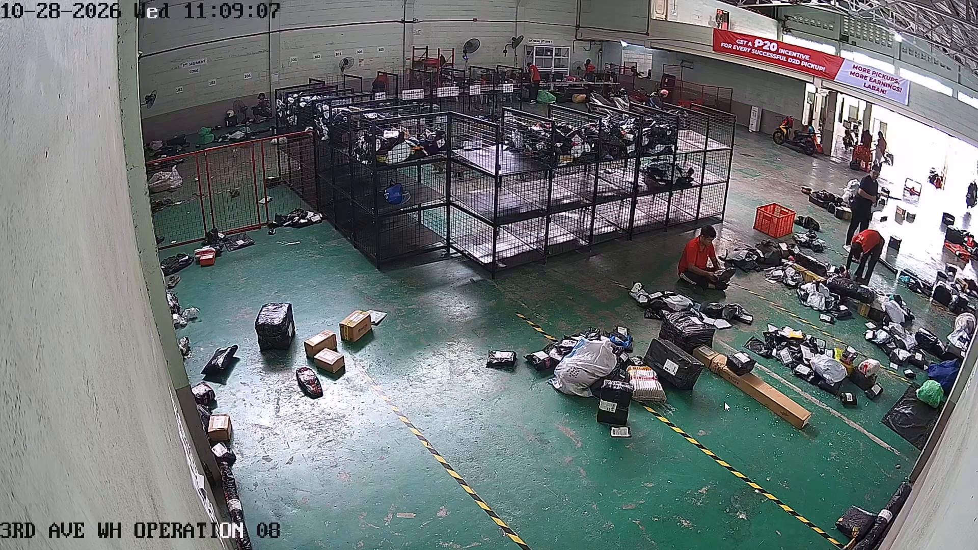
key("Escape")
key("alt+Tab")
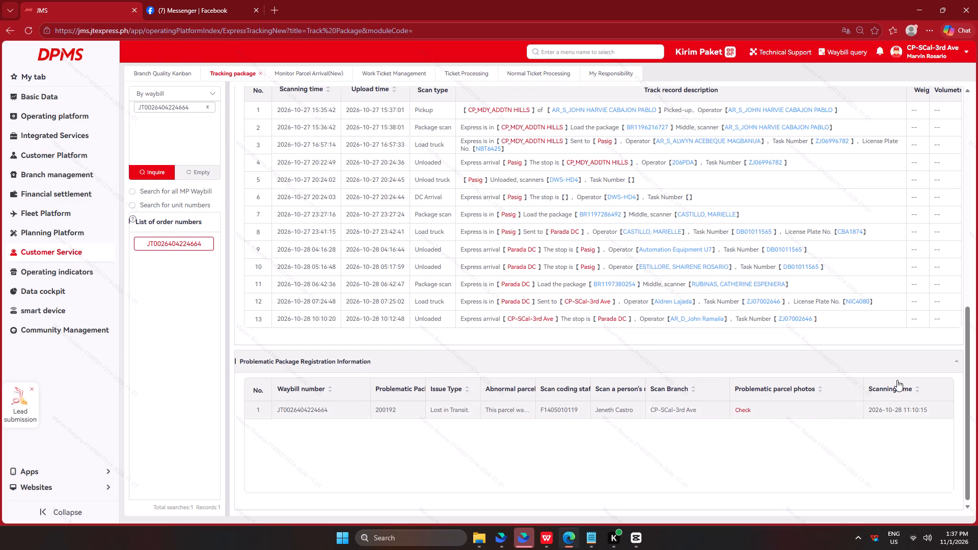
left_click(749, 412)
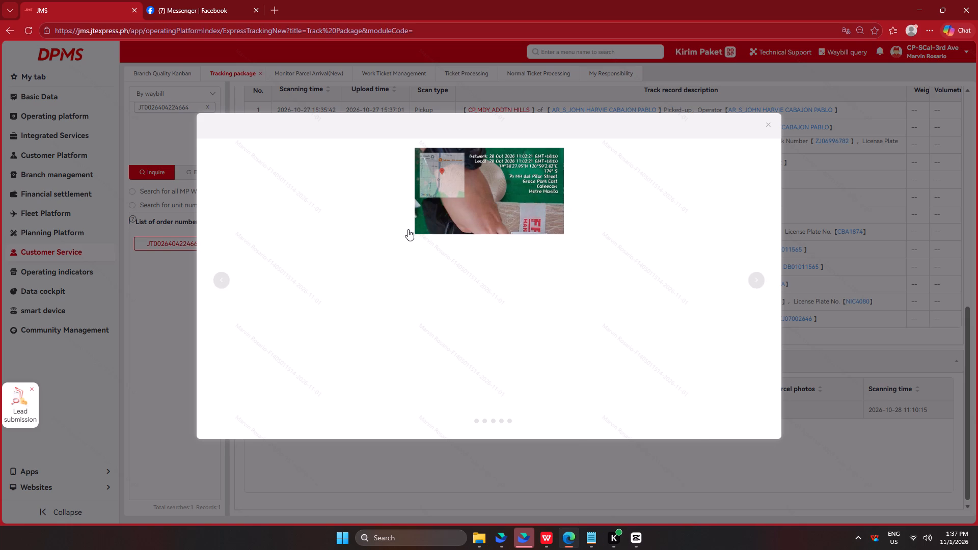
left_click(528, 541)
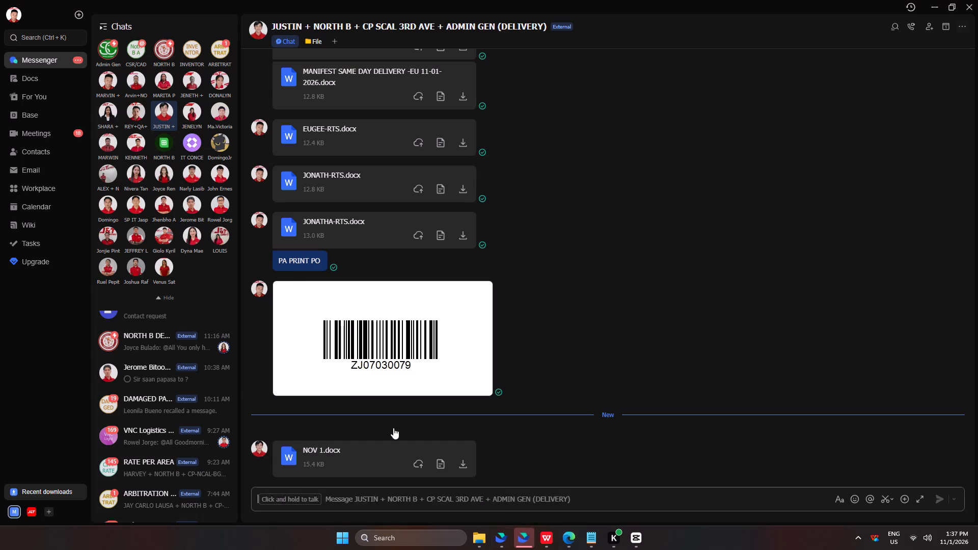
left_click(174, 378)
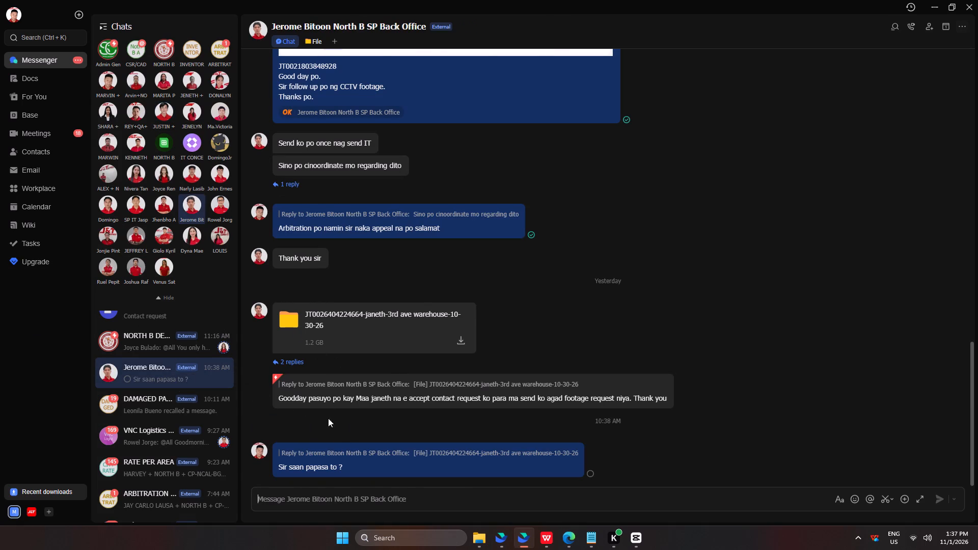
left_click_drag(304, 398, 432, 394)
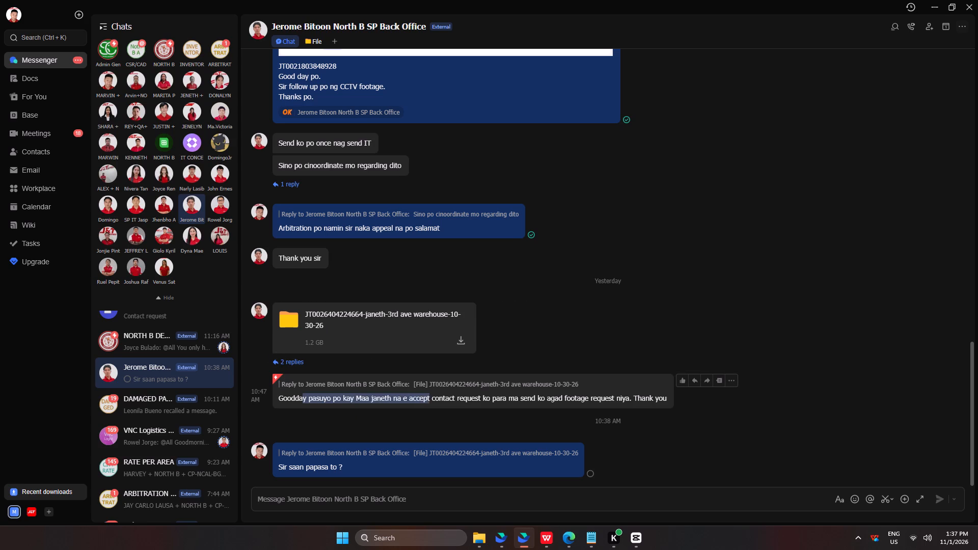
left_click_drag(432, 394, 604, 402)
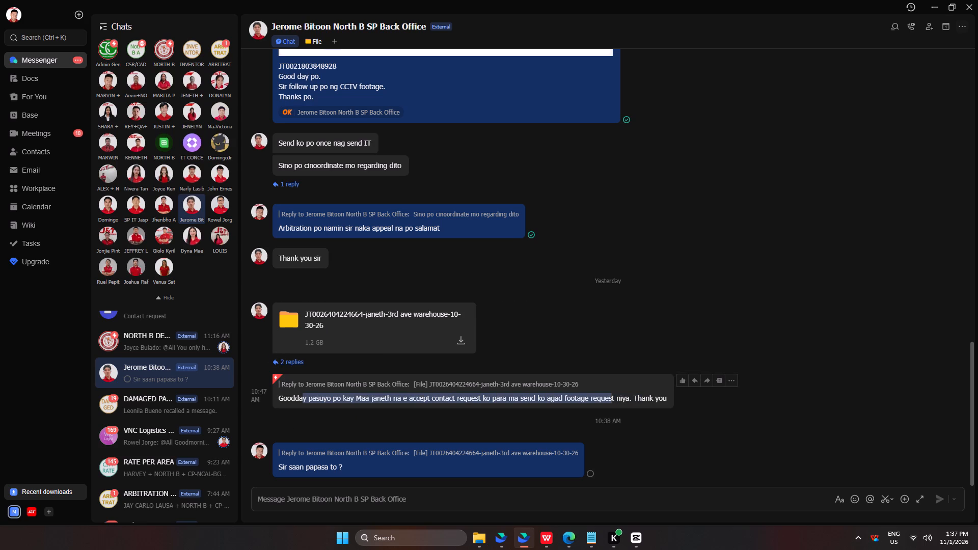
left_click_drag(604, 402, 667, 407)
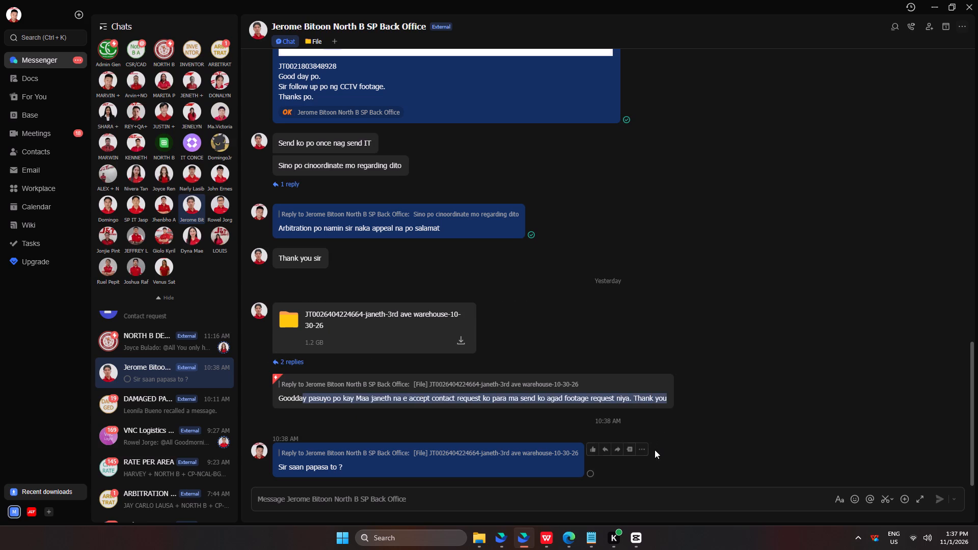
left_click(654, 454)
key("alt+Tab")
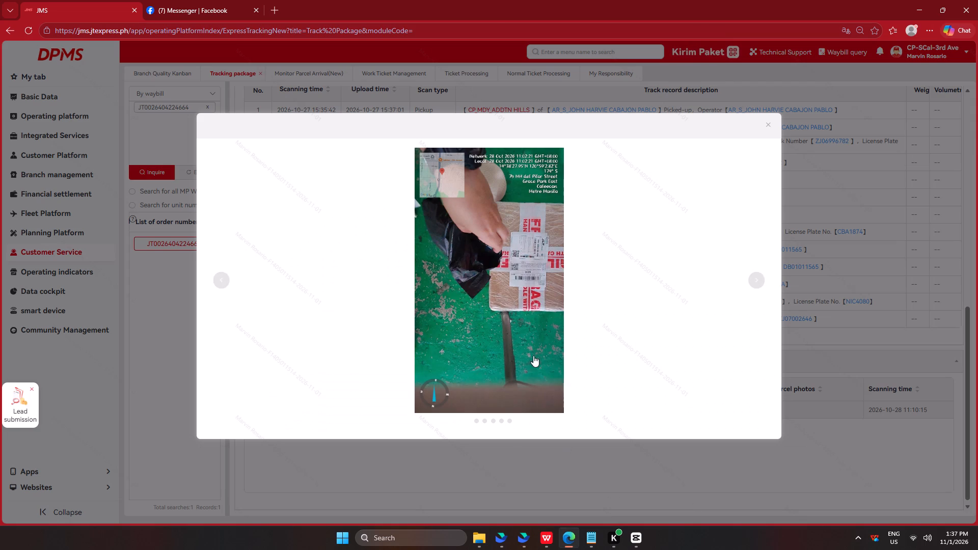
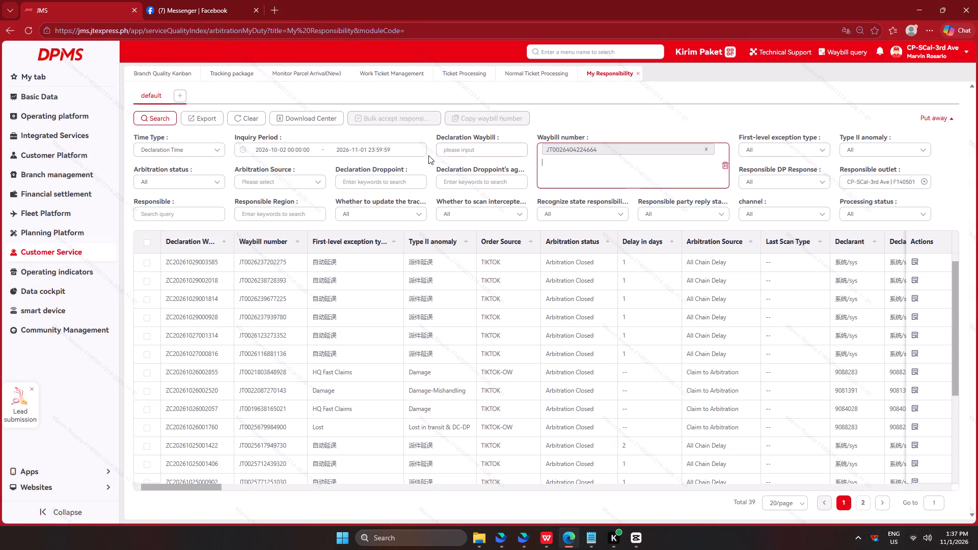
left_click(144, 117)
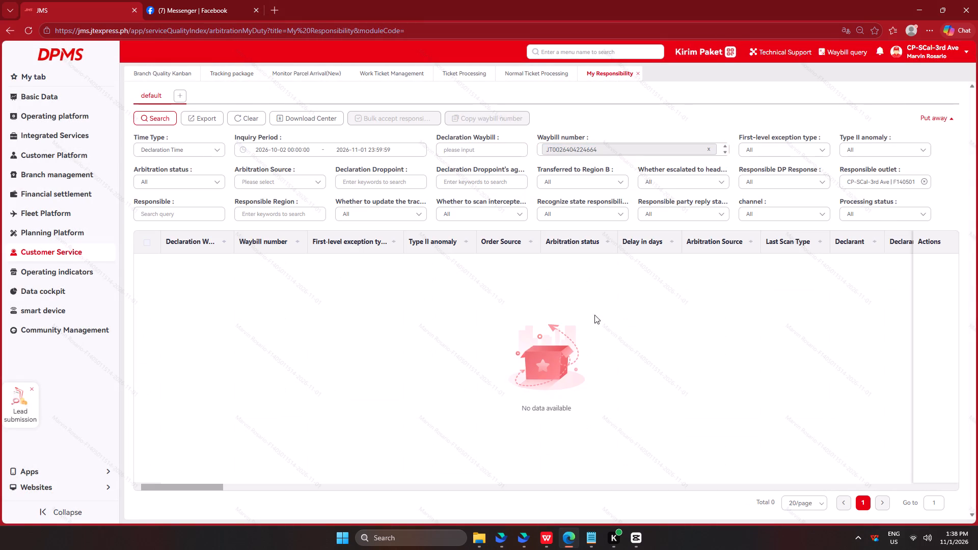
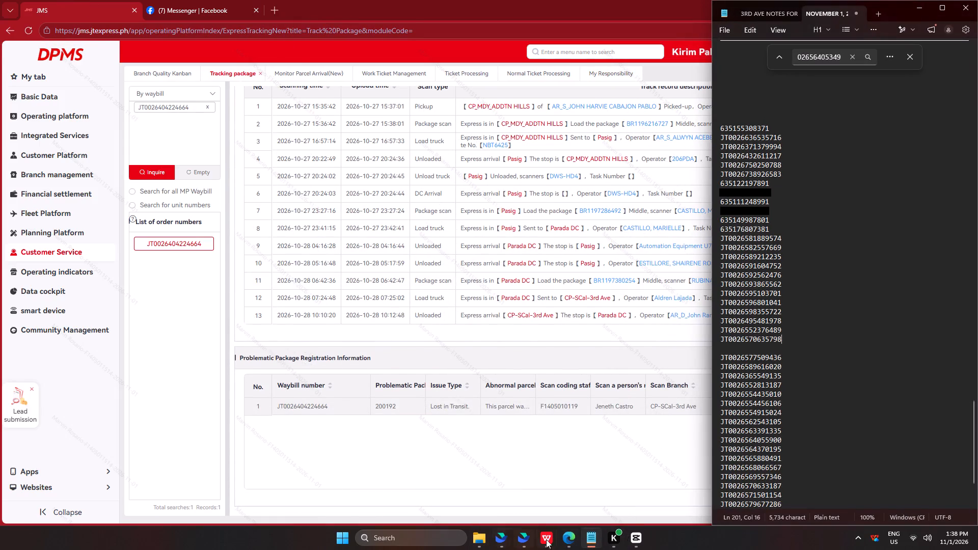
Switch to CapCut, view the warehouse video in full screen, and step back frame by frame to the 11:10:15 camera timestamp.
left_click(631, 538)
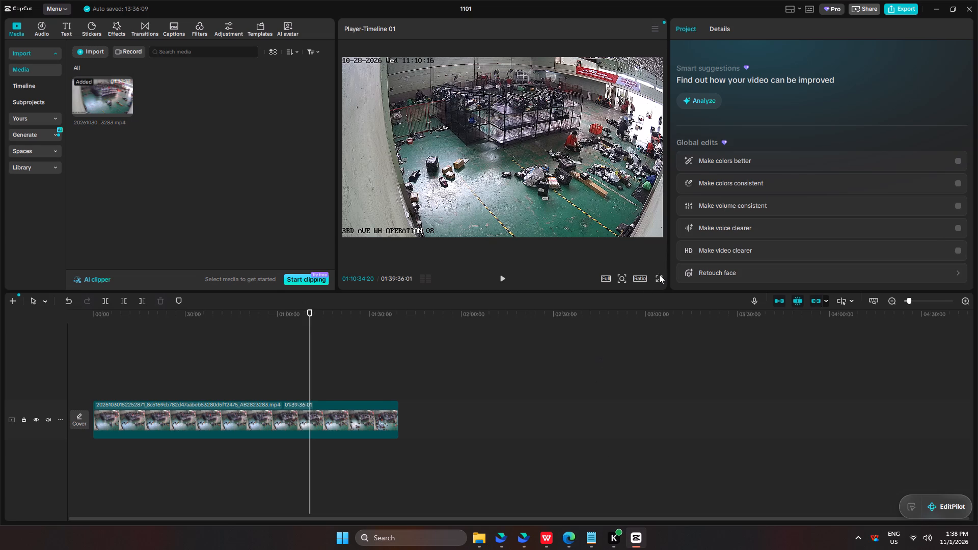
left_click(659, 276)
key("Left")
key("Left")
key("Left")
key("Left")
key("Left")
key("Left")
key("Left")
key("Left")
key("Left")
key("Left")
key("Left")
key("Left")
key("Left")
key("Left")
key("Left")
key("Left")
key("Left")
key("Left")
key("Left")
key("Left")
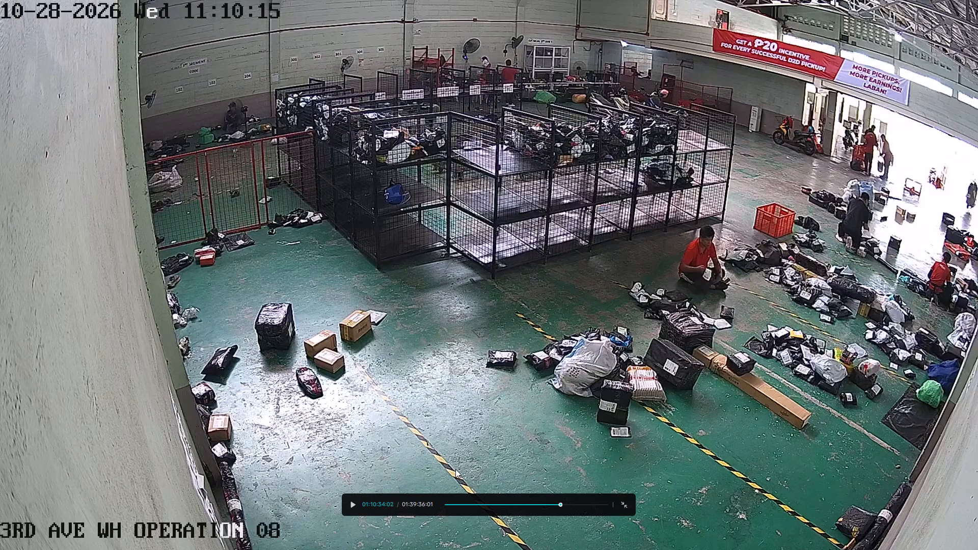
Step the full-screen footage forward frame by frame to the 11:10:24 camera timestamp, examining how the parcels are handled.
key("Right")
key("Right")
key("Right")
key("Right")
key("Right")
key("Right")
key("Right")
key("Right")
key("Right")
key("Right")
key("Right")
key("Right")
key("Right")
key("Right")
key("Right")
key("Right")
key("Right")
key("Right")
key("Right")
key("Right")
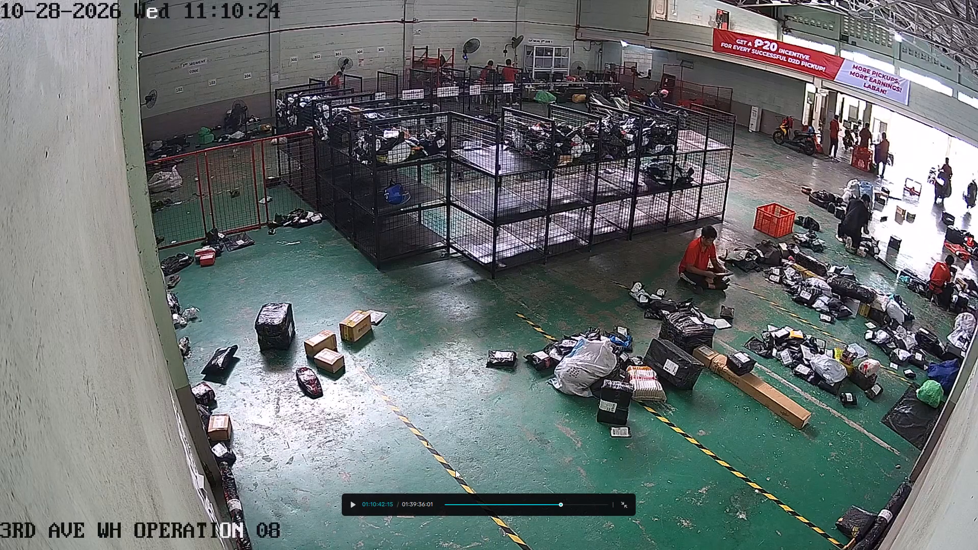
Step the footage back frame by frame to the 11:10:21 camera timestamp to re-examine the seated worker and nearby parcels.
key("Left")
key("Left")
key("Left")
key("Left")
key("Left")
key("Left")
key("Left")
key("Left")
key("Left")
key("Left")
key("Left")
key("Left")
key("Left")
key("Left")
key("Left")
key("Left")
key("Left")
key("Left")
key("Left")
key("Left")
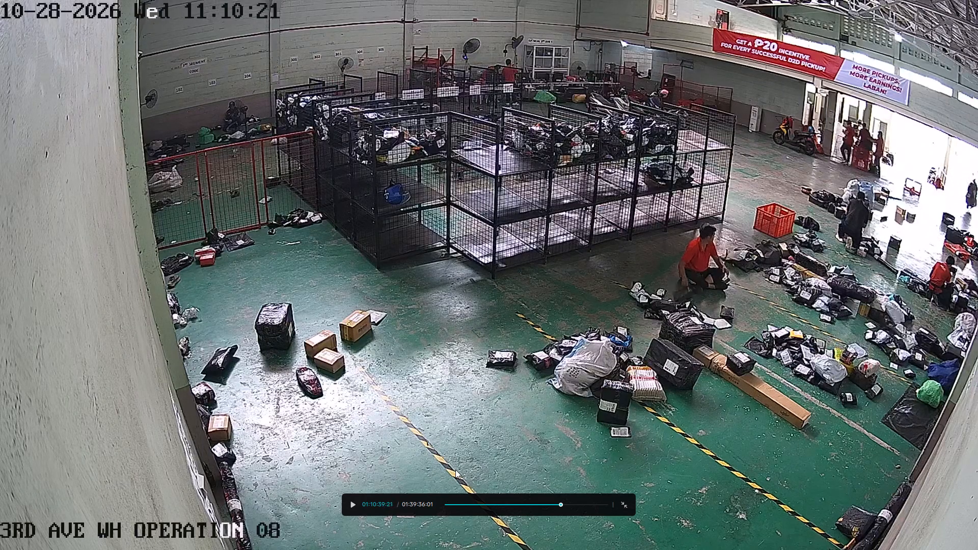
key("Escape")
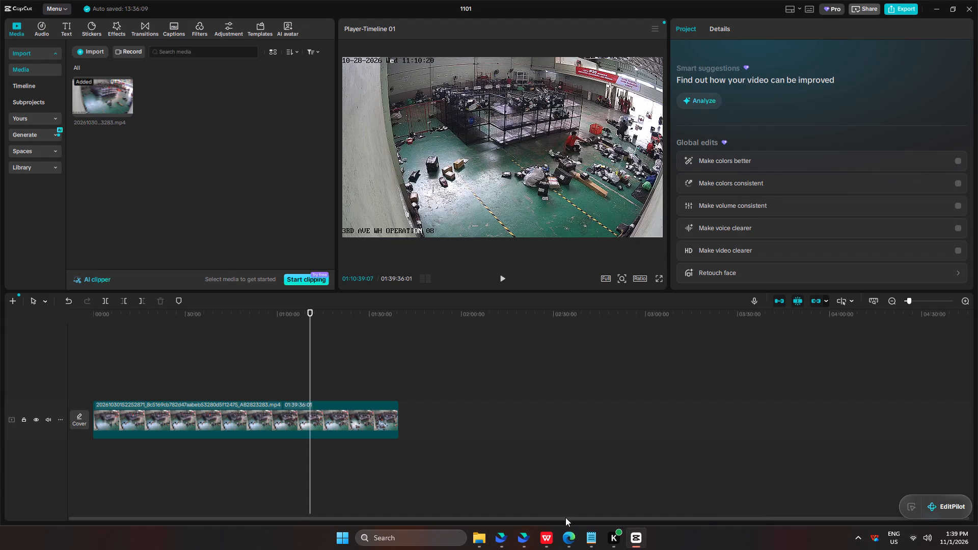
left_click(576, 533)
left_click(748, 404)
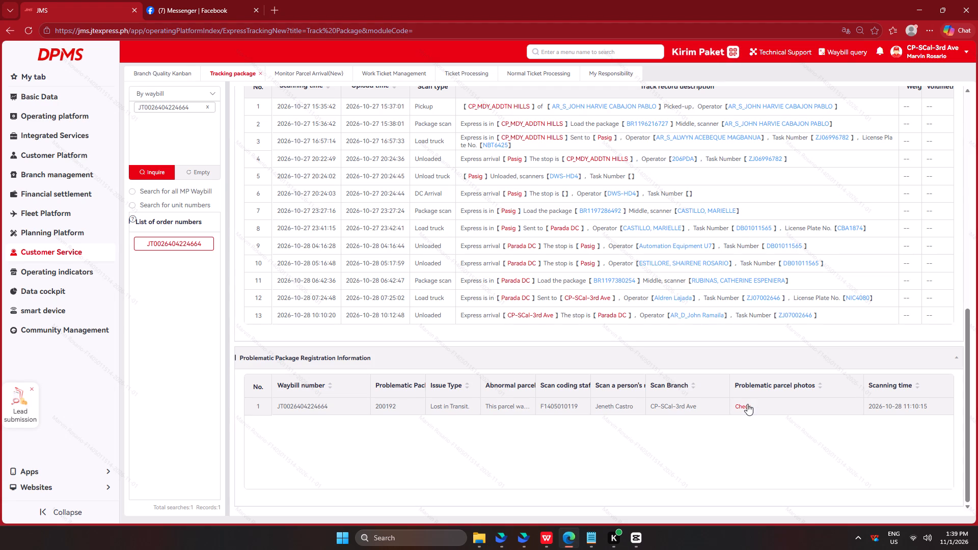
left_click(762, 278)
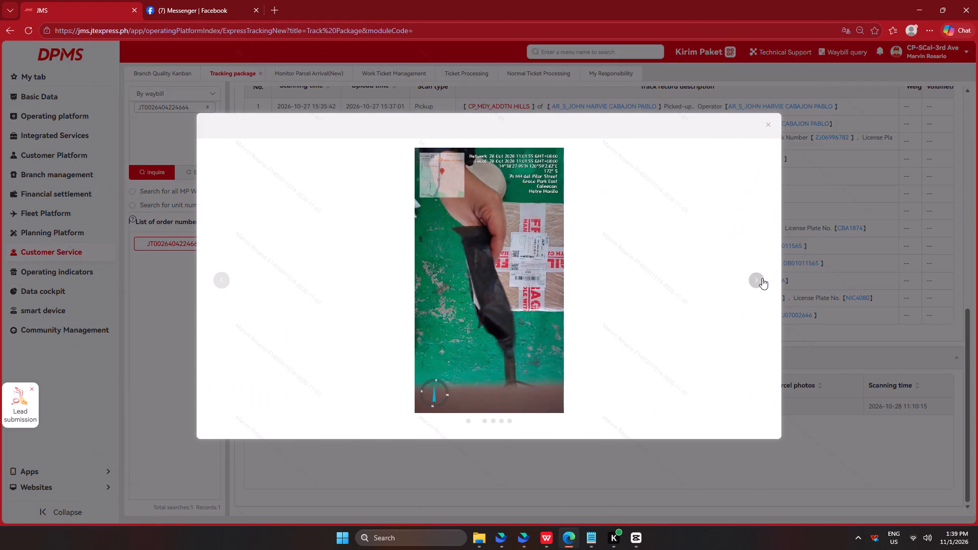
left_click(762, 278)
left_click(762, 278)
left_click(762, 278)
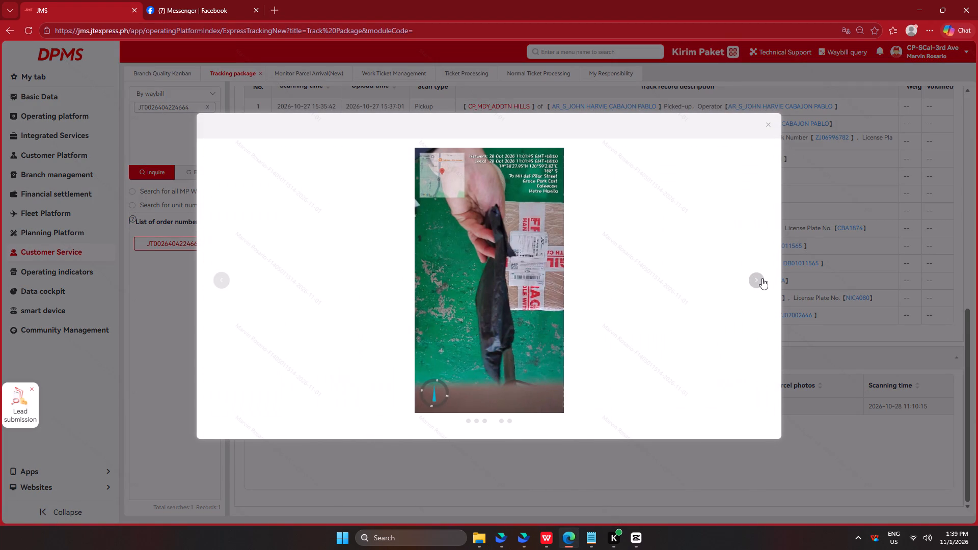
left_click(762, 278)
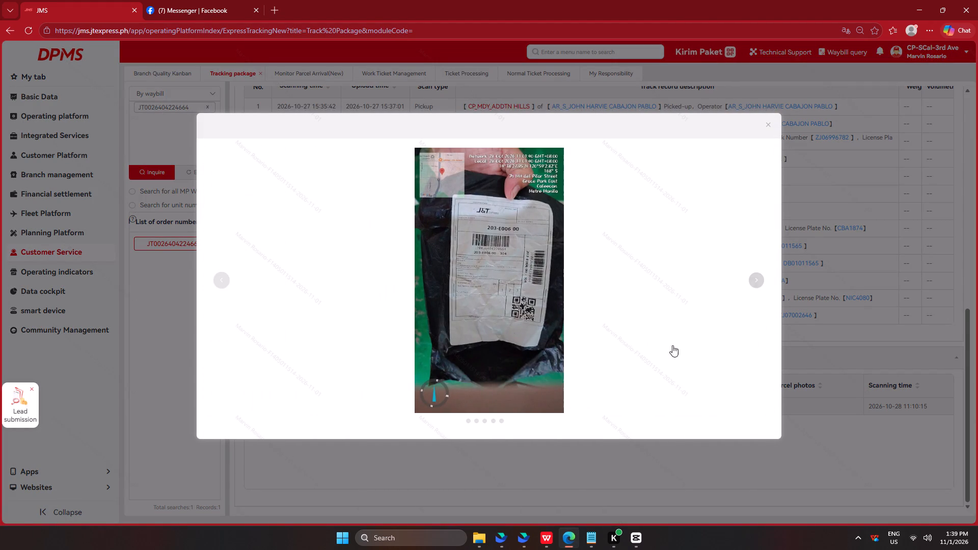
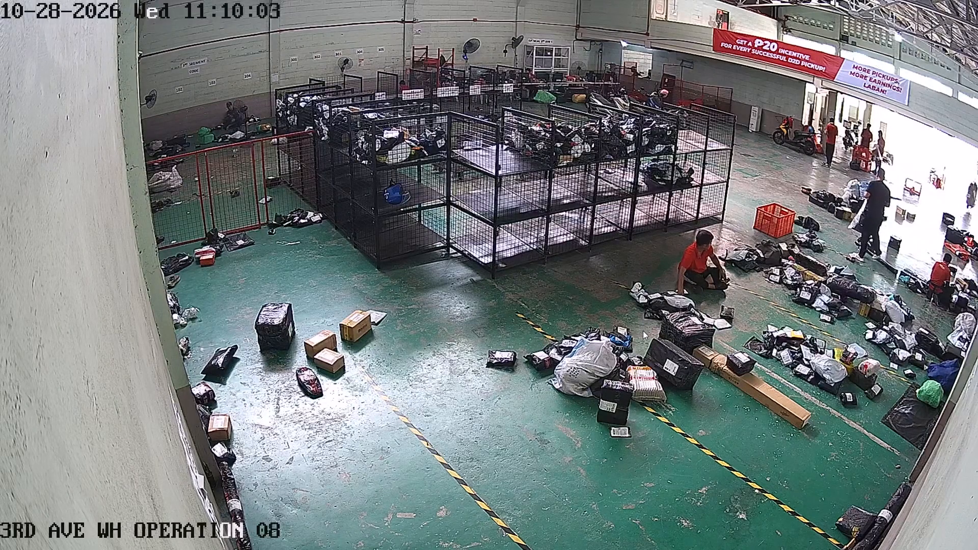
Leave the full-screen view of the warehouse footage and return to the editing timeline.
key("Escape")
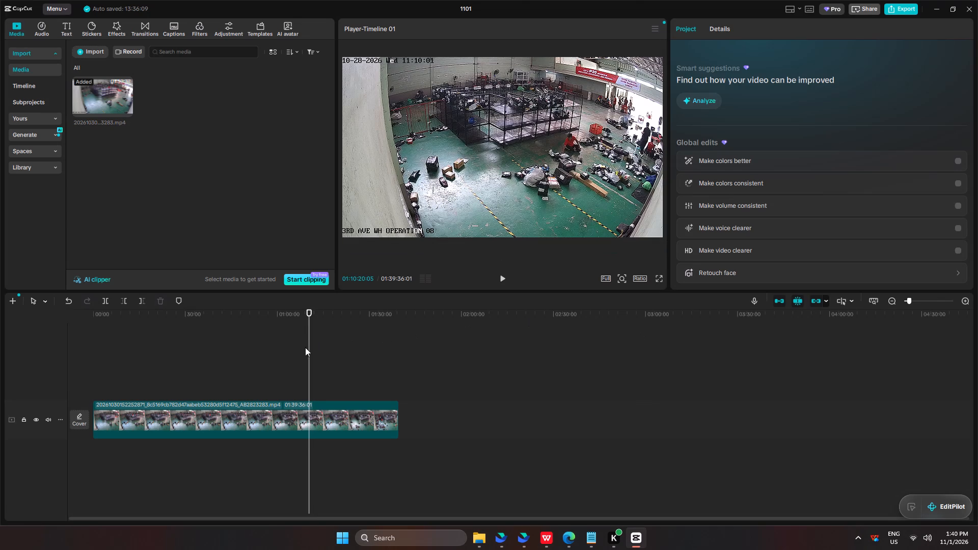
Move the playhead back to the 11:07:35 camera timestamp and briefly play the warehouse footage in full screen before returning to the editor.
left_click_drag(308, 349, 302, 349)
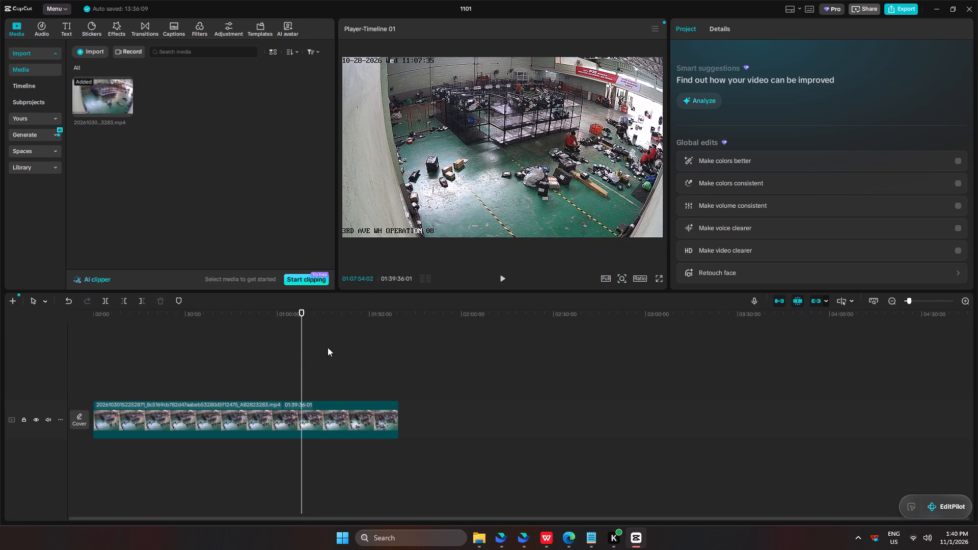
left_click(658, 278)
key("space")
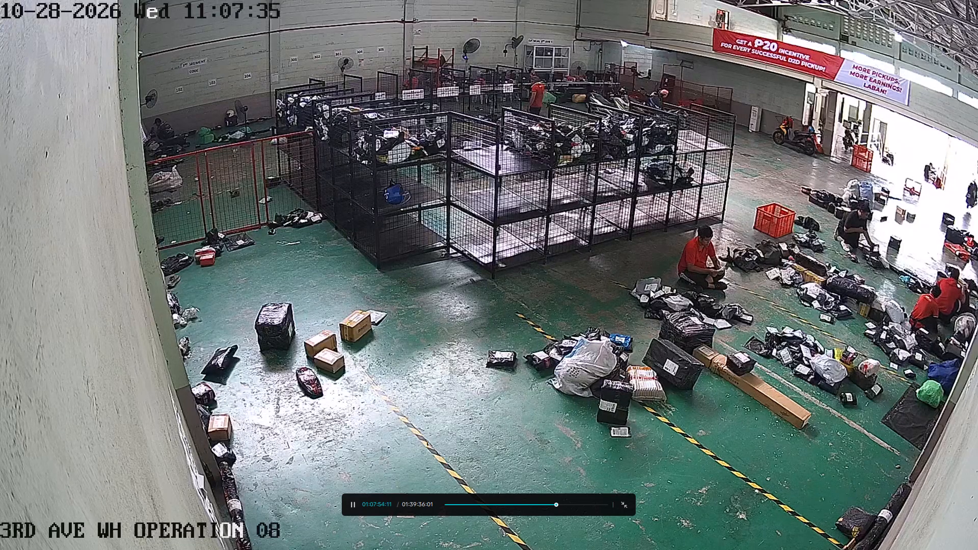
key("space")
key("Escape")
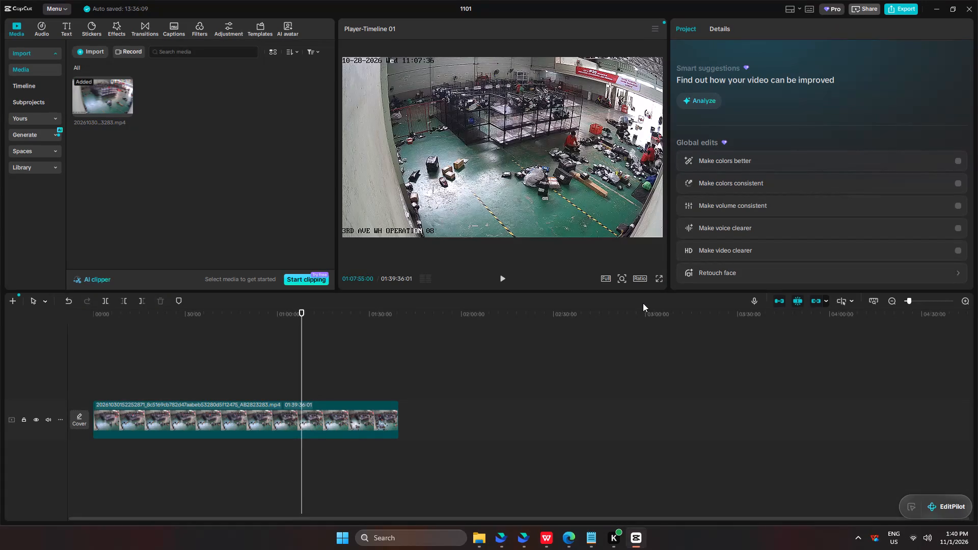
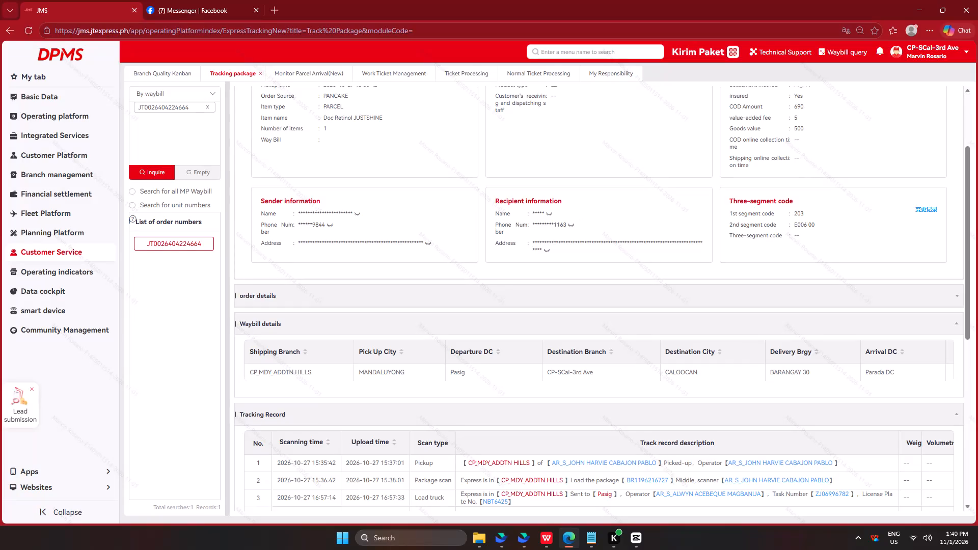
Reveal the masked recipient address for the waybill in its recipient information.
left_click(550, 248)
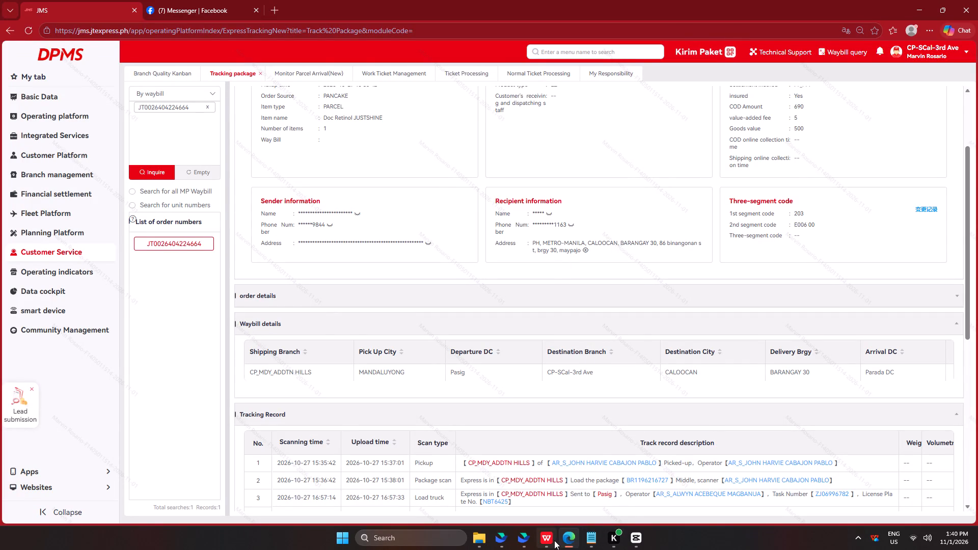
Switch to CapCut and review the warehouse footage full screen at the 11:07:36 camera timestamp, stepping backward through frames before returning to the editor.
left_click(630, 538)
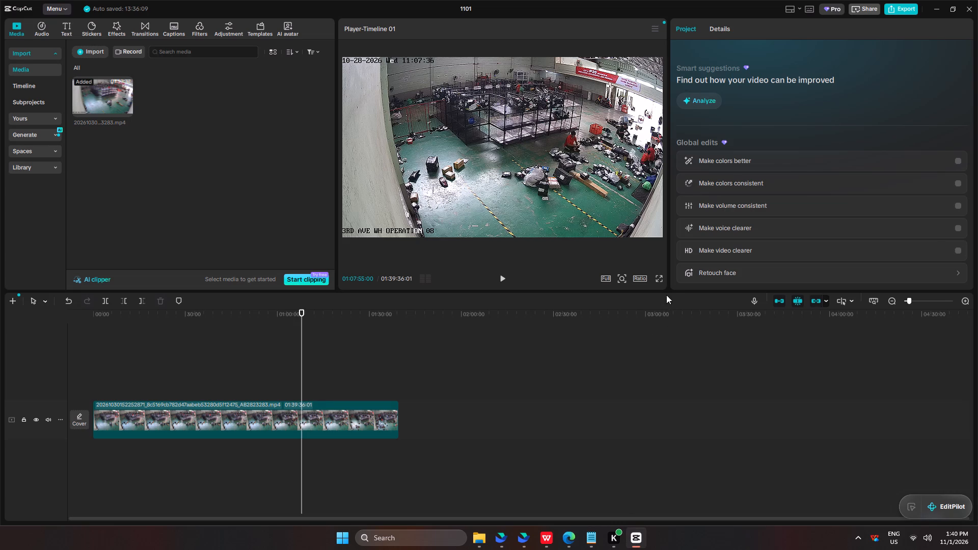
left_click(662, 279)
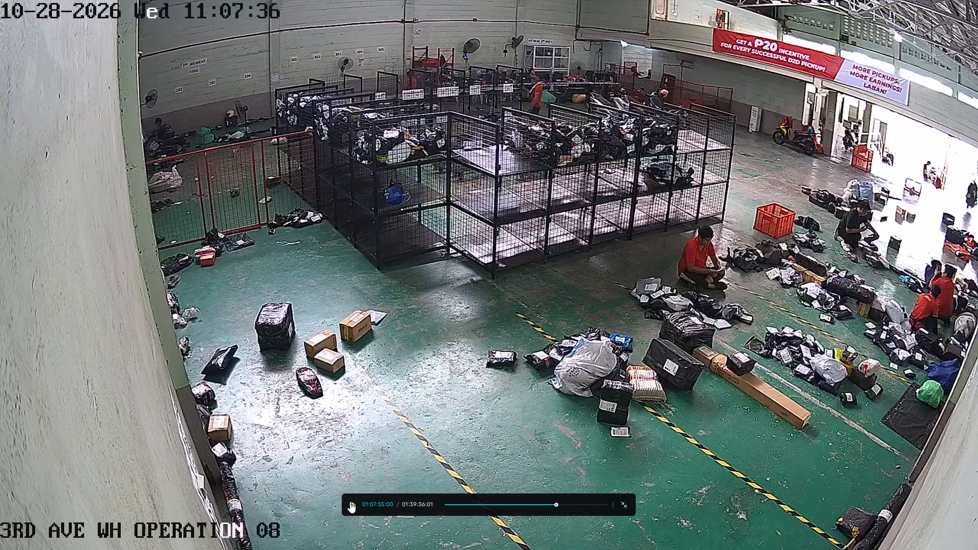
left_click(350, 502)
key("Left")
key("Left")
key("Left")
key("Left")
key("Left")
key("Left")
key("Left")
key("Left")
key("Left")
key("Left")
key("Left")
key("Left")
key("Left")
key("Left")
key("Left")
key("Left")
key("Left")
key("Left")
key("Left")
key("Left")
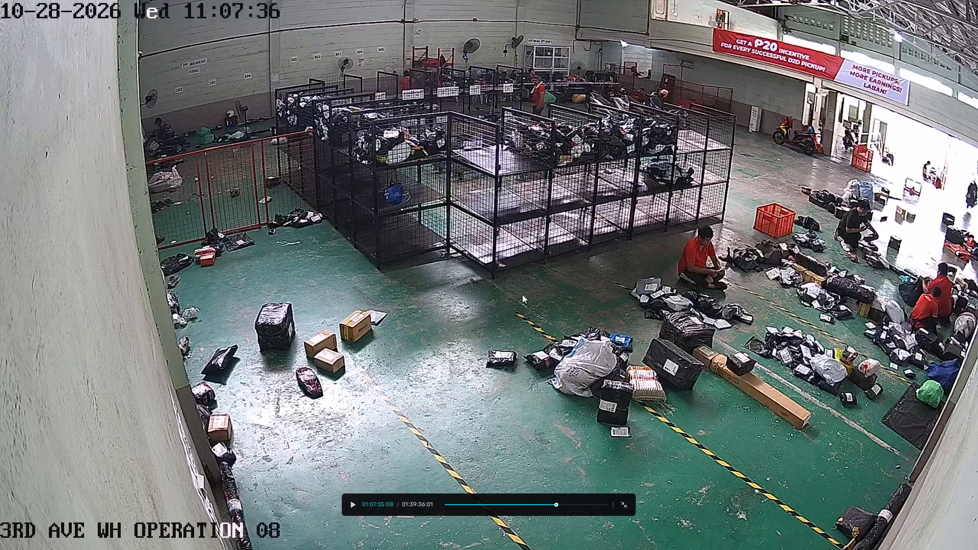
scroll(525, 286, "up", 4)
key("Escape")
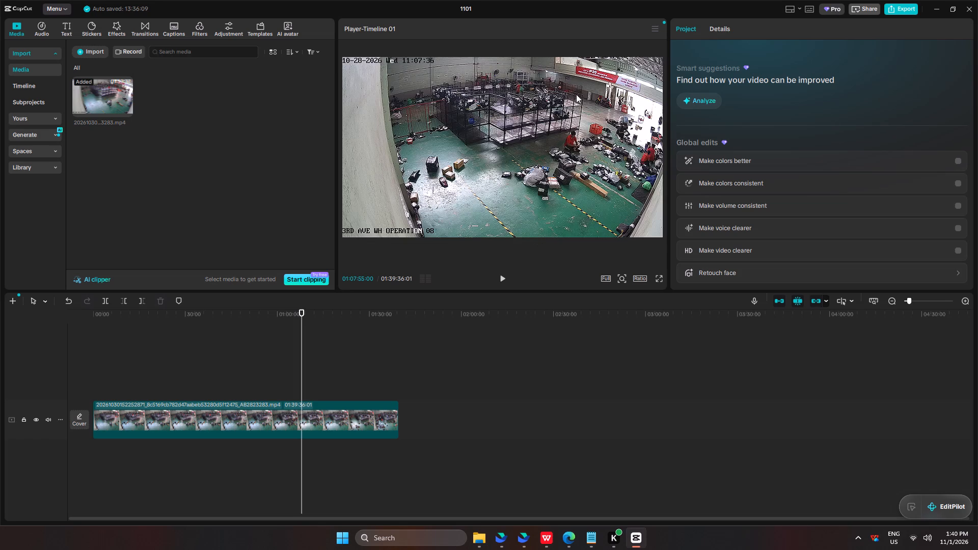
Shift the warehouse clip's picture down to a Y position of about -847, bringing the rear cage area into the magnified preview.
left_click(197, 421)
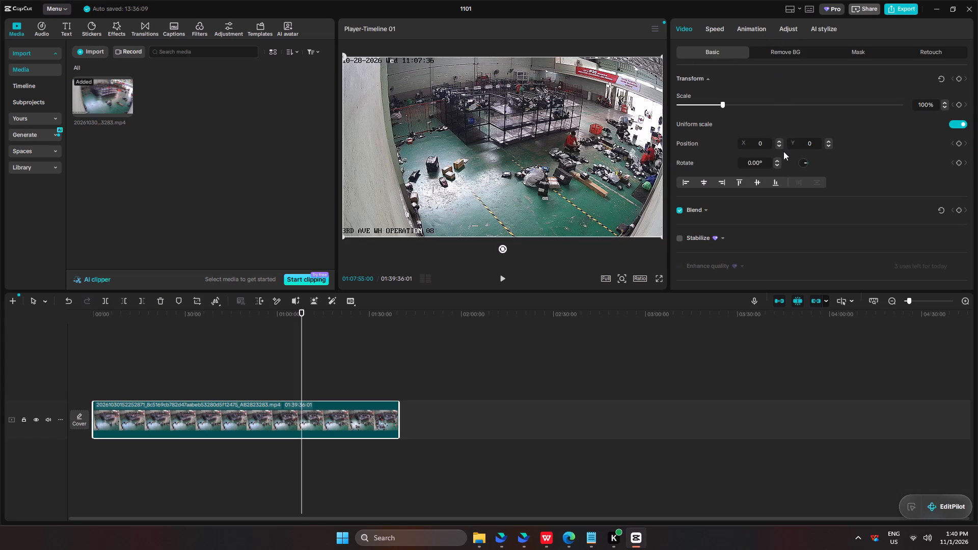
left_click(910, 300)
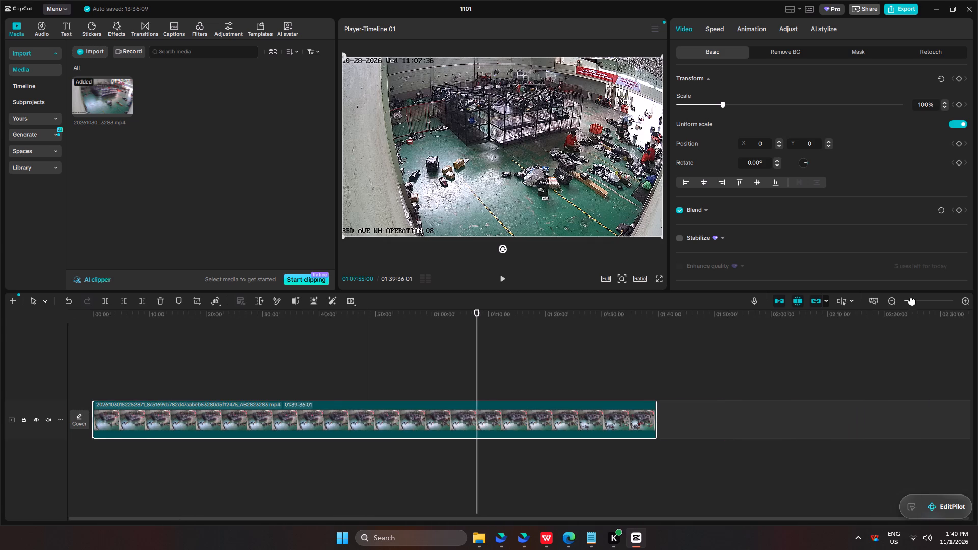
left_click(622, 278)
left_click_drag(604, 295, 611, 295)
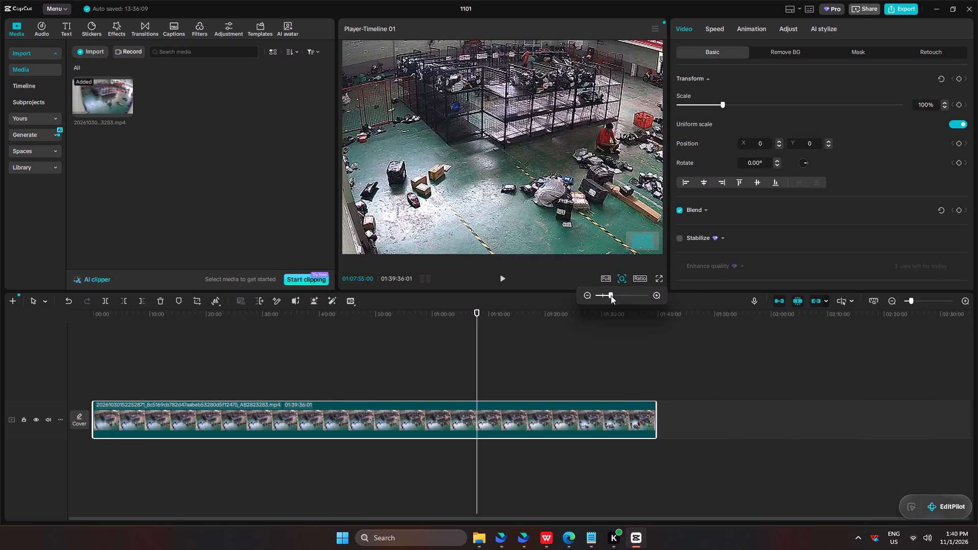
left_click_drag(611, 295, 623, 295)
left_click_drag(512, 91, 515, 258)
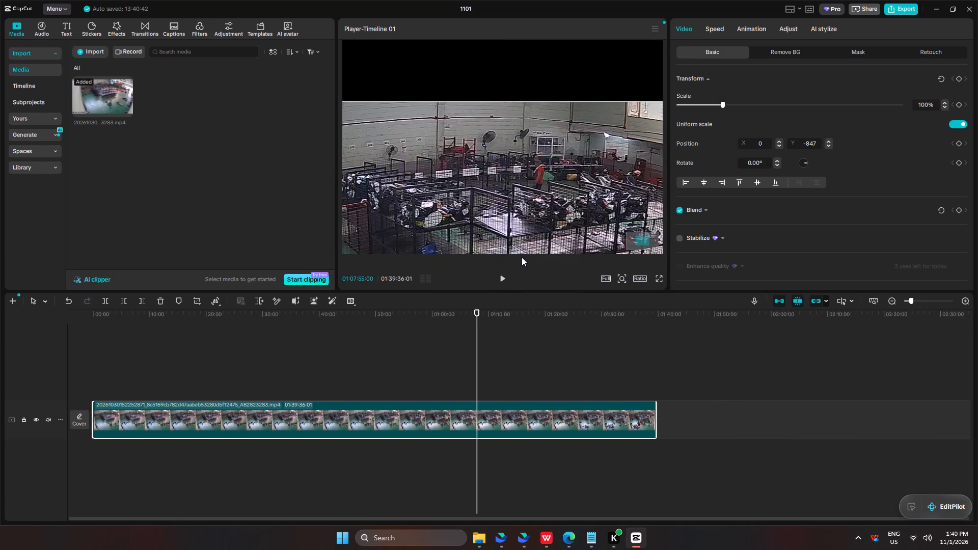
Inspect the shifted warehouse picture in full screen, try to pan it, and return to the editor.
left_click(660, 279)
left_click_drag(668, 467, 654, 363)
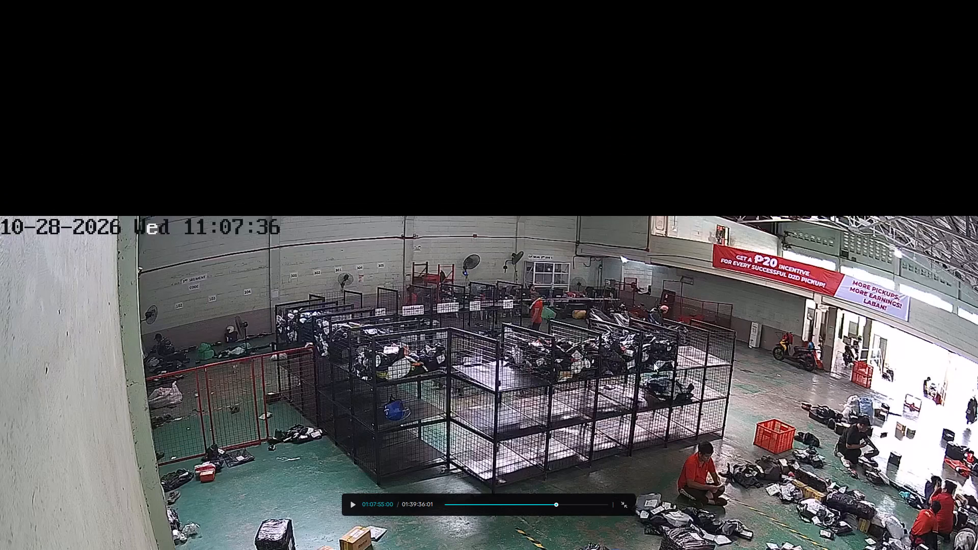
left_click_drag(654, 363, 659, 338)
key("Escape")
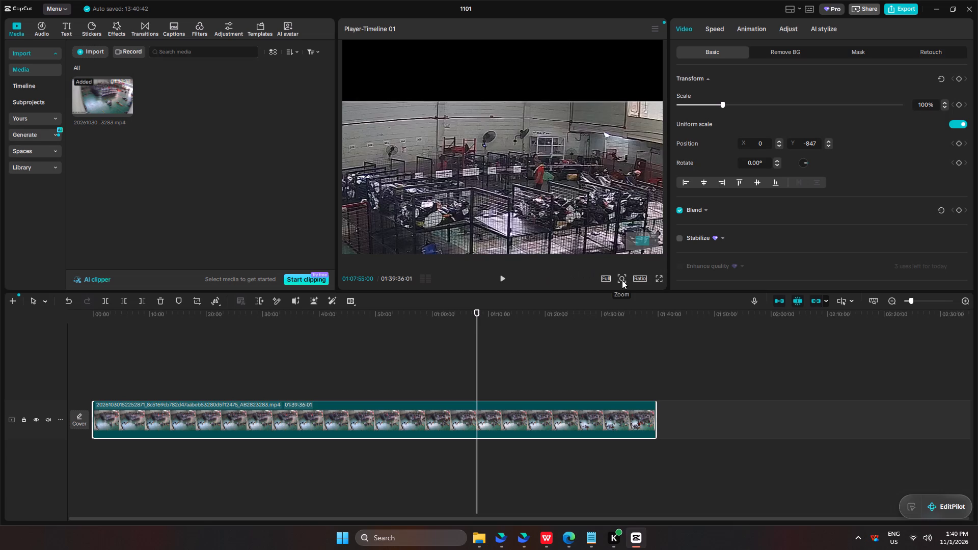
Magnify the preview further on the rear cage area and play the footage in full screen from 01:07:55:00 before returning to the editor.
left_click(622, 281)
left_click_drag(622, 293, 628, 295)
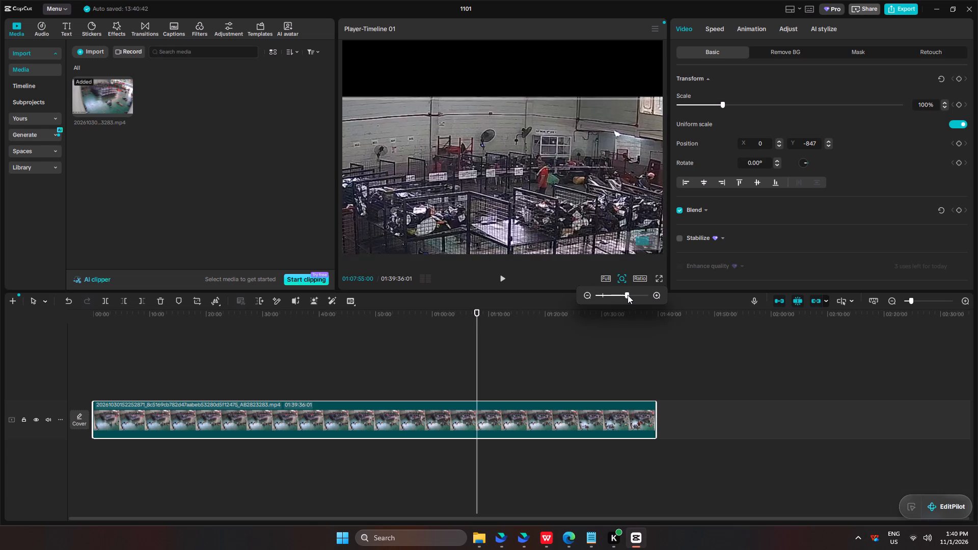
left_click_drag(628, 295, 646, 297)
left_click(663, 281)
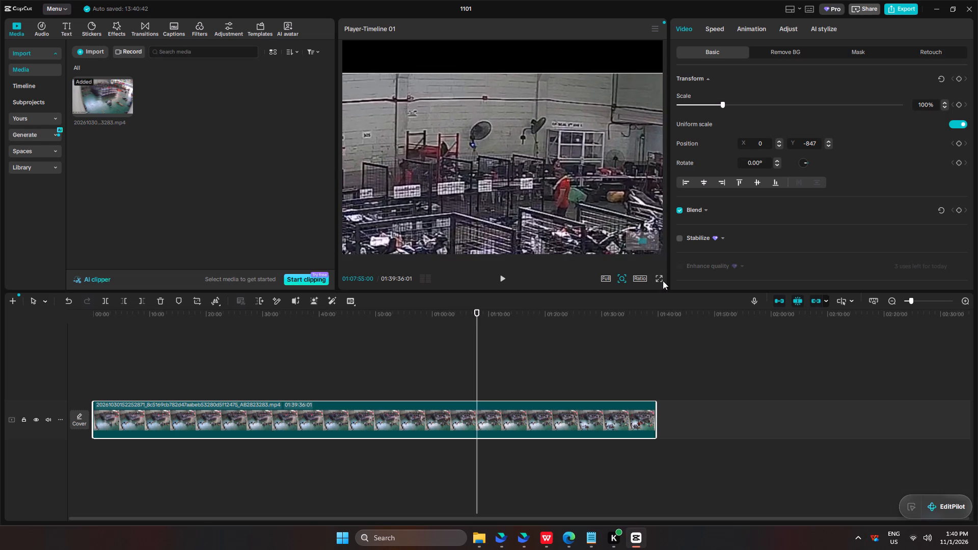
left_click(656, 278)
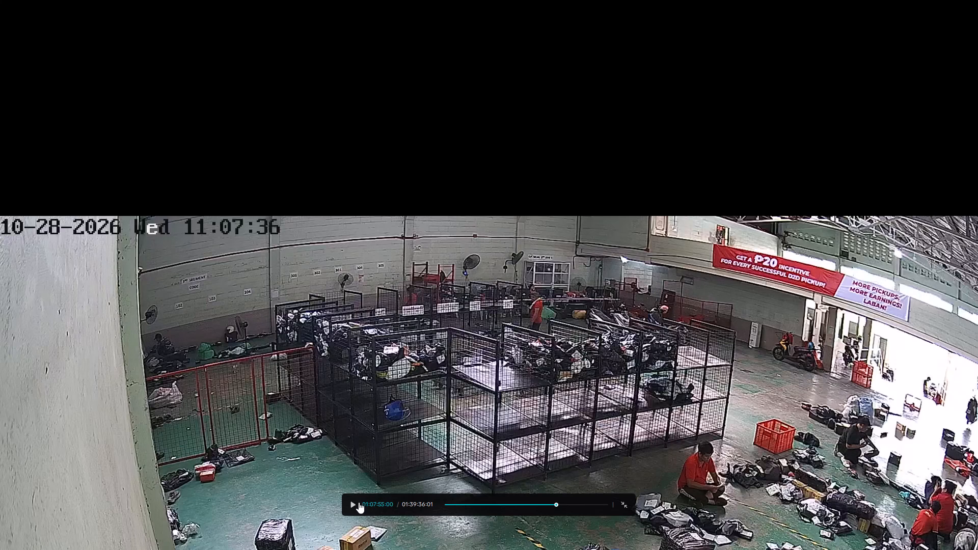
left_click(354, 503)
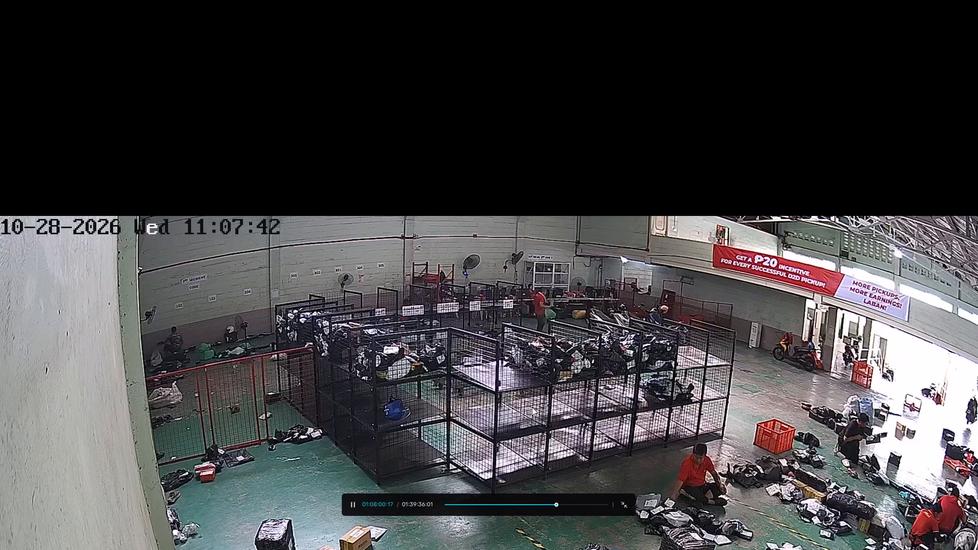
key("Escape")
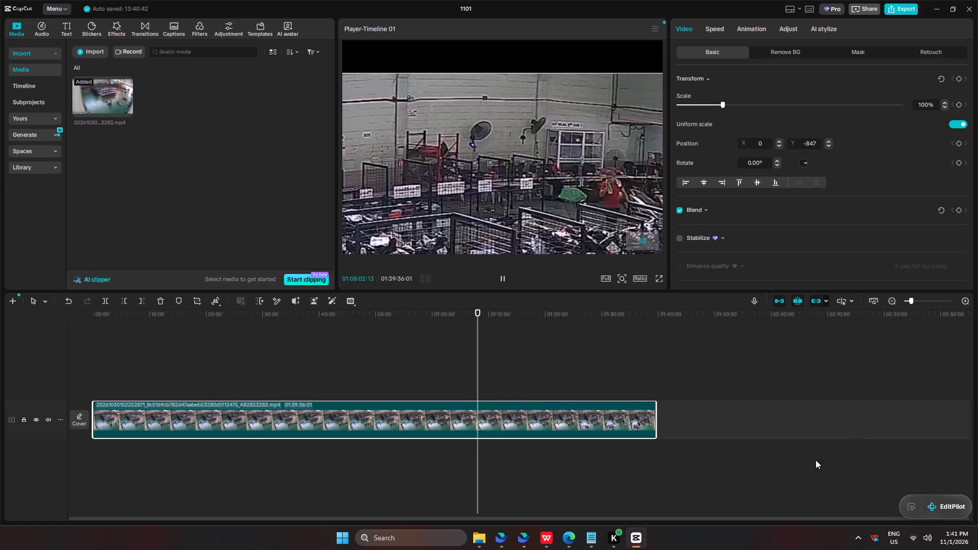
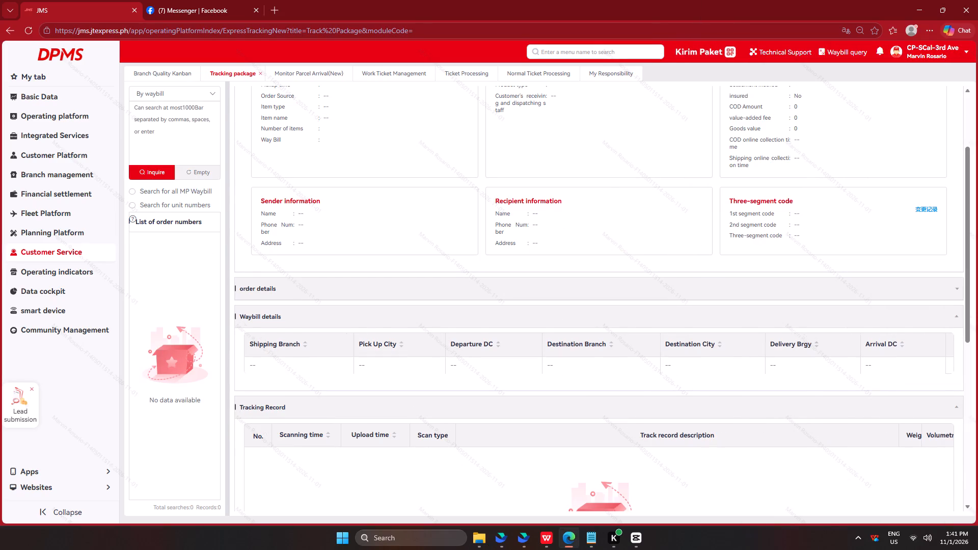
key("ctrl+v")
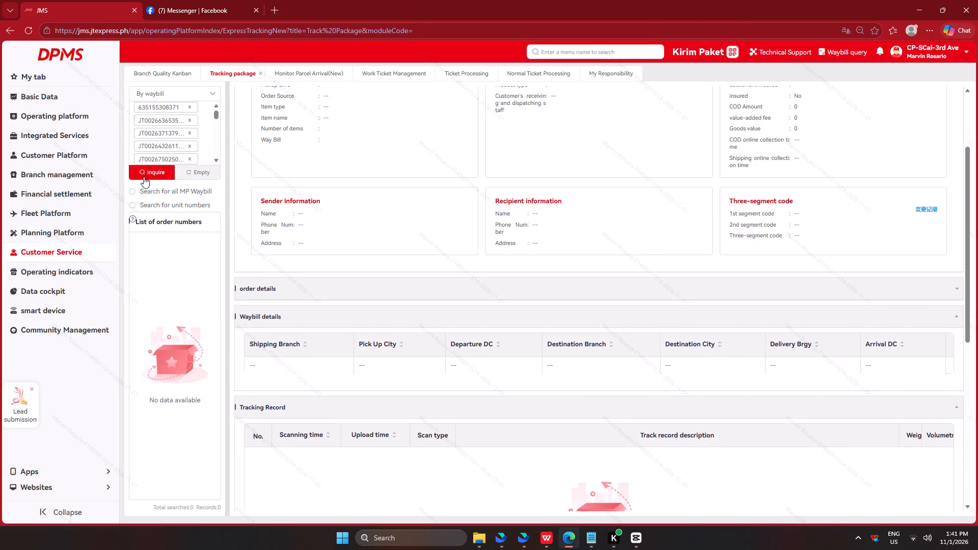
left_click(149, 171)
scroll(469, 279, "down", 5)
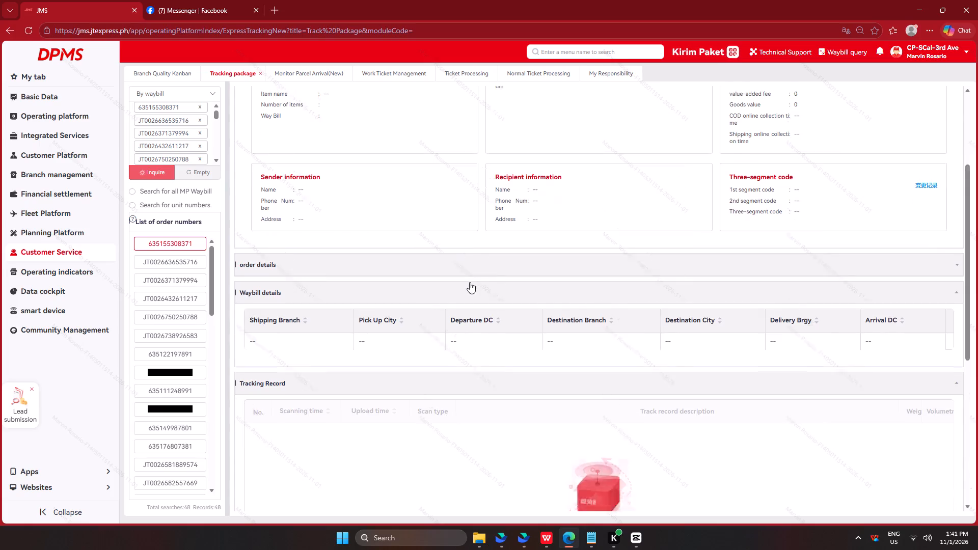
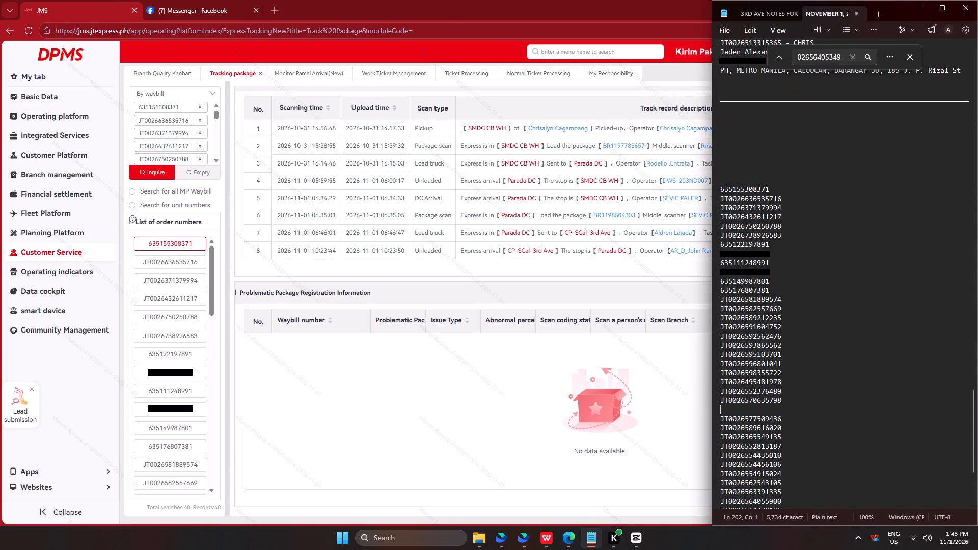
left_click_drag(791, 404, 684, 187)
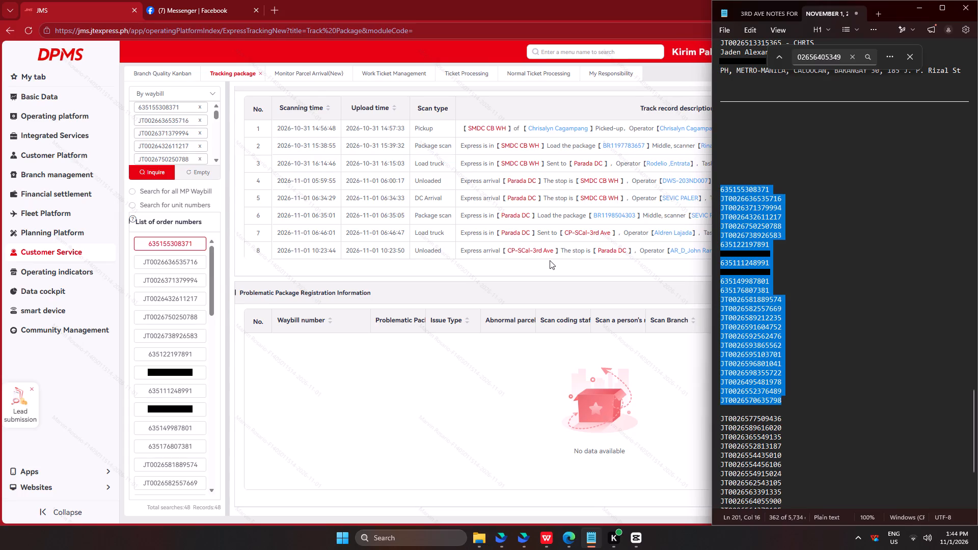
key("ctrl+c")
key("ctrl+c")
key("ctrl+c")
key("ctrl+c")
key("ctrl+c")
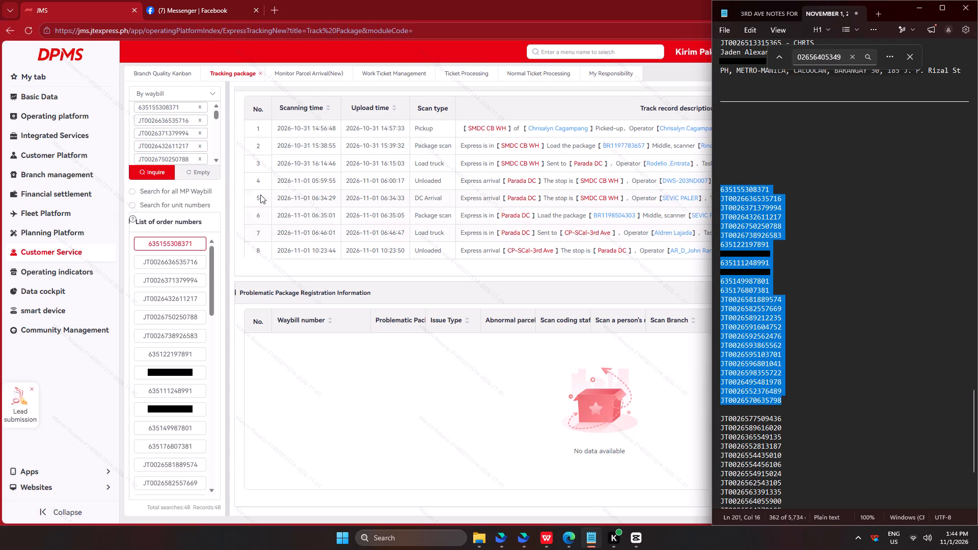
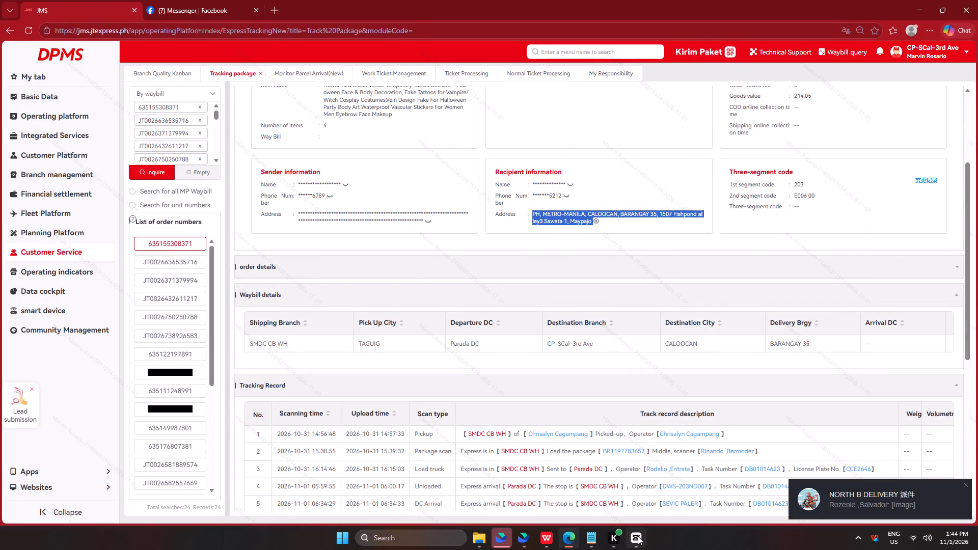
key("ctrl+c")
key("ctrl+c")
left_click(598, 537, "ctrl")
left_click(780, 188)
key("Return")
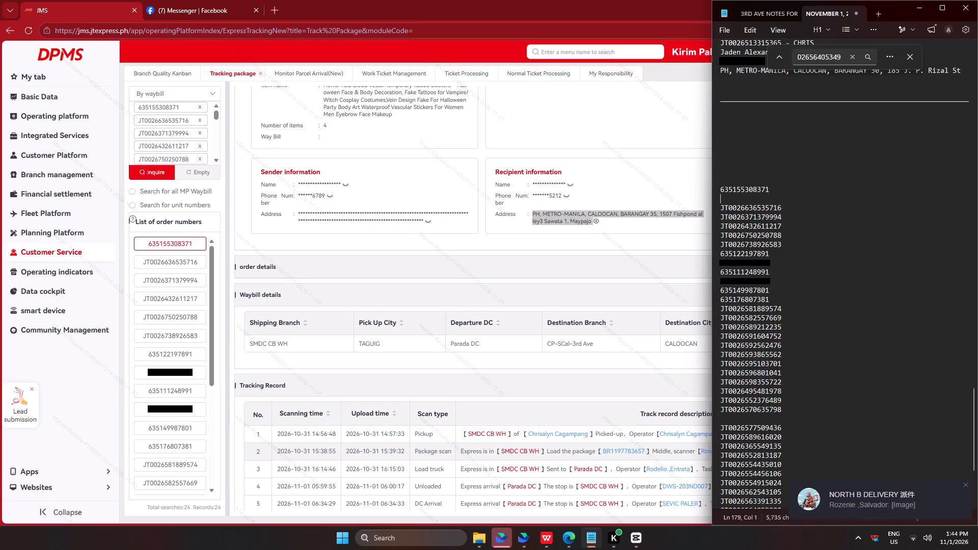
key("ctrl+v")
left_click(572, 185)
triple_click(559, 184)
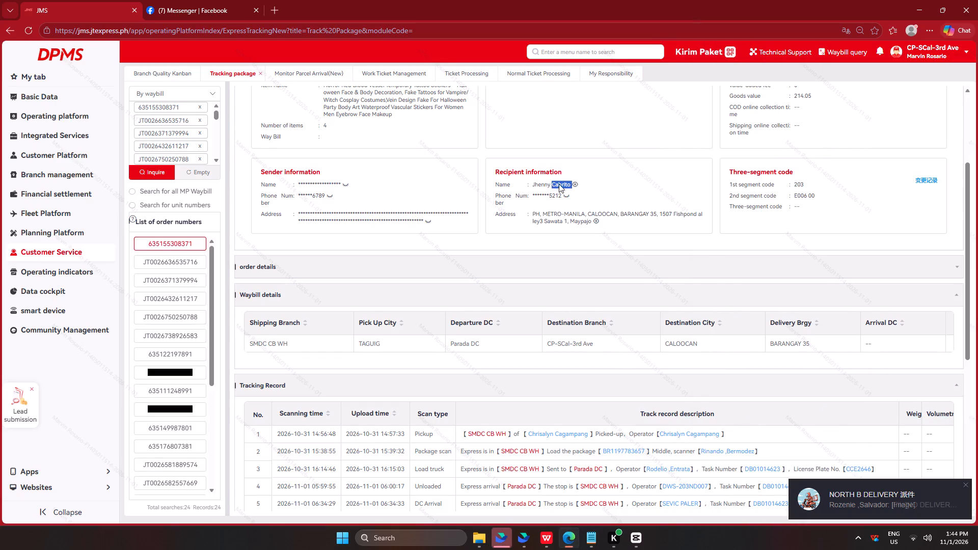
key("ctrl+c")
key("ctrl+c")
key("ctrl+c")
key("ctrl+c")
key("ctrl+c")
key("ctrl+c")
key("alt+Tab")
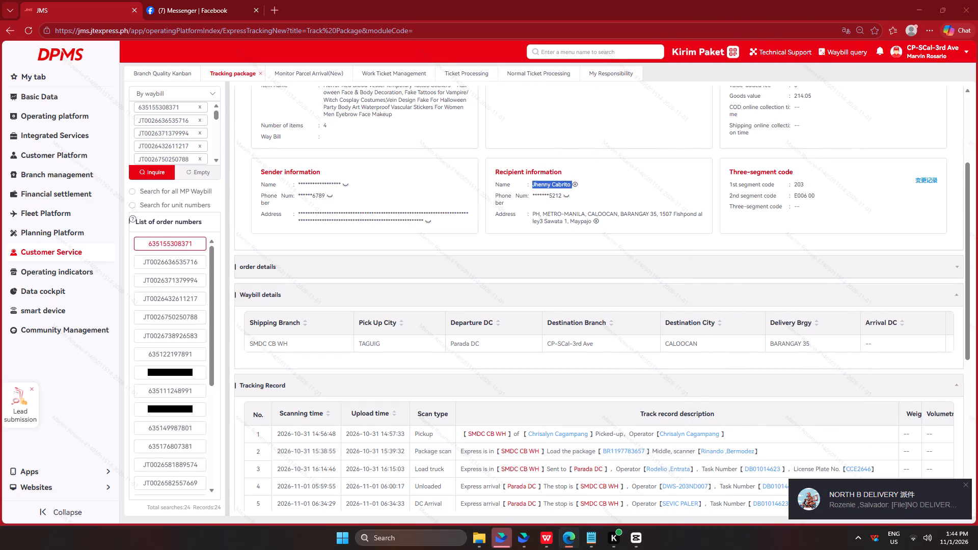
key("ctrl+v")
left_click(171, 260)
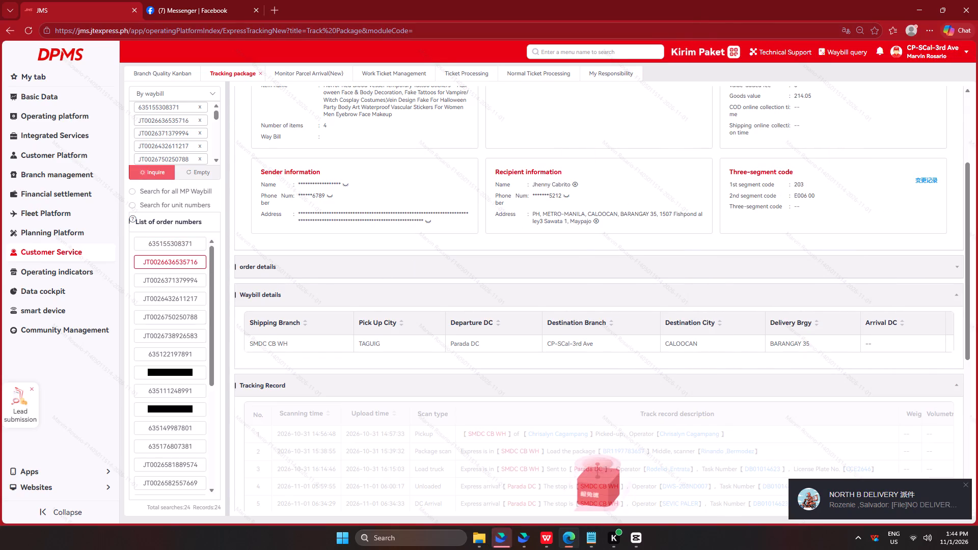
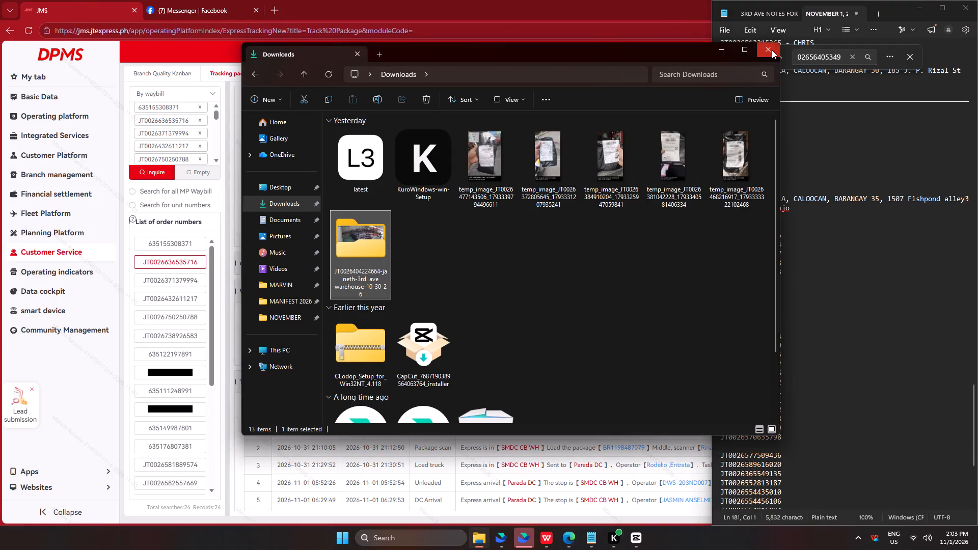
Close the Downloads folder window to return to the RTS tracking page and the November 1 notes.
left_click(772, 50)
left_click_drag(796, 438, 772, 425)
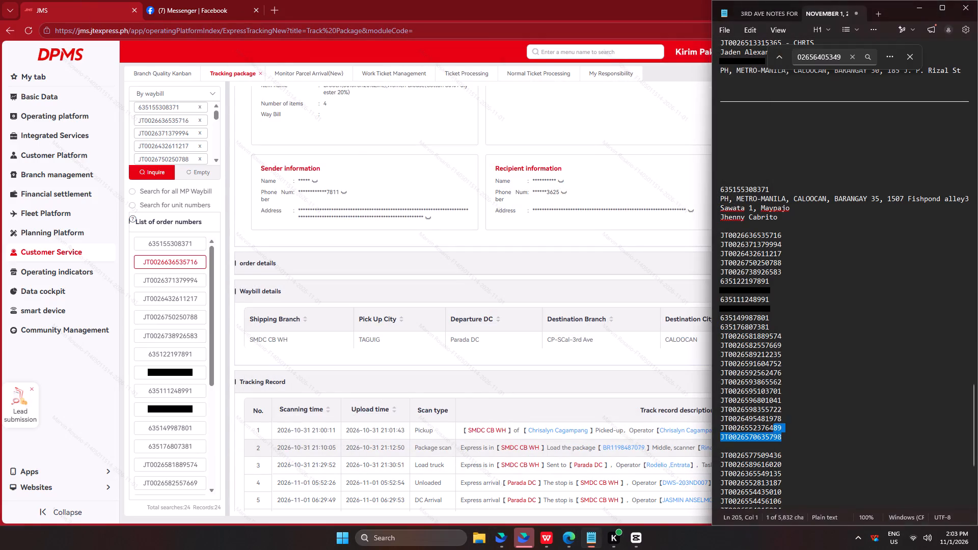
left_click_drag(772, 425, 700, 235)
key("ctrl+c")
key("ctrl+c")
key("ctrl+c")
key("ctrl+c")
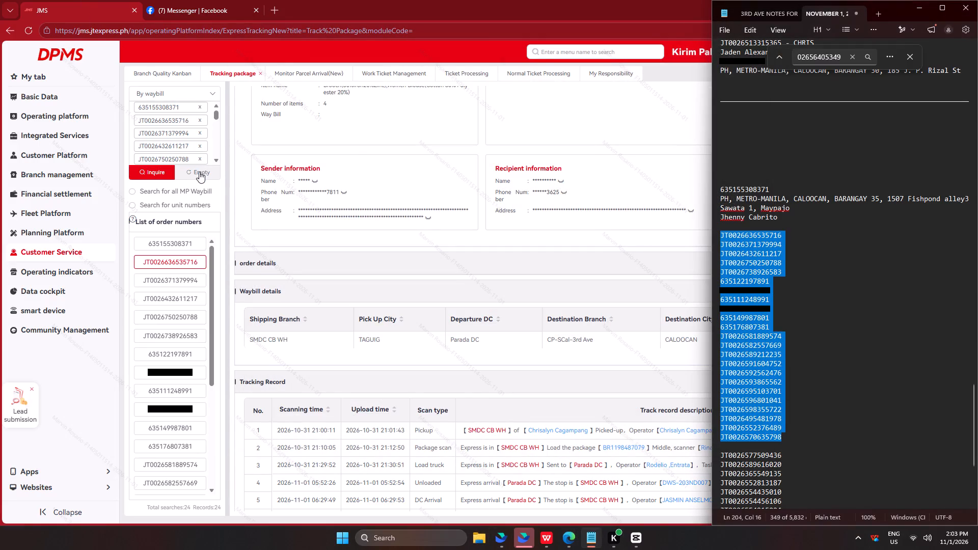
key("ctrl+c")
left_click(199, 172, "ctrl")
left_click(168, 132)
key("ctrl+v")
left_click(148, 169)
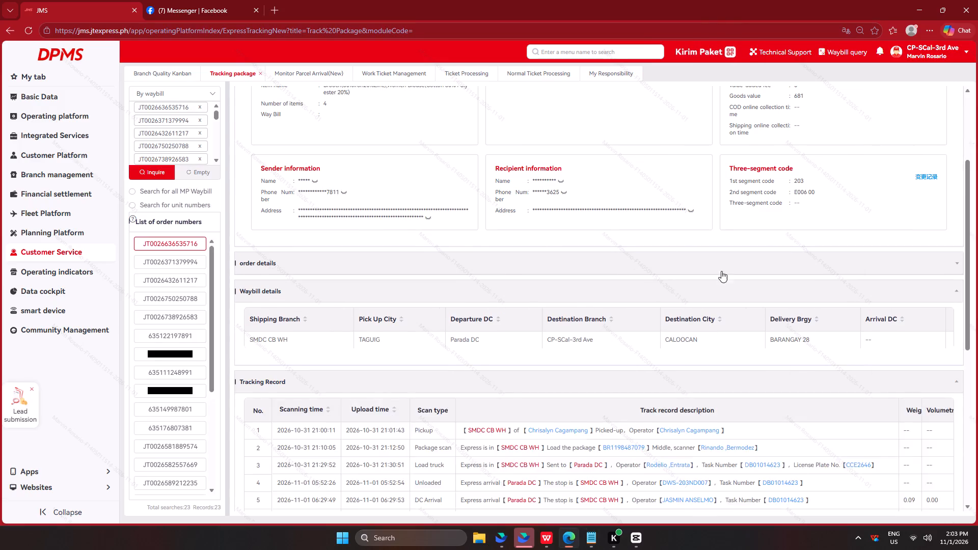
scroll(722, 276, "down", 7)
key("alt+Tab")
left_click_drag(795, 237, 700, 230)
key("ctrl+x")
double_click(750, 184)
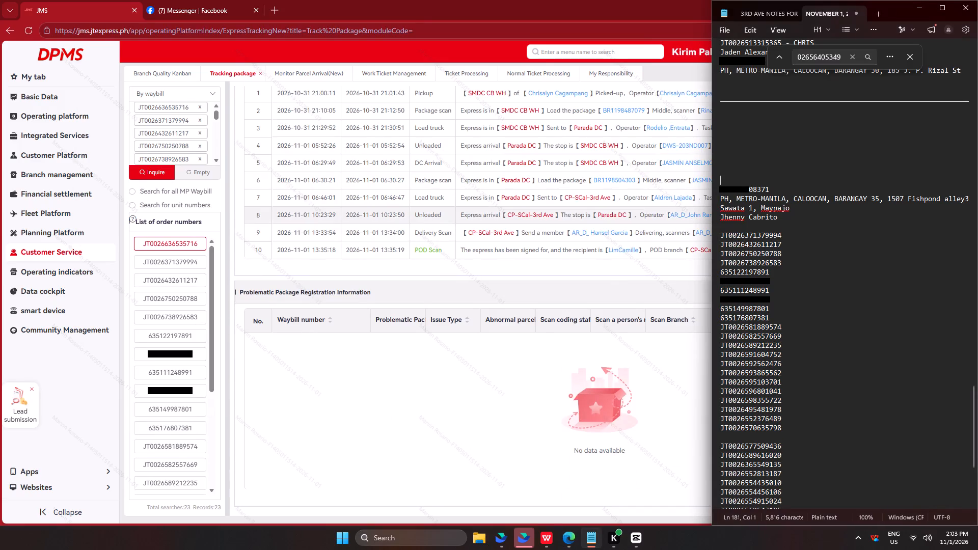
double_click(746, 187)
key("ctrl+c")
key("ctrl+c")
key("ctrl+c")
key("ctrl+c")
key("ctrl+c")
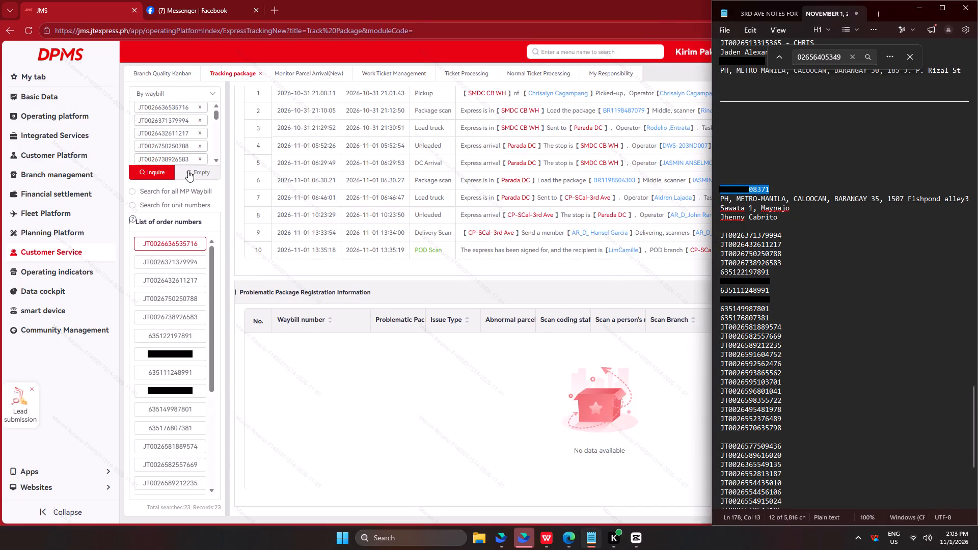
left_click(188, 171, "ctrl")
left_click(184, 157)
key("ctrl+v")
left_click(151, 175)
key("alt+Tab")
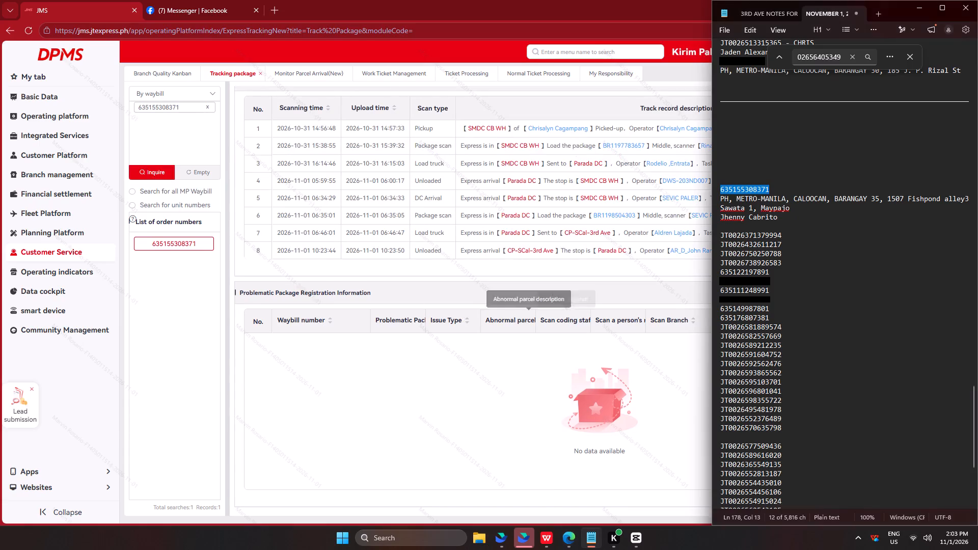
left_click_drag(786, 430, 691, 230)
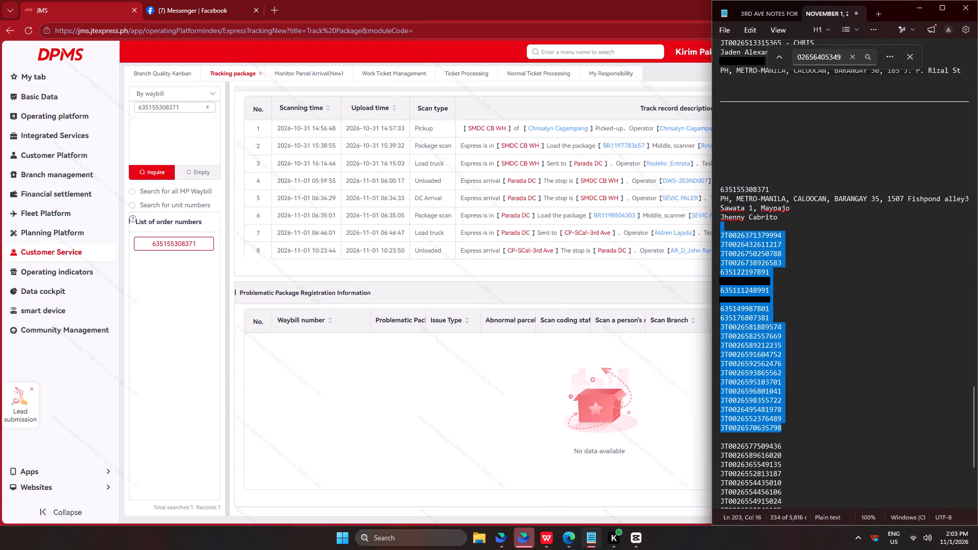
left_click_drag(691, 230, 691, 226)
key("ctrl+c")
key("ctrl+c")
key("ctrl+c")
key("ctrl+c")
key("ctrl+c")
left_click(201, 173, "ctrl")
left_click(198, 151)
key("ctrl+v")
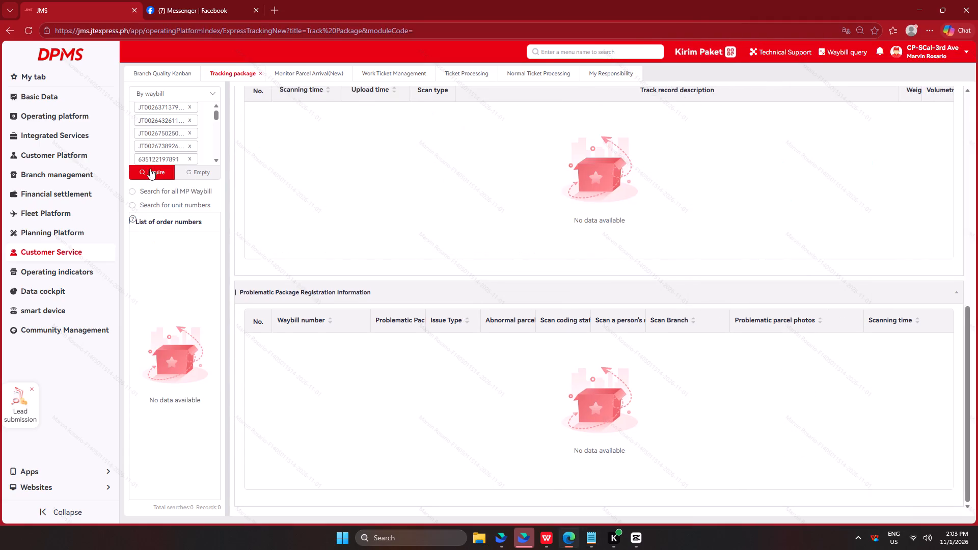
left_click(148, 171)
left_click(186, 260)
left_click(185, 243)
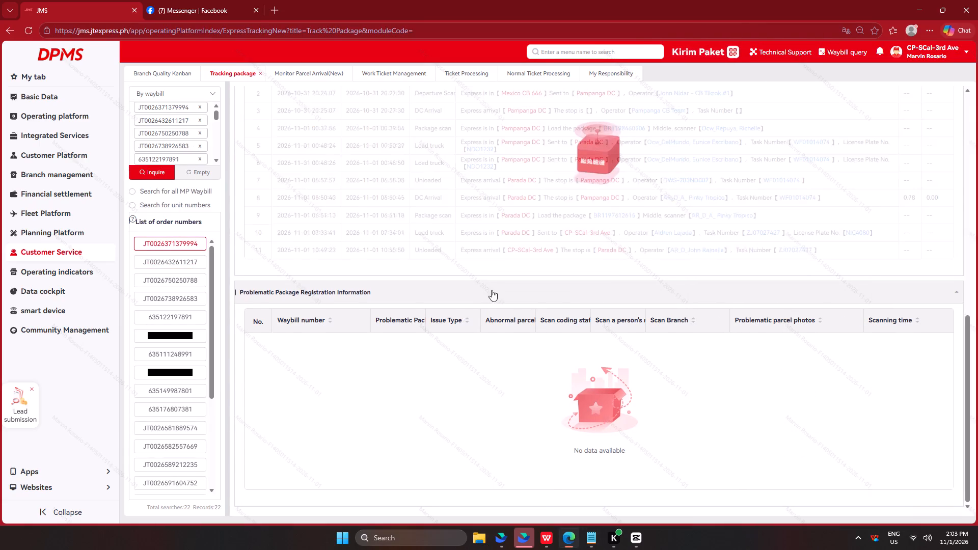
scroll(504, 289, "up", 6)
triple_click(544, 166)
key("ctrl+c")
key("ctrl+c")
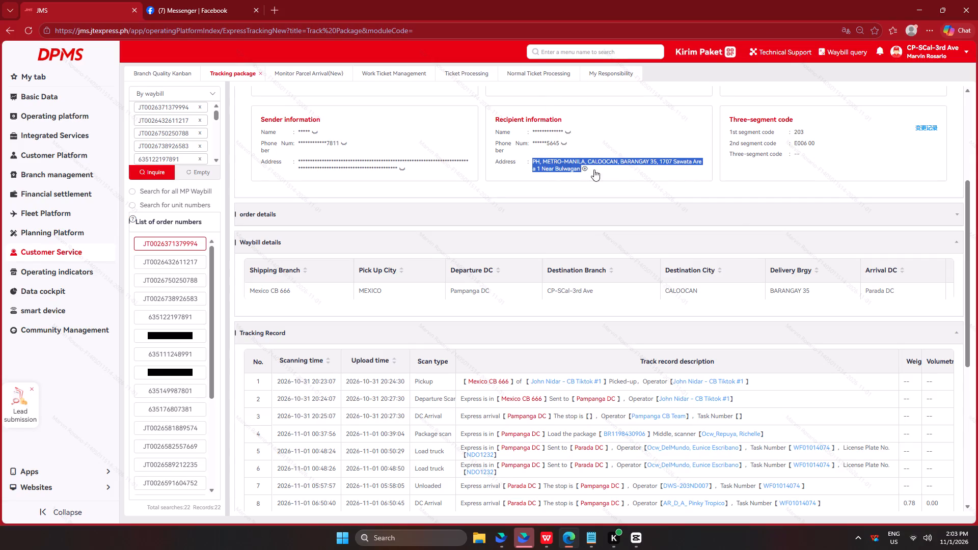
key("ctrl+c")
key("alt+Tab")
left_click(791, 237)
key("Return")
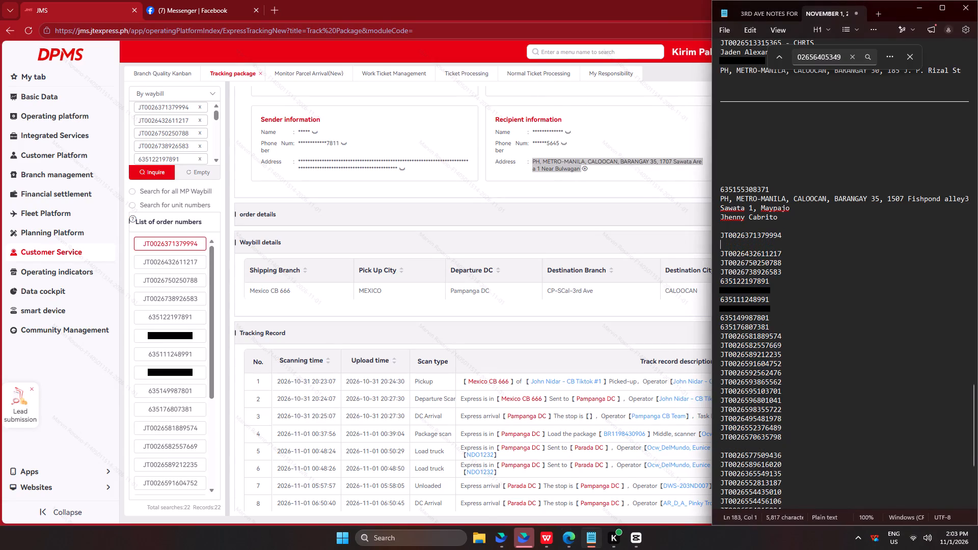
key("ctrl+v")
left_click(566, 126)
left_click(565, 132)
left_click(549, 135)
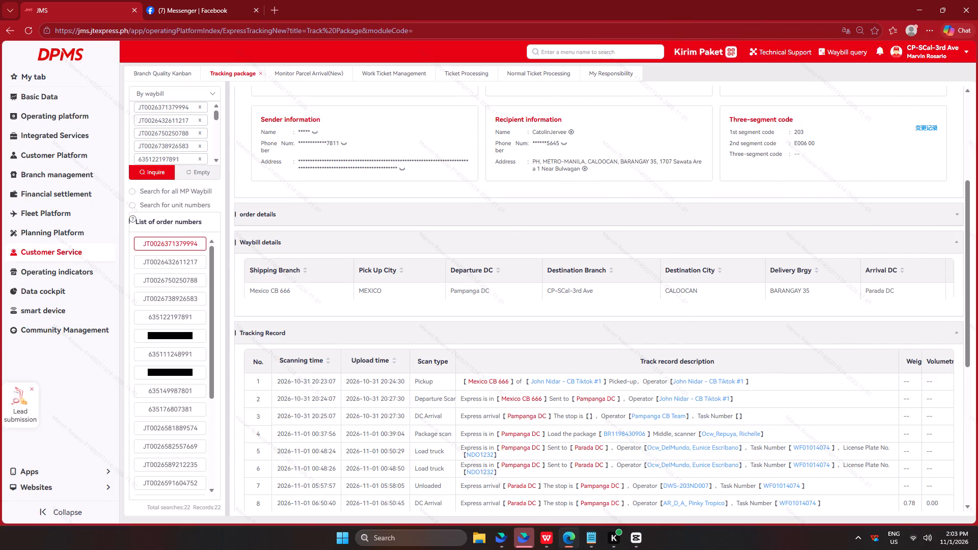
triple_click(550, 134)
key("ctrl+c")
key("ctrl+c")
key("ctrl+c")
key("ctrl+c")
key("ctrl+c")
key("ctrl+c")
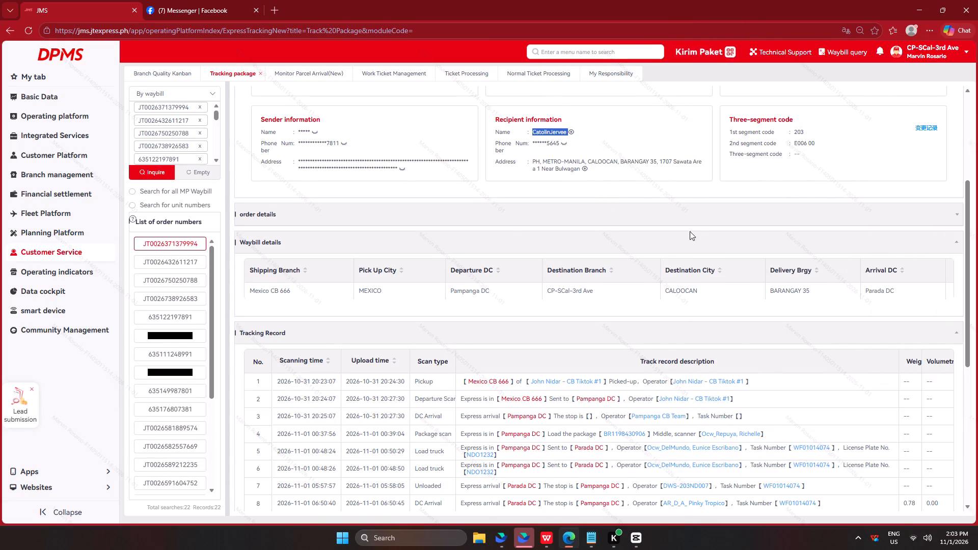
key("alt+Tab")
key("ctrl+v")
left_click(160, 258)
scroll(427, 351, "down", 4)
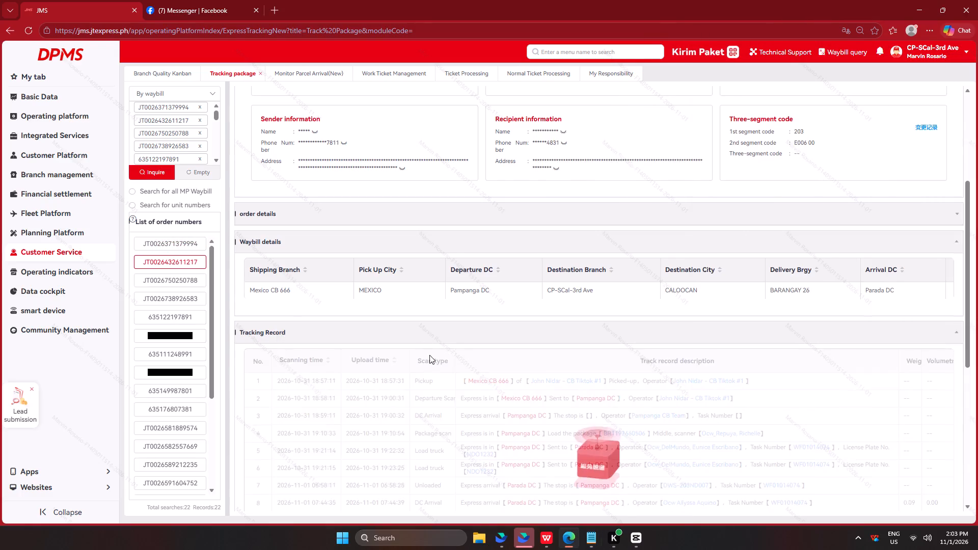
scroll(429, 355, "down", 2)
scroll(506, 358, "up", 7)
triple_click(557, 219)
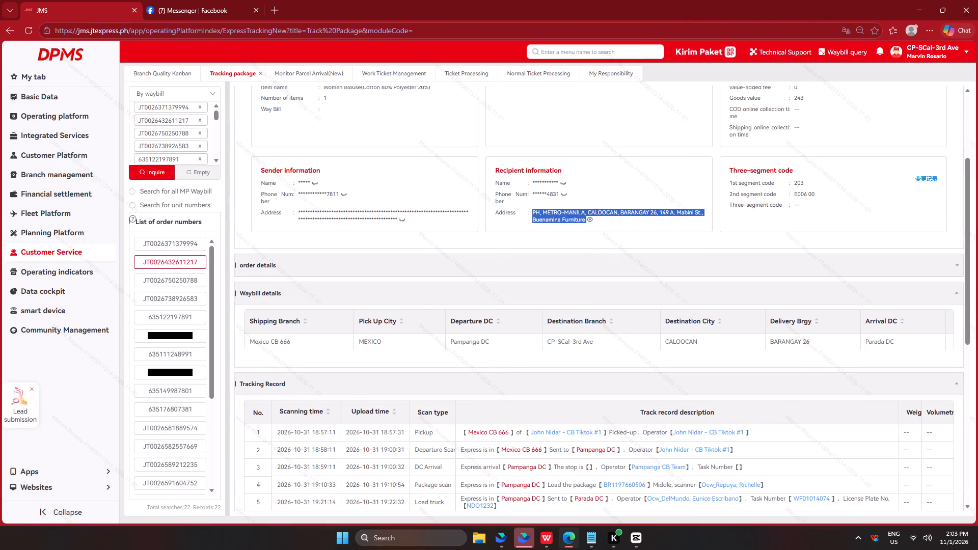
left_click(557, 219)
key("ctrl+c")
key("ctrl+c")
key("ctrl+c")
key("ctrl+c")
key("alt+Tab")
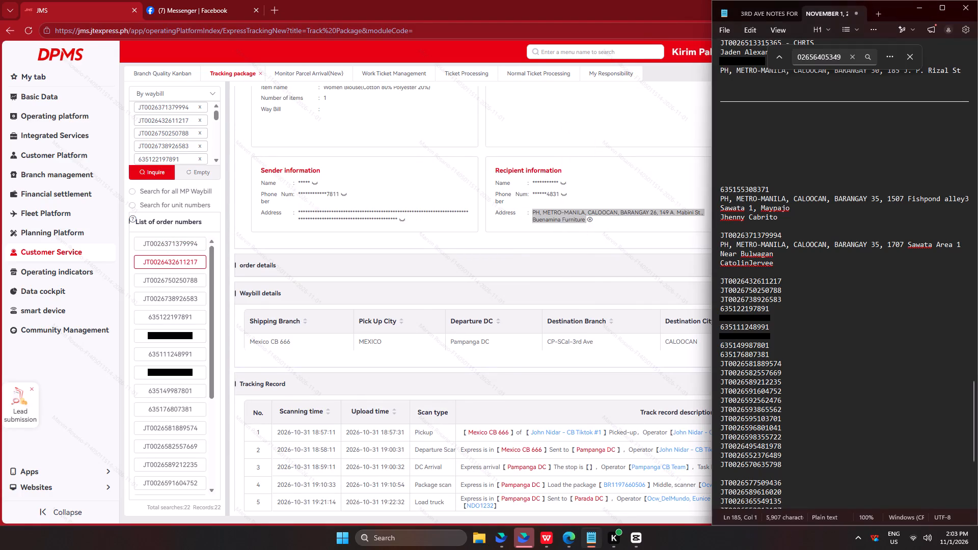
left_click(786, 283)
key("Return")
key("ctrl+v")
left_click(568, 183)
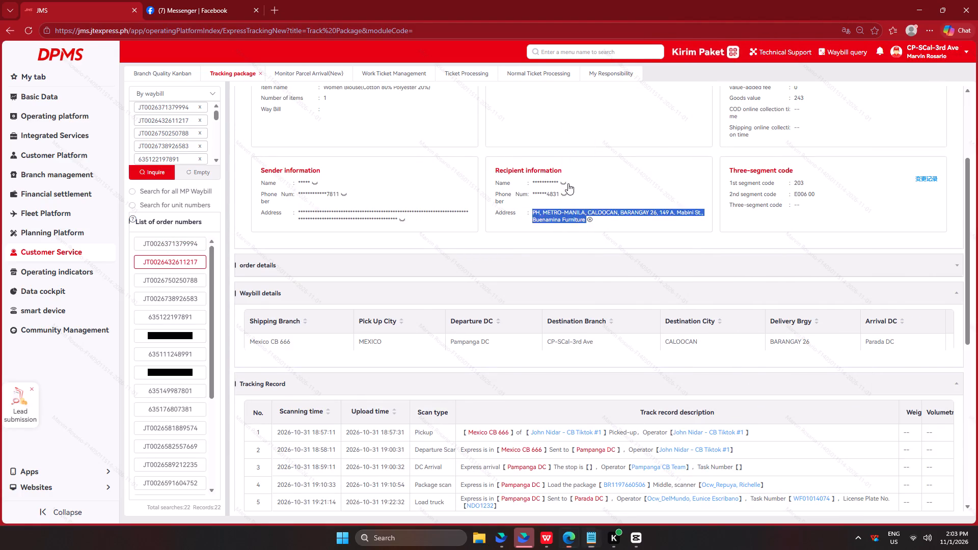
double_click(556, 186)
key("ctrl+c")
key("ctrl+c")
key("ctrl+c")
key("ctrl+c")
key("ctrl+c")
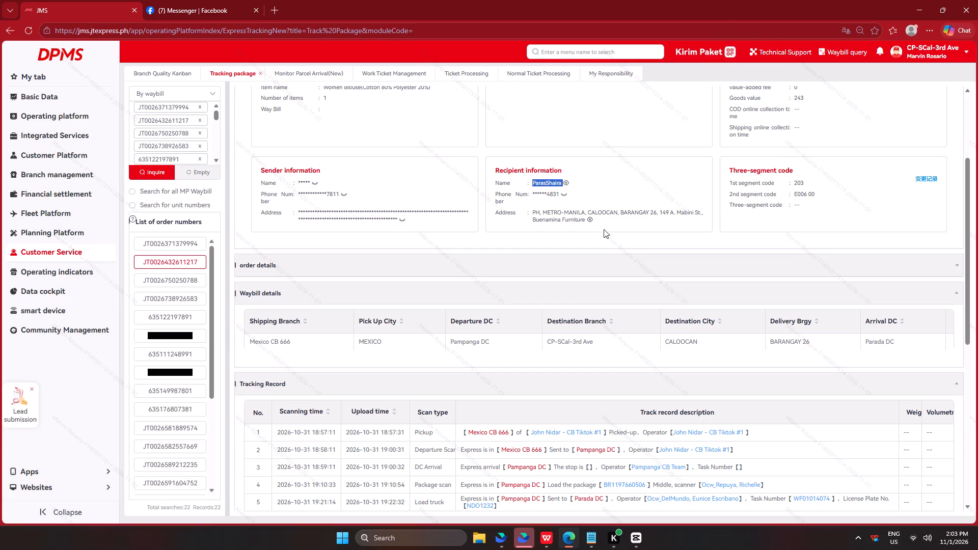
key("alt+Tab")
key("ctrl+v")
key("Return")
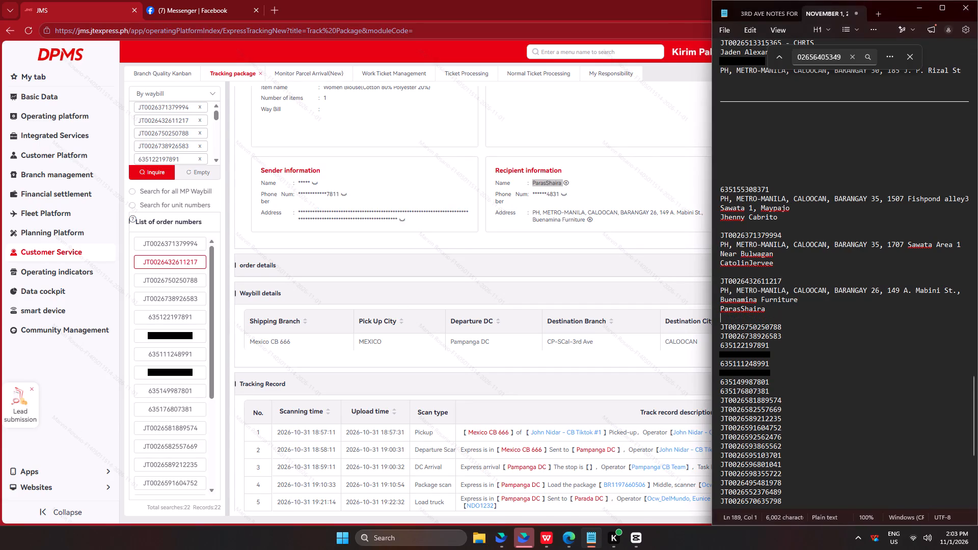
left_click(179, 282)
scroll(538, 403, "down", 7)
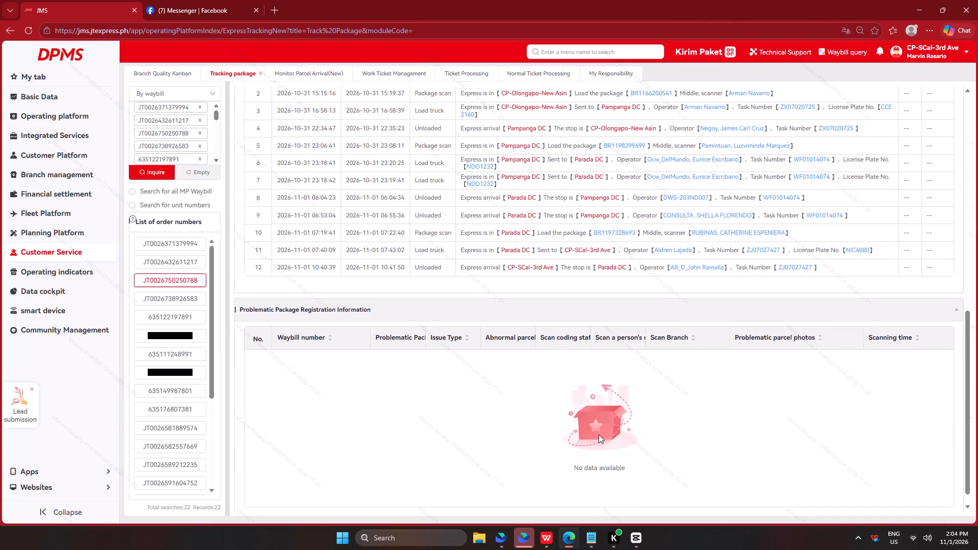
scroll(599, 426, "up", 6)
triple_click(574, 169)
key("ctrl+c")
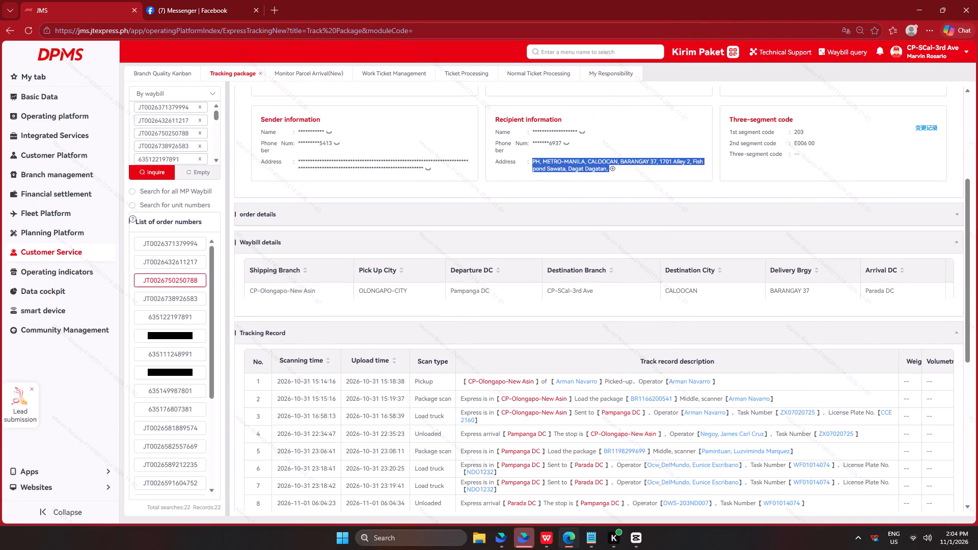
key("ctrl+c")
key("ctrl+c")
key("alt+Tab")
left_click(793, 328)
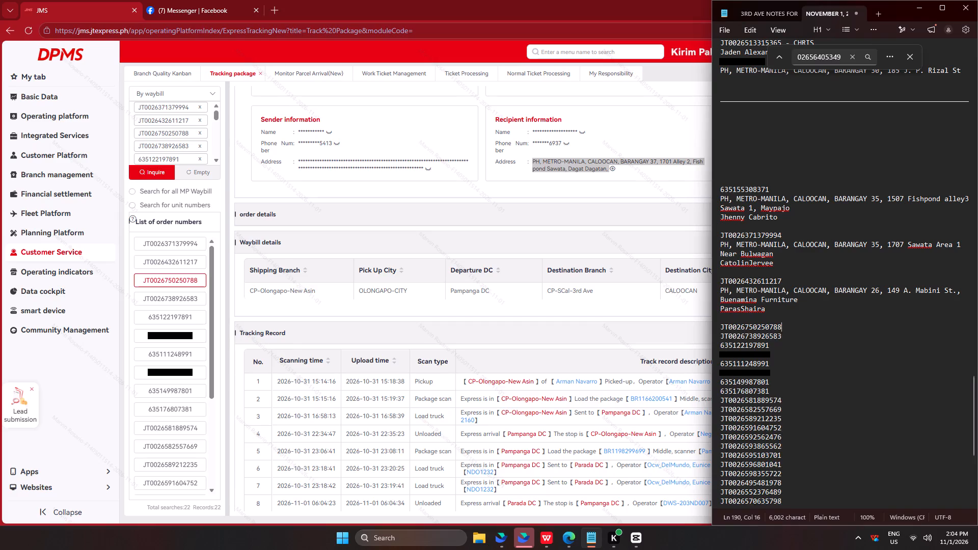
key("Return")
key("ctrl+v")
left_click(583, 131)
triple_click(570, 132)
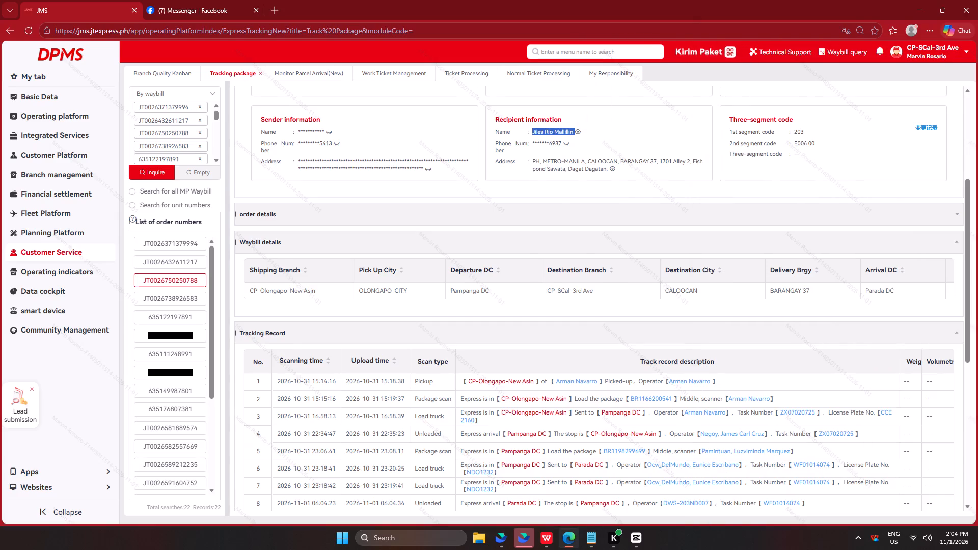
key("ctrl+c")
key("ctrl+c")
key("ctrl+c")
key("alt+Tab")
key("ctrl+v")
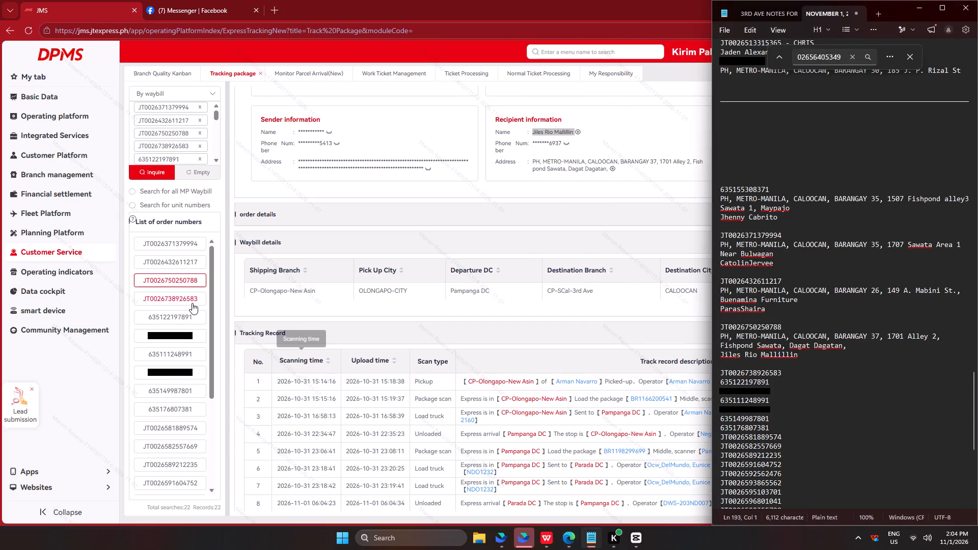
left_click(189, 302)
scroll(544, 327, "down", 6)
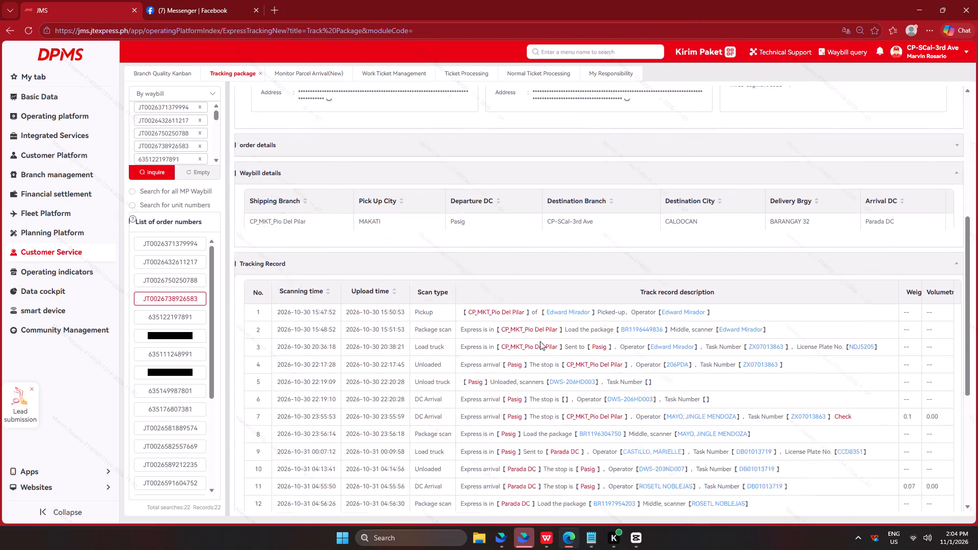
scroll(540, 341, "down", 1)
scroll(553, 359, "up", 6)
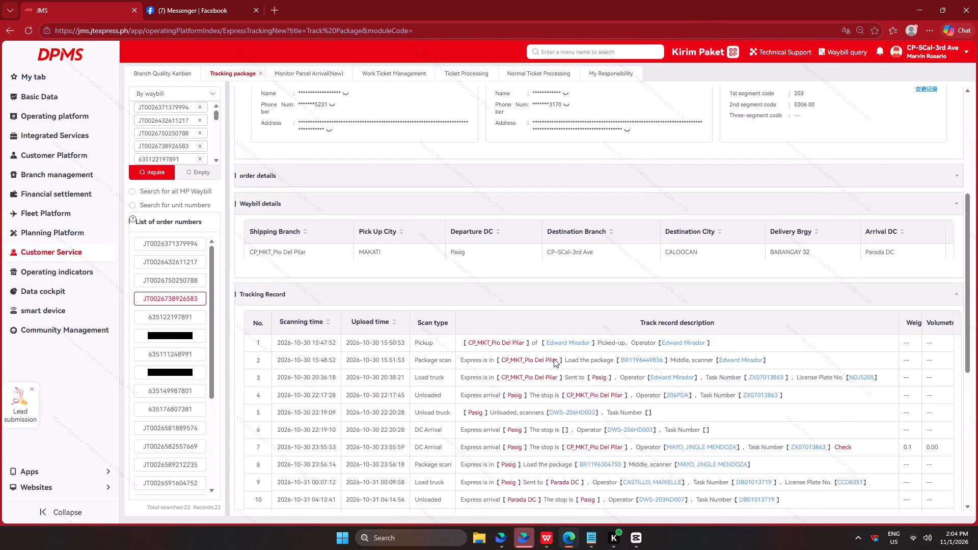
scroll(554, 359, "up", 4)
scroll(554, 359, "down", 12)
scroll(559, 357, "up", 9)
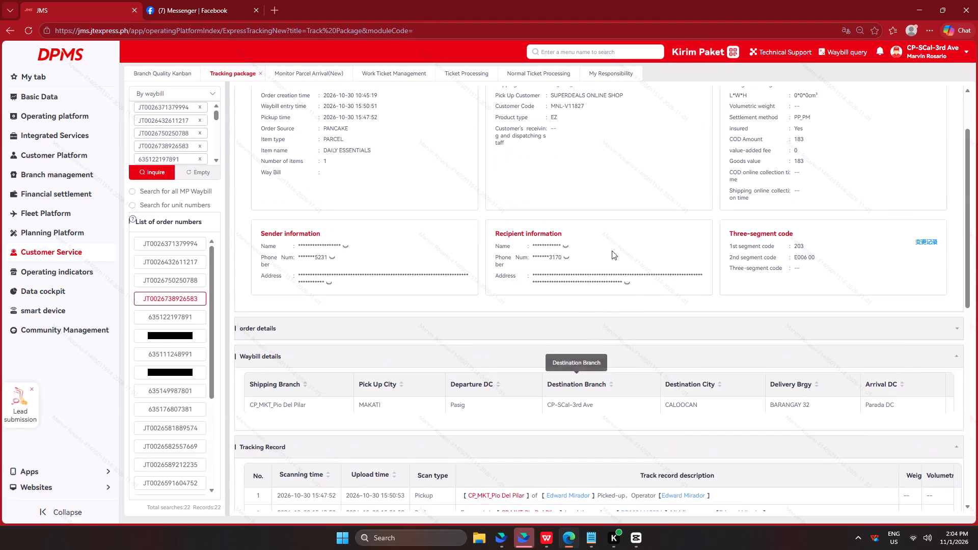
triple_click(626, 280)
key("ctrl+c")
key("ctrl+c")
key("ctrl+c")
key("ctrl+c")
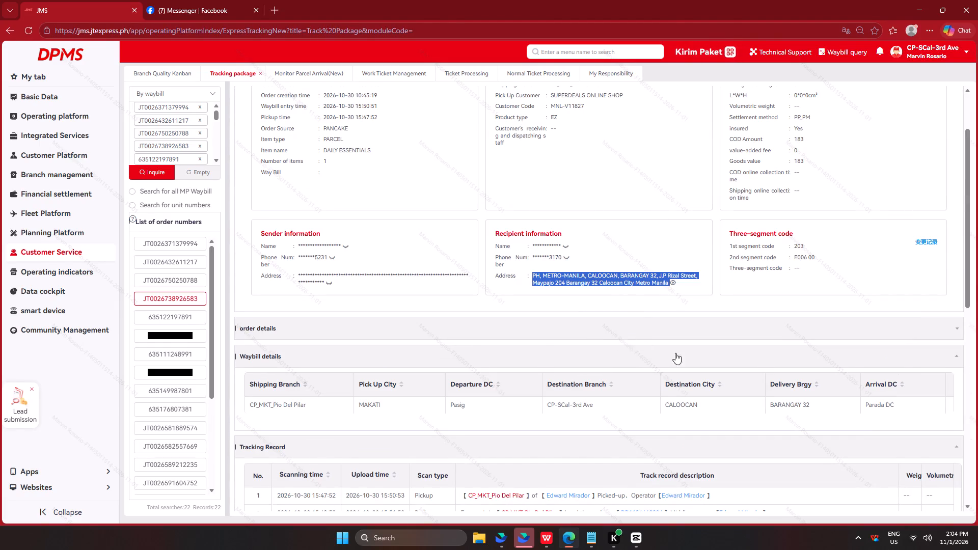
key("alt+Tab")
left_click(790, 374)
key("Return")
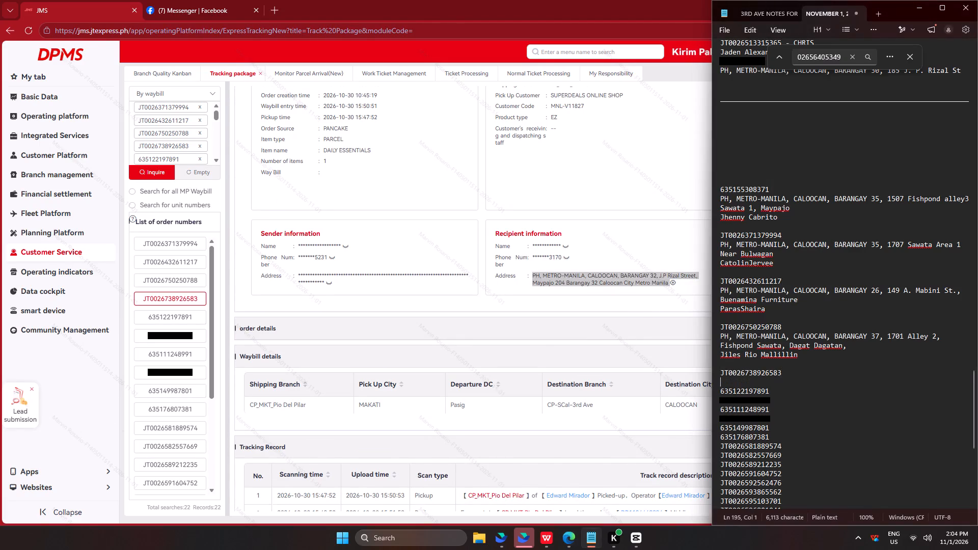
key("ctrl+v")
left_click(569, 249)
triple_click(557, 248)
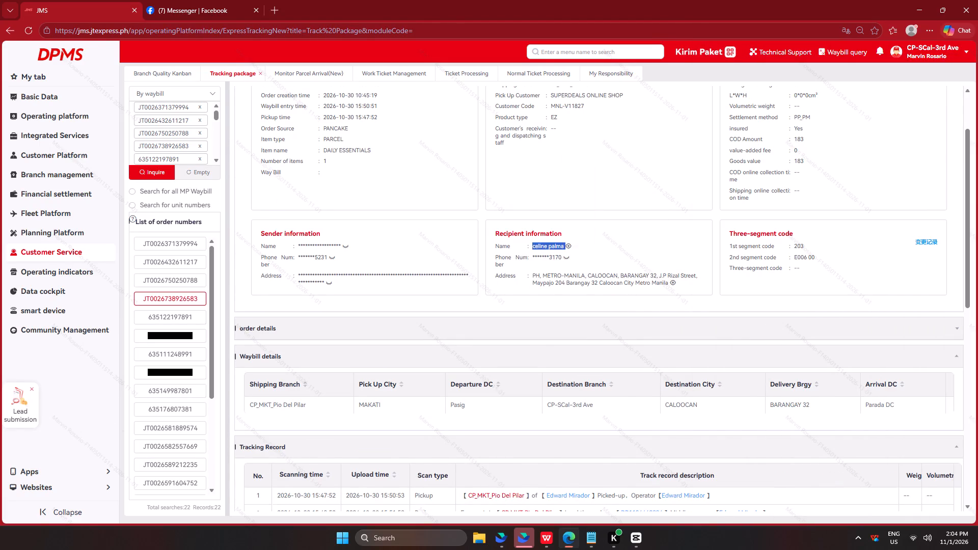
key("ctrl+c")
key("ctrl+c")
key("ctrl+c")
key("alt+Tab")
key("ctrl+v")
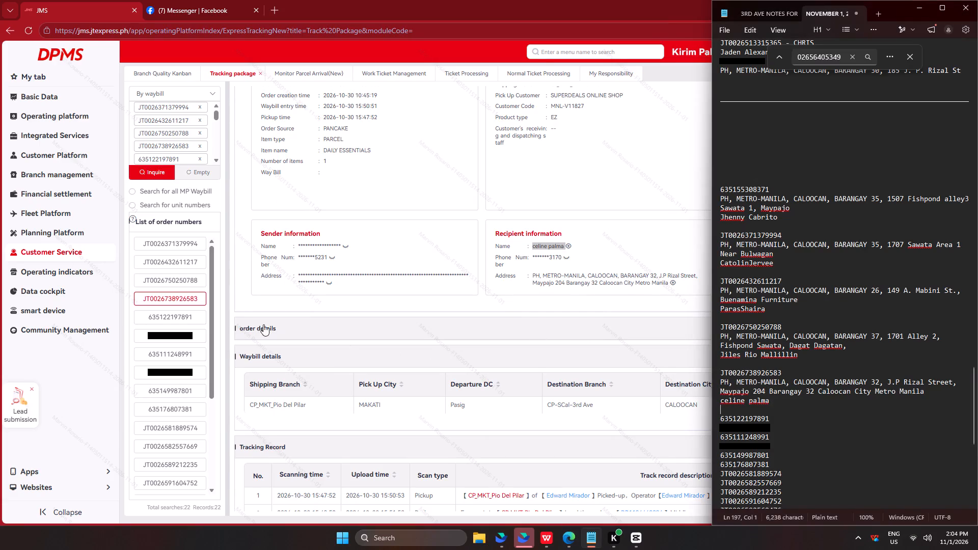
left_click(171, 316)
scroll(291, 338, "down", 9)
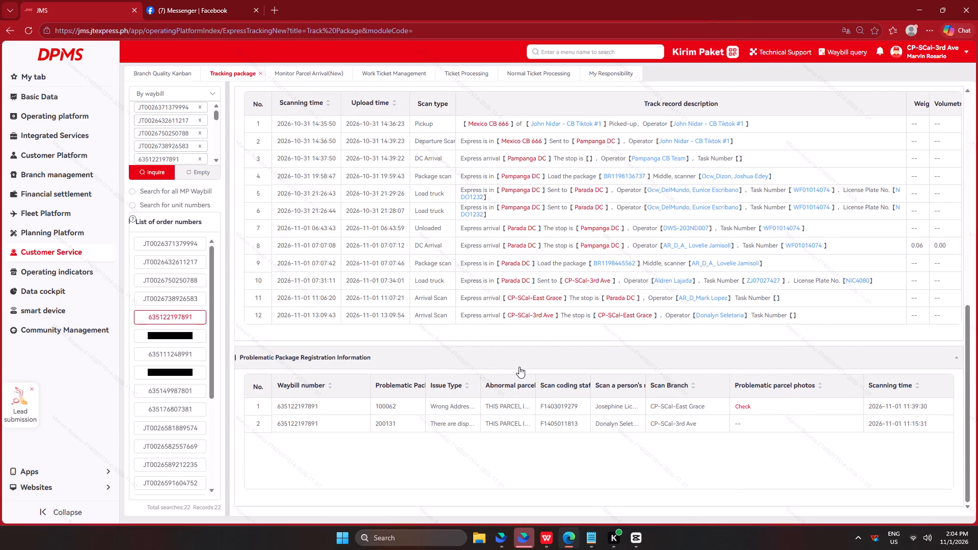
scroll(520, 367, "up", 7)
triple_click(535, 265)
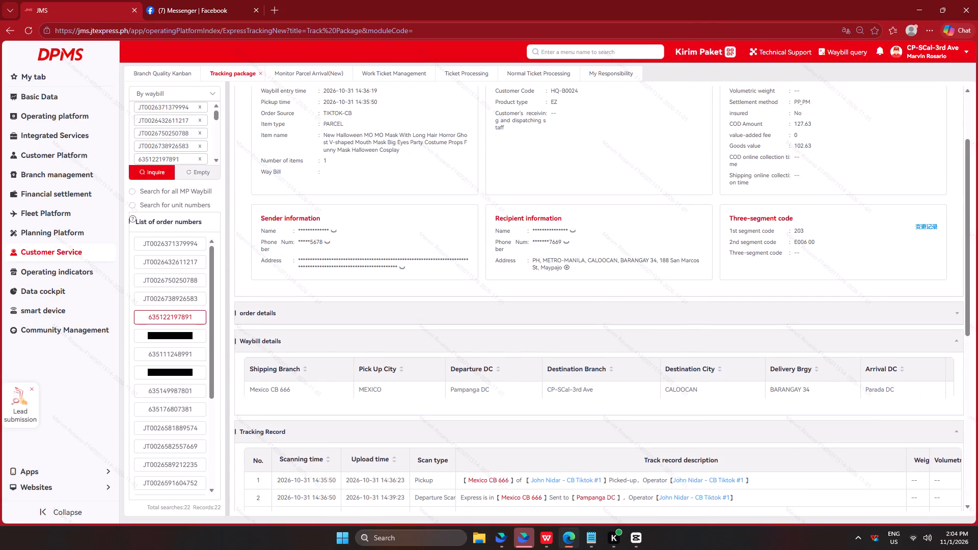
key("ctrl+c")
key("ctrl+c")
key("ctrl+c")
key("ctrl+c")
key("alt+Tab")
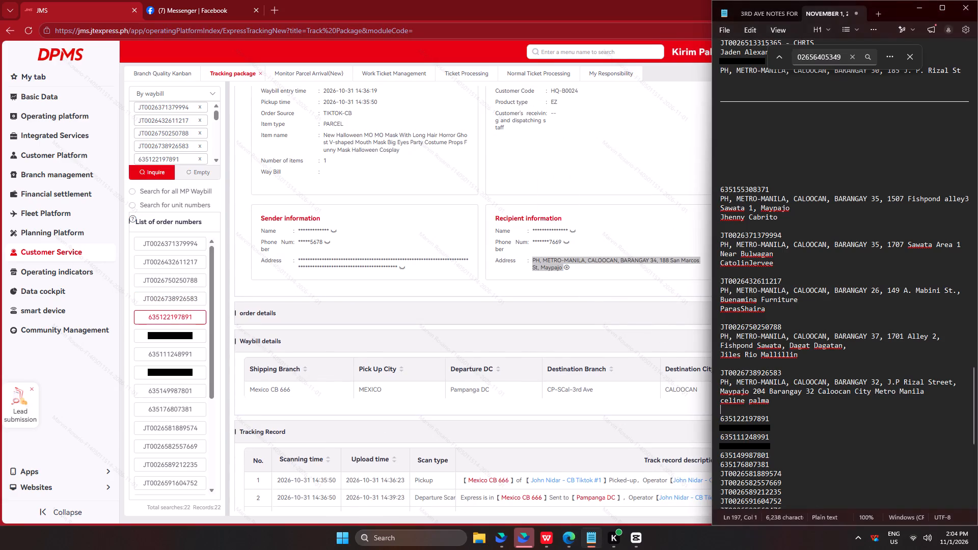
left_click(776, 420)
key("Return")
key("ctrl+v")
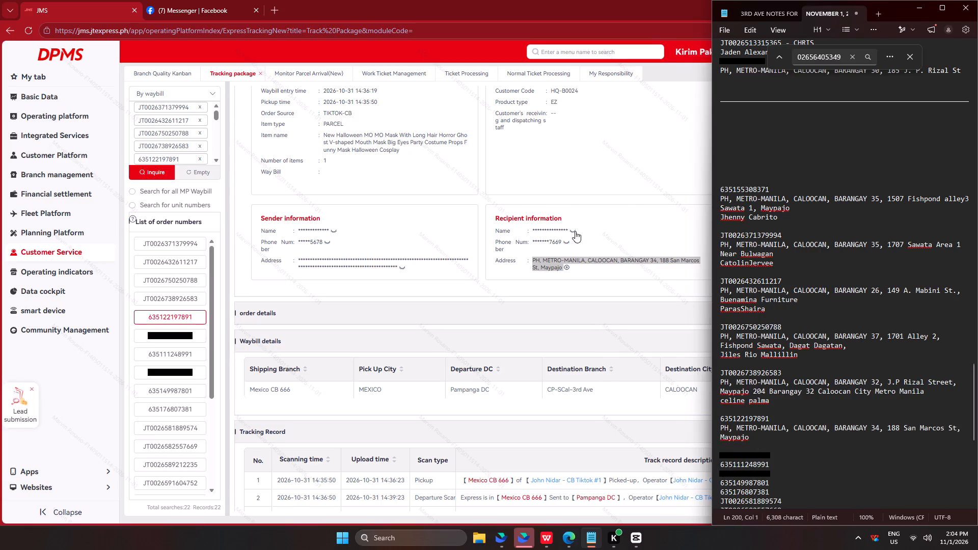
left_click(575, 231)
triple_click(567, 231)
key("ctrl+c")
key("ctrl+c")
key("ctrl+c")
key("ctrl+c")
key("alt+Tab")
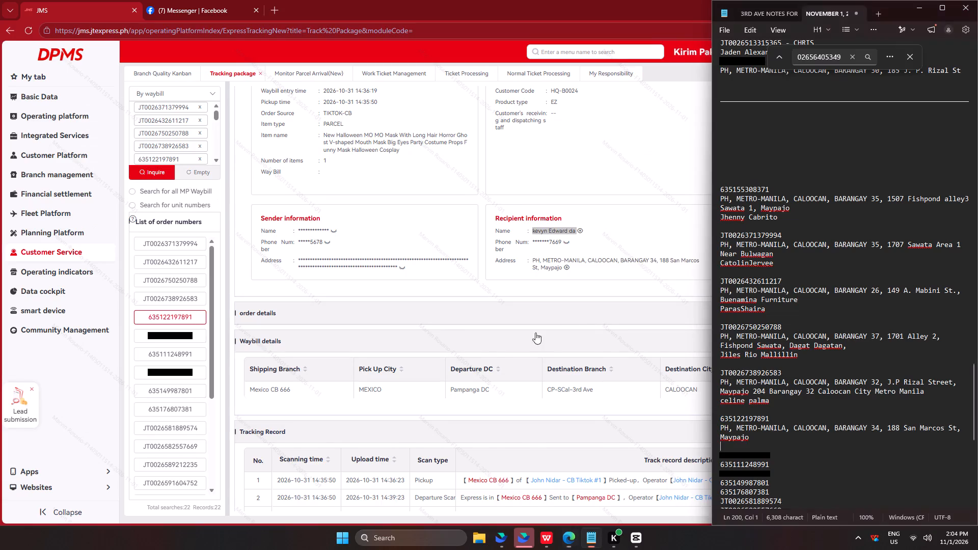
key("ctrl+v")
left_click(184, 342)
scroll(301, 342, "down", 7)
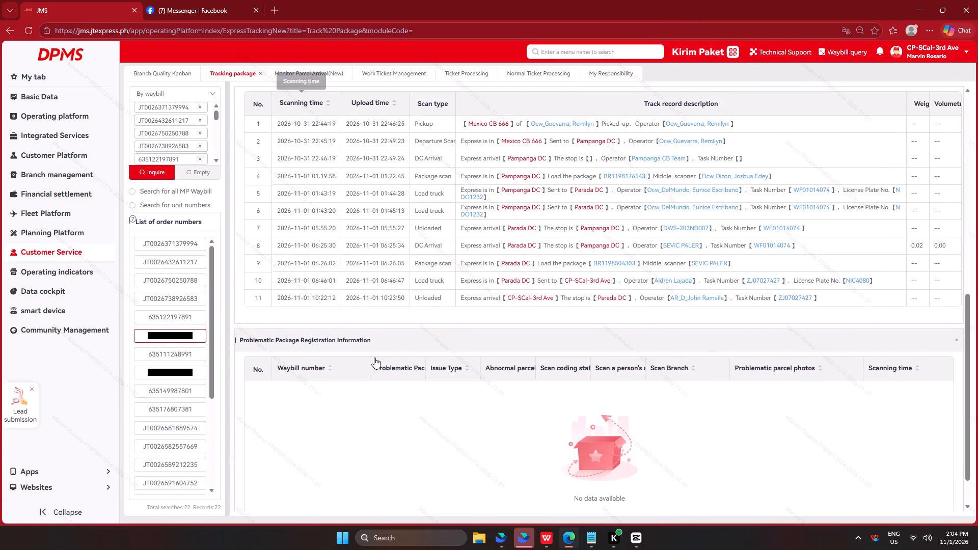
scroll(499, 341, "up", 8)
triple_click(538, 317)
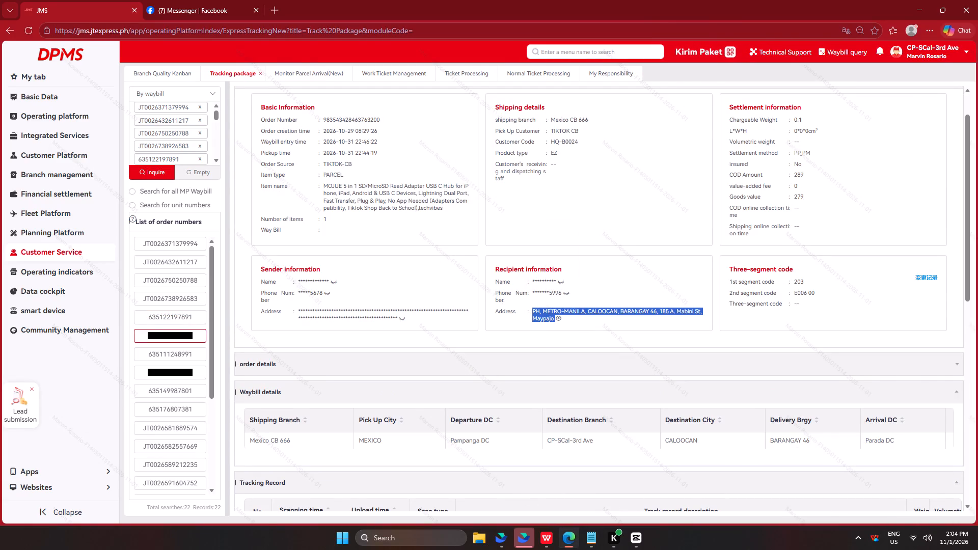
left_click(538, 317)
key("ctrl+c")
key("ctrl+c")
key("ctrl+c")
key("ctrl+c")
key("alt+Tab")
scroll(770, 395, "down", 6)
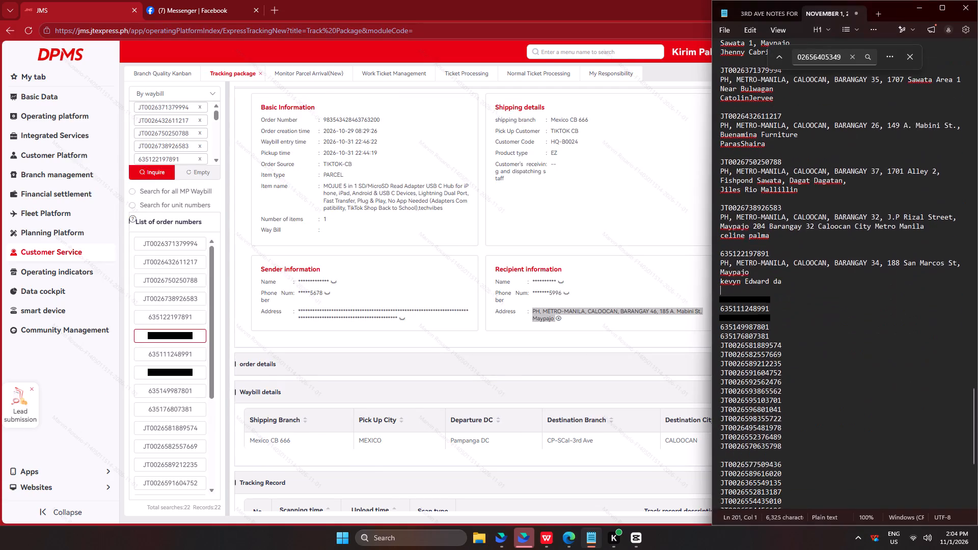
left_click(784, 299)
key("Return")
key("ctrl+v")
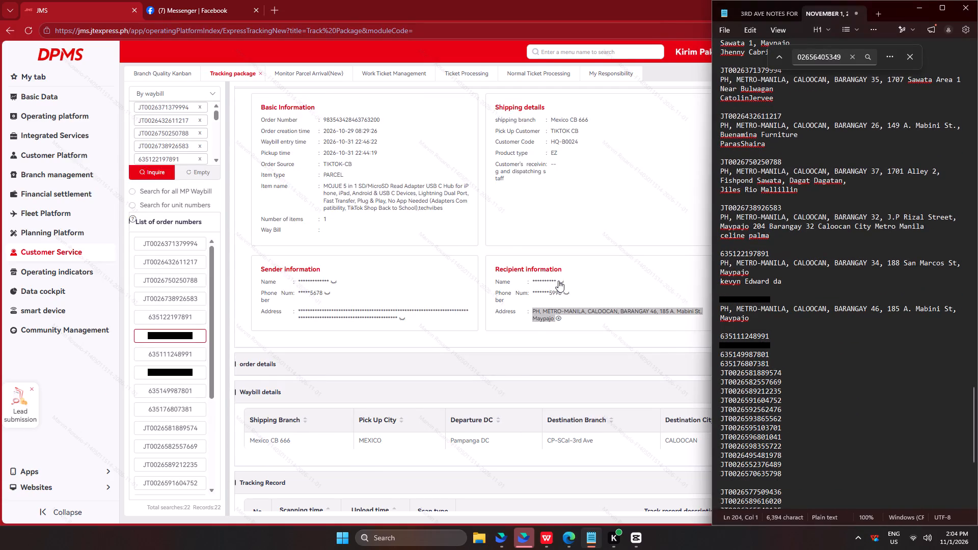
triple_click(559, 281)
left_click(557, 281)
key("ctrl+c")
key("ctrl+c")
key("ctrl+c")
key("ctrl+c")
key("ctrl+c")
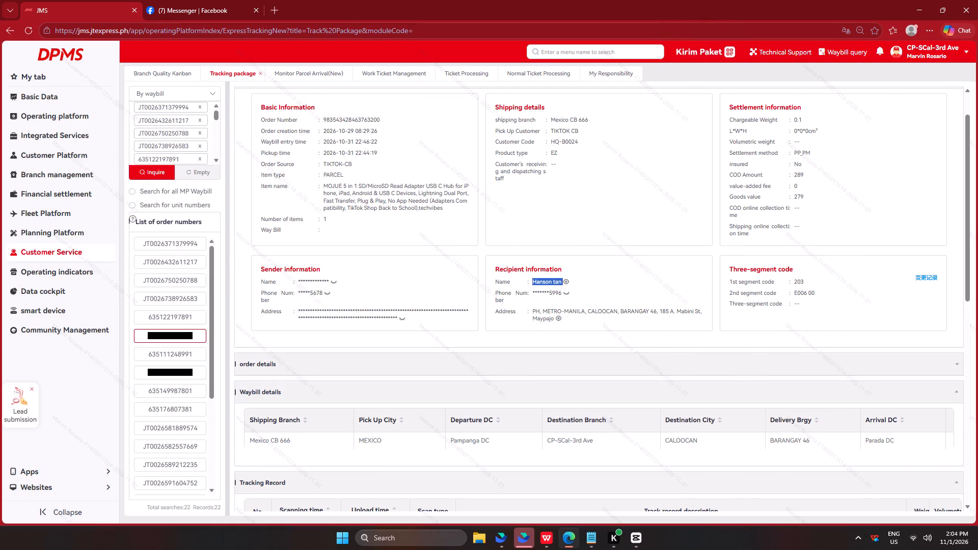
key("alt+Tab")
key("ctrl+v")
left_click(152, 352)
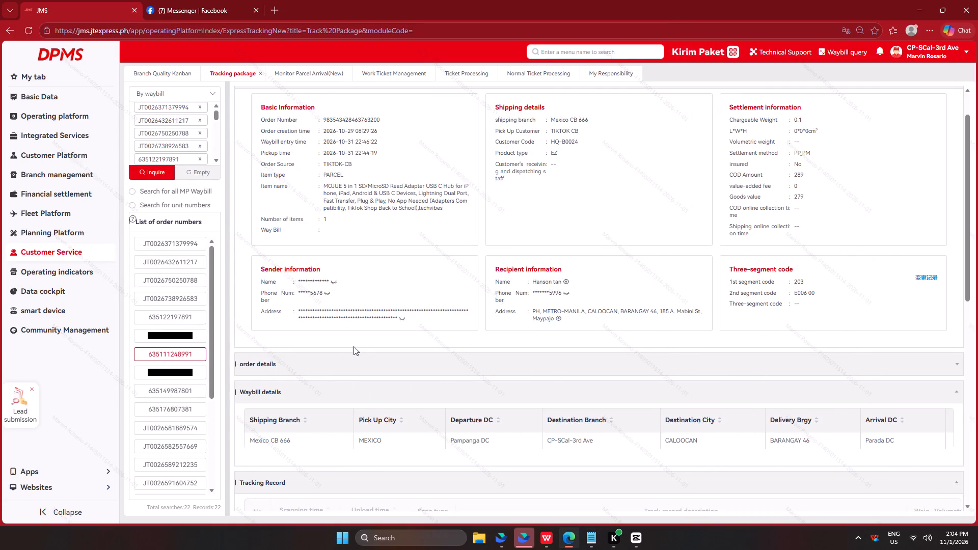
scroll(359, 345, "down", 8)
scroll(505, 346, "up", 7)
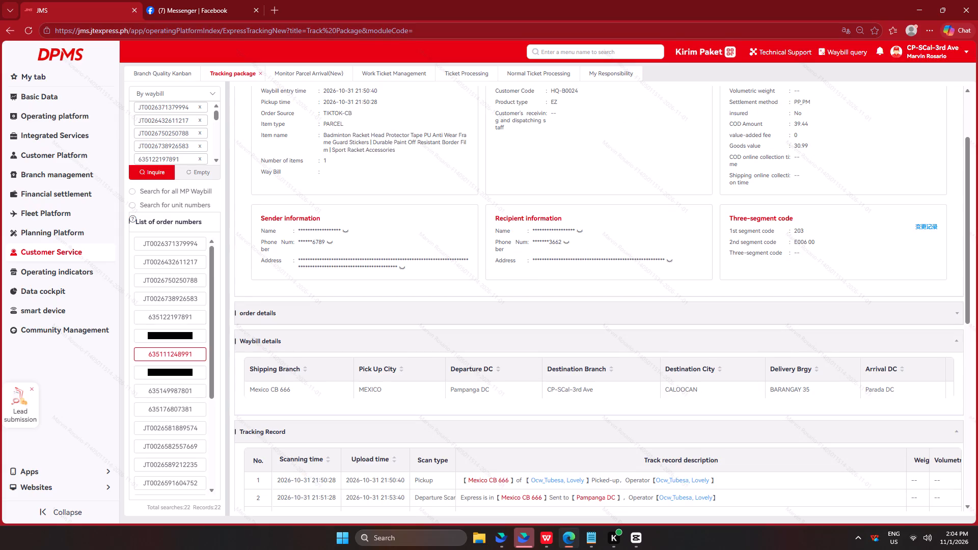
triple_click(665, 261)
left_click(667, 261)
key("ctrl+c")
key("ctrl+c")
key("ctrl+c")
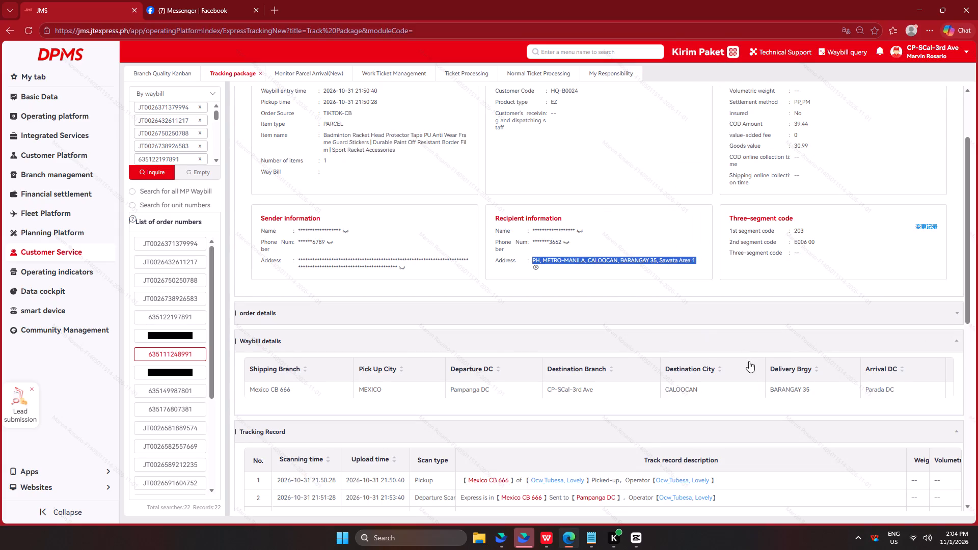
key("ctrl+c")
key("alt+Tab")
left_click(776, 340)
left_click(775, 344)
key("Return")
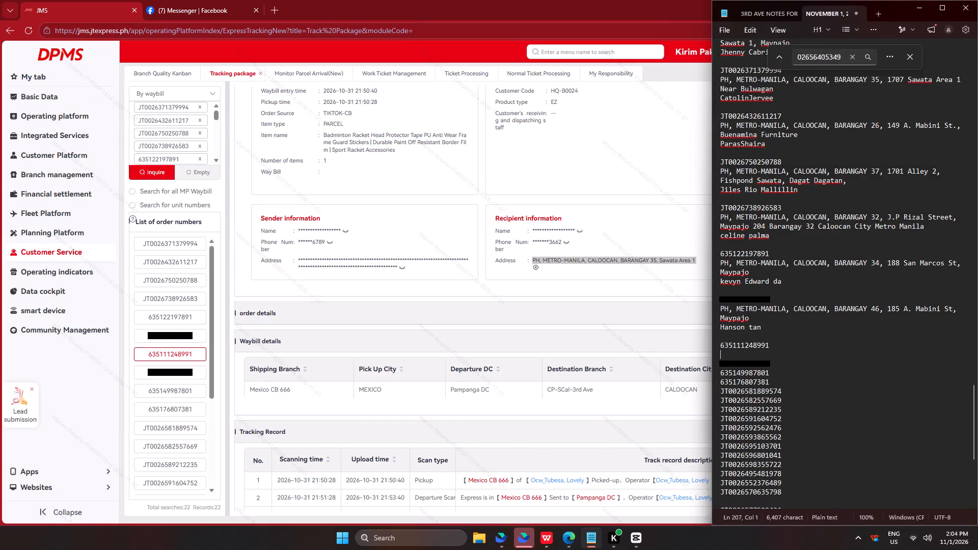
key("ctrl+v")
left_click(581, 231)
triple_click(576, 231)
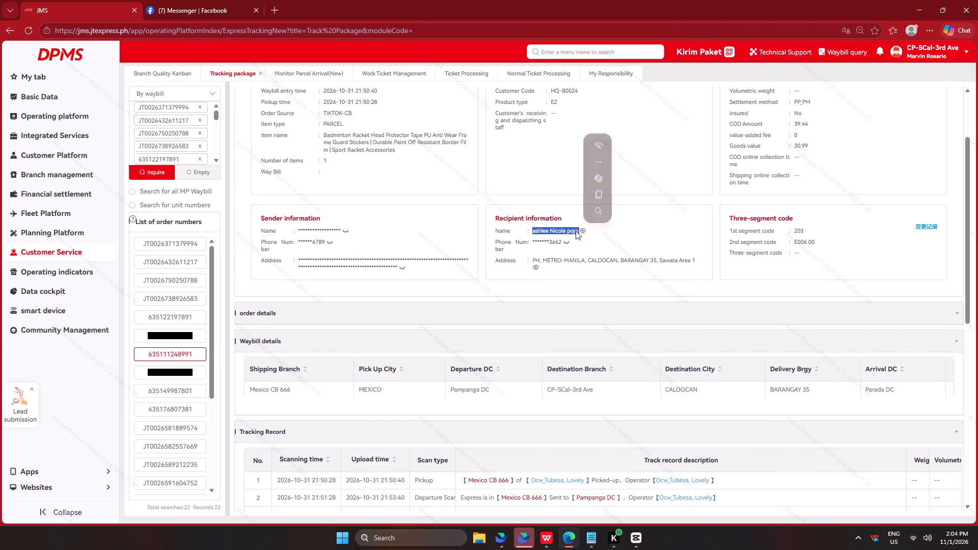
key("ctrl+c")
key("ctrl+c")
key("ctrl+c")
key("ctrl+c")
key("ctrl+c")
key("ctrl+c")
key("alt+Tab")
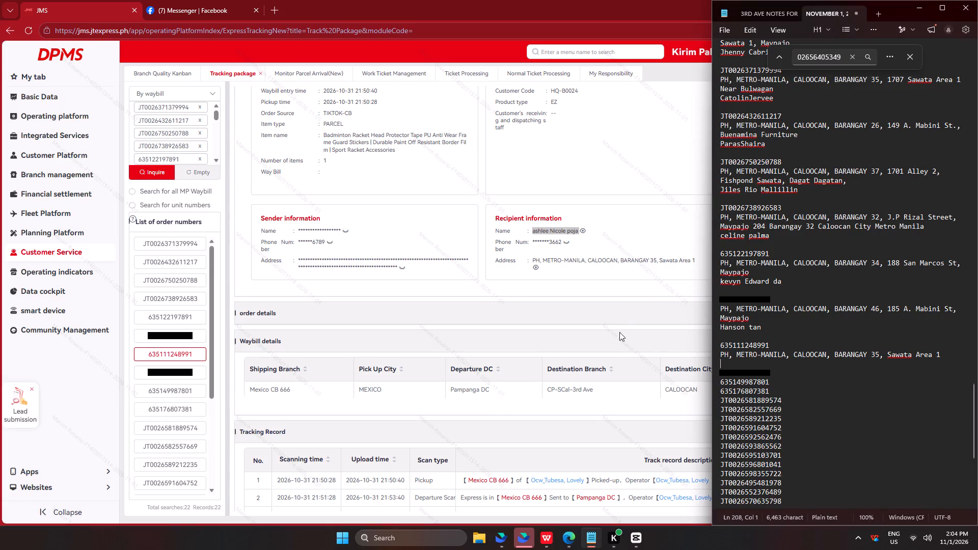
key("ctrl+v")
left_click(181, 373)
scroll(315, 357, "down", 8)
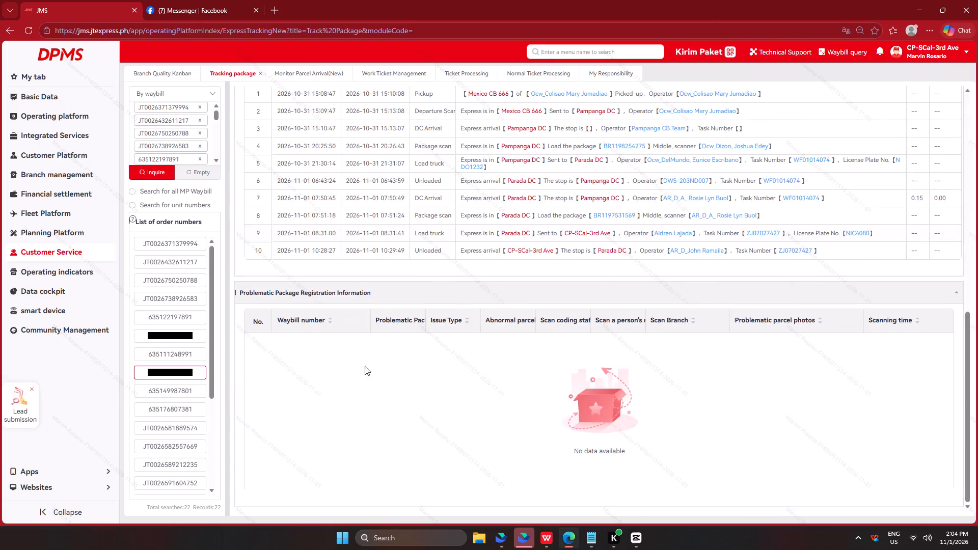
scroll(469, 311, "up", 7)
triple_click(620, 240)
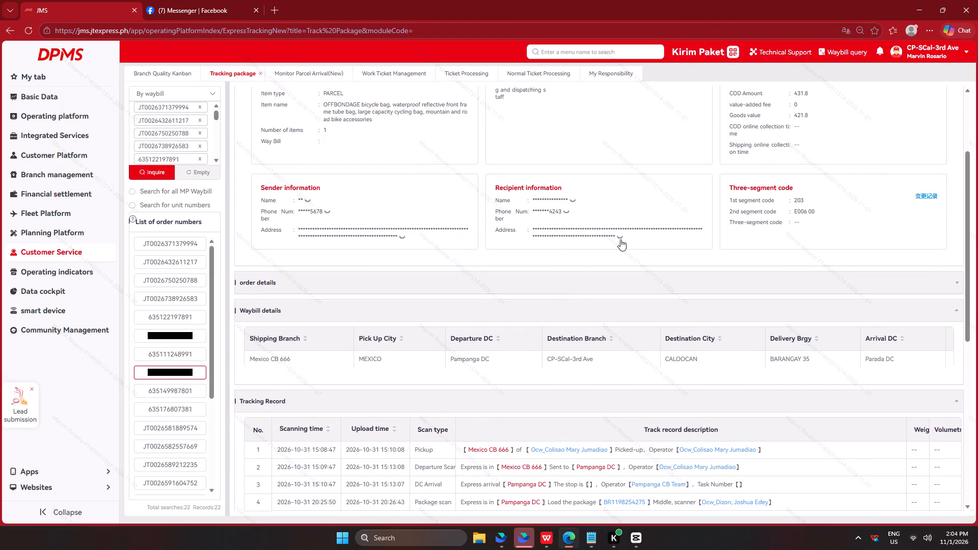
left_click(620, 239)
key("ctrl+c")
key("ctrl+c")
key("ctrl+c")
key("ctrl+c")
key("ctrl+c")
key("alt+Tab")
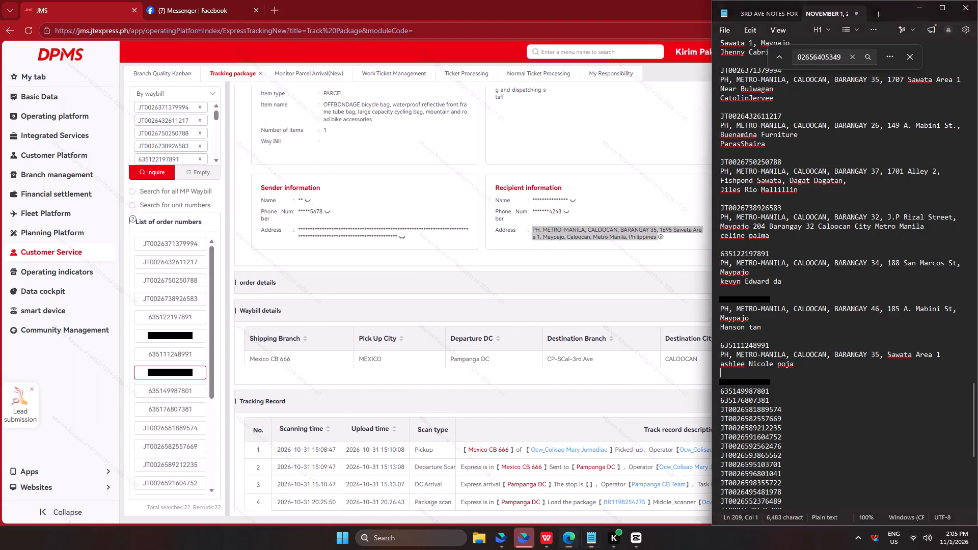
left_click(775, 382)
key("Return")
key("ctrl+v")
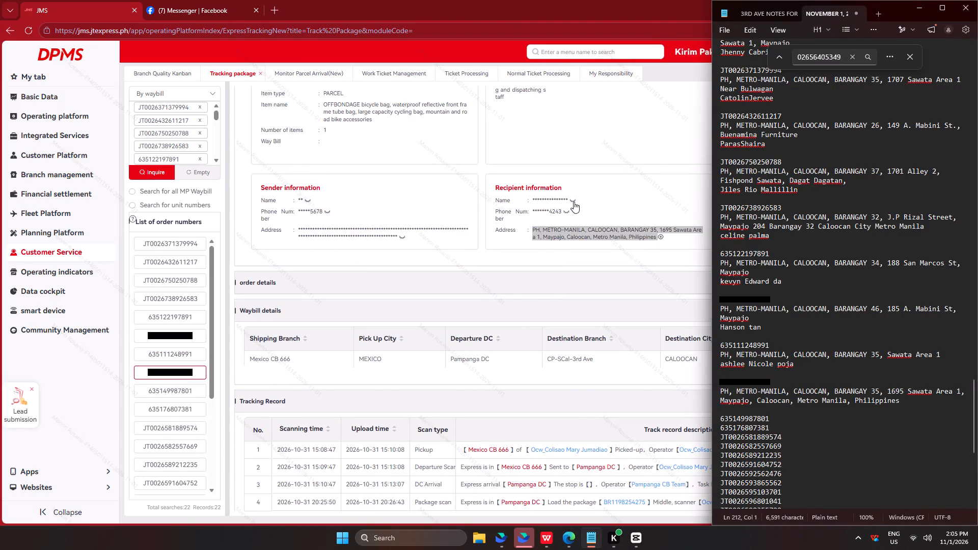
left_click(574, 201)
triple_click(568, 200)
key("ctrl+c")
key("ctrl+c")
key("ctrl+c")
key("ctrl+c")
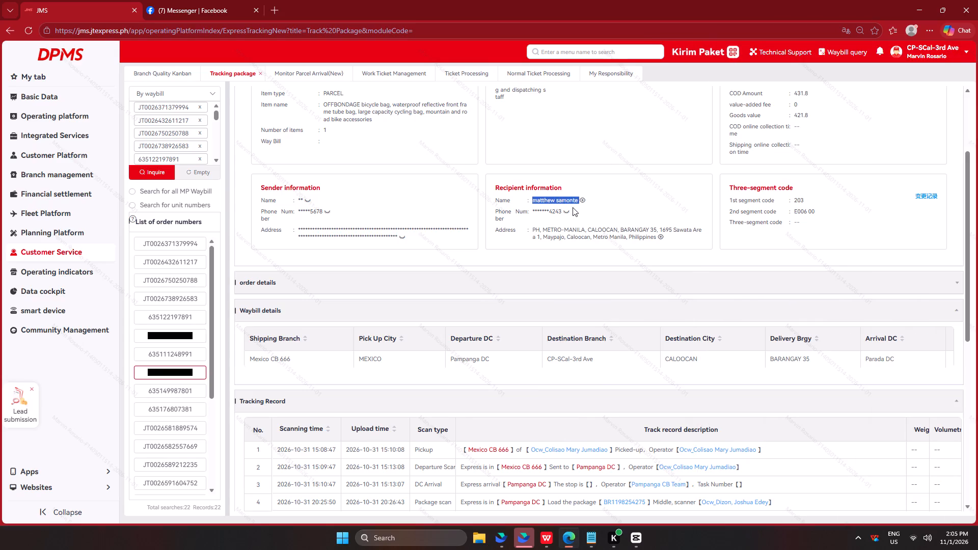
key("ctrl+c")
key("ctrl+c")
key("ctrl+c")
key("alt+Tab")
key("ctrl+v")
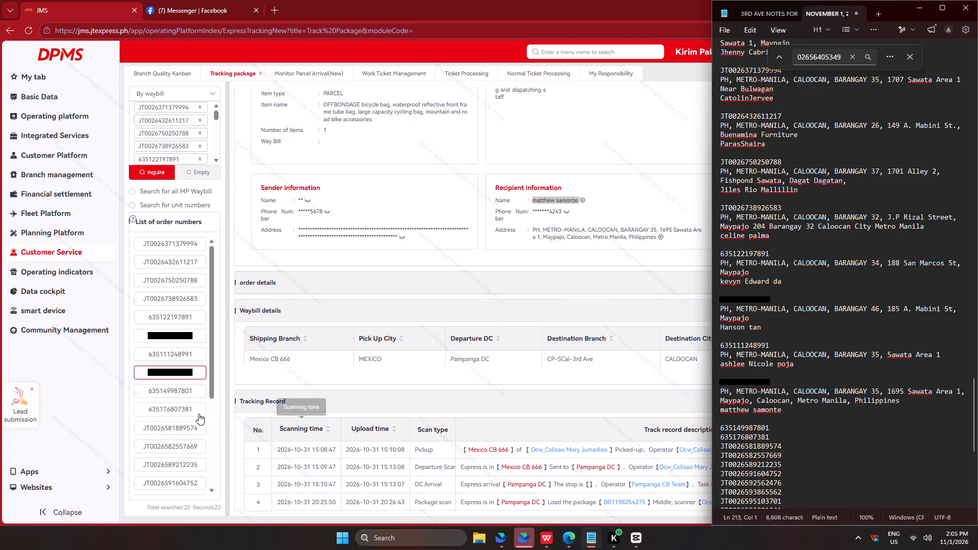
left_click(167, 388)
scroll(380, 385, "down", 8)
scroll(479, 363, "up", 7)
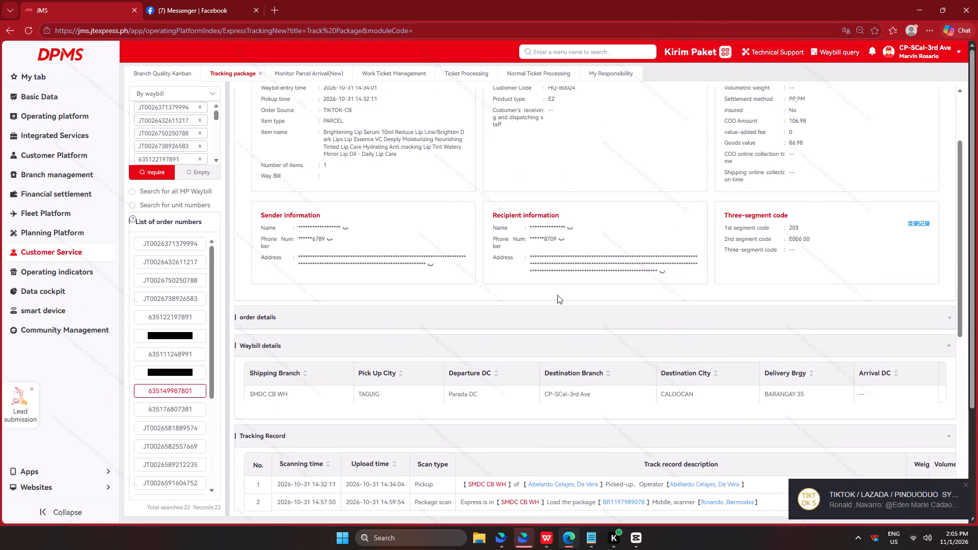
triple_click(659, 273)
left_click(659, 272)
key("ctrl+c")
key("ctrl+c")
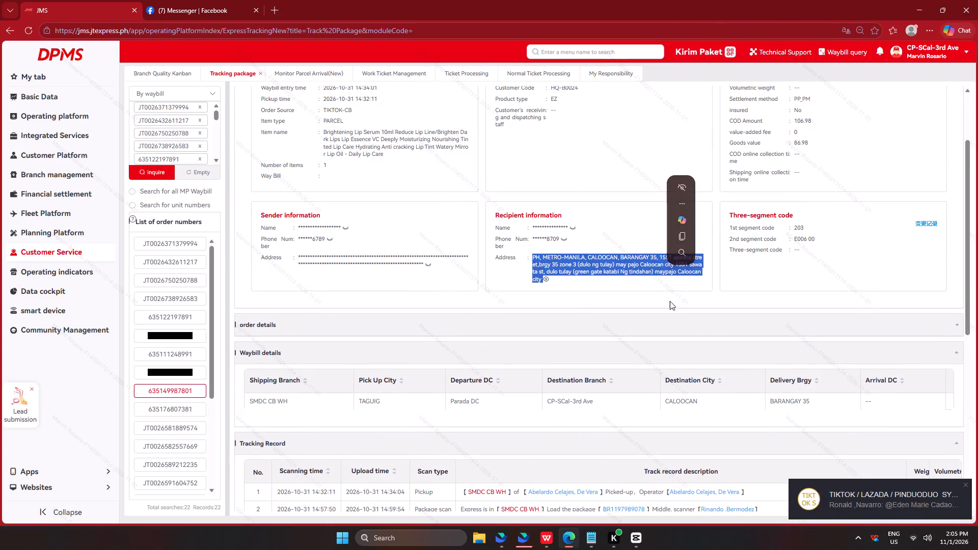
key("ctrl+c")
key("ctrl+c")
key("alt+Tab")
left_click(780, 429)
key("Return")
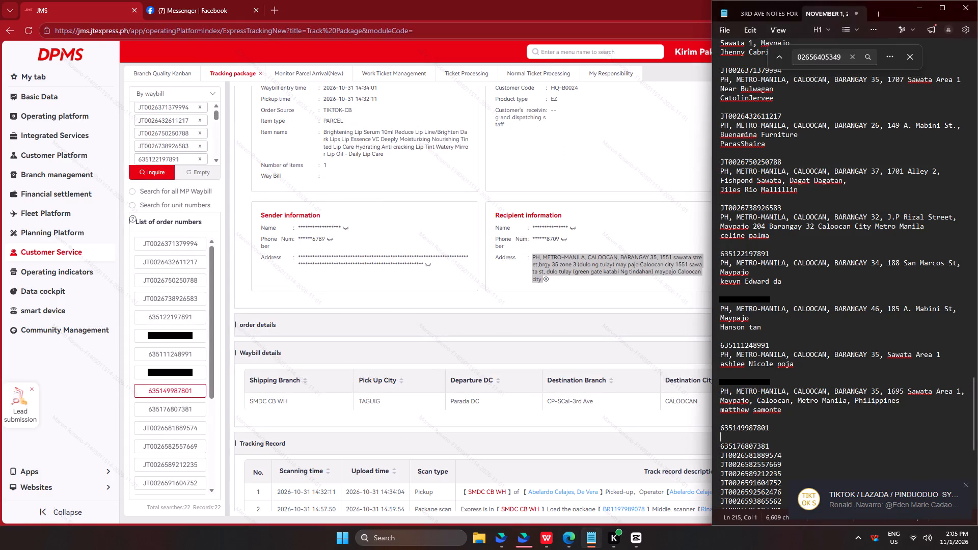
key("ctrl+v")
left_click(574, 229)
triple_click(556, 229)
key("ctrl+c")
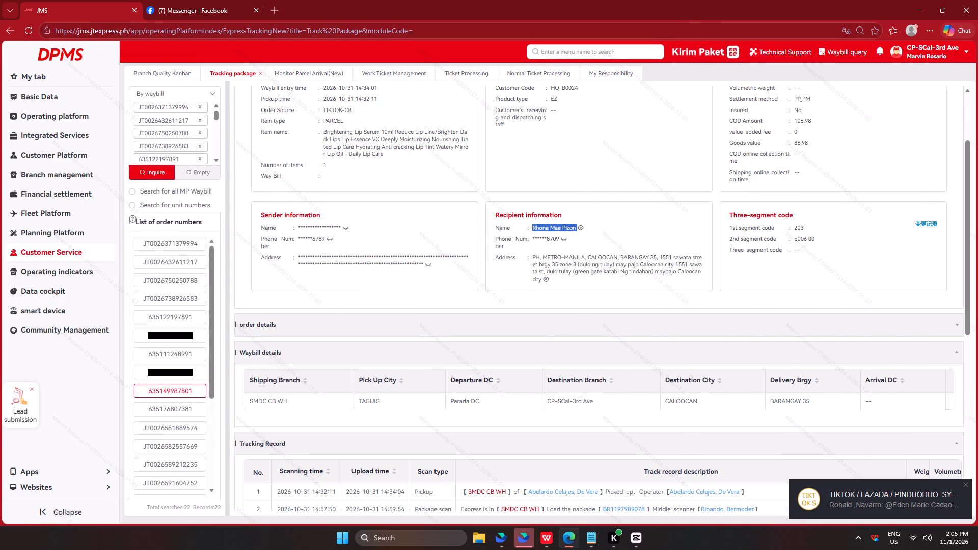
key("ctrl+c")
key("ctrl+c")
key("alt+Tab")
key("ctrl+v")
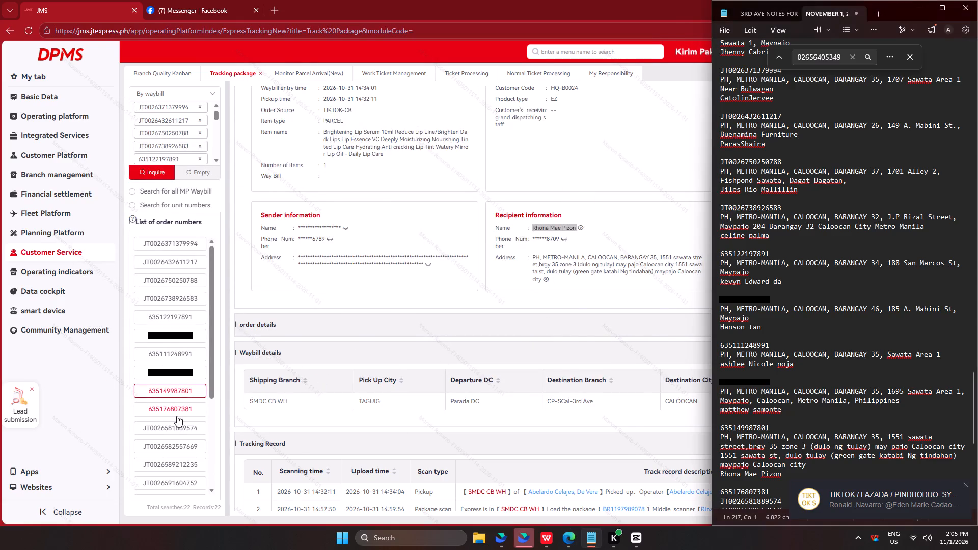
left_click(176, 415)
scroll(358, 364, "down", 8)
key("alt+Tab")
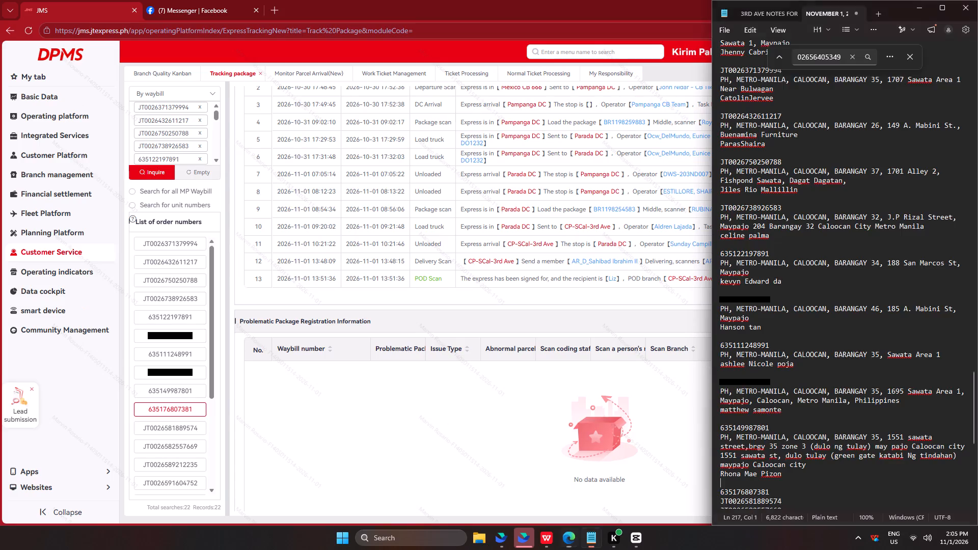
scroll(758, 377, "down", 5)
left_click_drag(776, 354, 718, 349)
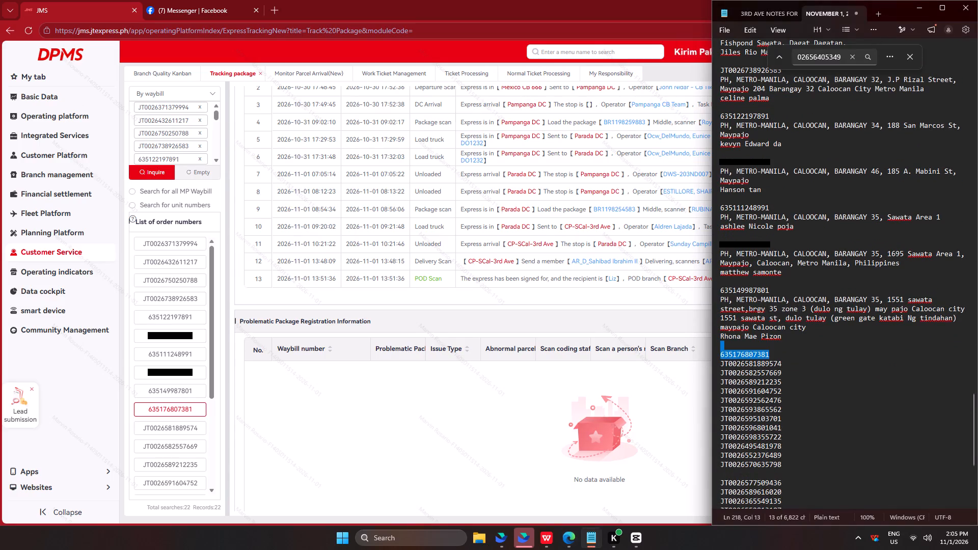
key("ctrl+x")
left_click(183, 427)
scroll(520, 362, "up", 4)
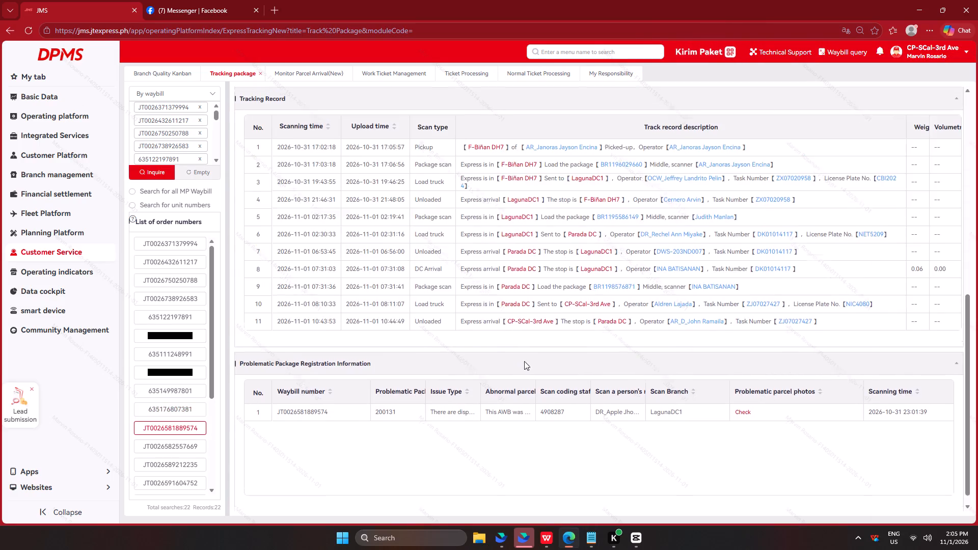
scroll(524, 361, "up", 4)
triple_click(549, 335)
key("ctrl+c")
key("ctrl+c")
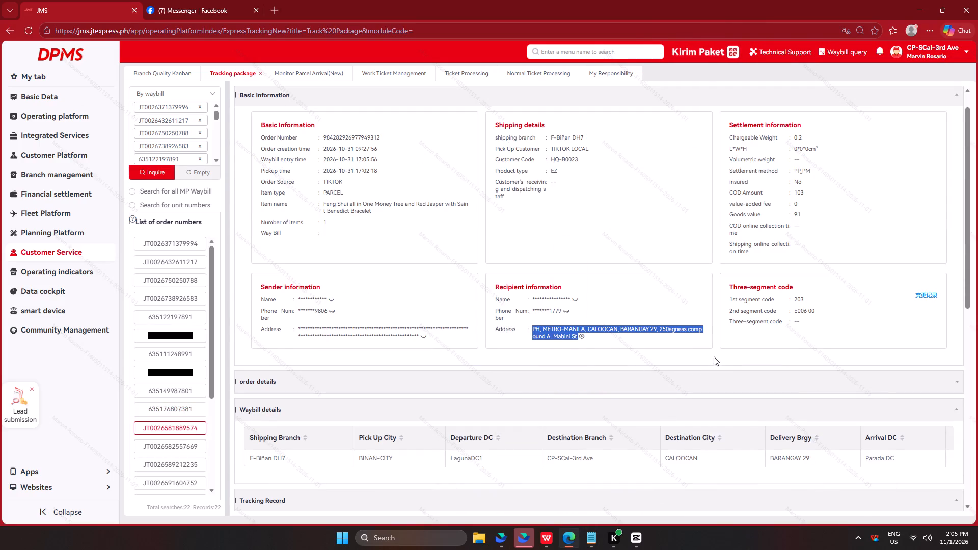
key("ctrl+c")
key("ctrl+c")
key("alt+Tab")
scroll(813, 366, "down", 5)
left_click(791, 219)
key("Return")
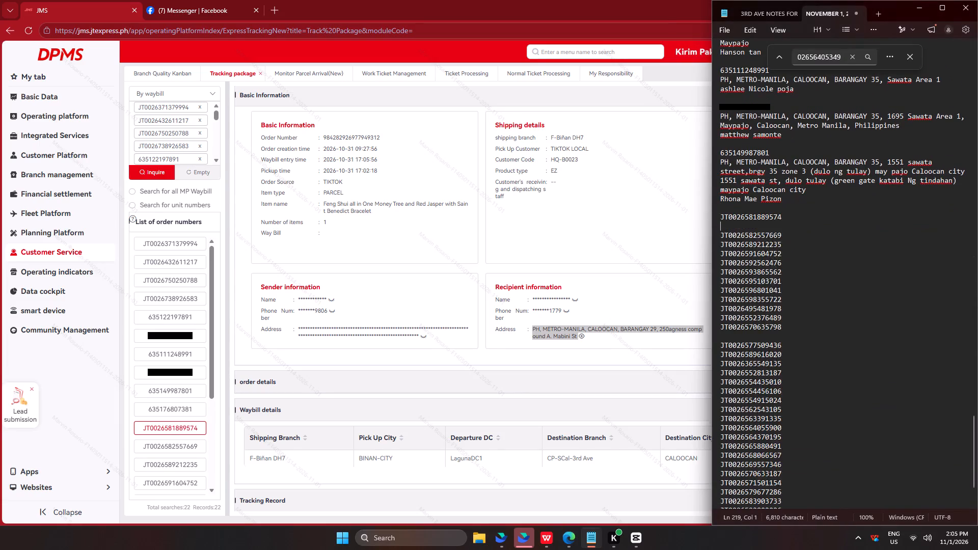
key("ctrl+v")
left_click(575, 298)
triple_click(562, 299)
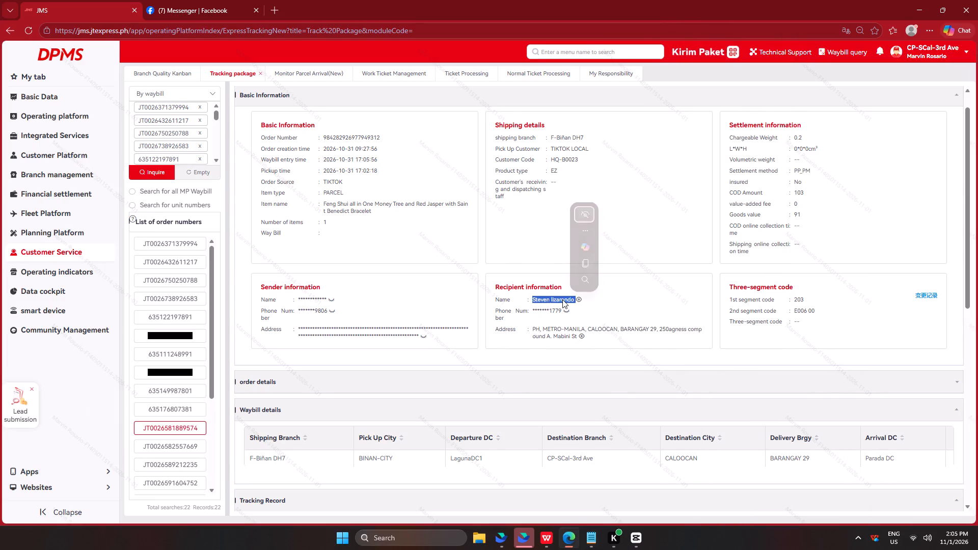
key("ctrl+c")
key("ctrl+c")
key("ctrl+c")
key("alt+Tab")
key("ctrl+v")
left_click(170, 447)
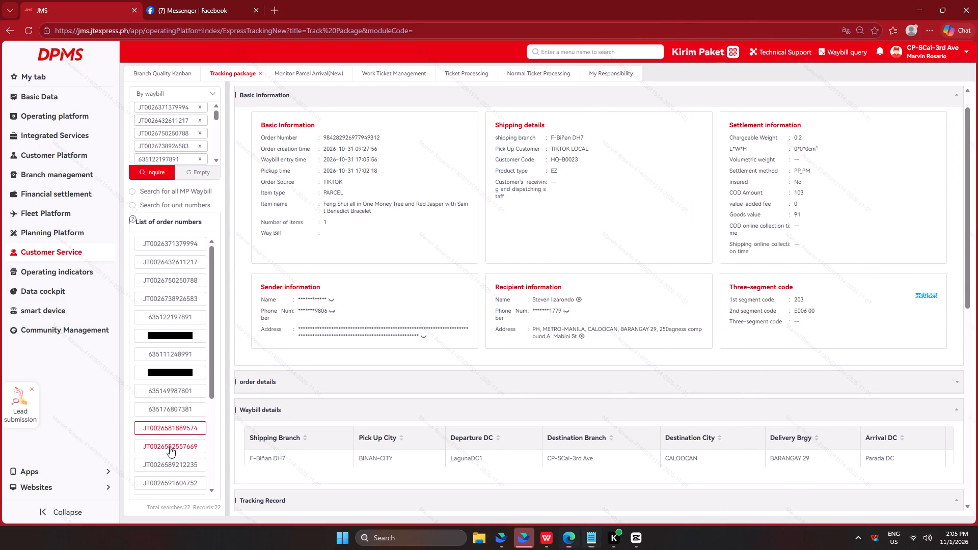
key("alt+Tab")
scroll(557, 376, "down", 7)
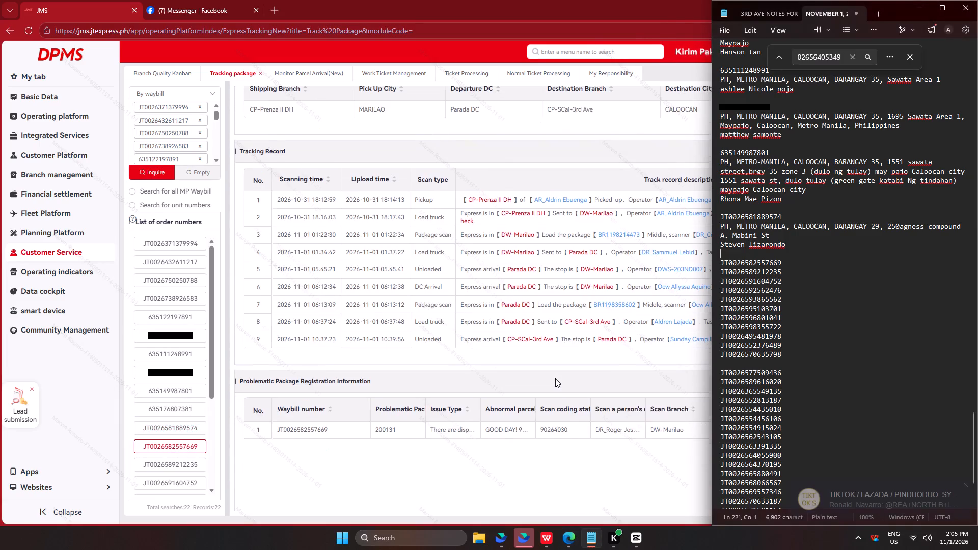
scroll(558, 377, "up", 5)
triple_click(554, 240)
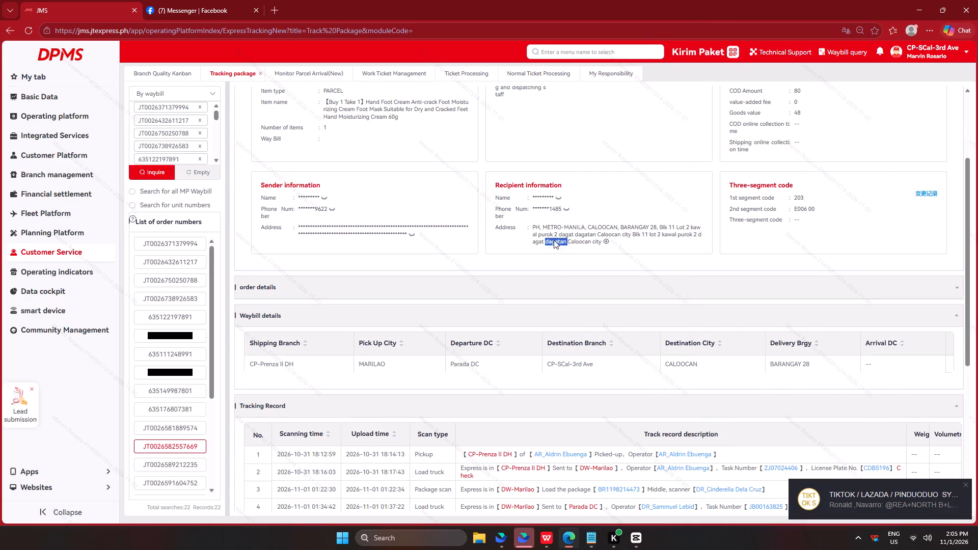
key("ctrl+c")
key("ctrl+c")
key("ctrl+c")
key("alt+Tab")
left_click(785, 260)
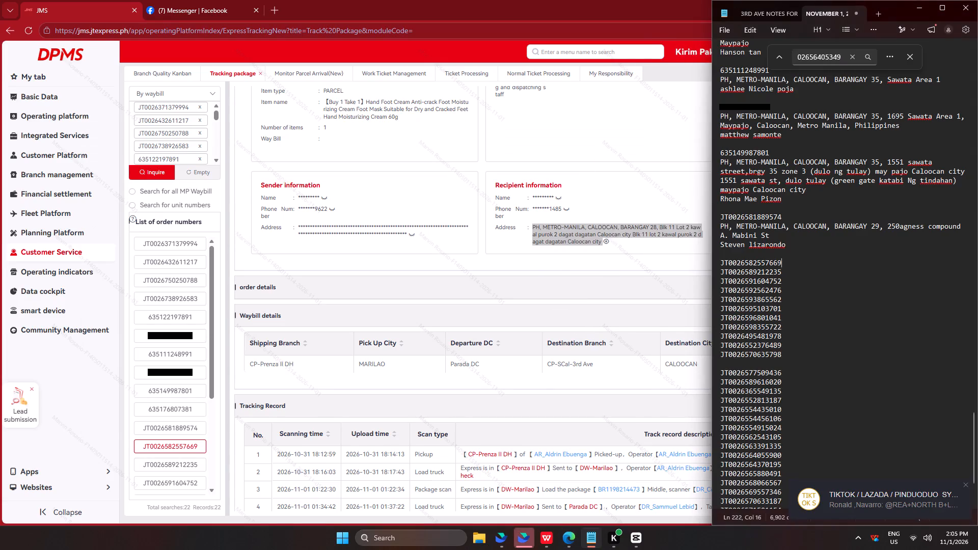
key("Return")
key("ctrl+v")
left_click(560, 197)
triple_click(552, 198)
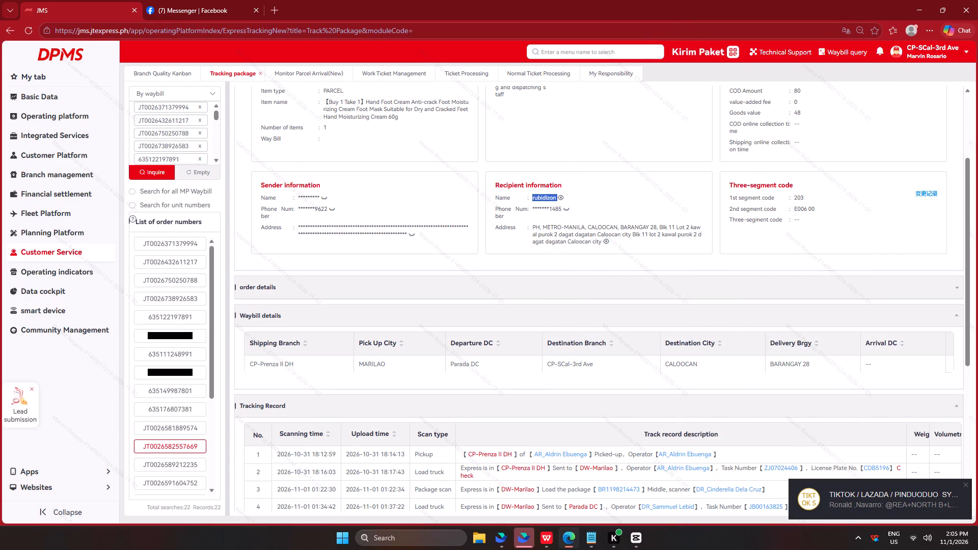
key("ctrl+c")
key("ctrl+c")
key("ctrl+c")
key("alt+Tab")
key("ctrl+v")
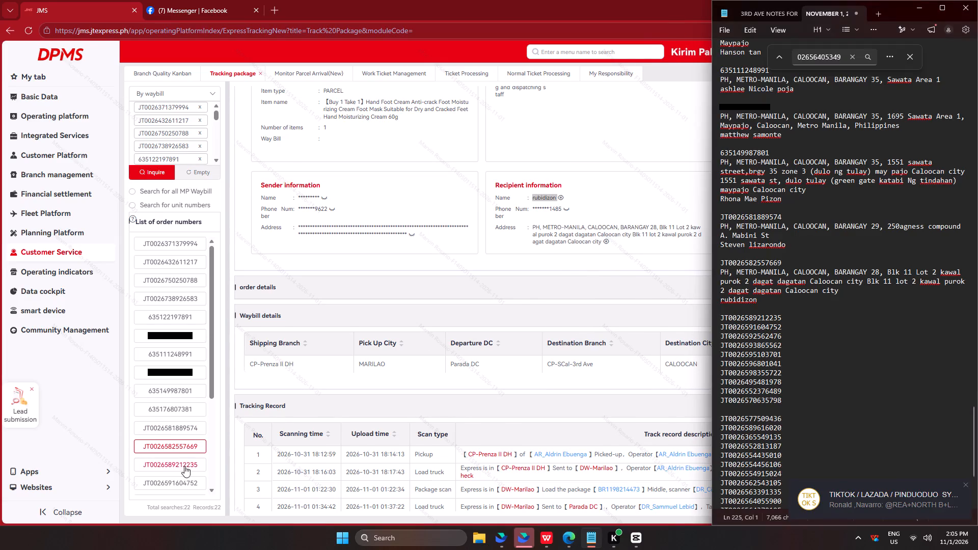
left_click(184, 466)
scroll(533, 293, "down", 8)
scroll(550, 329, "up", 8)
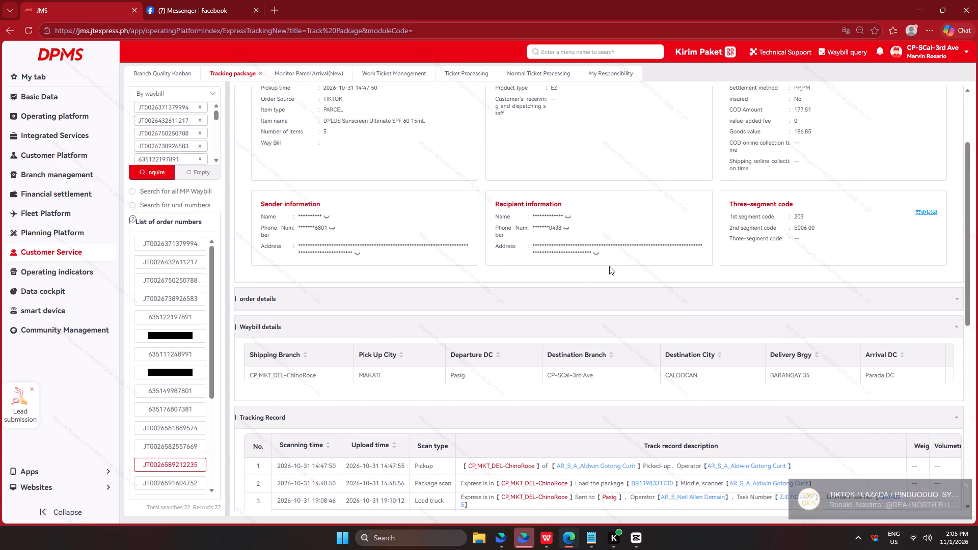
triple_click(600, 254)
key("ctrl+c")
key("ctrl+c")
key("ctrl+c")
key("ctrl+c")
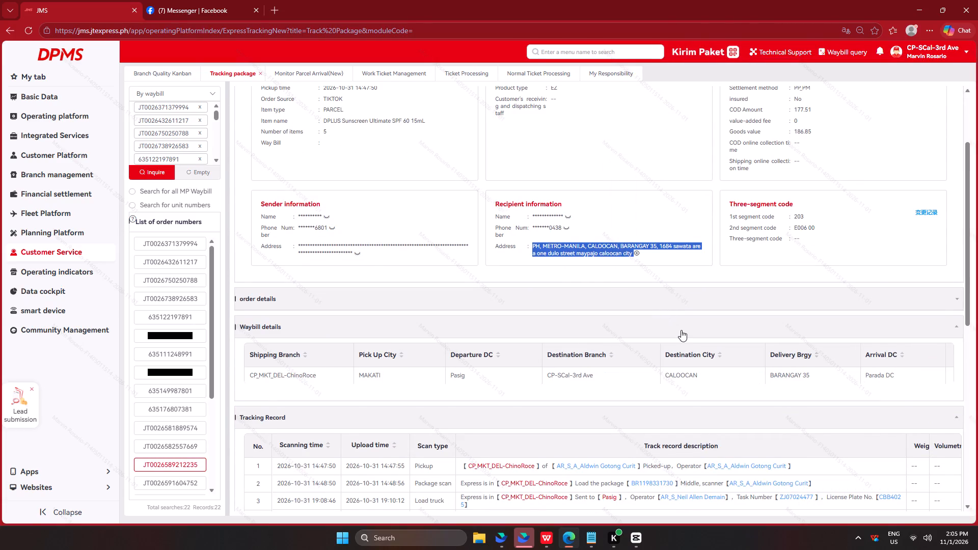
key("ctrl+c")
key("ctrl+c")
key("alt+Tab")
left_click(792, 316)
key("Return")
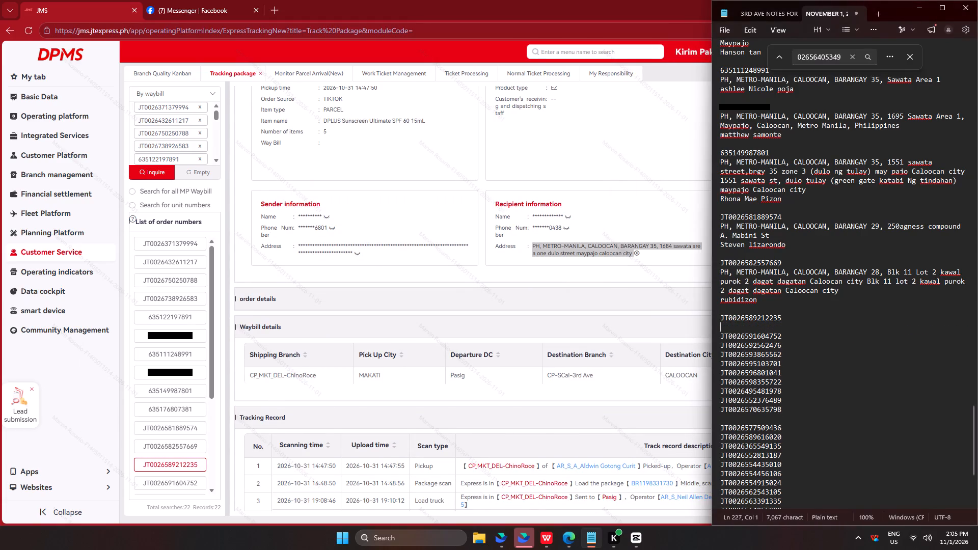
key("ctrl+v")
left_click(570, 216)
triple_click(554, 218)
key("ctrl+c")
key("ctrl+c")
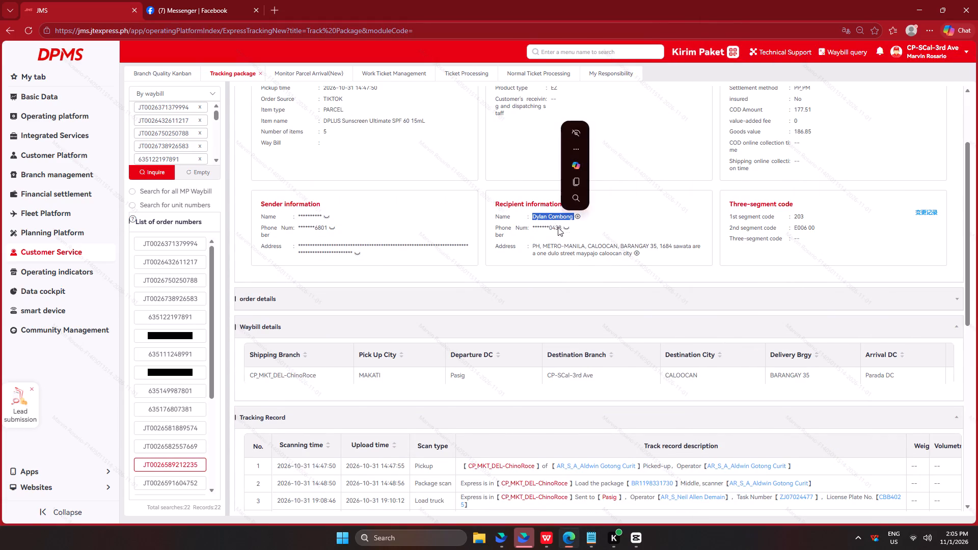
key("ctrl+c")
key("ctrl+c")
key("alt+Tab")
key("ctrl+v")
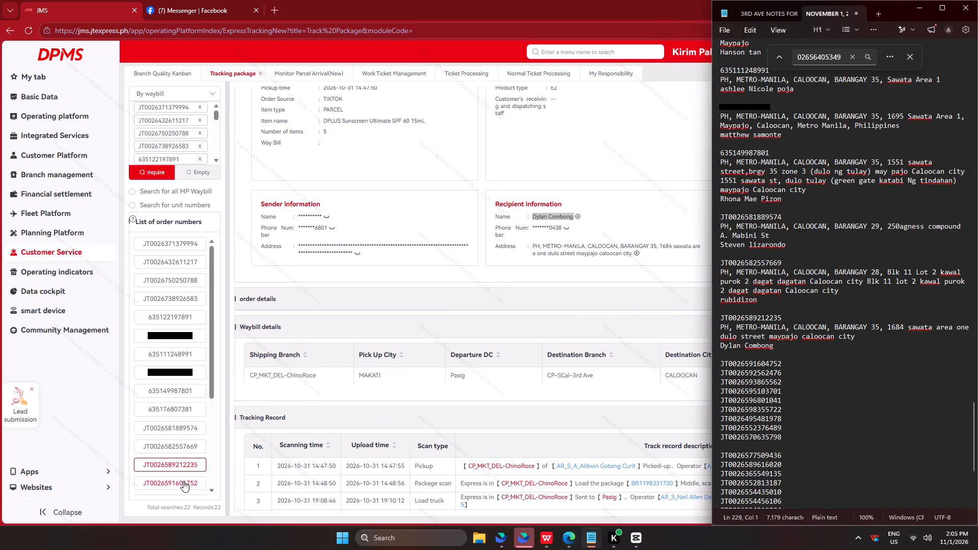
left_click(183, 481)
scroll(523, 320, "down", 8)
scroll(530, 338, "up", 8)
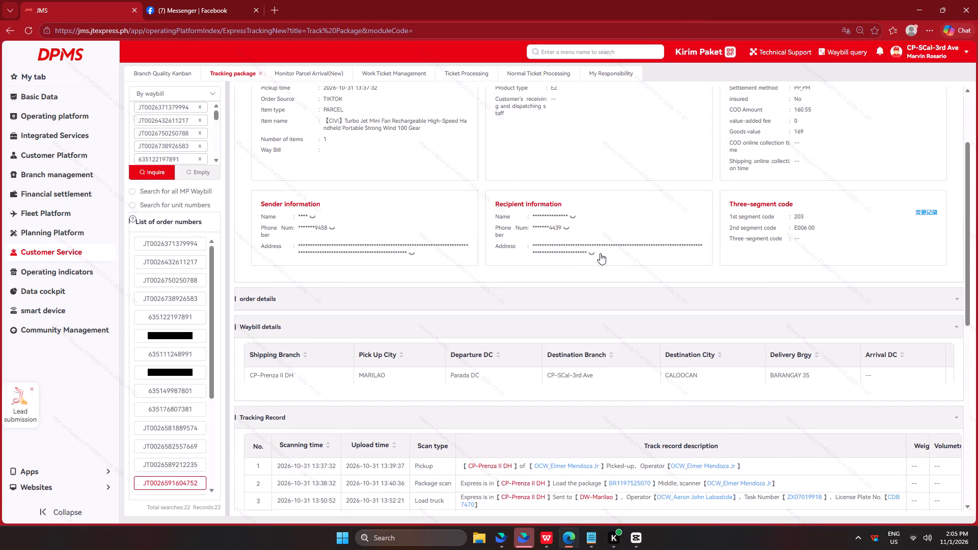
triple_click(592, 250)
left_click(592, 250)
key("ctrl+c")
key("ctrl+c")
key("ctrl+c")
key("ctrl+c")
key("ctrl+c")
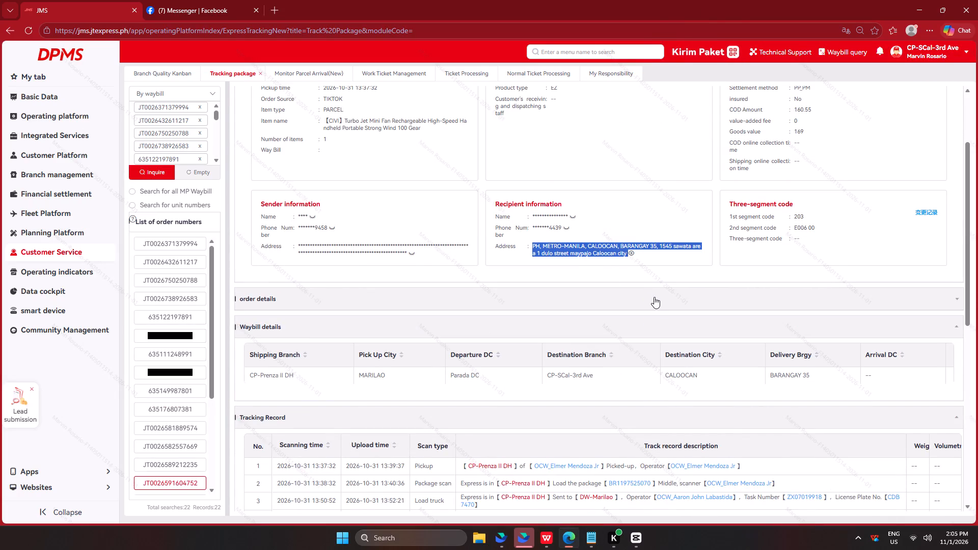
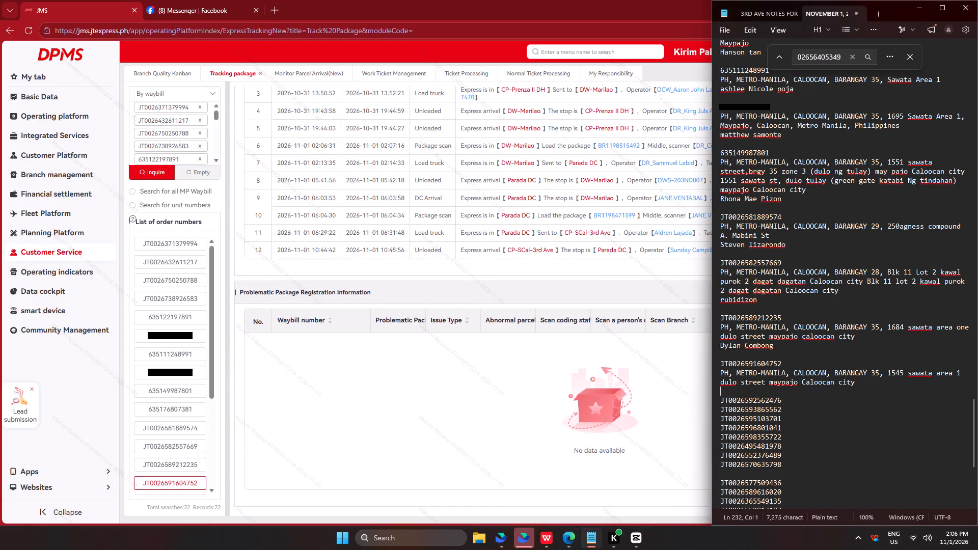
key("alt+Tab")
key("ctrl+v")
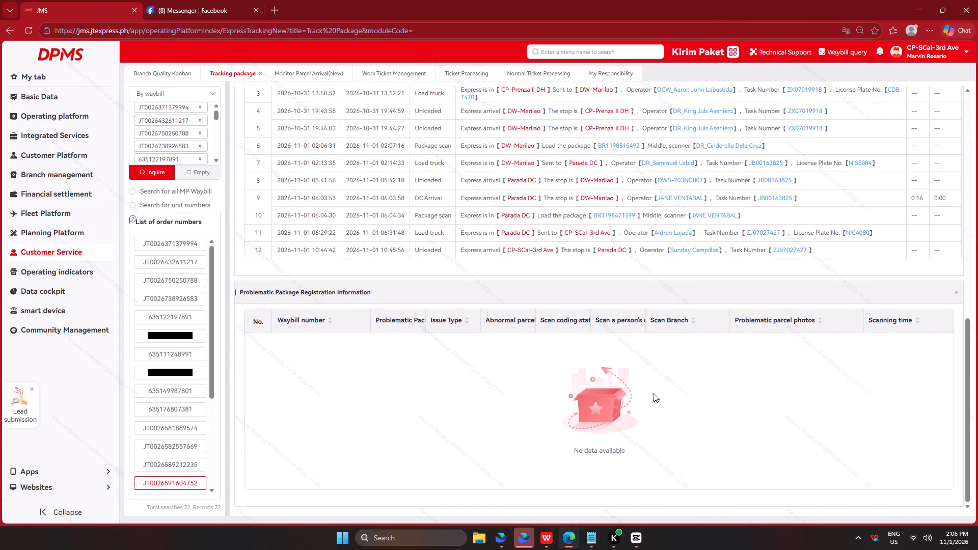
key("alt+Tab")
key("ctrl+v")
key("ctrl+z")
scroll(591, 376, "up", 8)
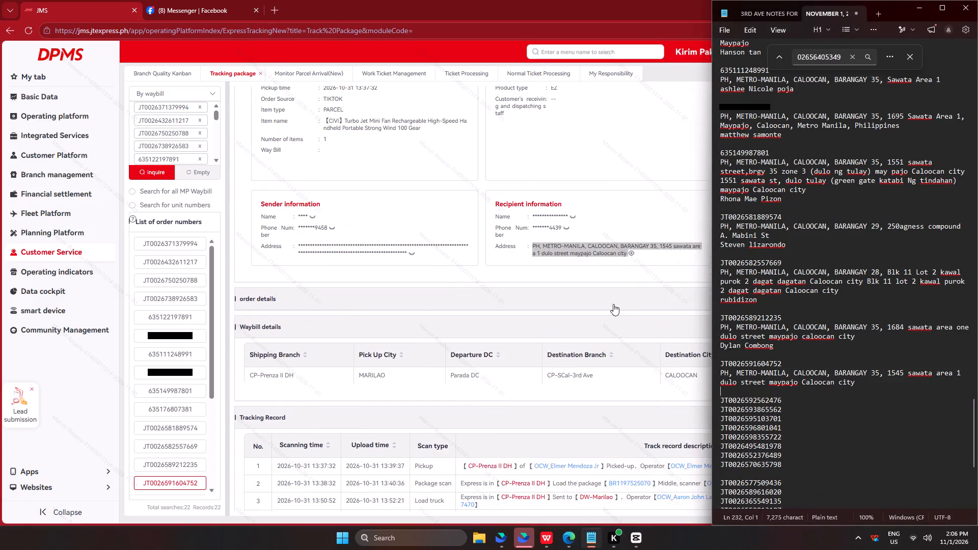
triple_click(572, 217)
left_click(570, 217)
key("ctrl+c")
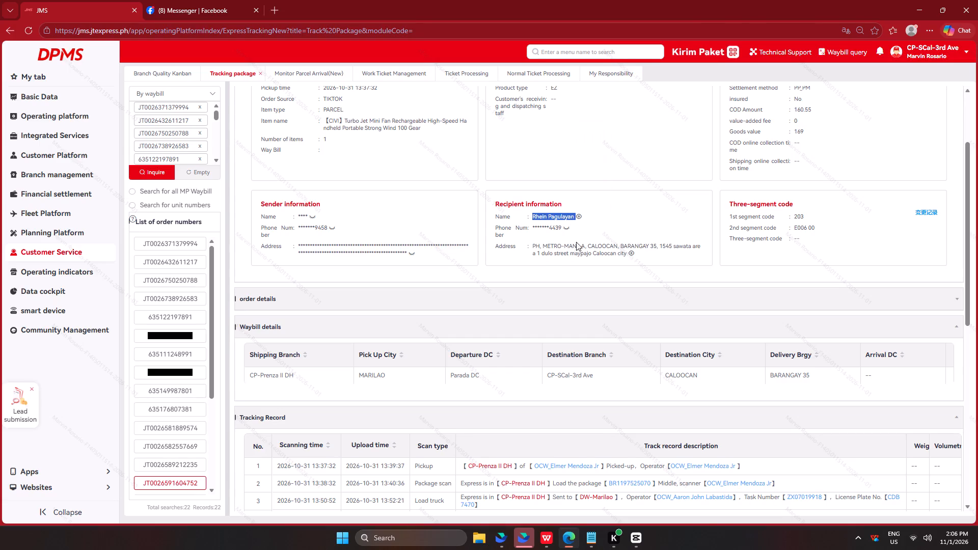
key("ctrl+c")
key("ctrl+c")
key("alt+Tab")
key("ctrl+v")
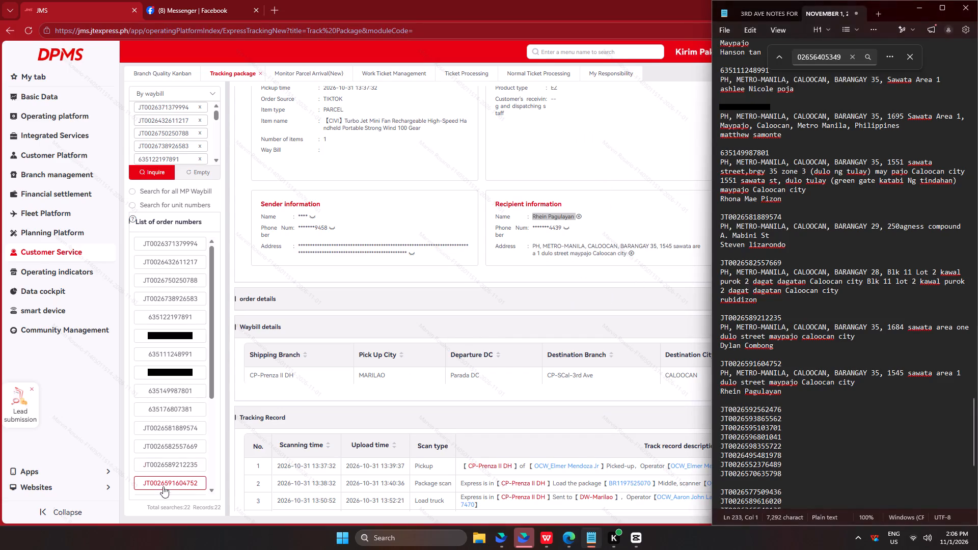
scroll(170, 458, "down", 6)
left_click(186, 356)
scroll(449, 331, "down", 4)
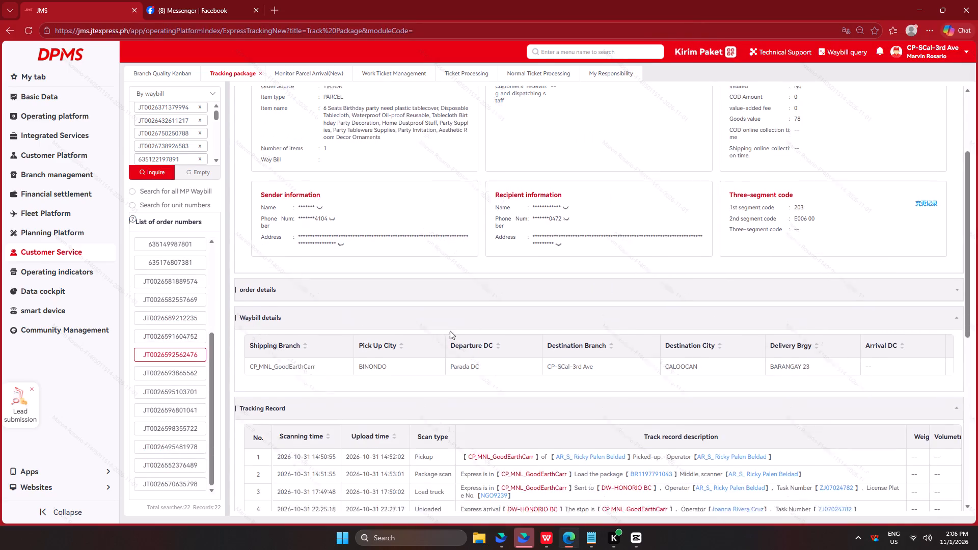
scroll(450, 331, "down", 5)
scroll(451, 338, "up", 9)
triple_click(561, 321)
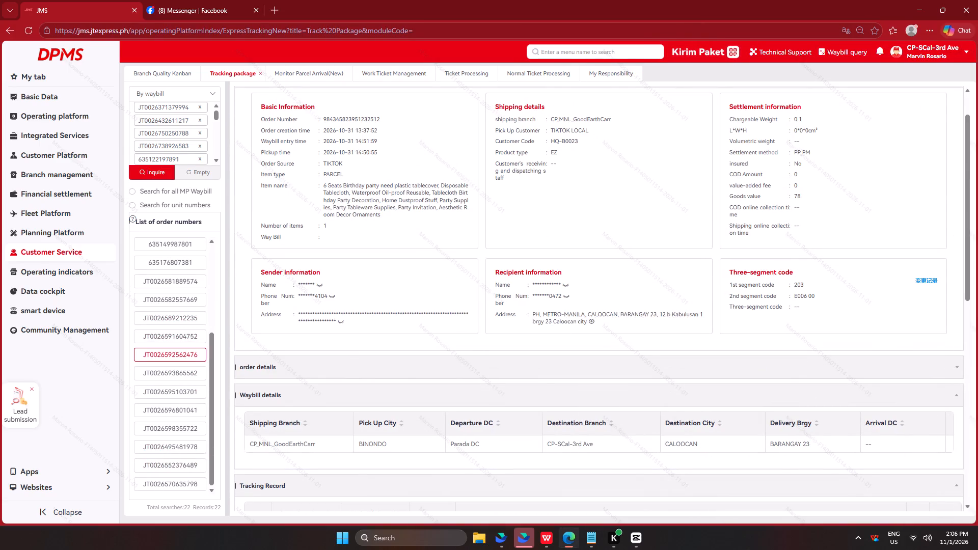
left_click(561, 321)
key("ctrl+c")
key("ctrl+c")
key("ctrl+c")
key("ctrl+c")
key("ctrl+c")
key("ctrl+c")
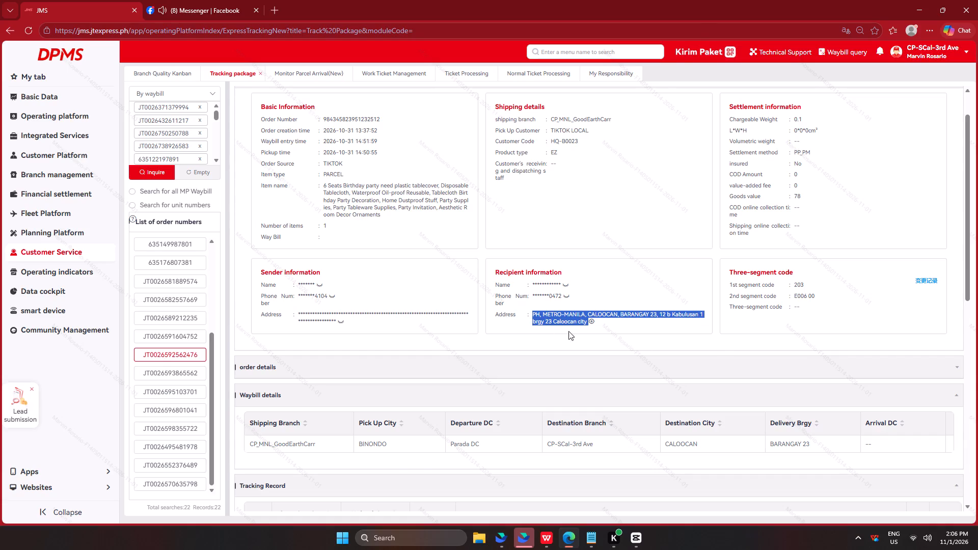
key("alt+Tab")
left_click(795, 408)
key("Return")
key("ctrl+v")
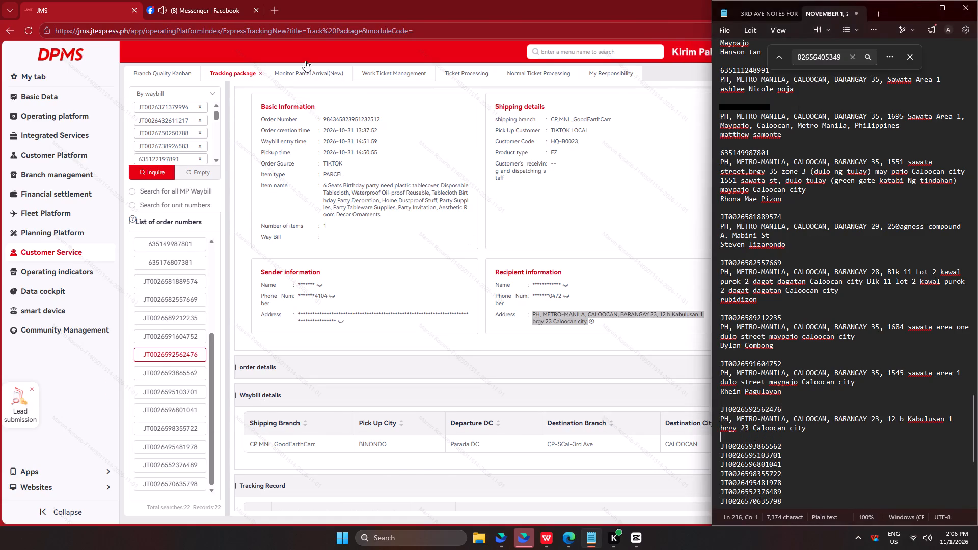
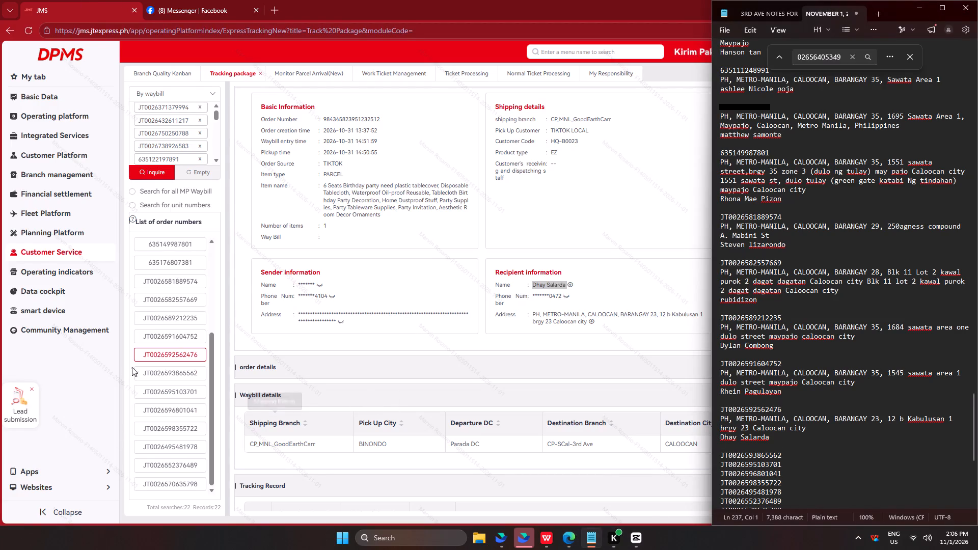
left_click(162, 371)
scroll(336, 353, "down", 8)
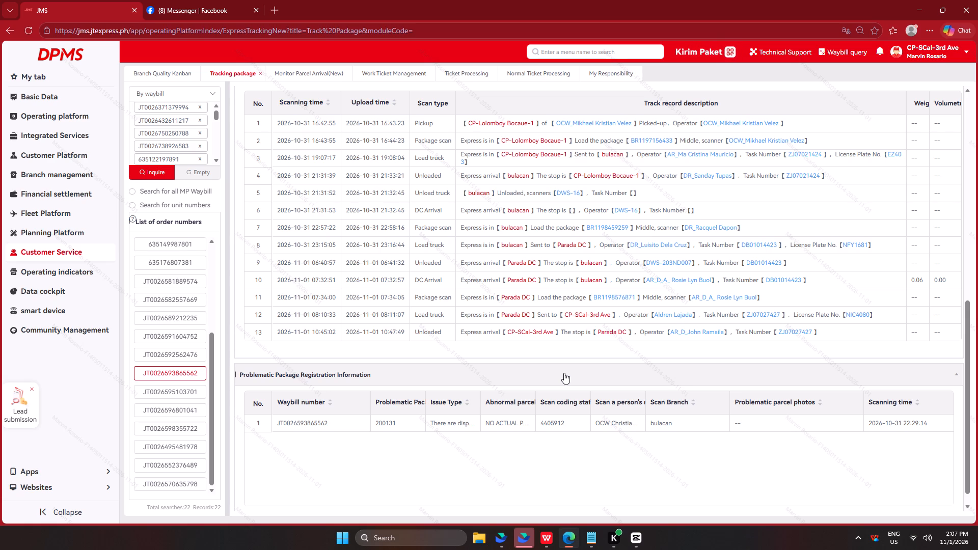
right_click_drag(564, 373, 562, 380)
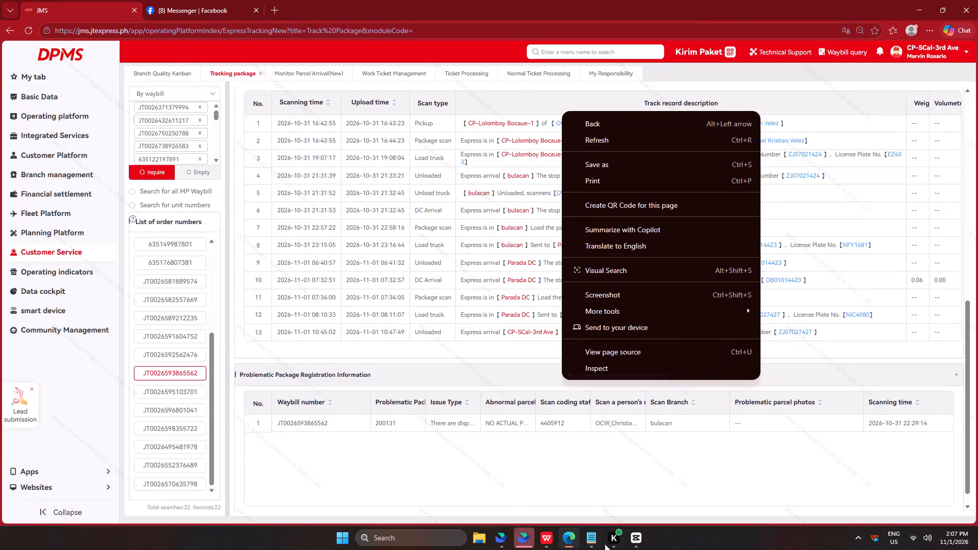
left_click(506, 482)
key("alt+Tab")
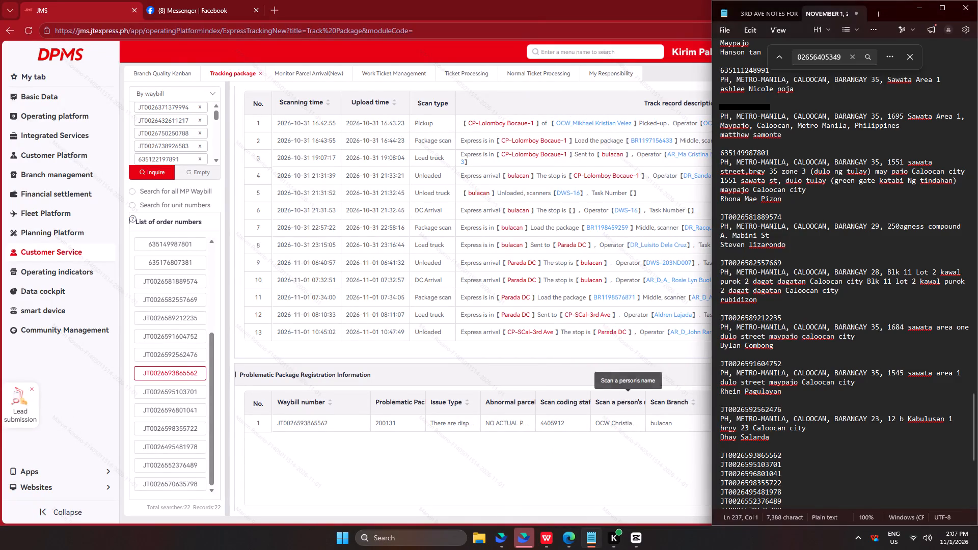
scroll(506, 311, "up", 7)
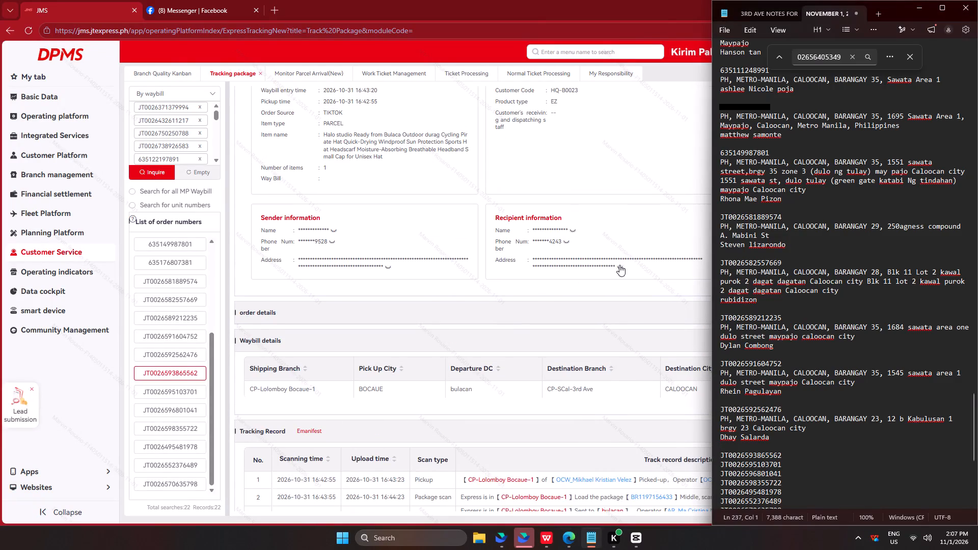
triple_click(619, 265)
left_click(619, 264)
key("ctrl+c")
key("ctrl+c")
key("ctrl+c")
key("alt+Tab")
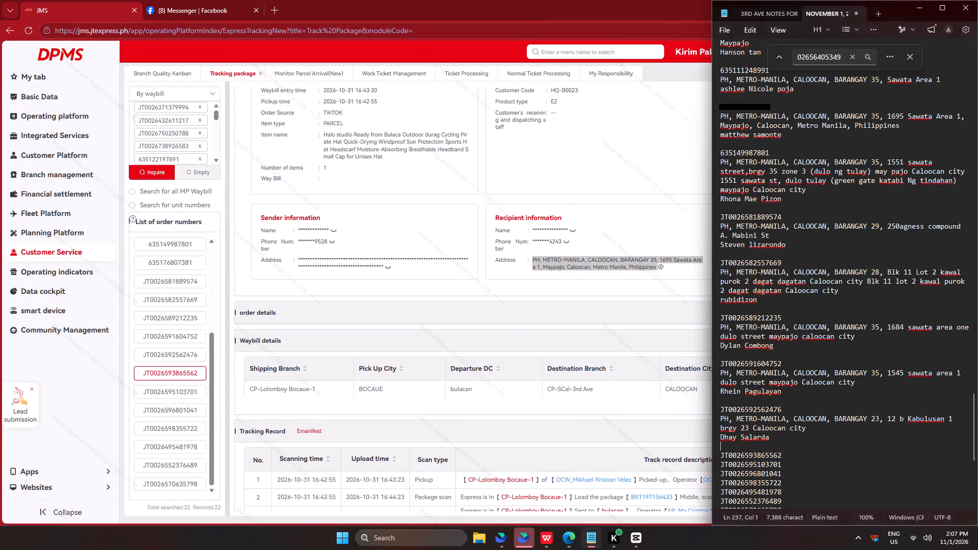
left_click(788, 453)
key("Return")
key("ctrl+v")
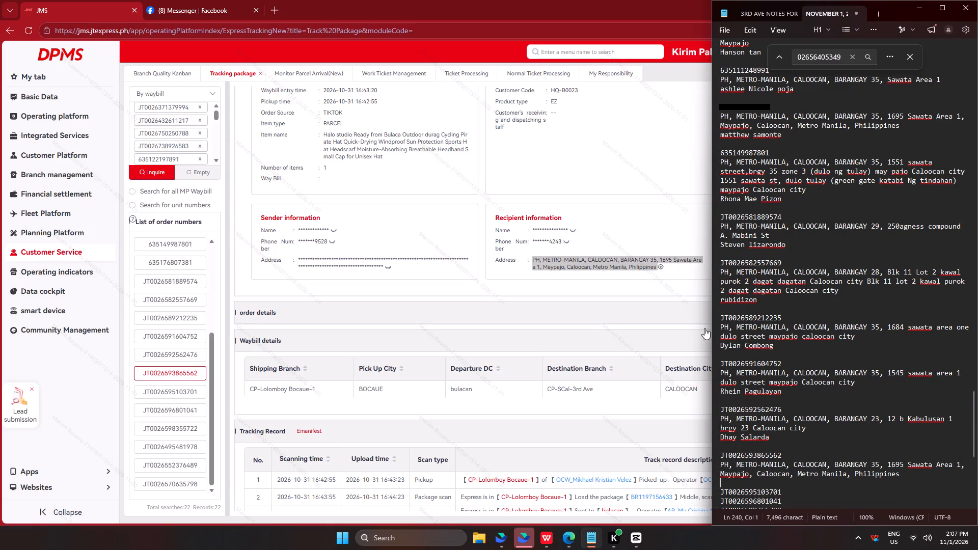
left_click(568, 230)
left_click(572, 228)
triple_click(557, 228)
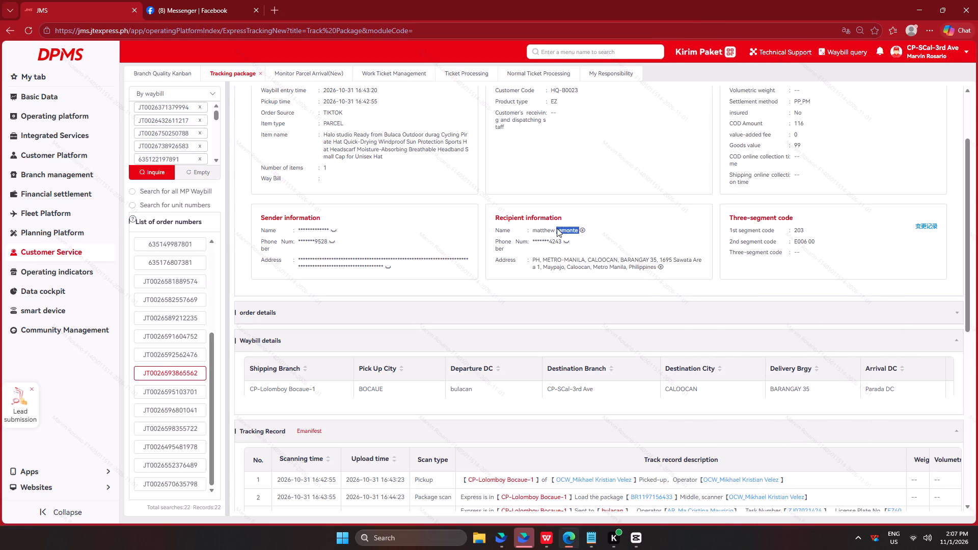
key("ctrl+c")
key("ctrl+c")
key("ctrl+c")
key("ctrl+c")
key("ctrl+c")
key("ctrl+c")
key("ctrl+c")
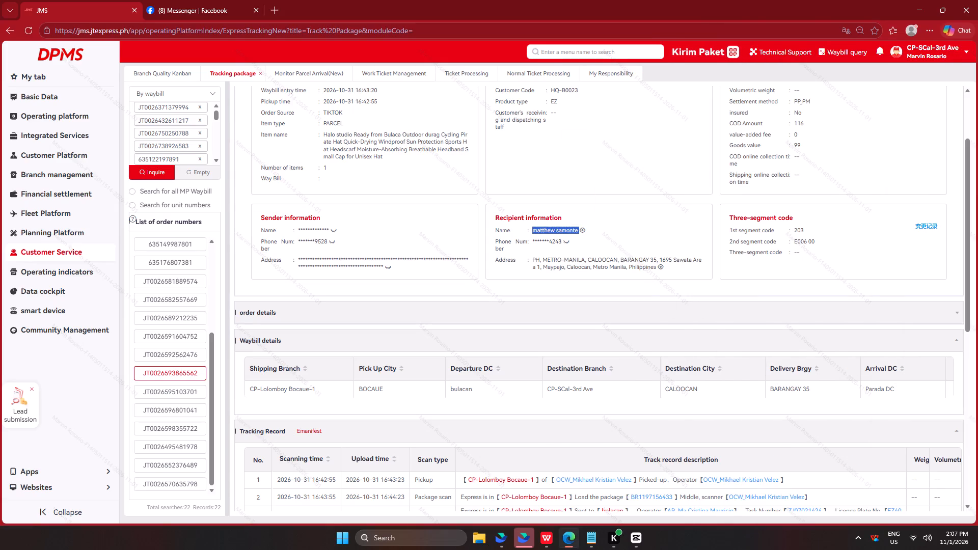
key("alt+Tab")
key("ctrl+v")
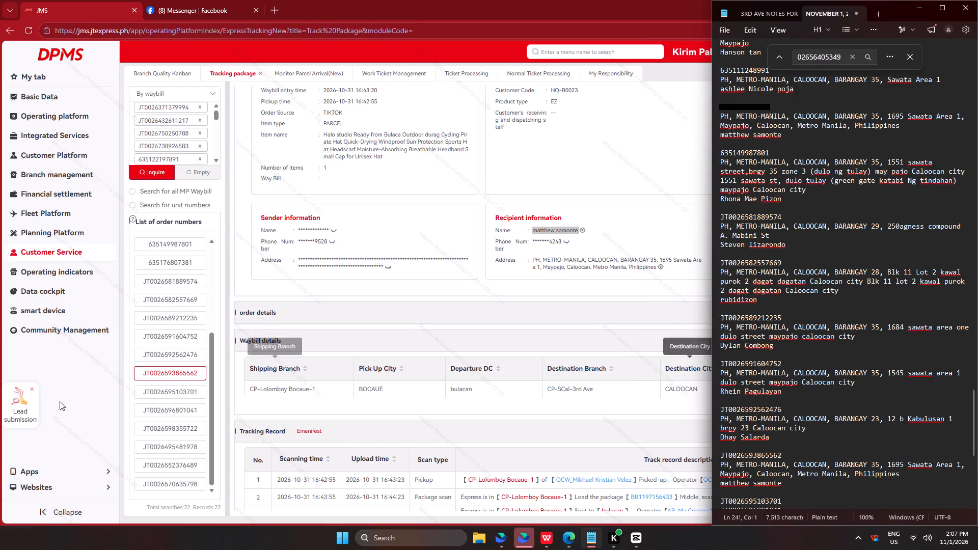
left_click(175, 390)
scroll(449, 320, "down", 9)
scroll(553, 328, "up", 7)
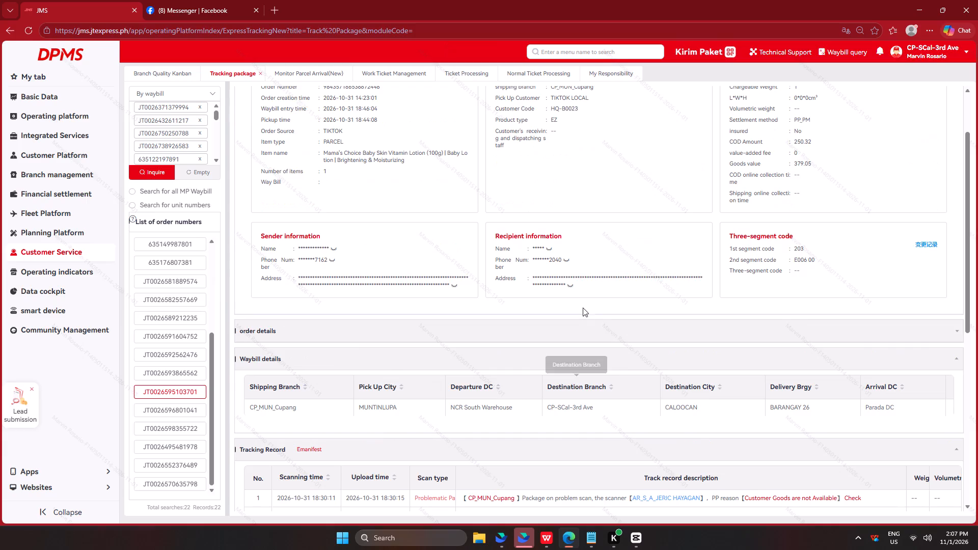
triple_click(571, 288)
left_click(571, 288)
key("ctrl+c")
key("ctrl+c")
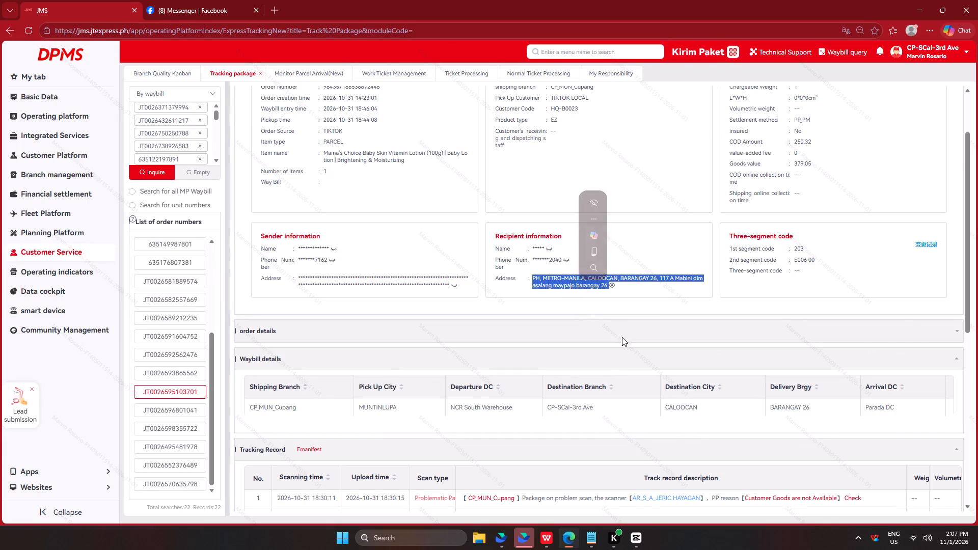
key("ctrl+c")
key("ctrl+c")
key("alt+Tab")
scroll(810, 353, "down", 4)
left_click(787, 391)
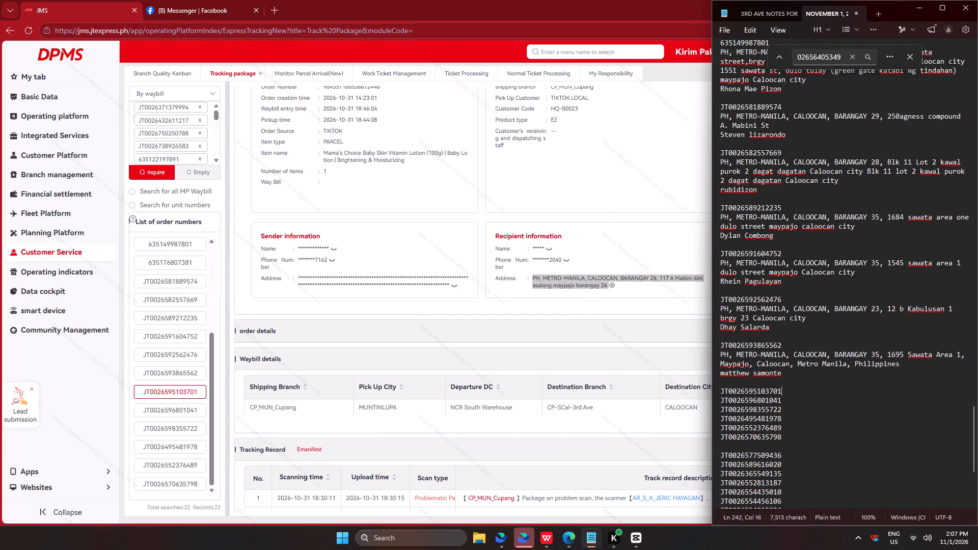
key("Return")
key("ctrl+v")
left_click(553, 248)
triple_click(547, 248)
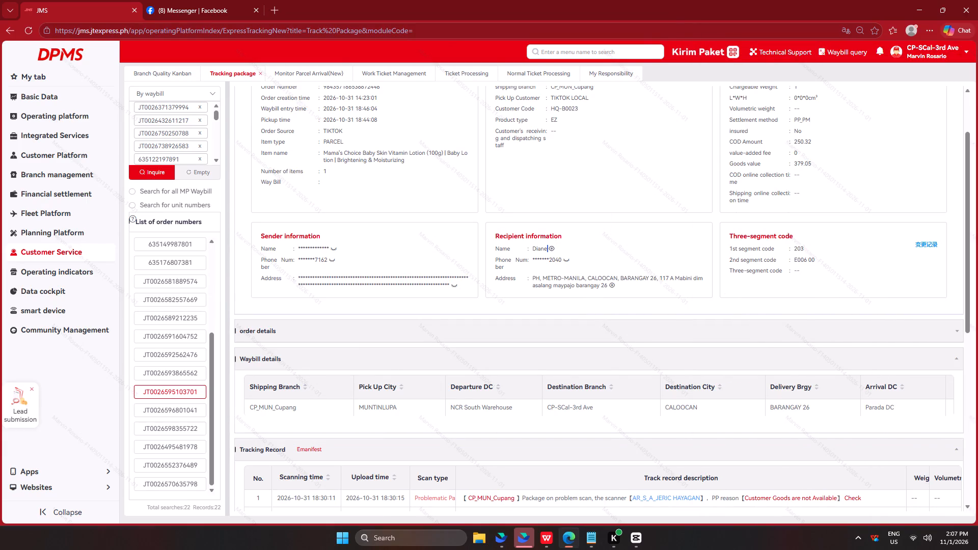
key("ctrl+c")
key("ctrl+c")
key("ctrl+c")
key("ctrl+c")
key("ctrl+c")
key("ctrl+c")
key("ctrl+c")
key("ctrl+c")
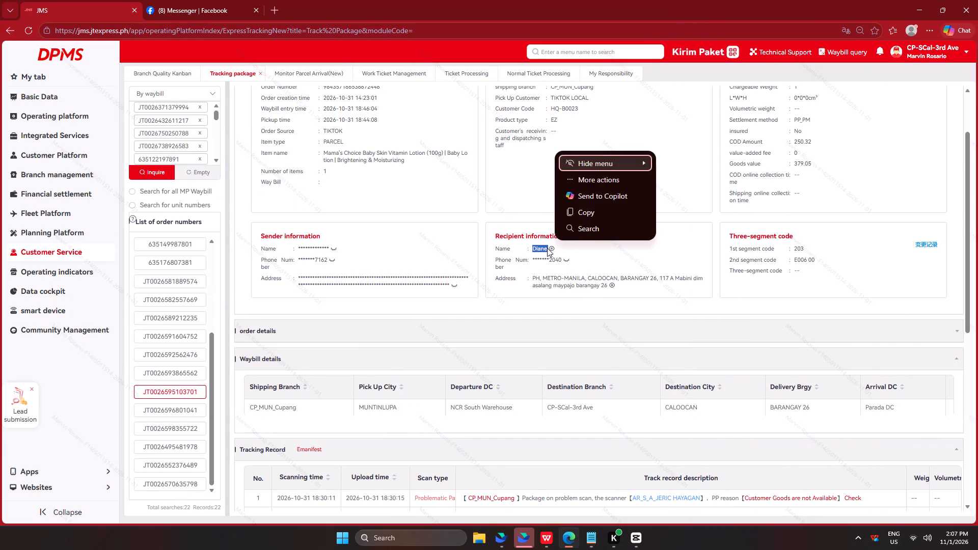
key("ctrl+c")
key("alt+Tab")
key("ctrl+v")
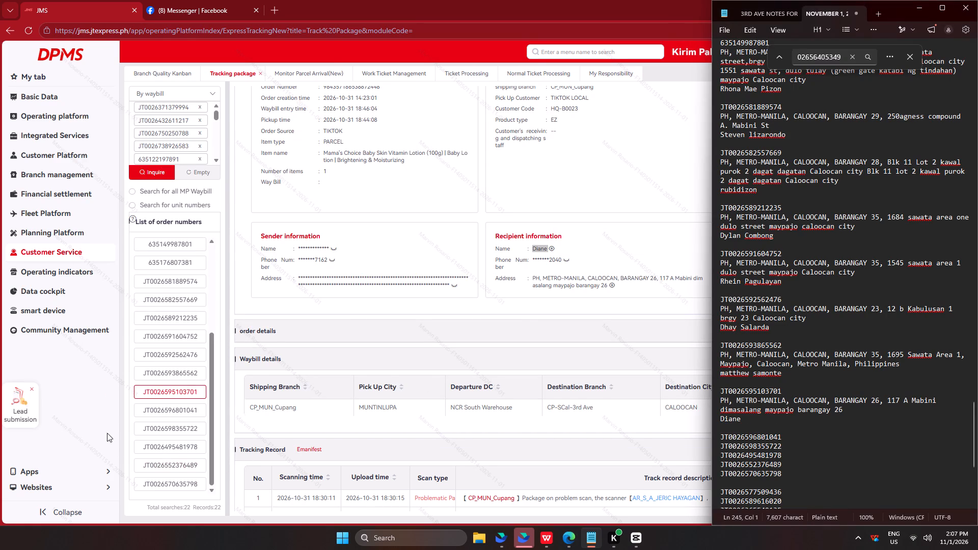
left_click(175, 411)
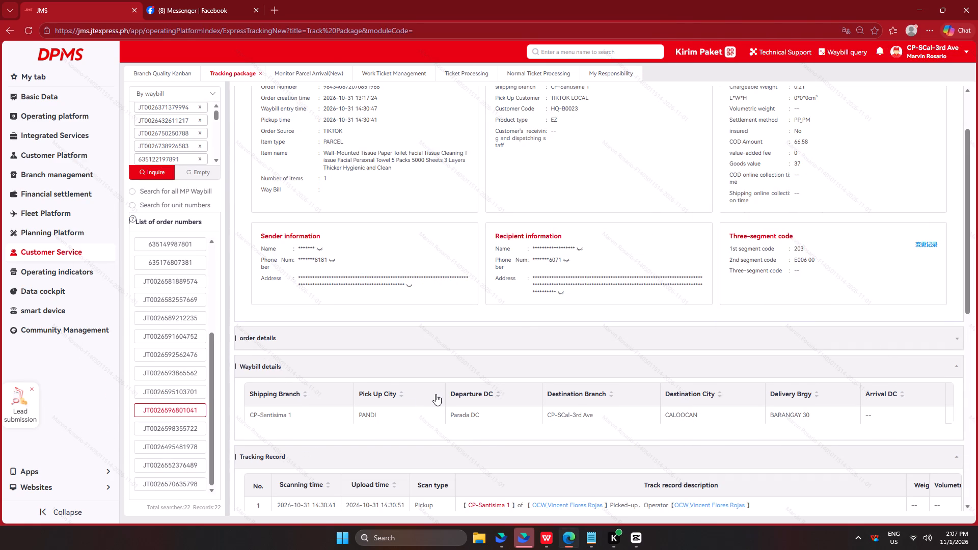
scroll(650, 366, "down", 7)
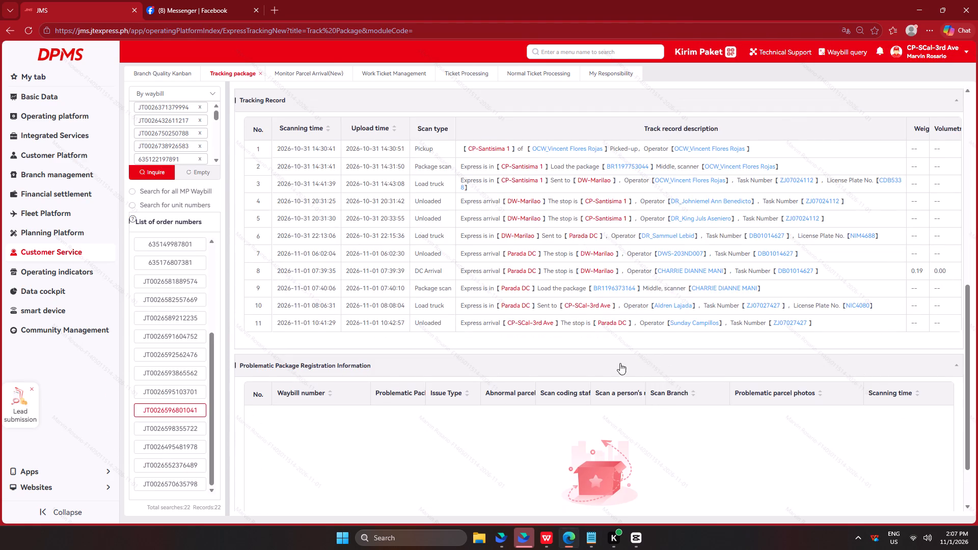
scroll(606, 363, "up", 9)
triple_click(561, 369)
left_click(561, 369)
key("ctrl+c")
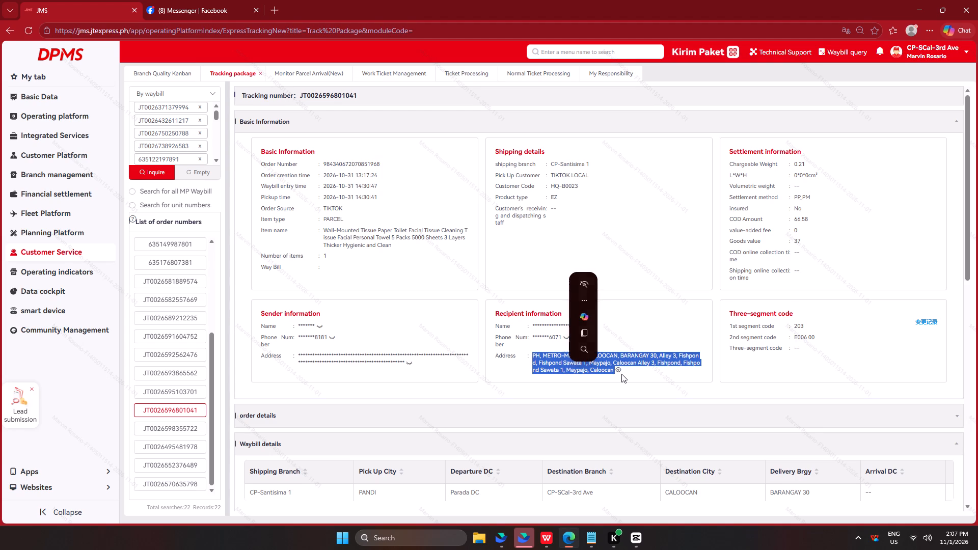
key("ctrl+c")
key("ctrl+c")
key("alt+Tab")
scroll(740, 362, "down", 7)
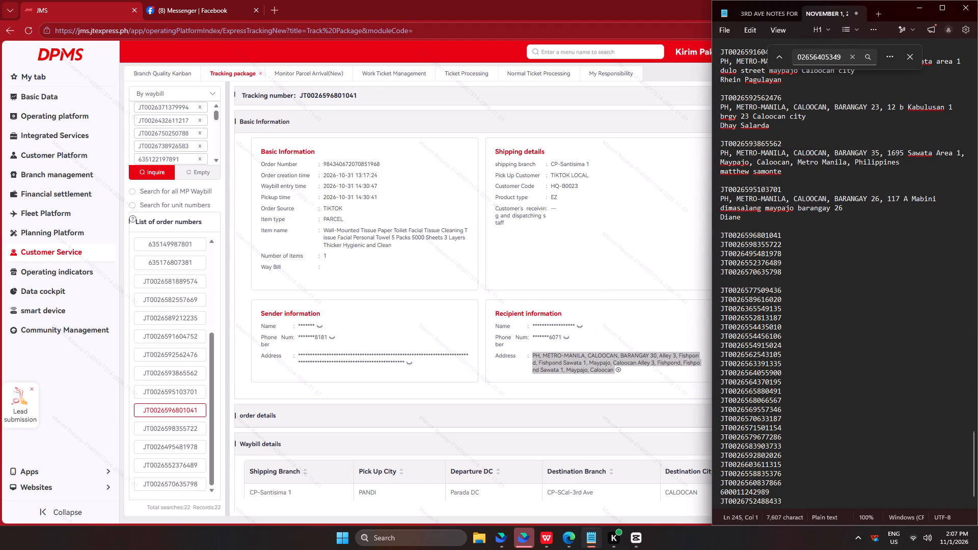
left_click(790, 235)
key("Return")
key("ctrl+v")
left_click(579, 326)
triple_click(568, 326)
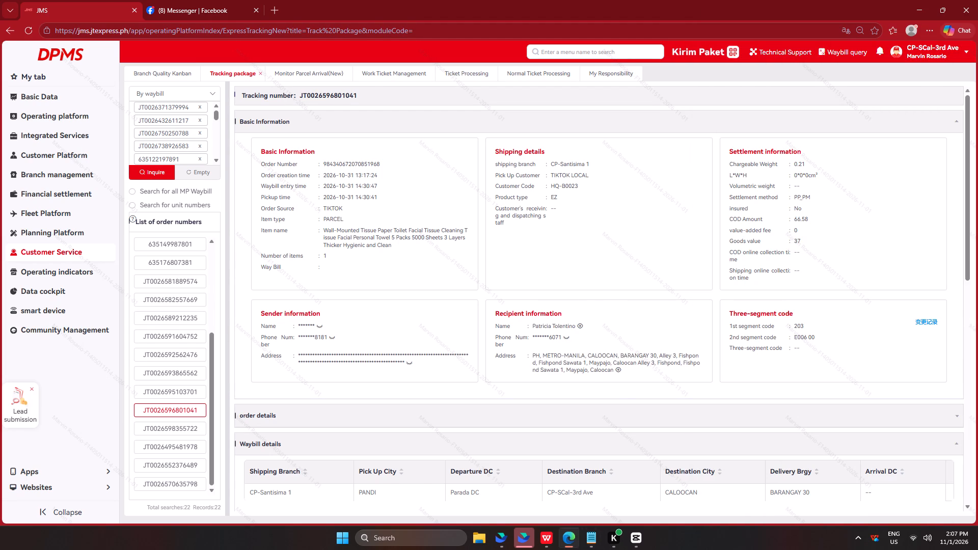
key("ctrl+c")
key("ctrl+c")
key("alt+Tab")
key("ctrl+v")
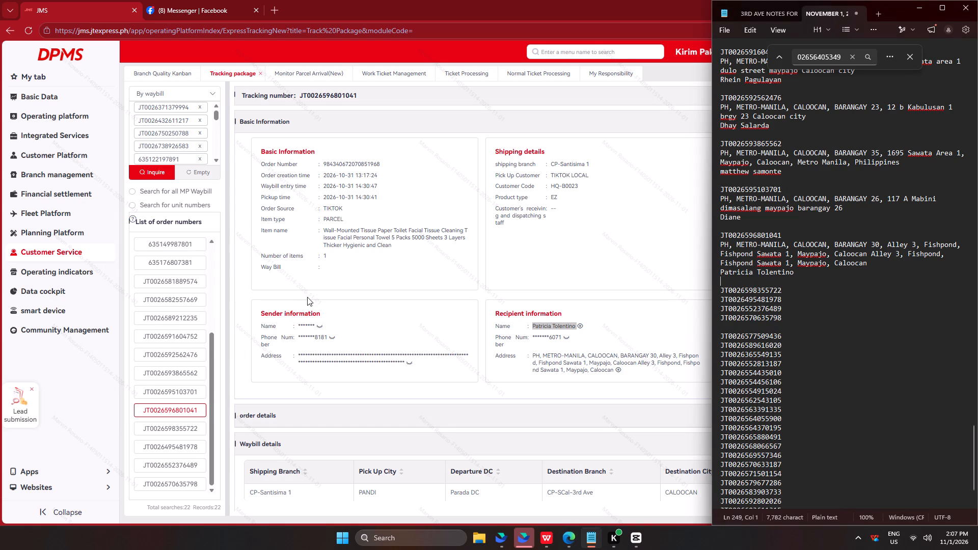
left_click(181, 426)
scroll(341, 390, "down", 9)
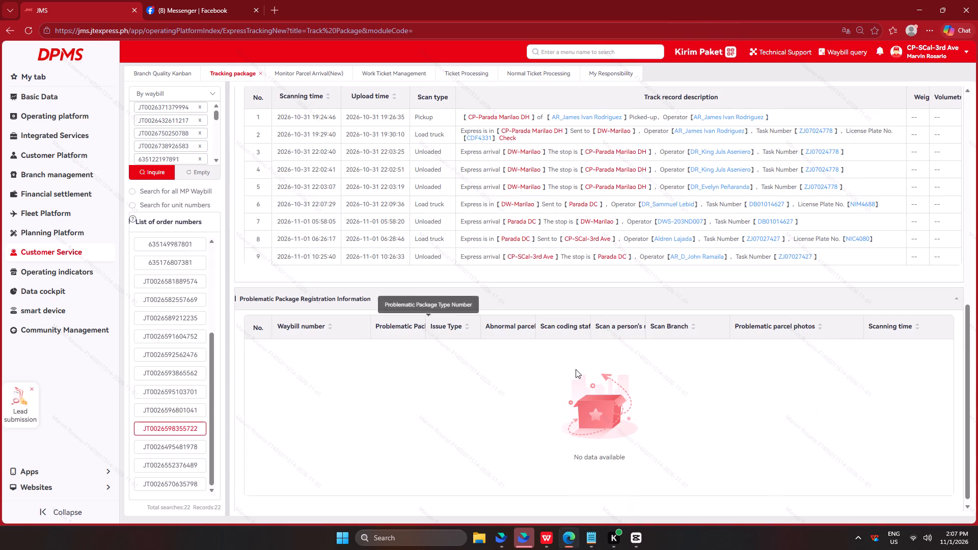
scroll(575, 367, "up", 3)
key("alt+Tab")
key("alt+Tab")
scroll(573, 409, "up", 5)
triple_click(688, 304)
left_click(688, 304)
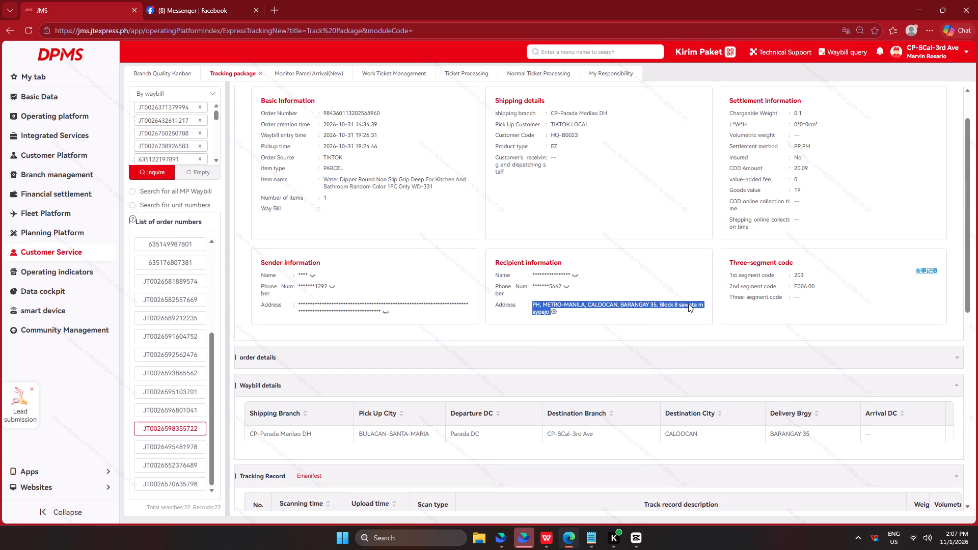
key("ctrl+c")
key("ctrl+c")
key("ctrl+c")
key("alt+Tab")
left_click(791, 285)
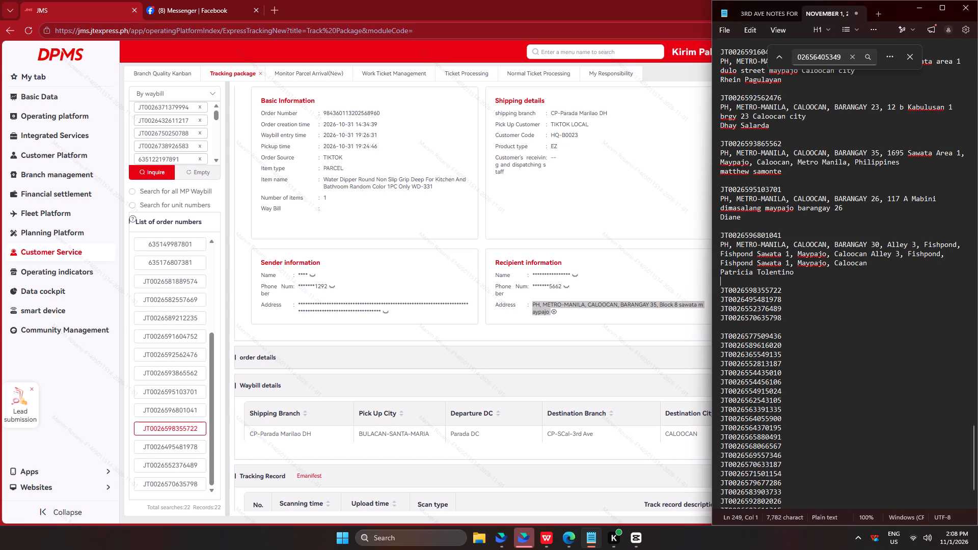
left_click(795, 291)
key("Return")
key("ctrl+v")
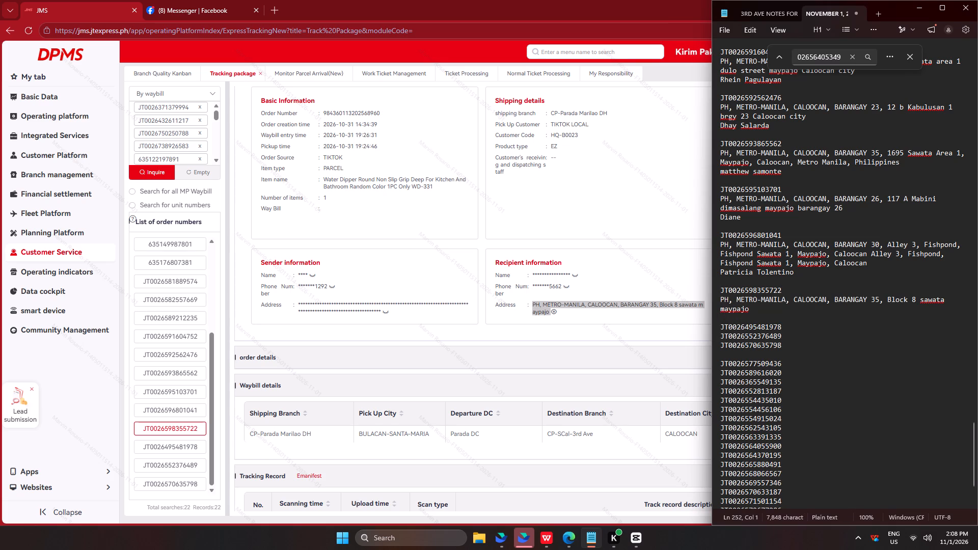
triple_click(575, 274)
double_click(573, 275, "ctrl")
key("ctrl+c")
key("ctrl+c")
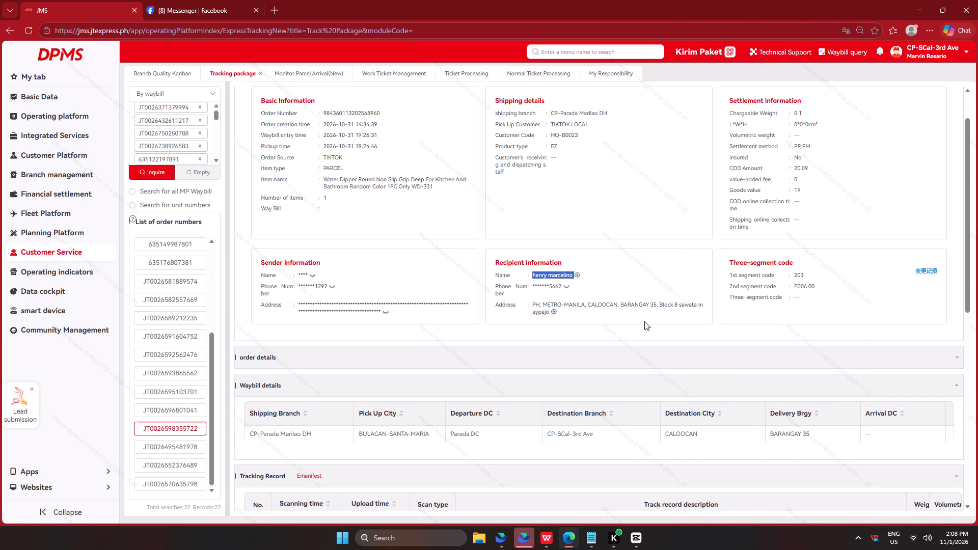
key("alt+Tab")
key("ctrl+v")
left_click(188, 444)
scroll(372, 397, "down", 8)
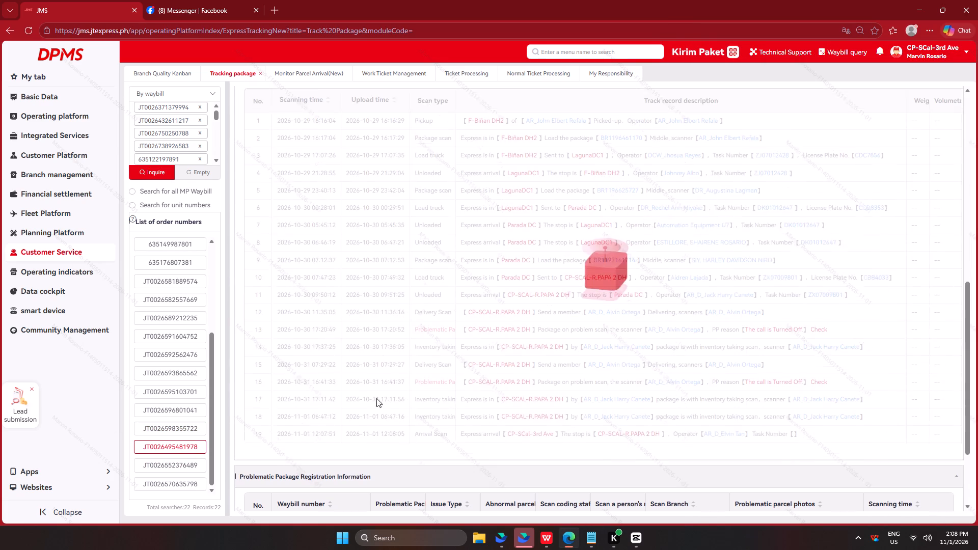
scroll(551, 416, "up", 7)
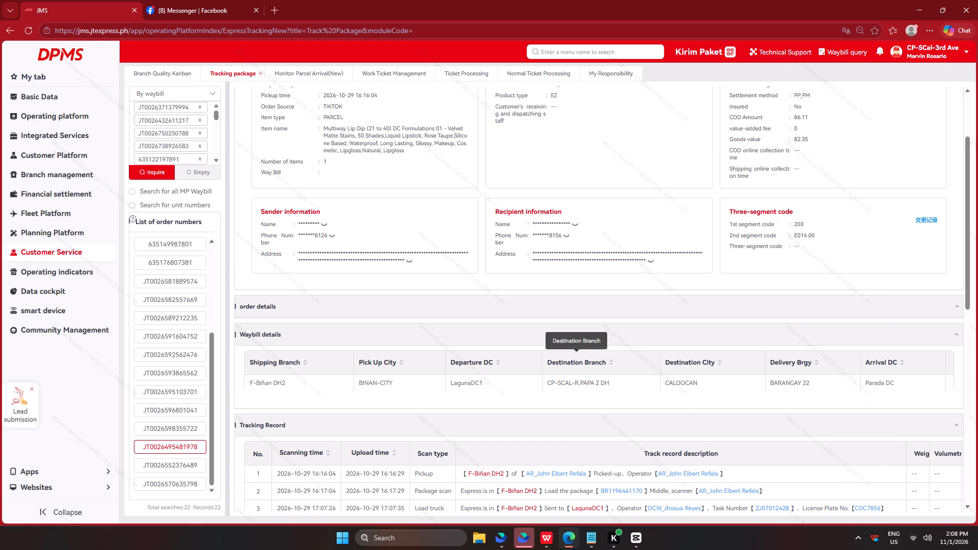
triple_click(651, 258)
left_click(651, 258)
key("ctrl+c")
key("ctrl+c")
key("ctrl+c")
key("alt+Tab")
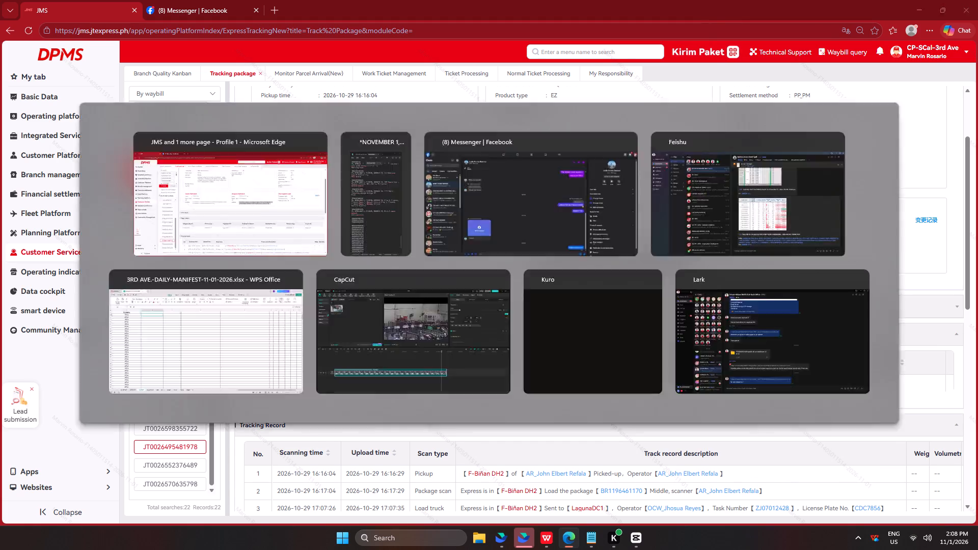
left_click(794, 335)
key("Return")
key("ctrl+v")
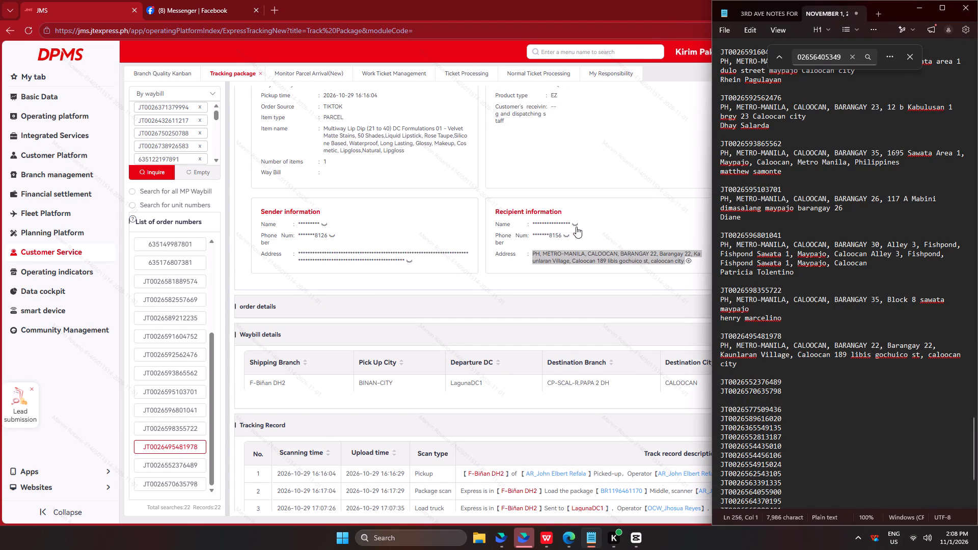
left_click(578, 226)
triple_click(567, 225)
key("ctrl+c")
key("ctrl+c")
key("ctrl+c")
key("alt+Tab")
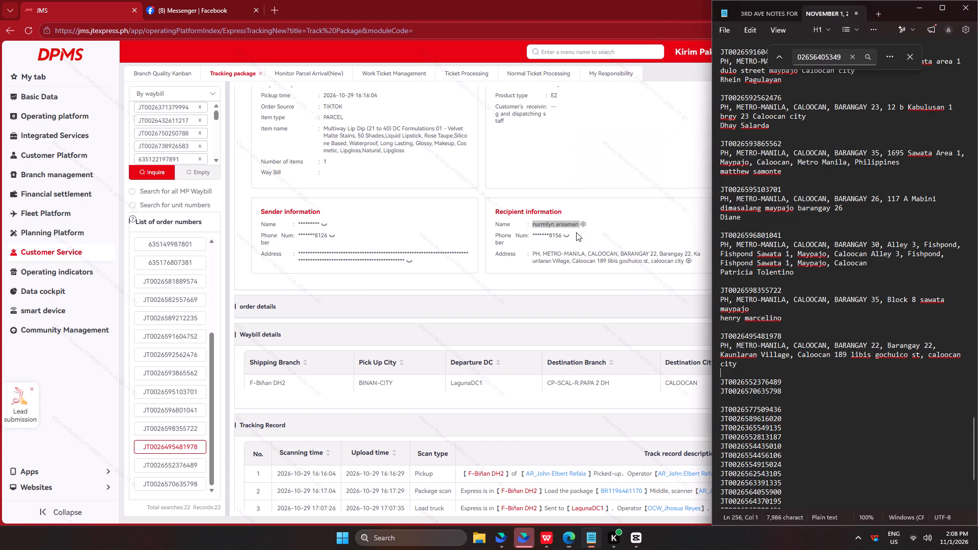
key("ctrl+v")
left_click(186, 463)
scroll(360, 409, "down", 8)
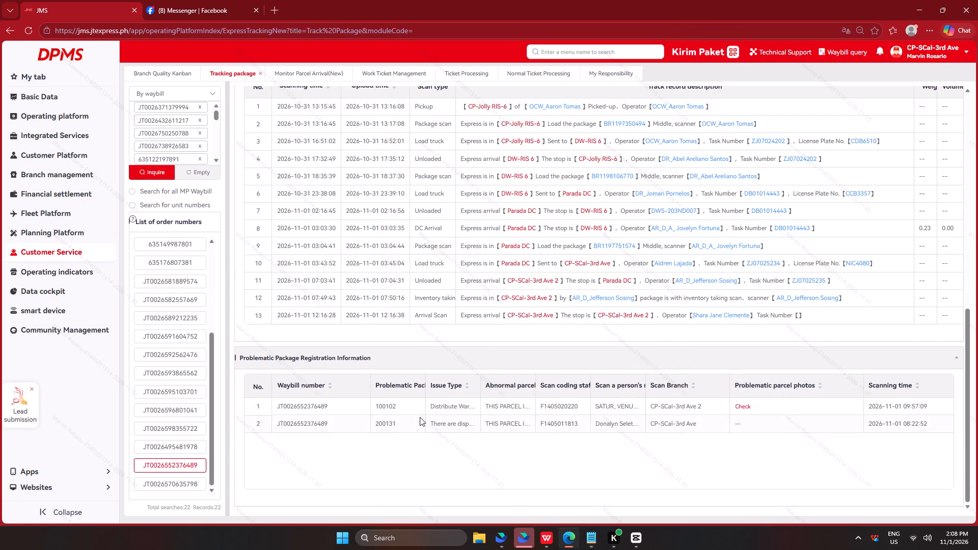
scroll(534, 396, "up", 7)
triple_click(538, 251)
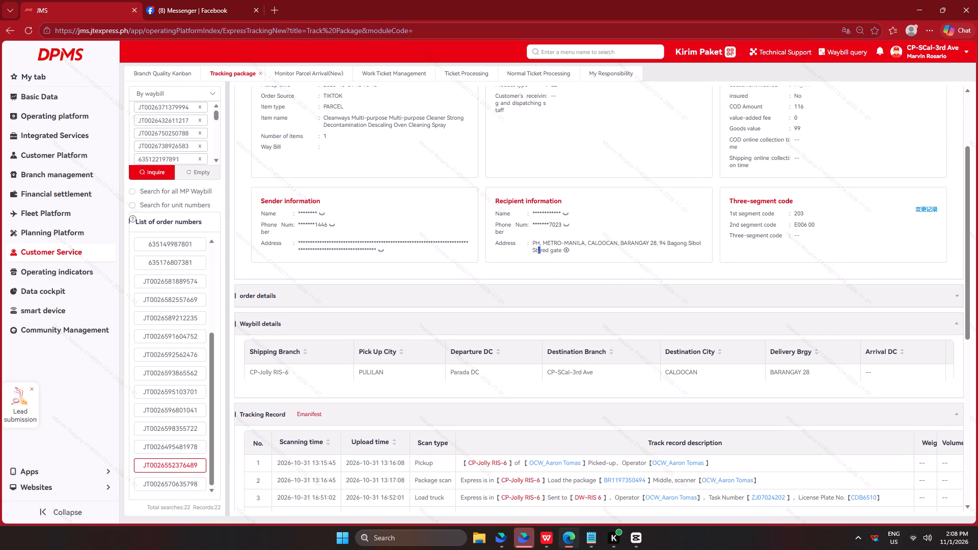
left_click(538, 251)
key("ctrl+c")
key("ctrl+c")
key("ctrl+c")
key("alt+Tab")
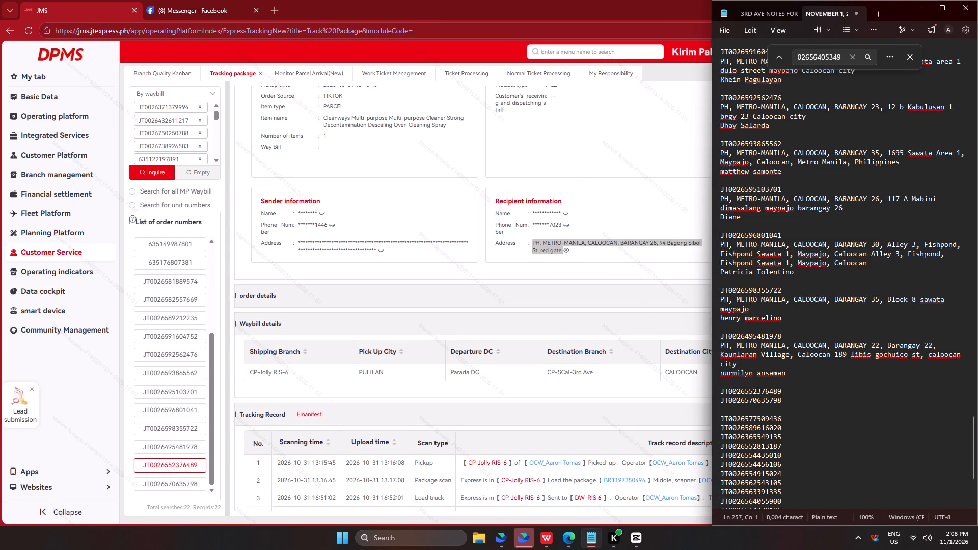
left_click(790, 395)
key("Return")
key("ctrl+v")
left_click(567, 213)
triple_click(549, 213)
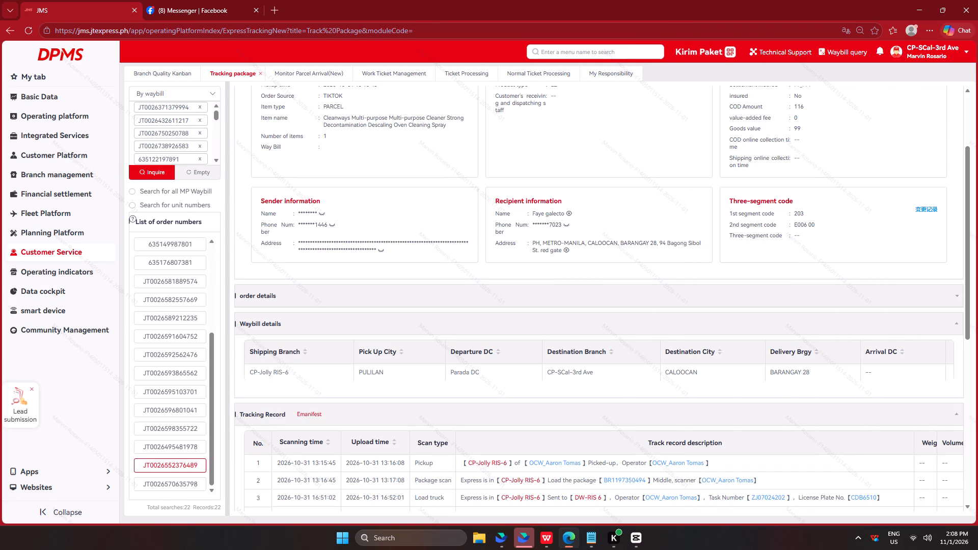
key("ctrl+c")
key("ctrl+c")
key("alt+Tab")
key("ctrl+v")
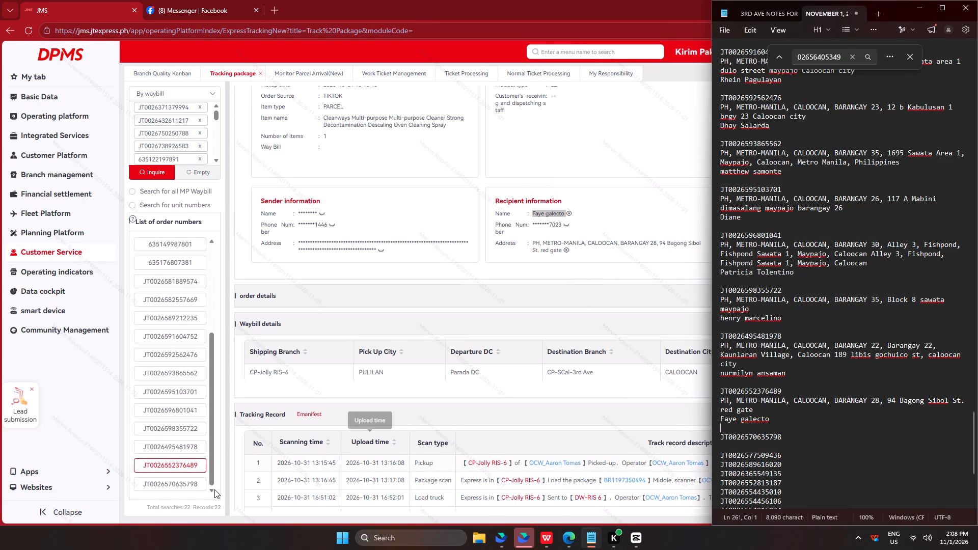
left_click(177, 486)
scroll(499, 391, "down", 9)
scroll(505, 392, "up", 7)
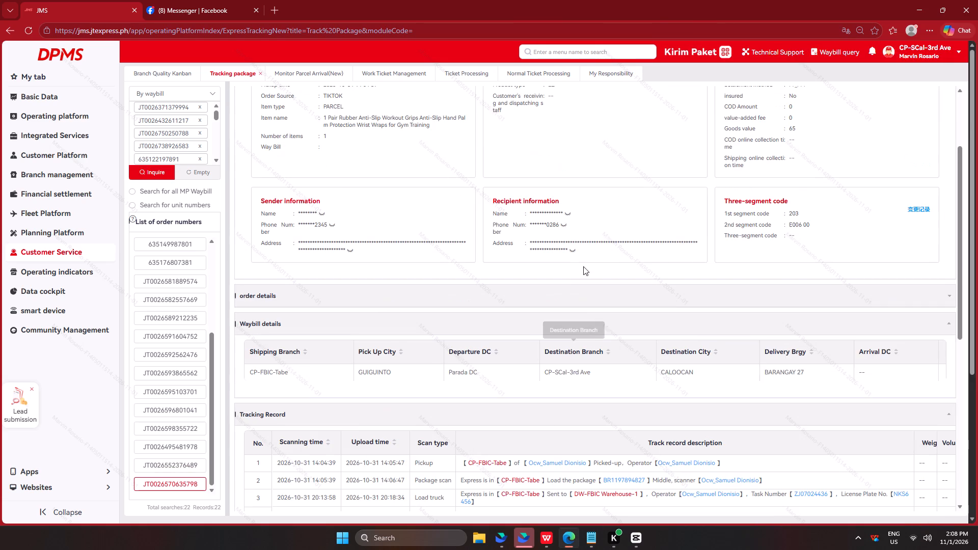
triple_click(576, 249)
key("ctrl+c")
key("ctrl+c")
key("ctrl+c")
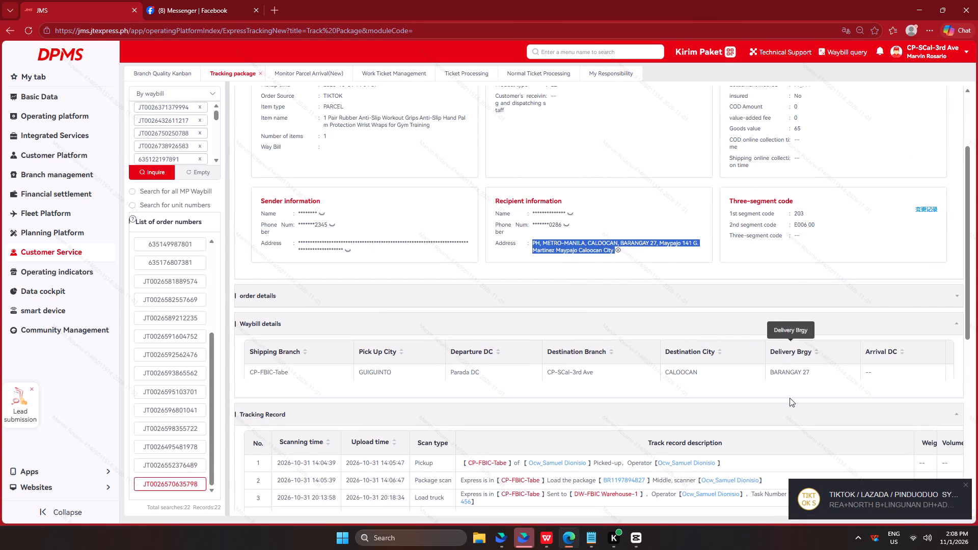
key("alt+Tab")
left_click(784, 434)
key("Return")
key("ctrl+v")
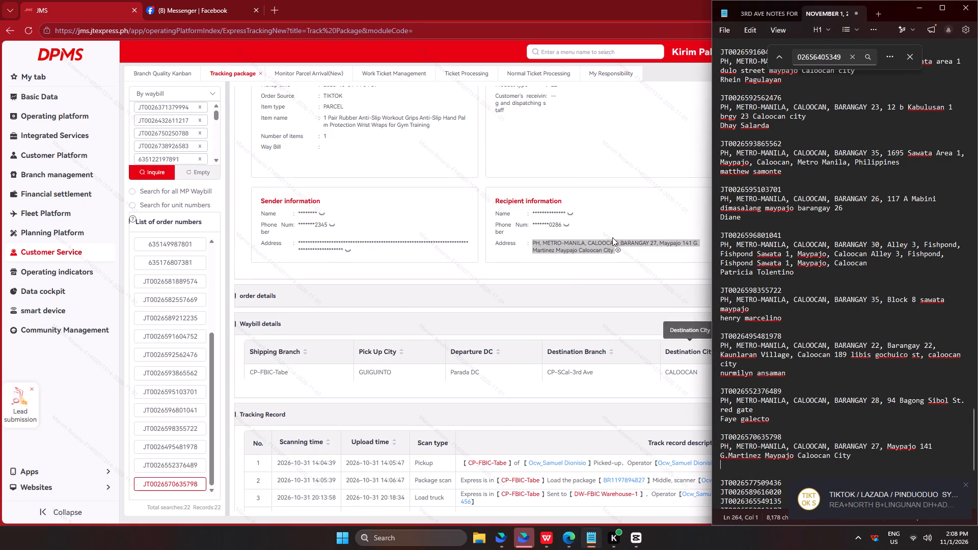
left_click(573, 212)
triple_click(559, 213)
key("ctrl+c")
key("ctrl+c")
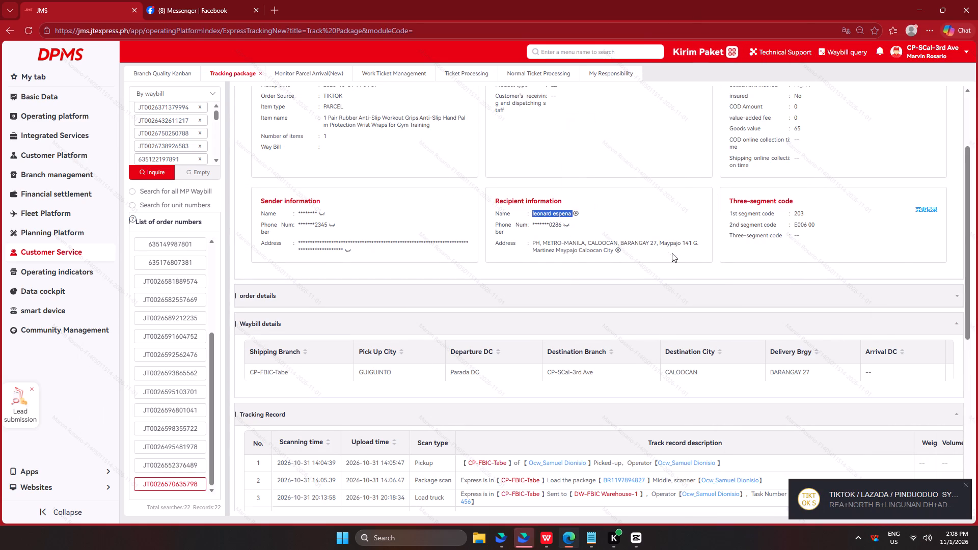
key("alt+Tab")
key("ctrl+v")
scroll(805, 323, "down", 15)
left_click_drag(790, 478, 708, 248)
key("ctrl+c")
key("ctrl+c")
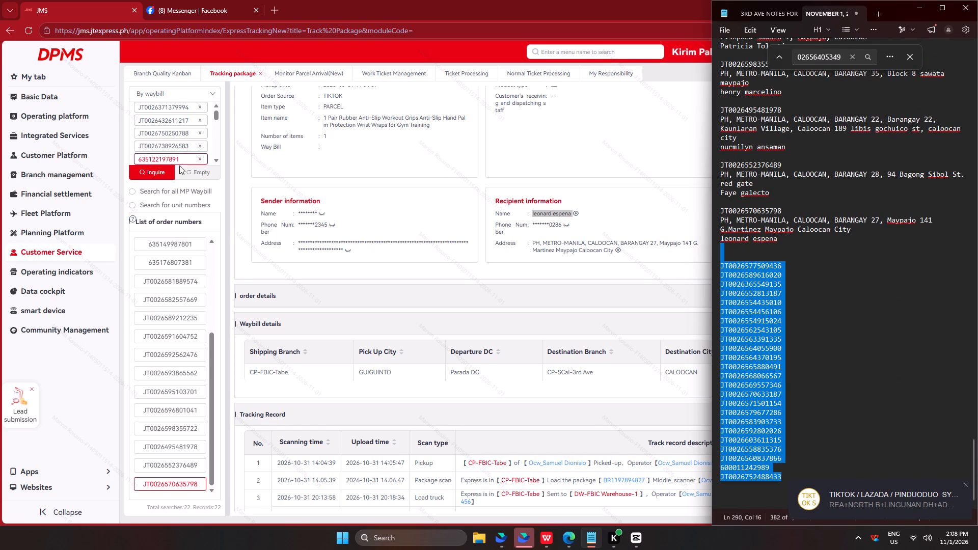
key("ctrl+c")
key("ctrl+c")
key("ctrl+c")
key("ctrl+c")
left_click(195, 175, "ctrl")
left_click(184, 144)
key("ctrl+v")
left_click(149, 172)
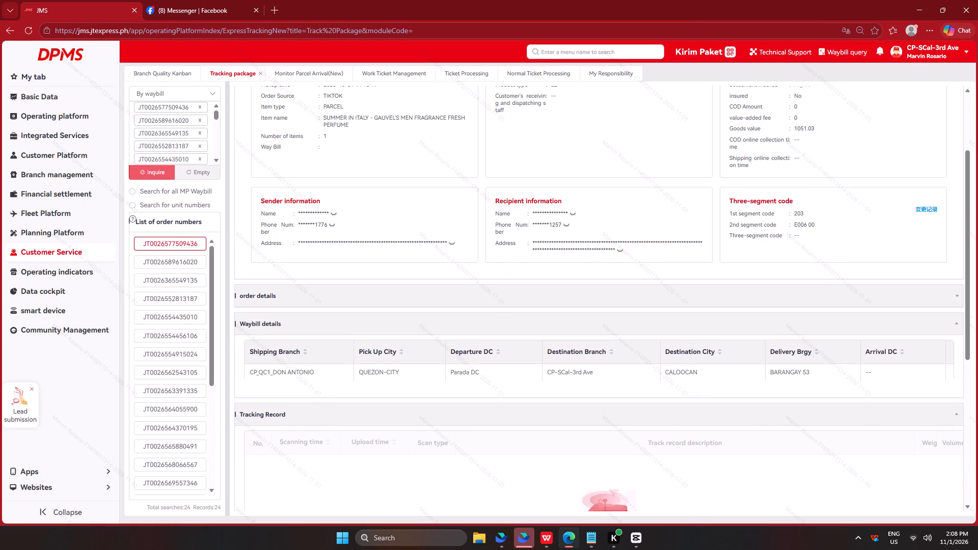
left_click(614, 247)
triple_click(622, 250)
left_click(622, 250)
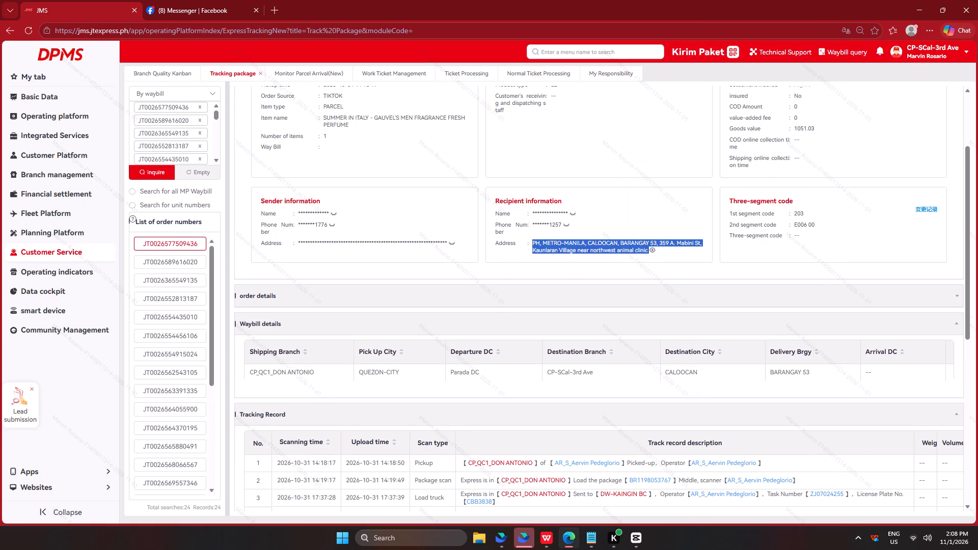
key("ctrl+c")
key("ctrl+c")
key("ctrl+c")
scroll(594, 328, "down", 7)
key("alt+Tab")
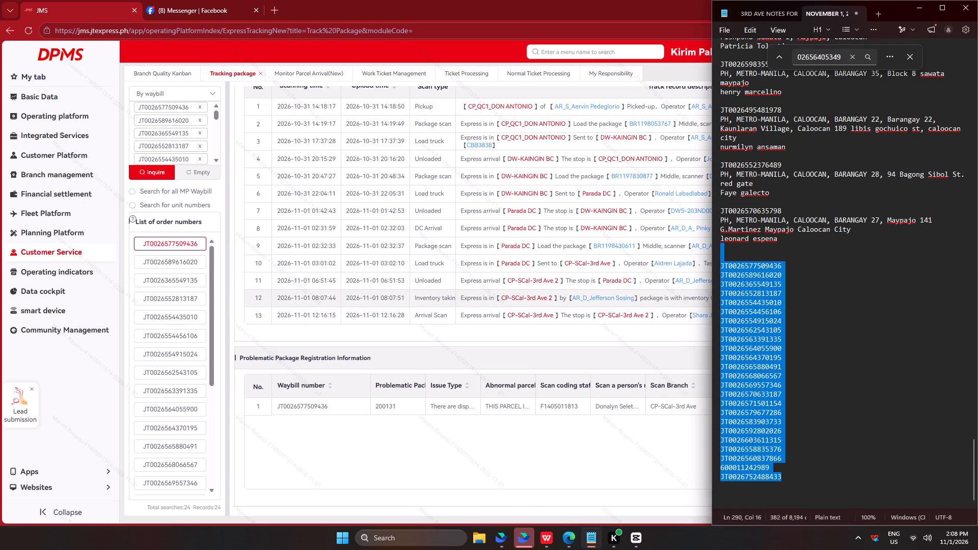
left_click(785, 256)
key("BackSpace")
key("F12")
left_click(790, 257)
key("Return")
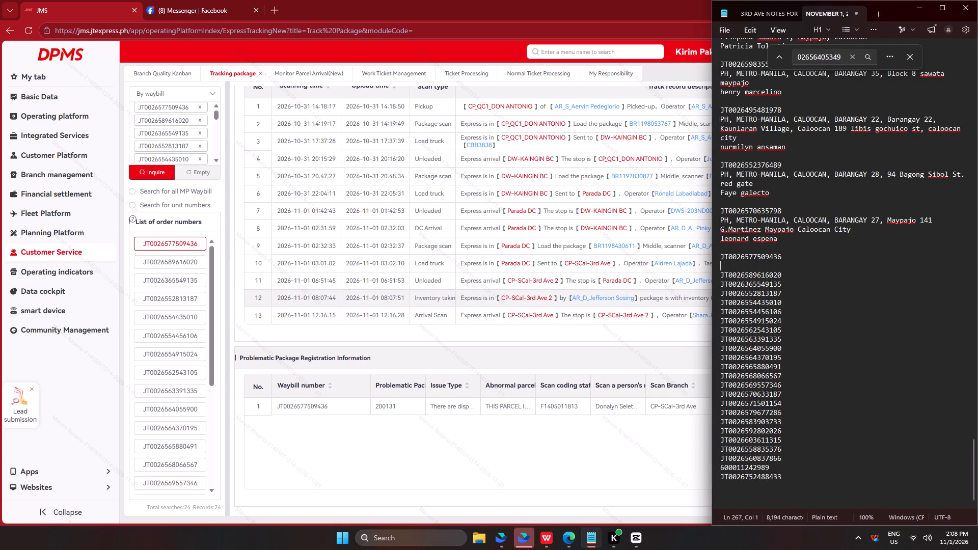
key("ctrl+v")
scroll(636, 272, "up", 8)
left_click(575, 266)
triple_click(559, 266)
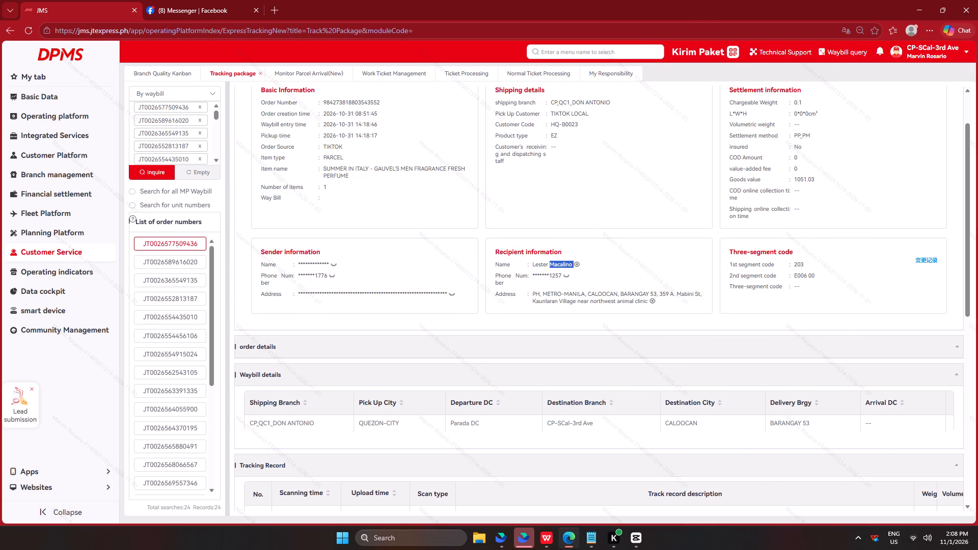
key("ctrl+c")
key("ctrl+c")
key("ctrl+c")
key("ctrl+c")
key("alt+Tab")
key("ctrl+v")
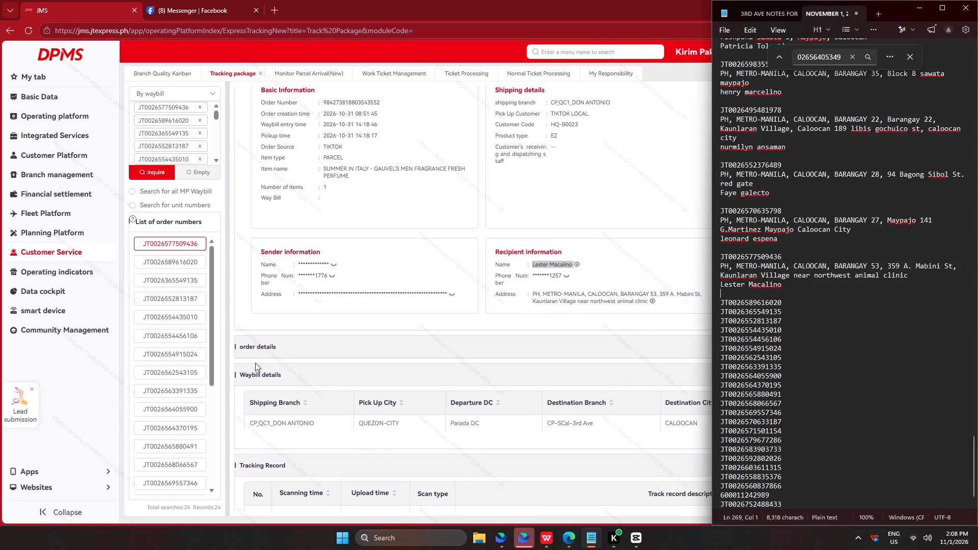
left_click(181, 262)
scroll(471, 338, "down", 10)
scroll(583, 391, "up", 7)
triple_click(566, 265)
key("ctrl+c")
key("ctrl+c")
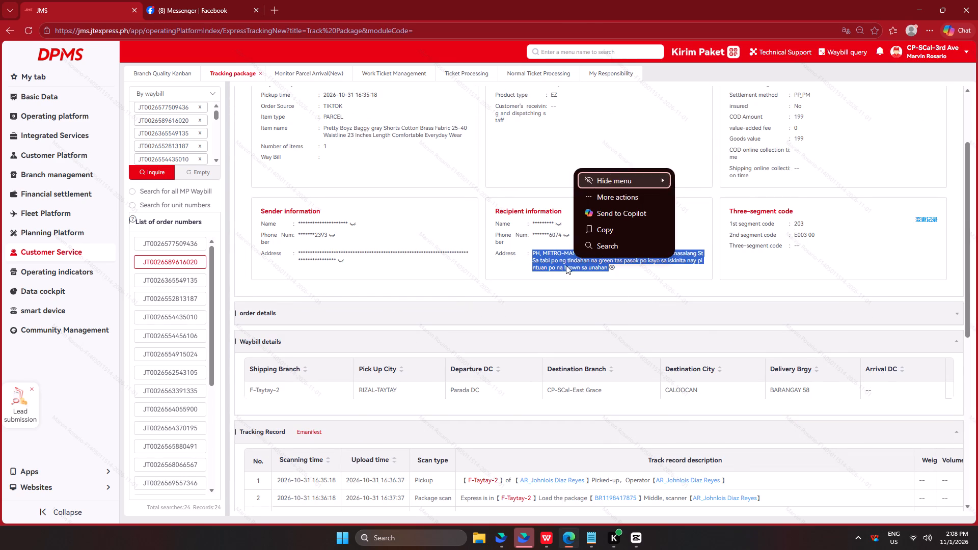
key("ctrl+c")
key("ctrl+c")
key("ctrl+c")
key("alt+Tab")
left_click(802, 300)
key("Return")
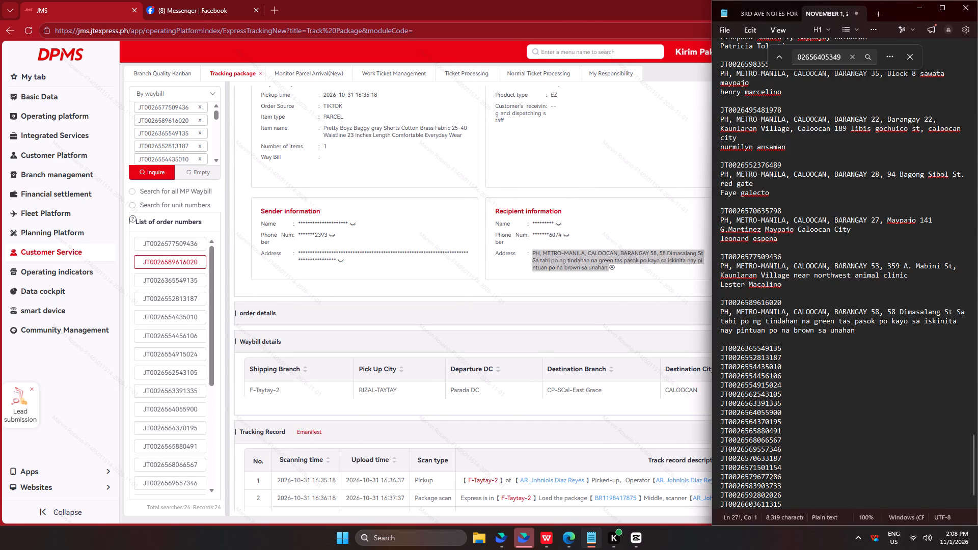
key("ctrl+v")
left_click(561, 225)
triple_click(554, 224)
key("ctrl+c")
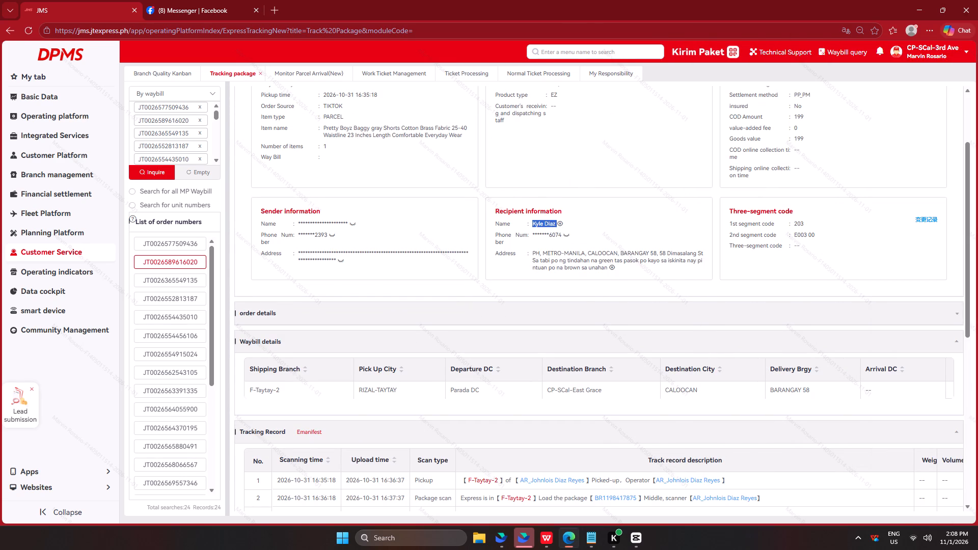
key("ctrl+c")
key("ctrl+c")
key("alt+Tab")
key("ctrl+v")
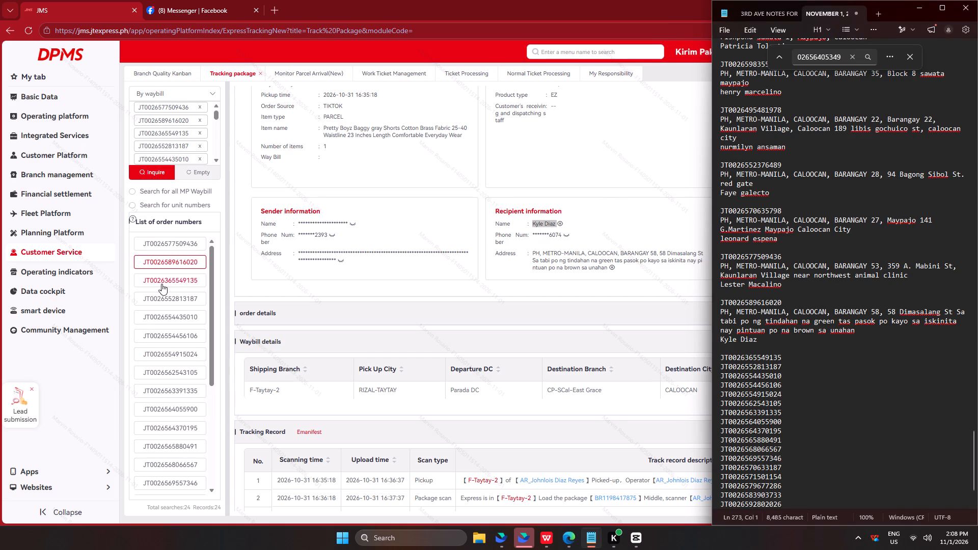
left_click(161, 284)
scroll(374, 294, "down", 9)
scroll(498, 336, "down", 8)
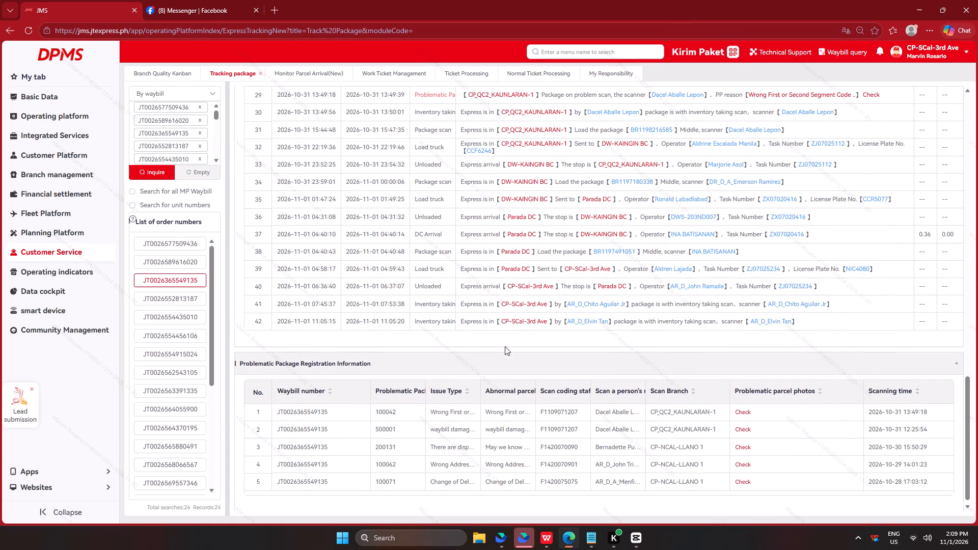
left_click(740, 410)
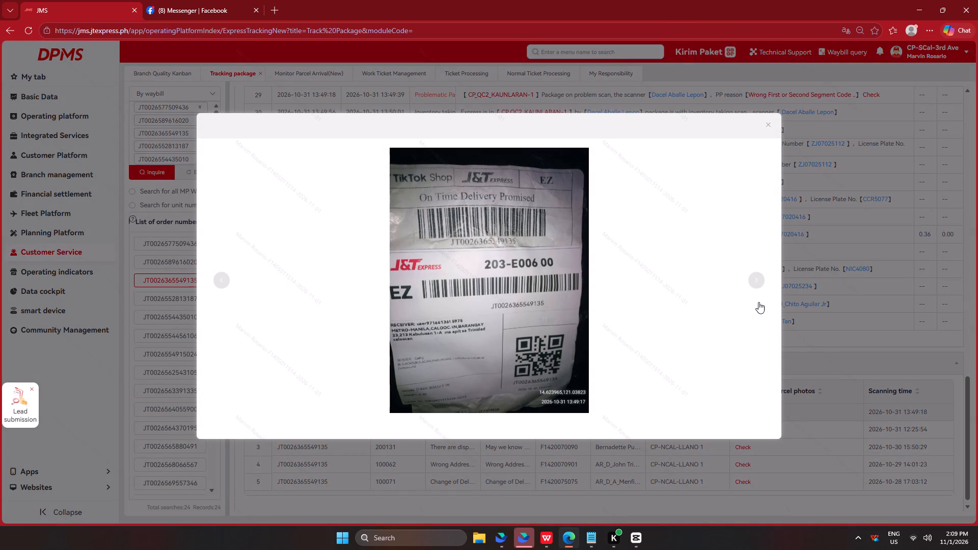
key("Escape")
scroll(588, 320, "up", 7)
scroll(597, 205, "up", 8)
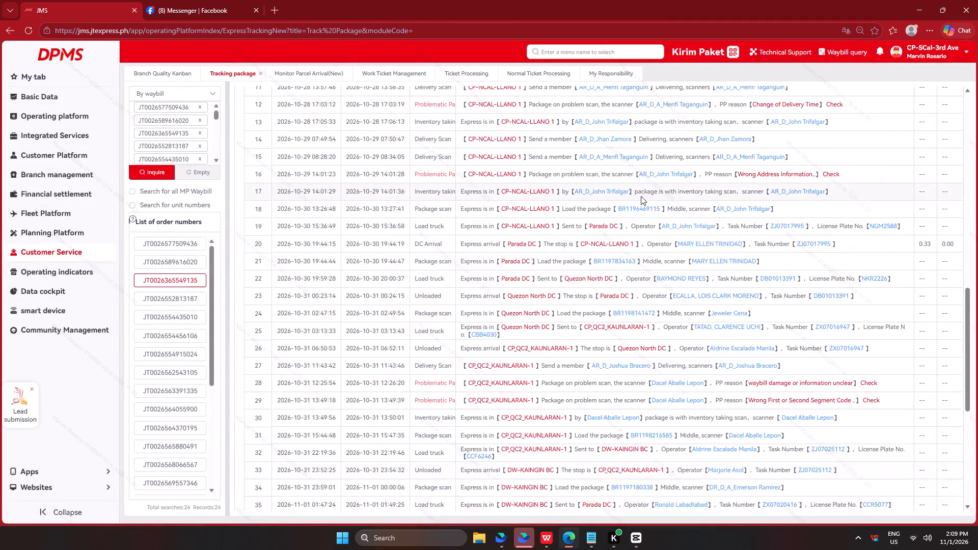
scroll(641, 196, "up", 10)
triple_click(538, 312)
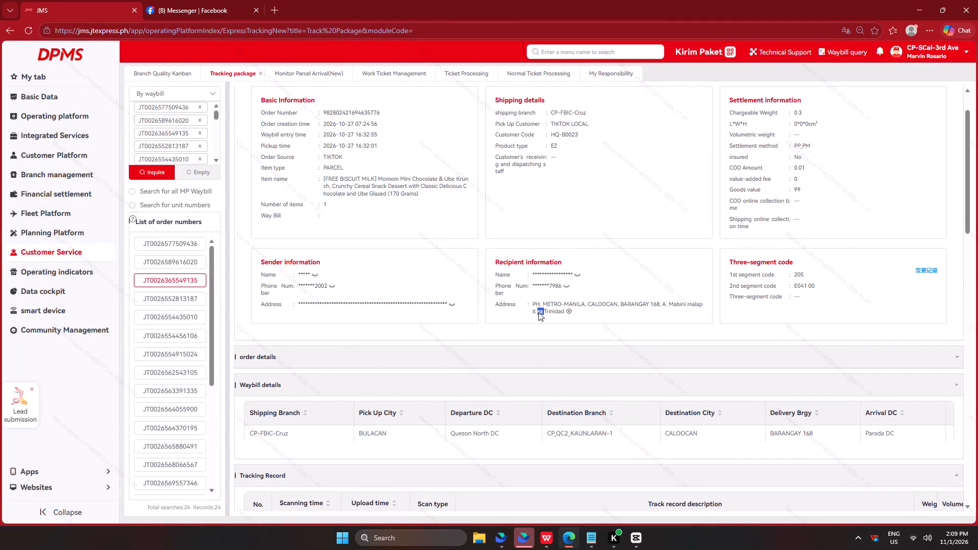
left_click(538, 312)
key("ctrl+c")
key("ctrl+c")
key("ctrl+c")
key("ctrl+c")
key("ctrl+c")
key("alt+Tab")
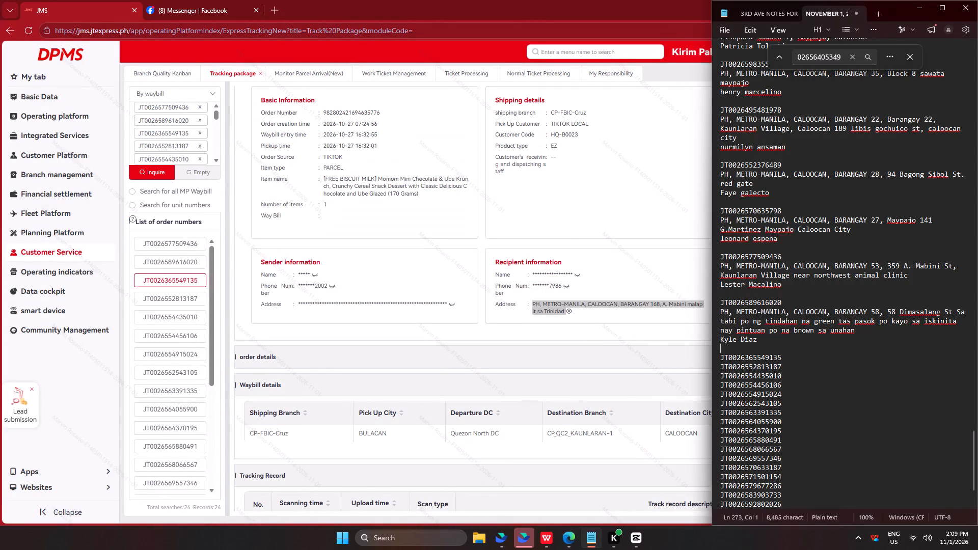
left_click(790, 356)
key("Return")
key("ctrl+v")
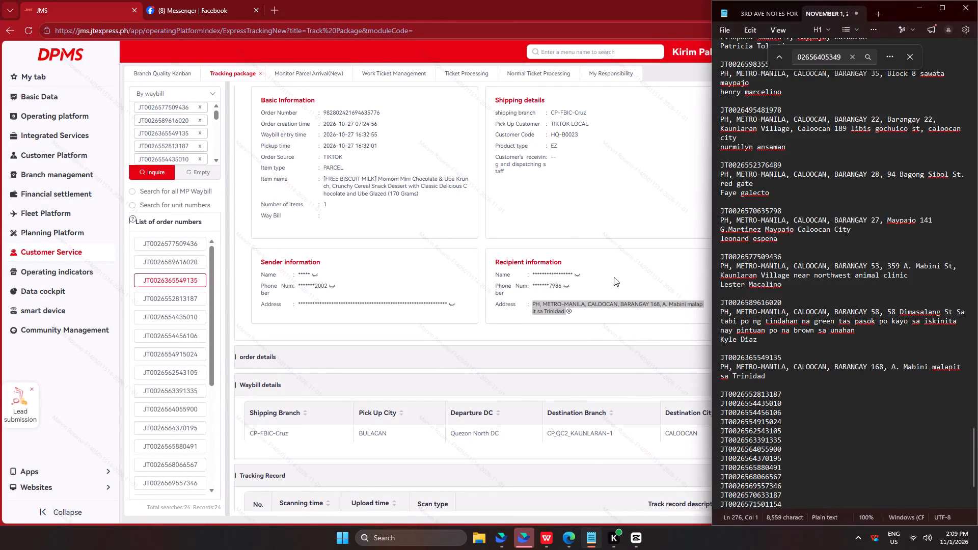
left_click(579, 274)
triple_click(572, 274)
key("ctrl+c")
key("ctrl+c")
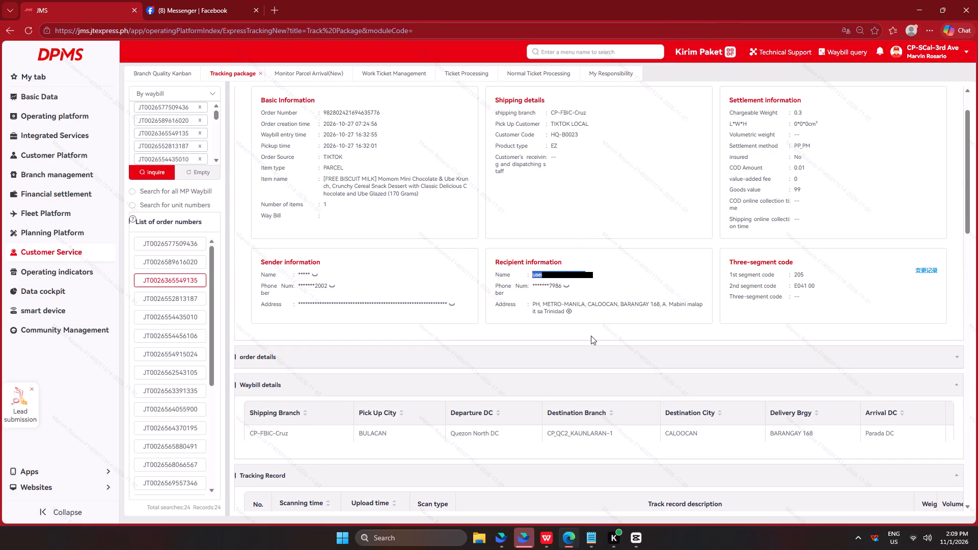
key("ctrl+c")
key("ctrl+c")
key("ctrl+c")
key("ctrl+c")
key("ctrl+c")
key("alt+Tab")
key("ctrl+v")
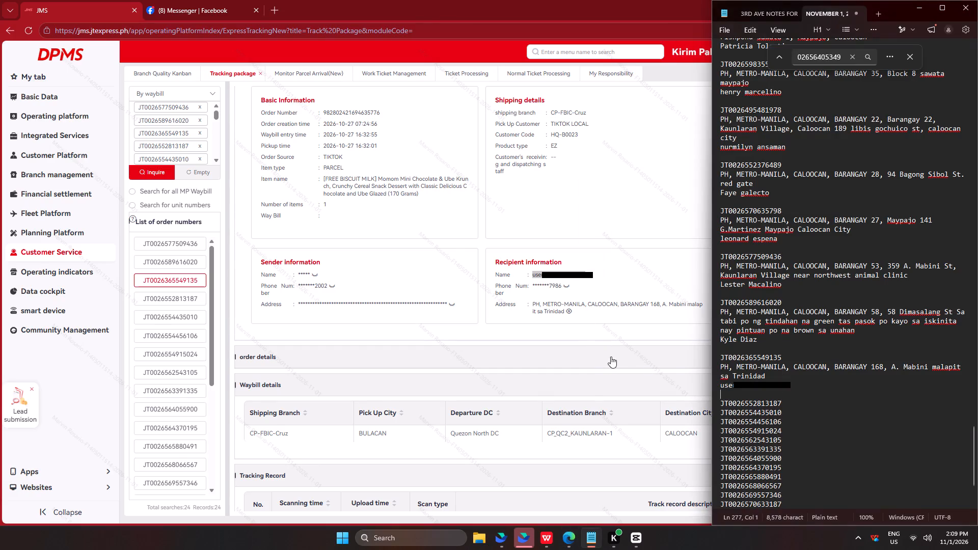
scroll(631, 414, "down", 15)
scroll(633, 413, "down", 6)
key("alt+Tab")
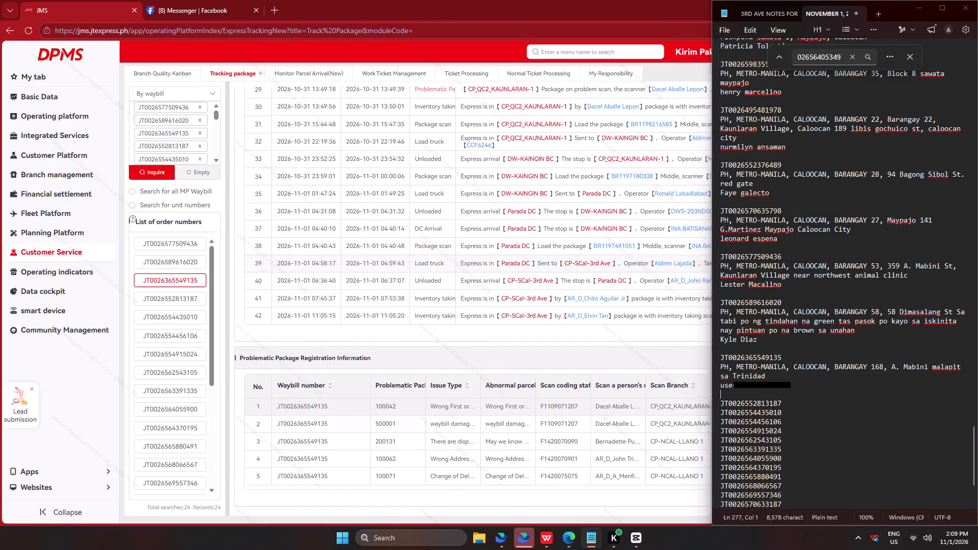
left_click(747, 406)
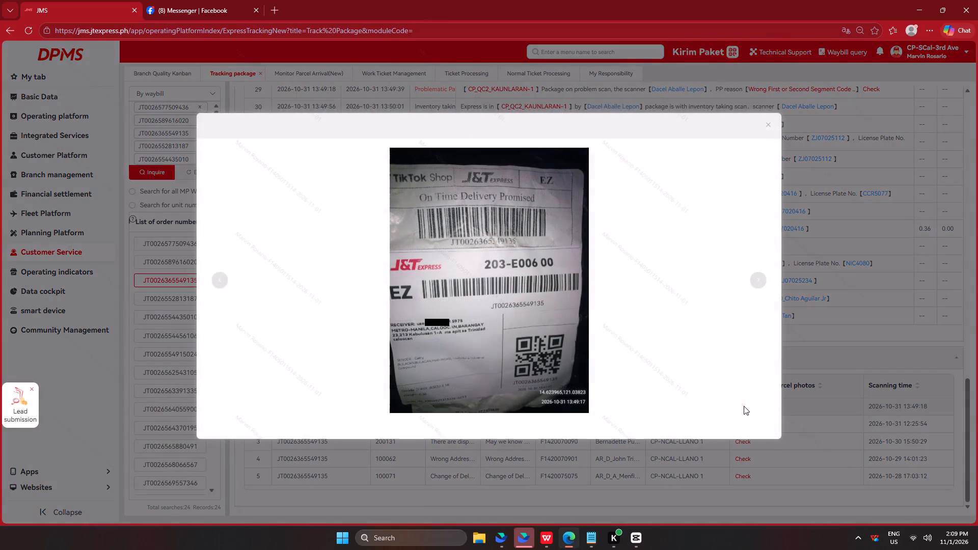
key("alt+Tab")
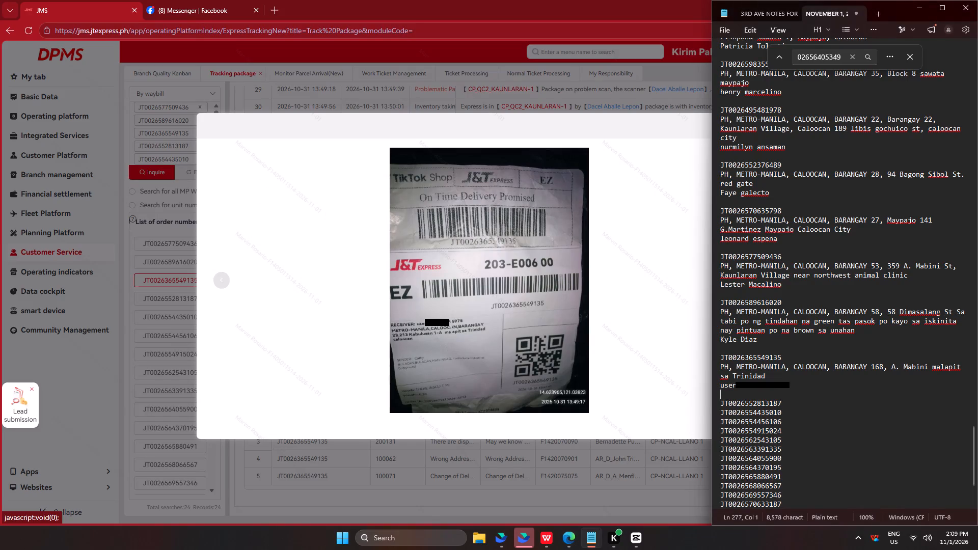
left_click_drag(780, 374, 899, 361)
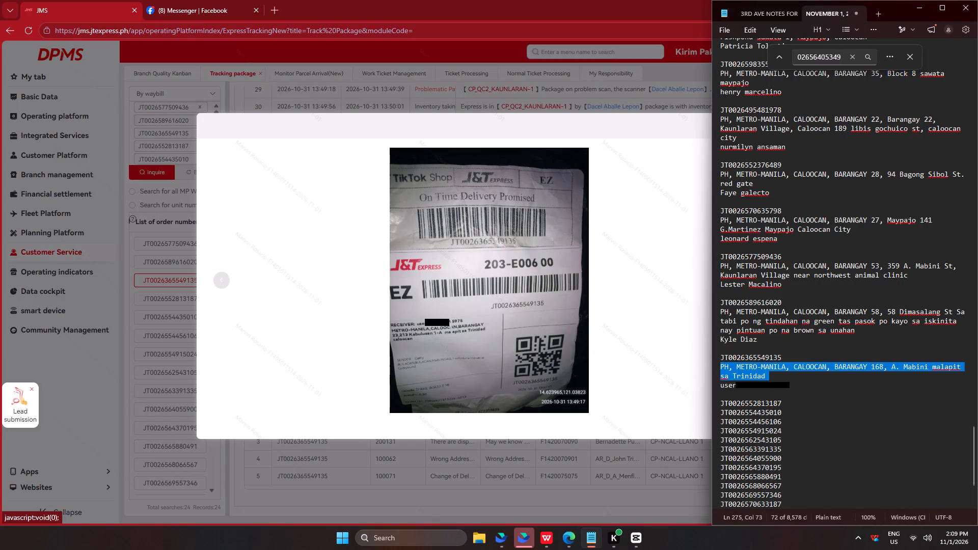
left_click_drag(899, 361, 874, 366)
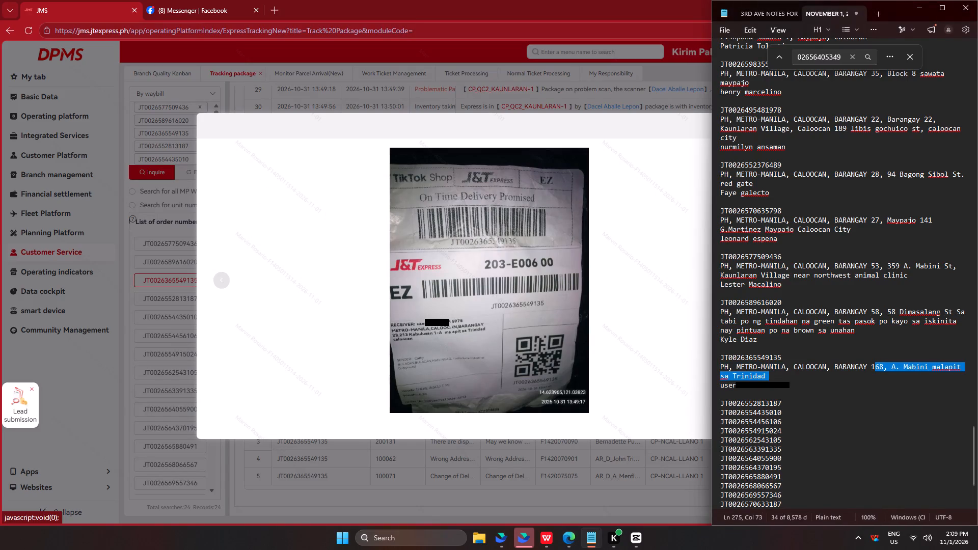
left_click_drag(874, 366, 872, 366)
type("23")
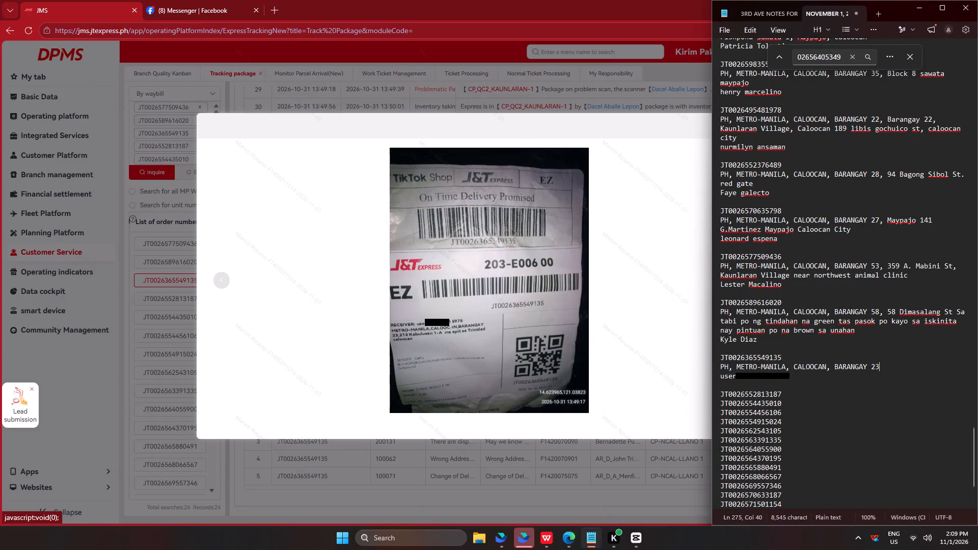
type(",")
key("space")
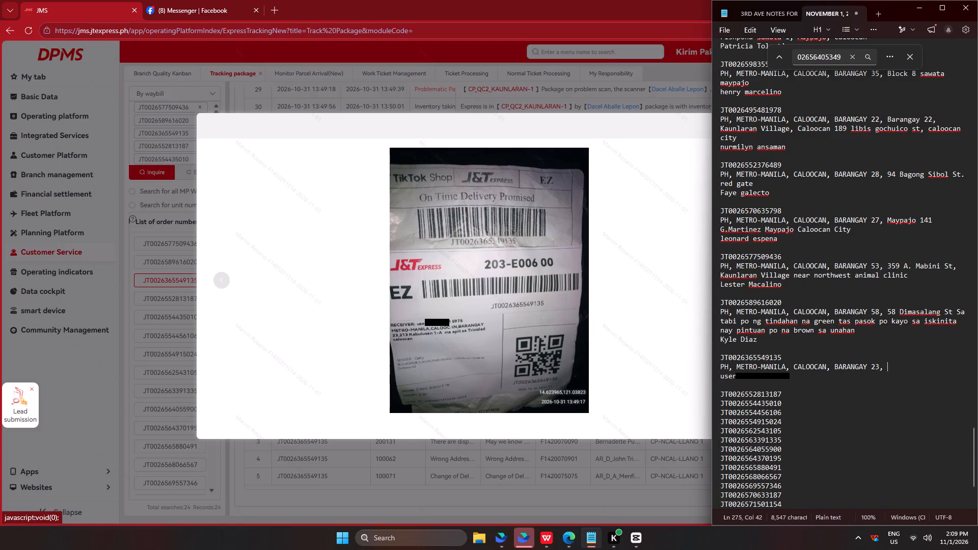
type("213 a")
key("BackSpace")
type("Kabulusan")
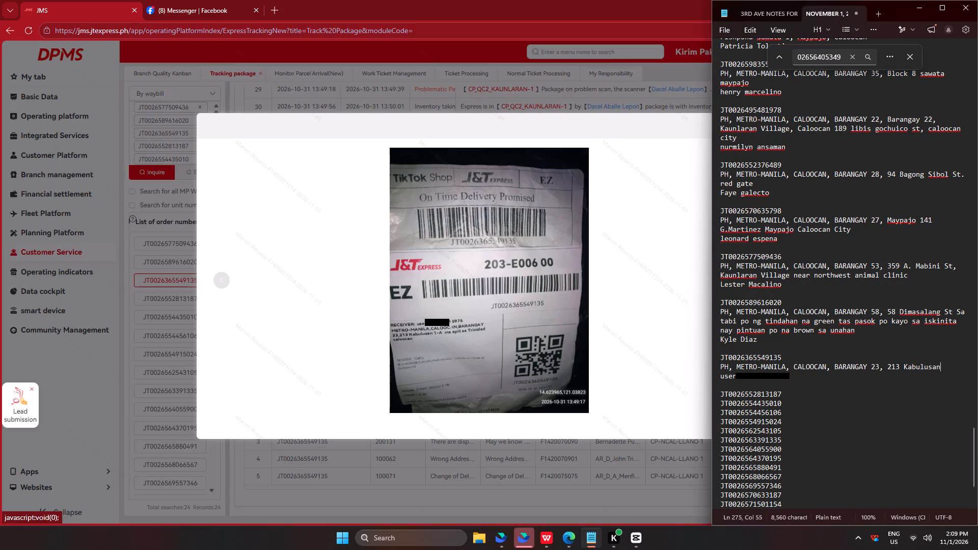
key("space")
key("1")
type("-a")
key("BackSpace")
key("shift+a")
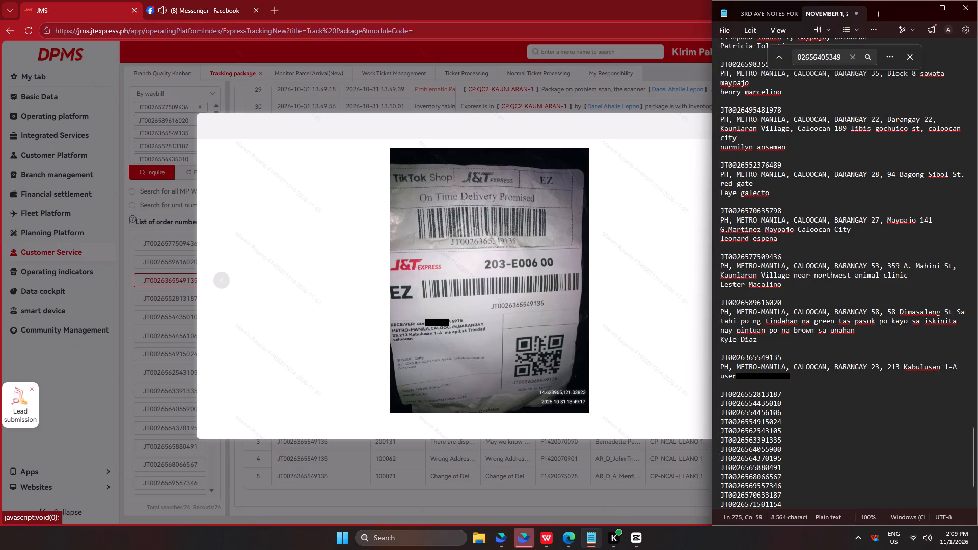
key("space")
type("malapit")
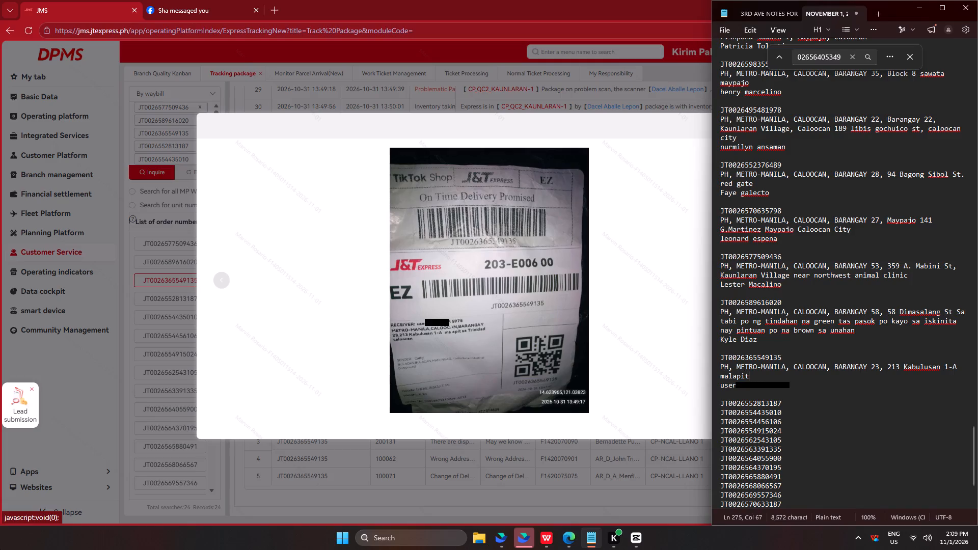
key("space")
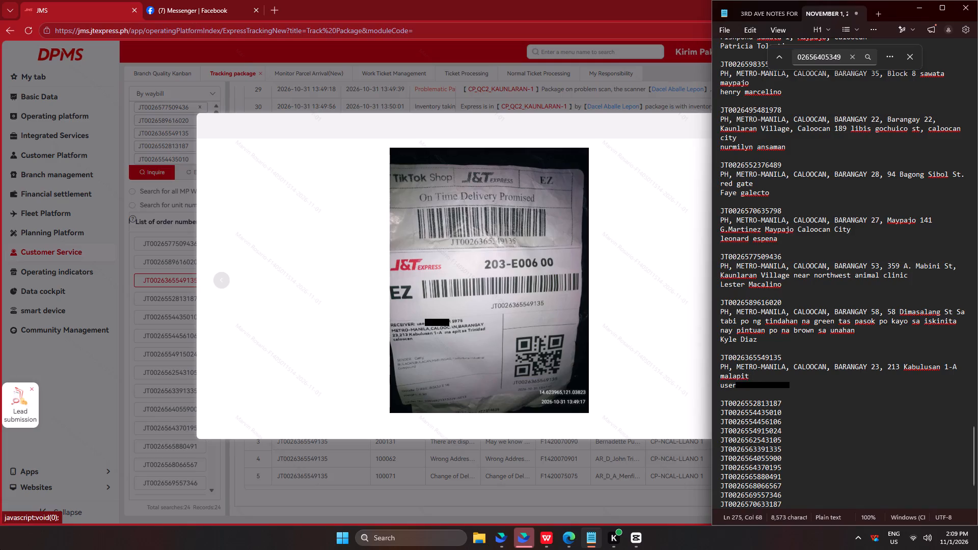
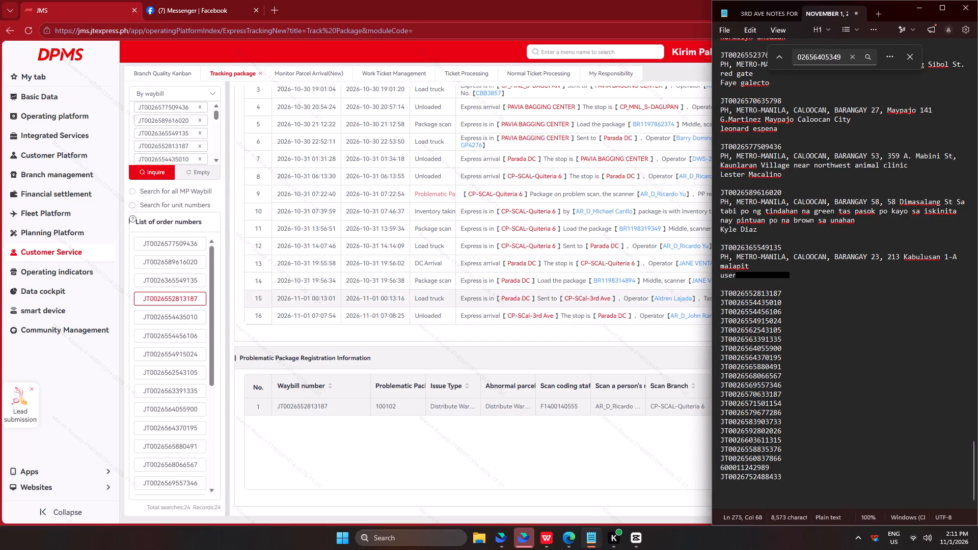
left_click(779, 265)
type("sa trinidad")
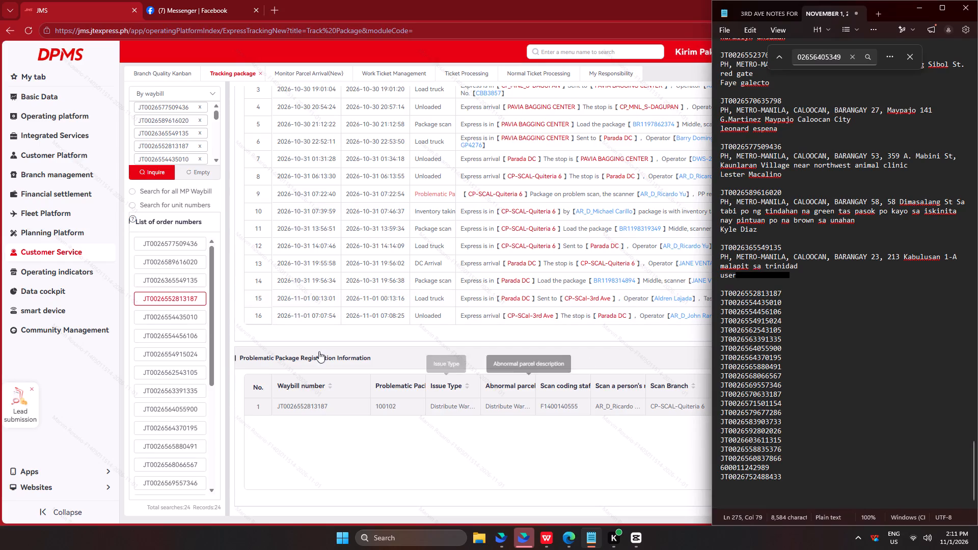
scroll(515, 339, "up", 6)
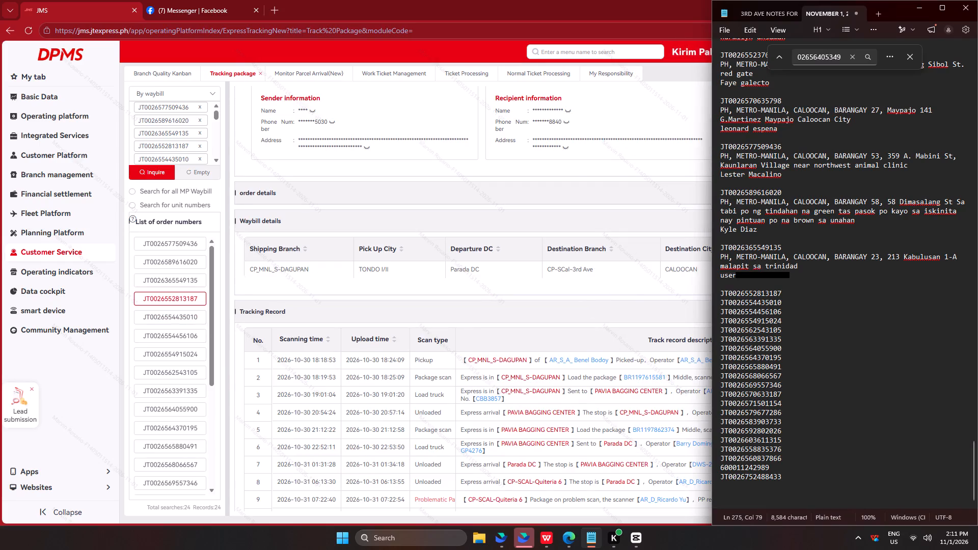
triple_click(565, 148)
key("ctrl+c")
key("ctrl+c")
key("ctrl+c")
key("ctrl+c")
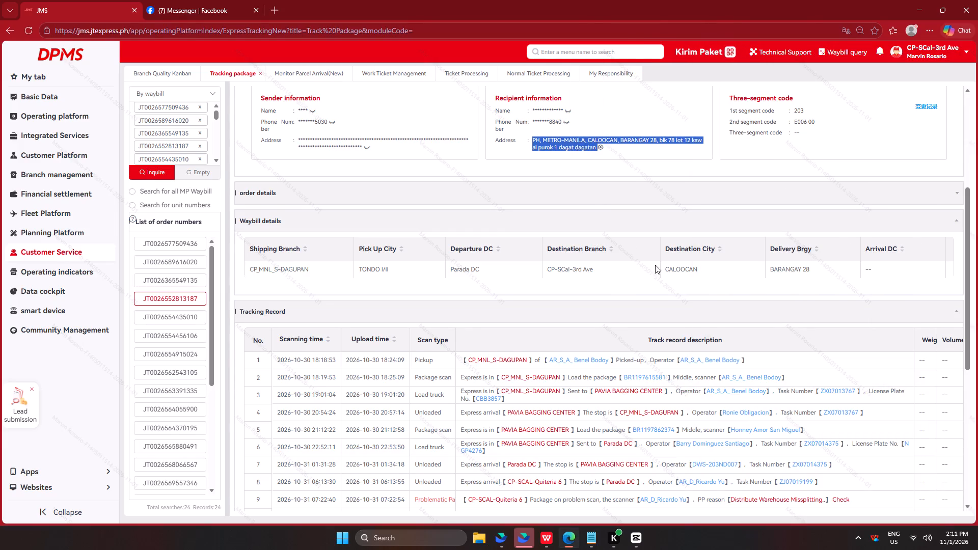
key("alt+Tab")
left_click(797, 292)
key("Return")
key("ctrl+v")
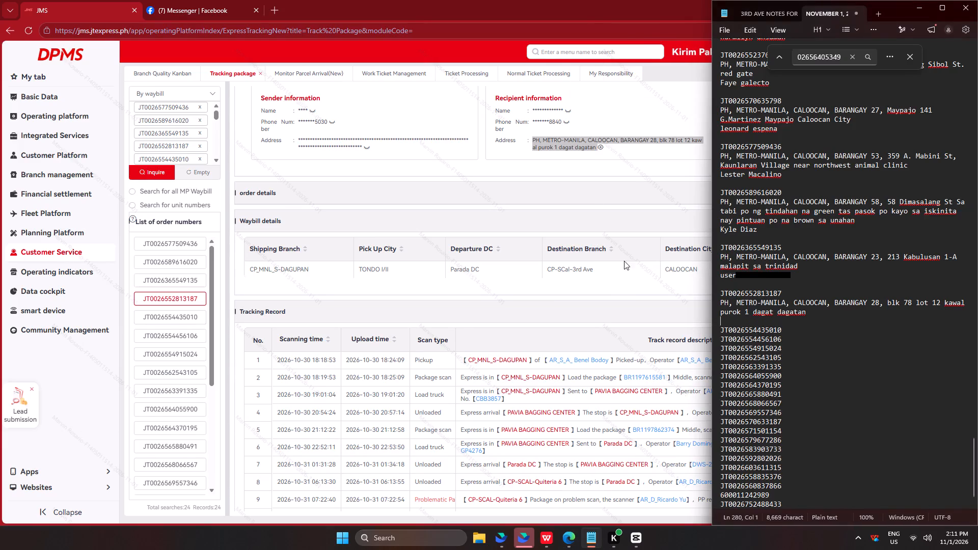
left_click(566, 109)
triple_click(560, 109)
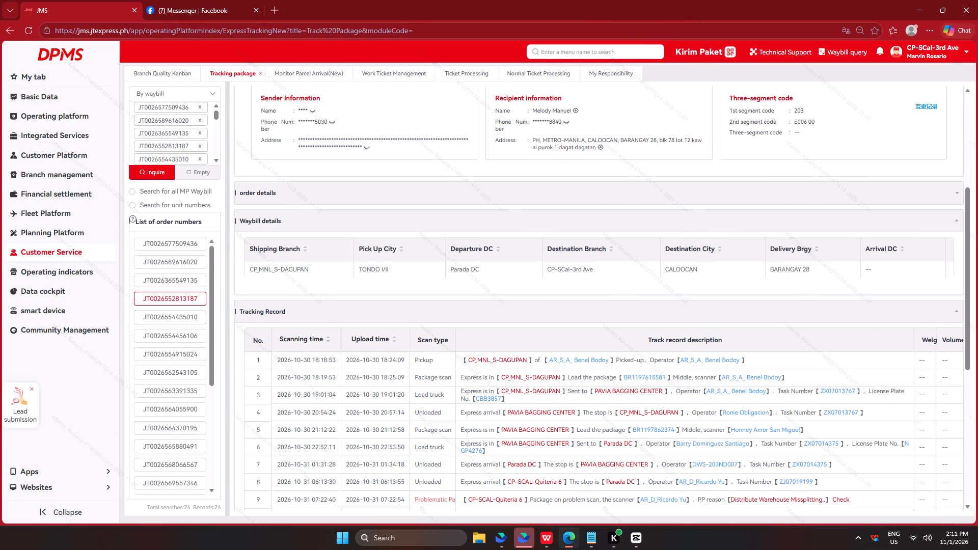
key("ctrl+c")
key("ctrl+c")
key("ctrl+c")
key("ctrl+c")
key("alt+Tab")
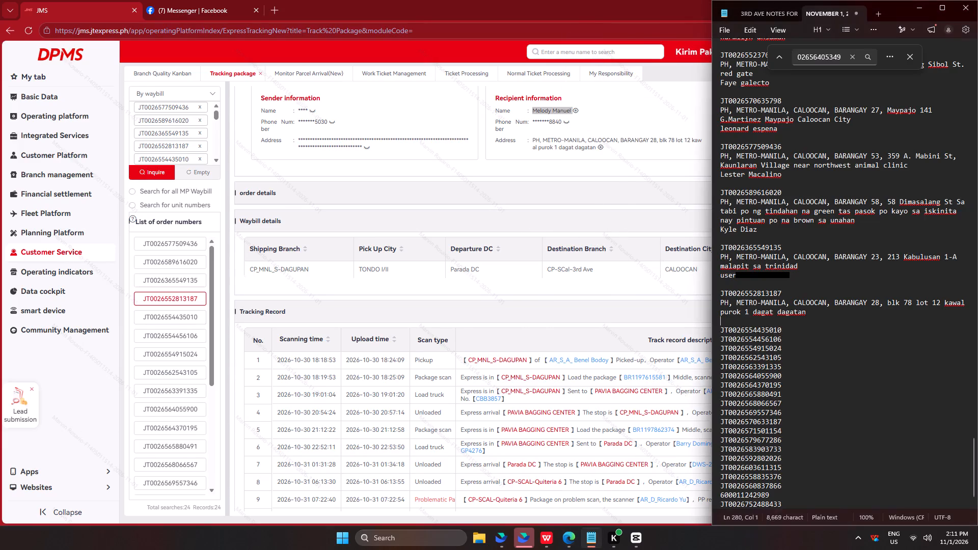
key("ctrl+v")
left_click(167, 312)
scroll(399, 330, "down", 8)
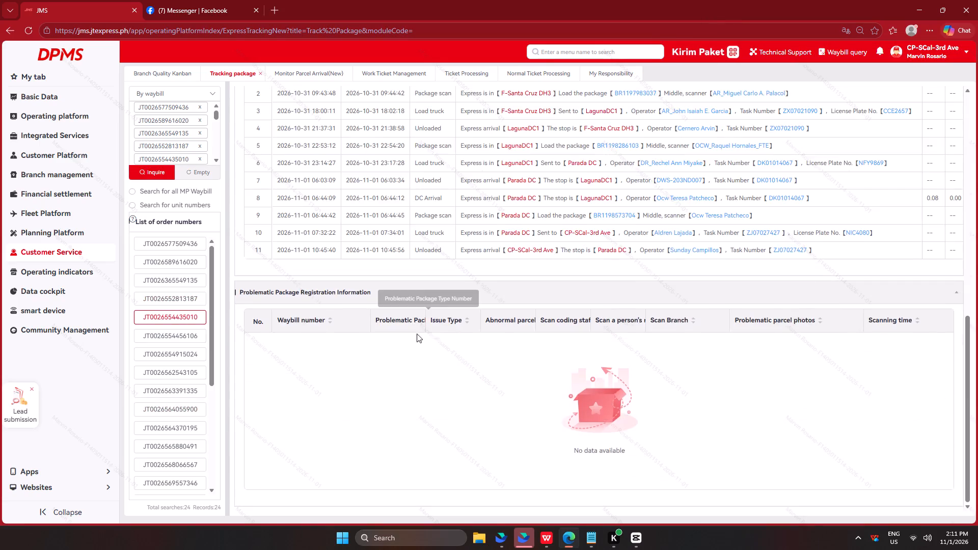
scroll(530, 321, "up", 7)
left_click(556, 216)
triple_click(560, 217)
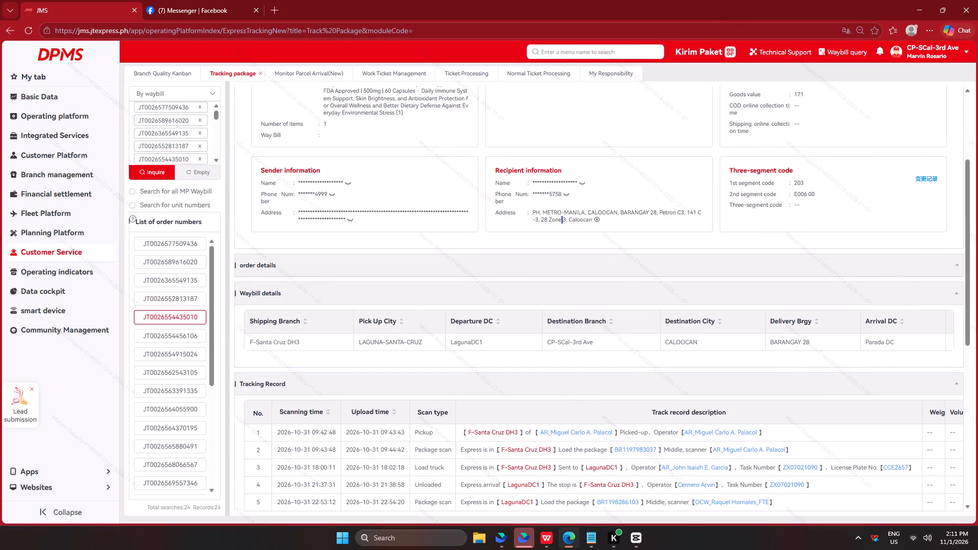
key("ctrl+c")
key("ctrl+c")
key("ctrl+c")
key("ctrl+c")
key("alt+Tab")
left_click(784, 339)
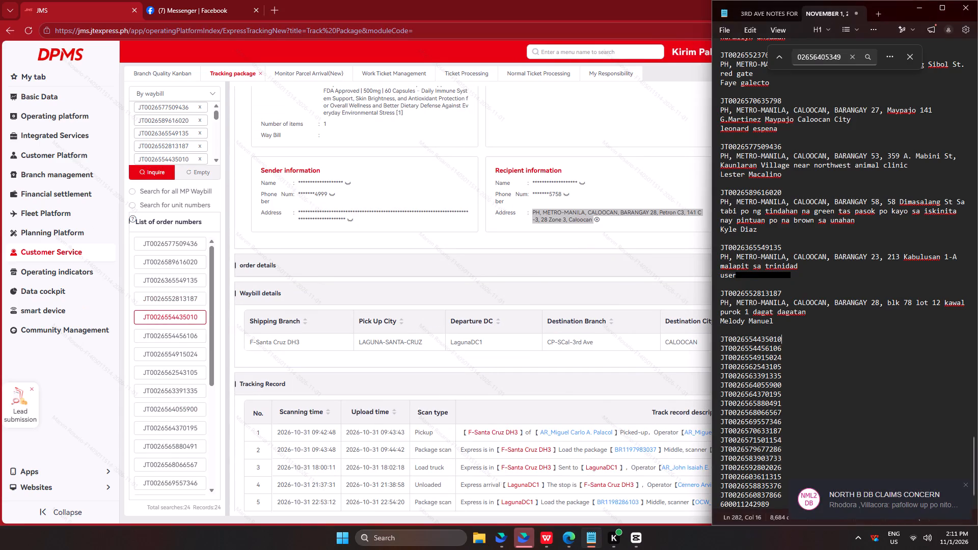
key("Return")
key("ctrl+v")
double_click(582, 184)
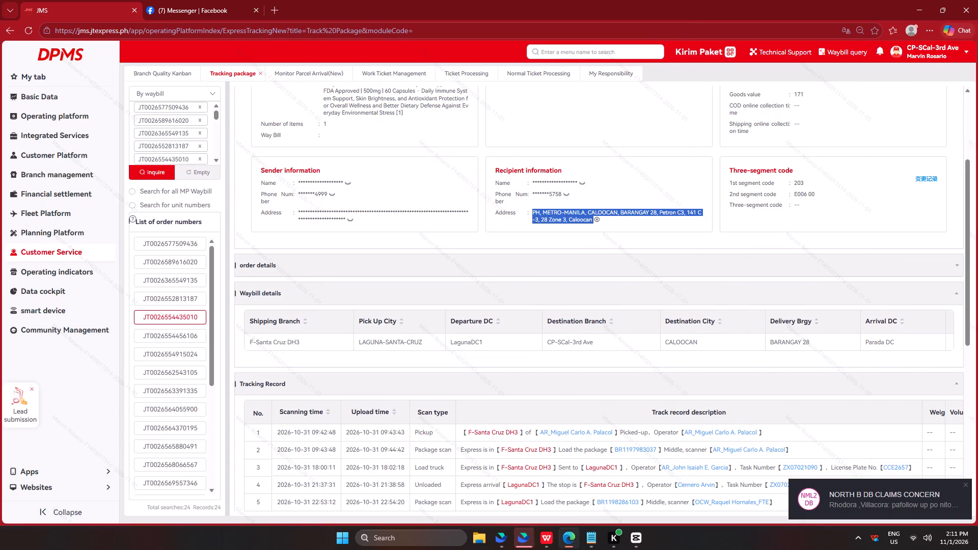
left_click(583, 185)
triple_click(566, 184)
key("ctrl+c")
double_click(565, 184, "ctrl")
key("ctrl+c")
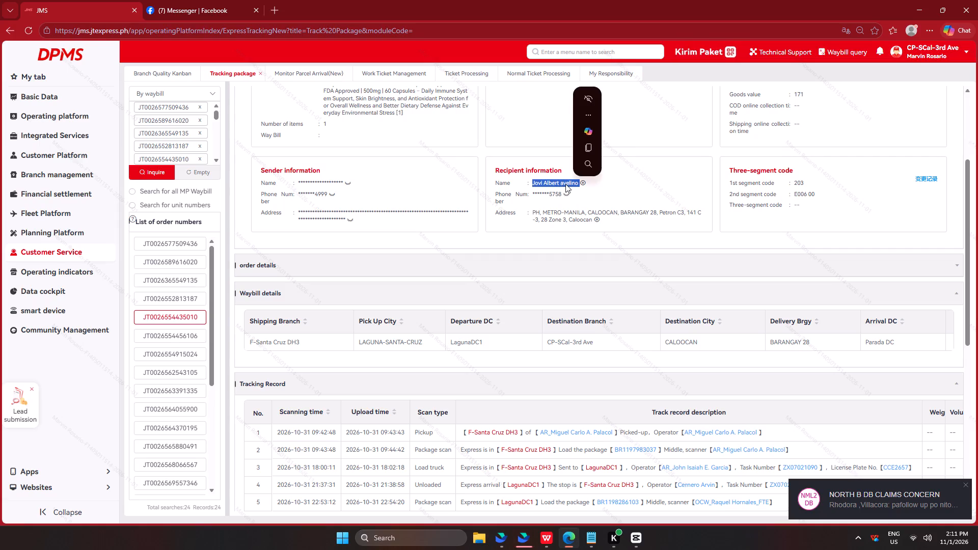
key("ctrl+c")
key("ctrl+c")
key("alt+Tab")
key("ctrl+v")
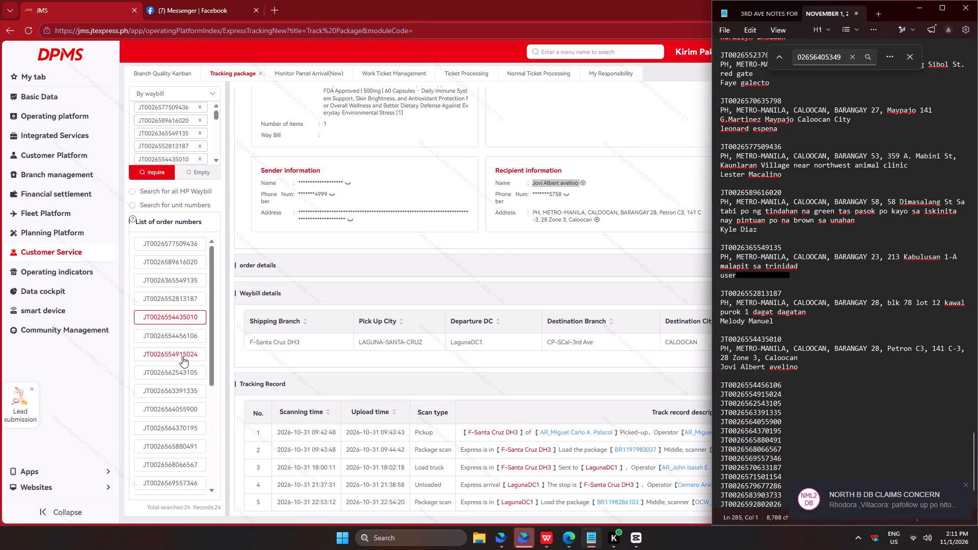
left_click(164, 331)
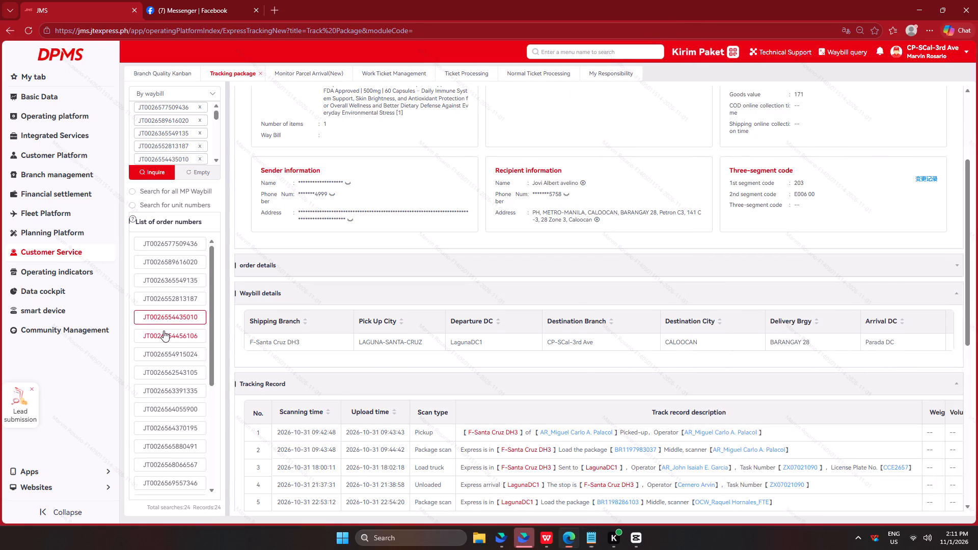
scroll(438, 352, "down", 8)
scroll(583, 411, "up", 7)
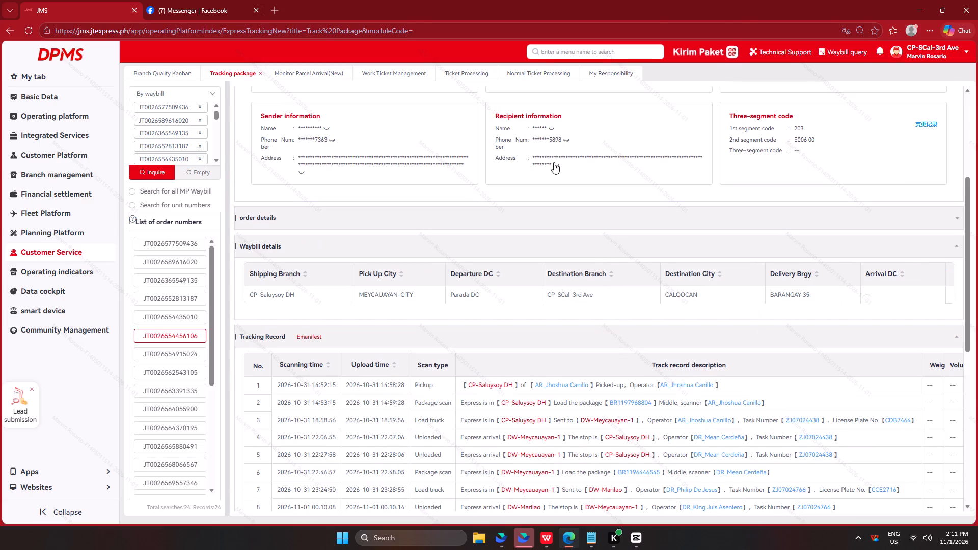
triple_click(555, 163)
key("ctrl+c")
key("ctrl+c")
key("ctrl+c")
key("ctrl+c")
key("ctrl+c")
key("ctrl+c")
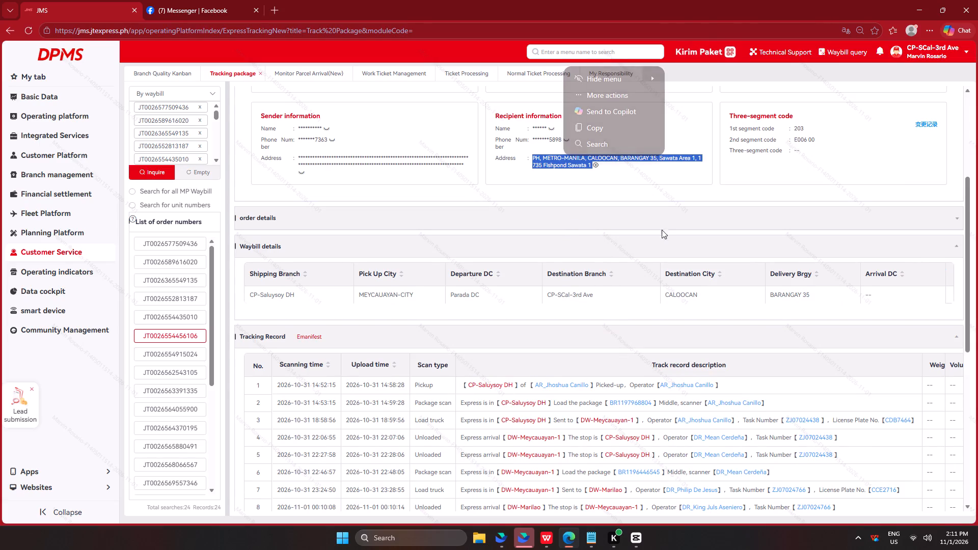
key("alt+Tab")
left_click(785, 387)
key("Return")
key("ctrl+v")
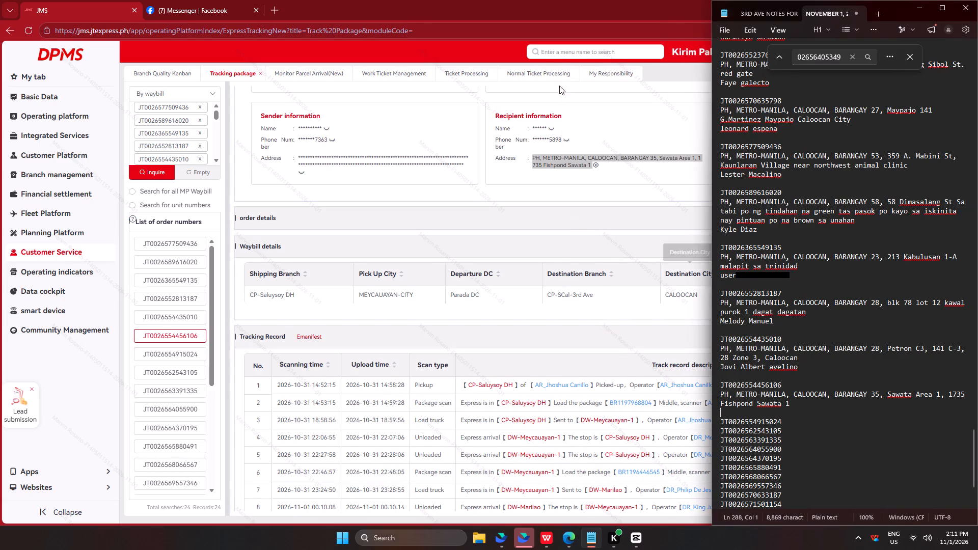
left_click(555, 129)
triple_click(546, 129)
key("ctrl+c")
key("ctrl+c")
key("ctrl+c")
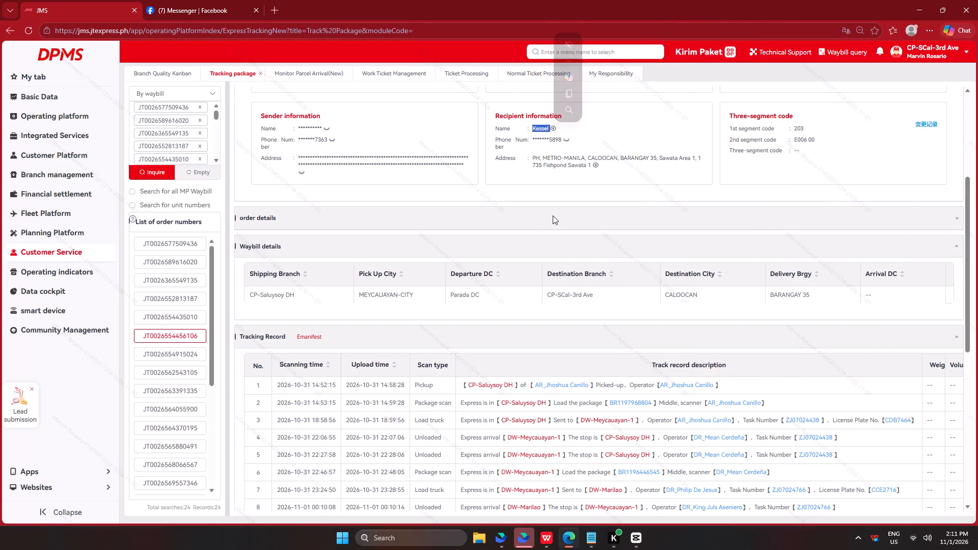
key("ctrl+c")
key("alt+Tab")
key("ctrl+v")
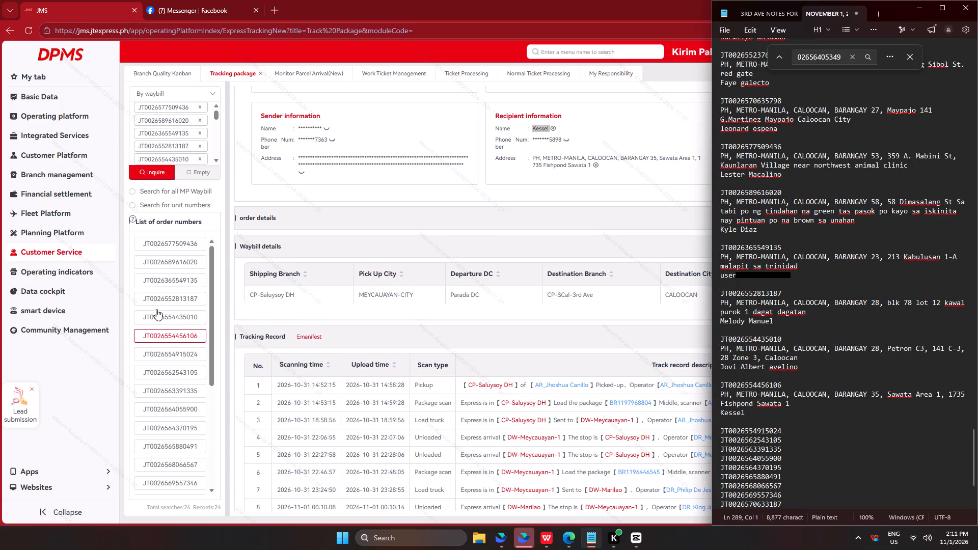
left_click(169, 350)
scroll(383, 317, "down", 16)
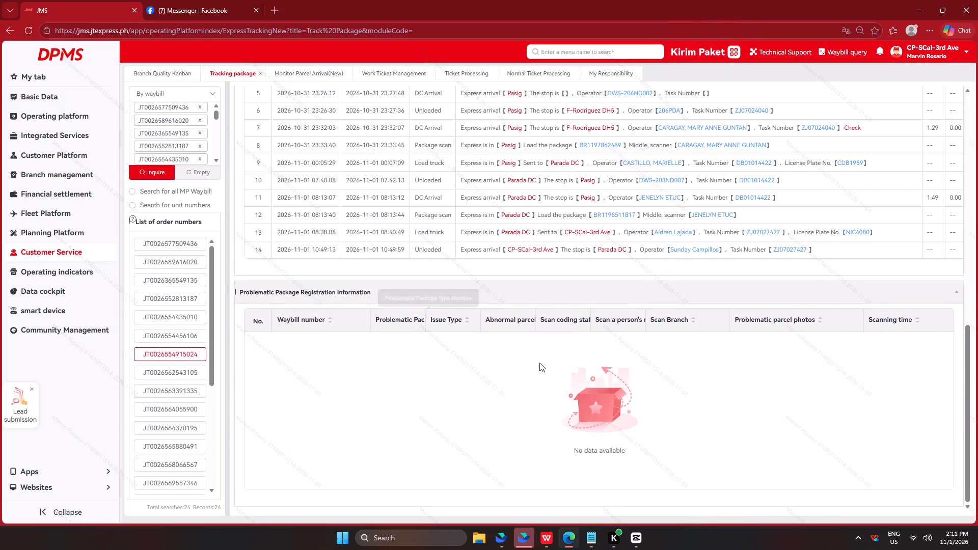
scroll(538, 363, "up", 7)
scroll(555, 265, "up", 4)
left_click(577, 358)
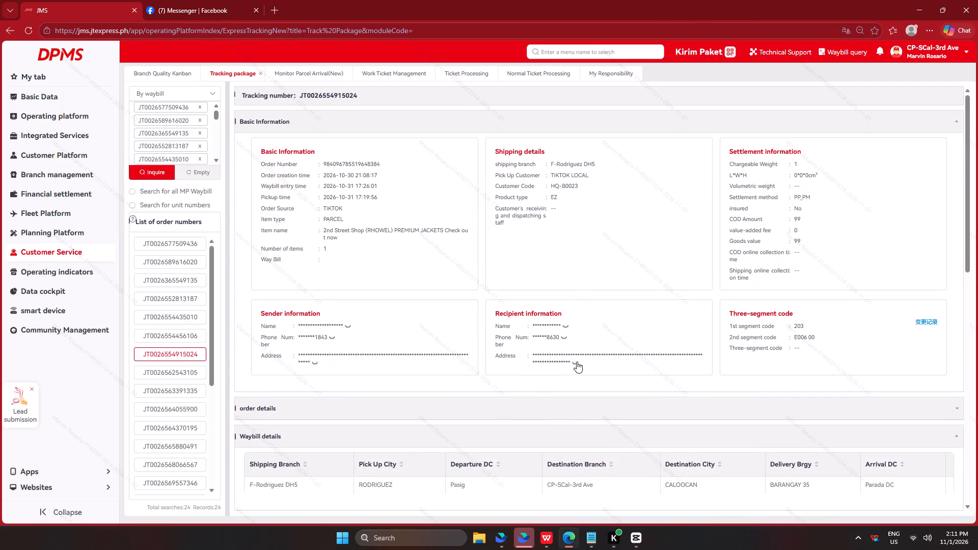
triple_click(577, 362)
left_click(577, 362)
key("ctrl+c")
key("ctrl+c")
key("ctrl+c")
key("ctrl+c")
key("ctrl+c")
key("ctrl+c")
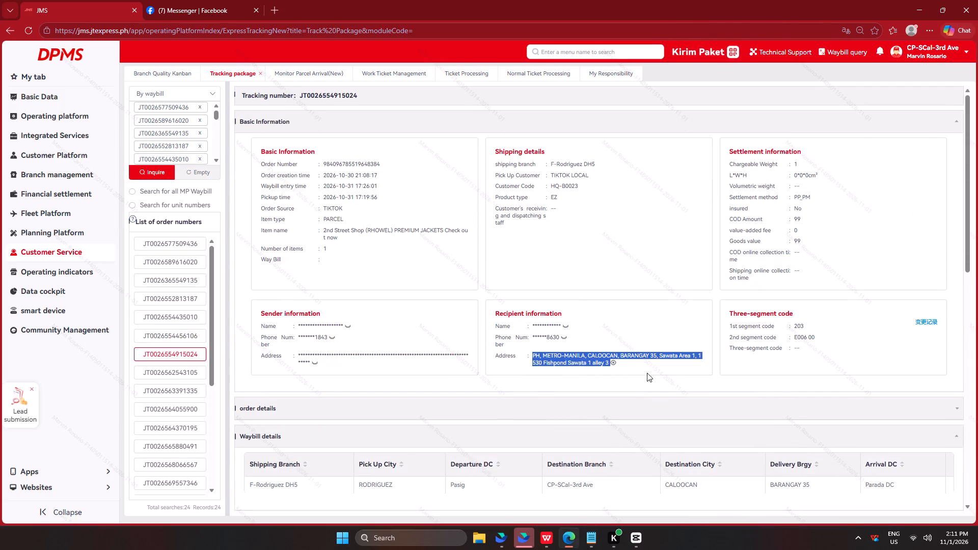
key("alt+Tab")
scroll(804, 434, "down", 6)
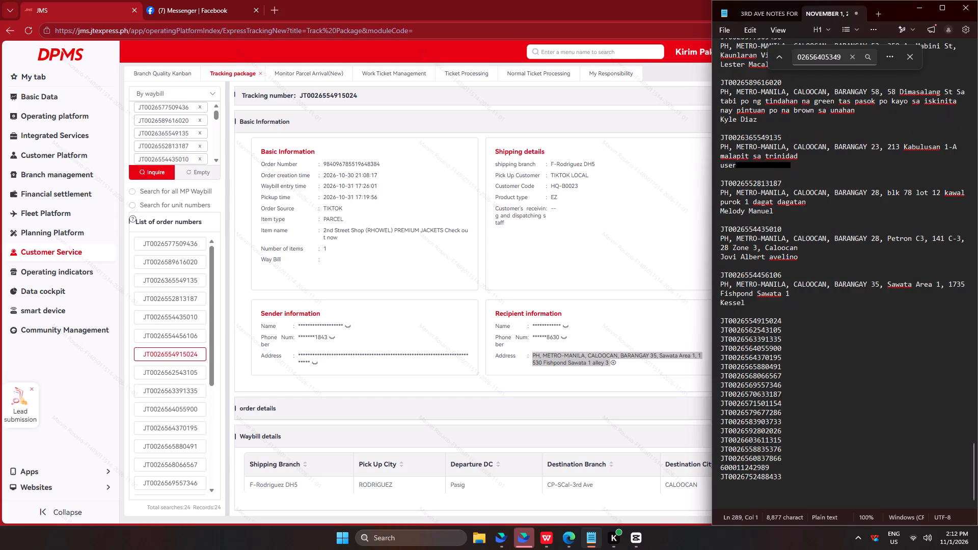
left_click(795, 322)
key("Return")
key("ctrl+v")
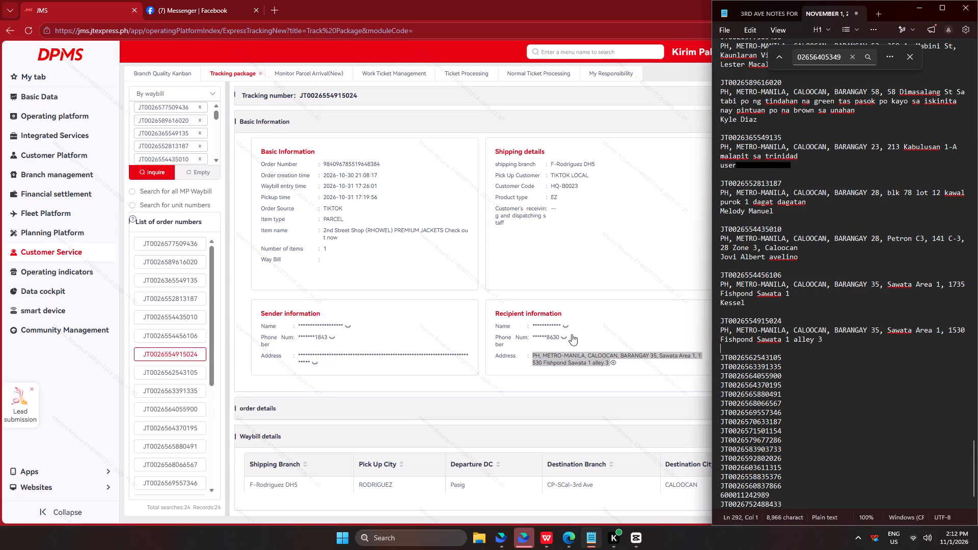
left_click(566, 324)
triple_click(554, 325)
left_click(554, 325)
key("ctrl+c")
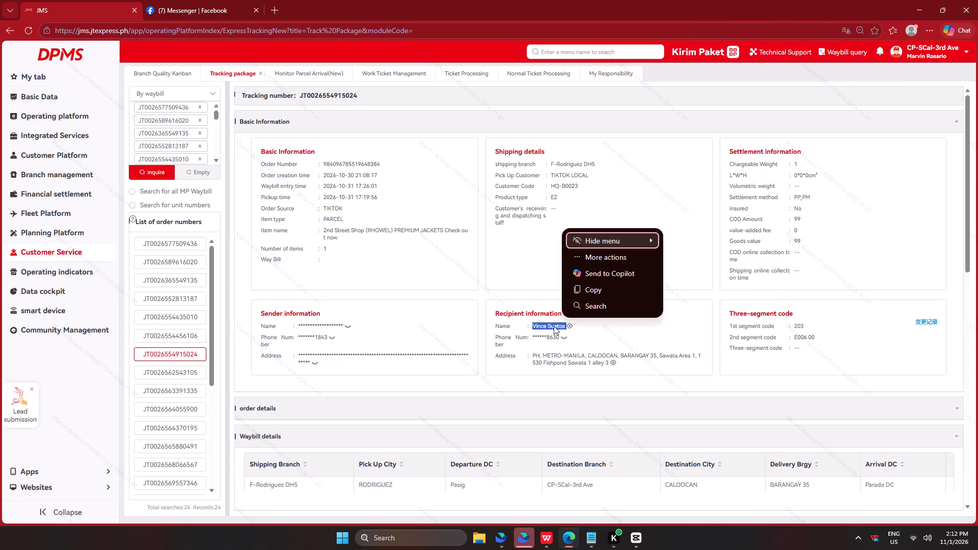
key("ctrl+c")
key("ctrl+c")
key("ctrl+c")
key("ctrl+c")
key("ctrl+c")
key("ctrl+c")
key("ctrl+c")
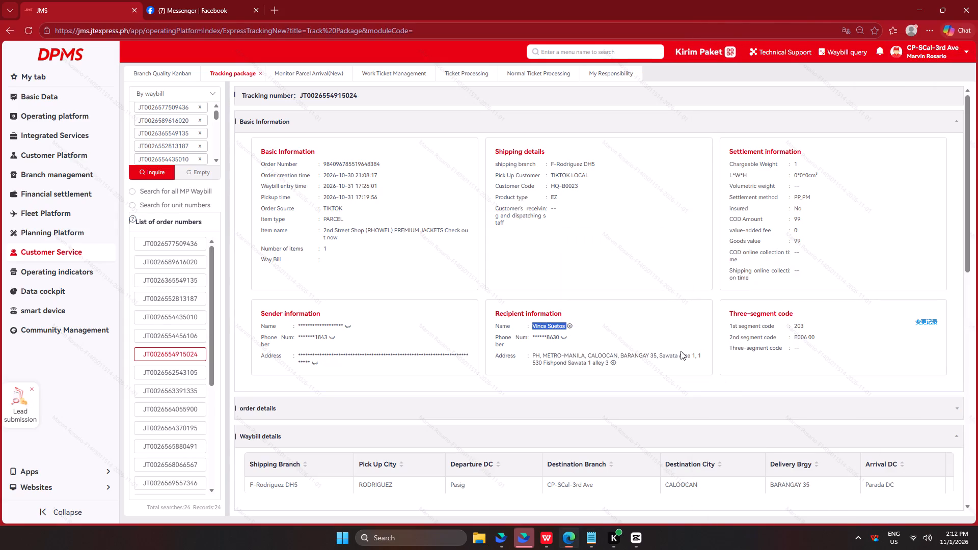
key("alt+Tab")
key("ctrl+v")
left_click(180, 377)
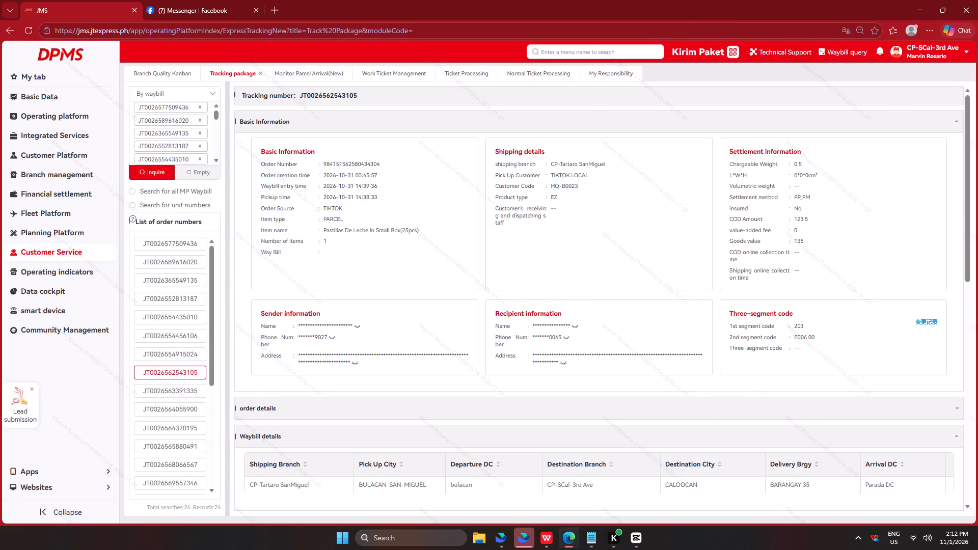
scroll(401, 363, "down", 8)
scroll(601, 387, "up", 7)
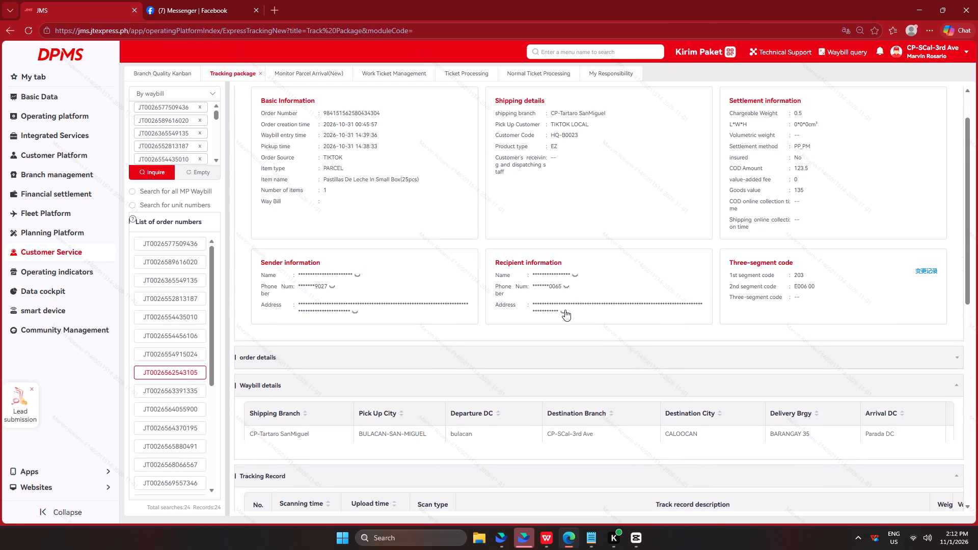
triple_click(565, 310)
key("ctrl+c")
key("ctrl+c")
key("ctrl+c")
key("ctrl+c")
key("ctrl+c")
key("ctrl+c")
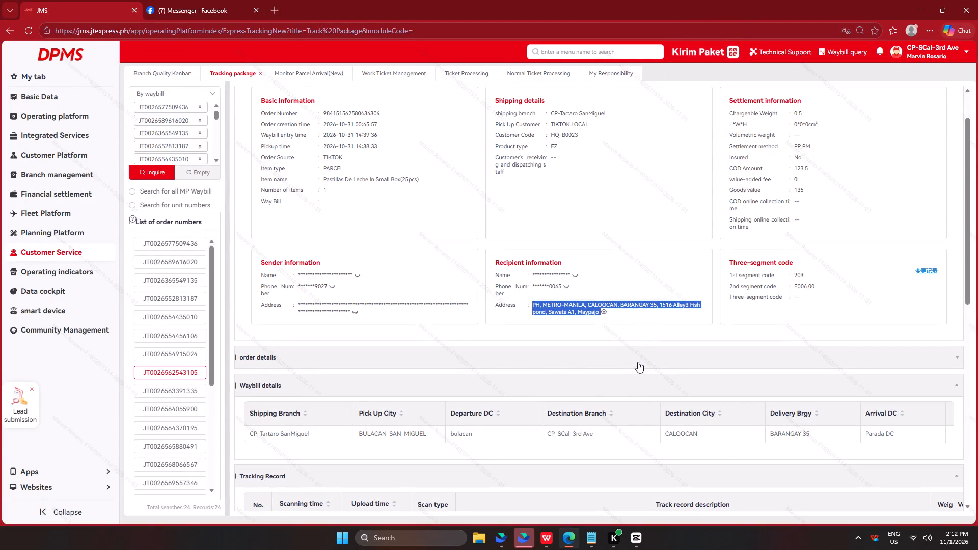
scroll(587, 325, "down", 5)
key("alt+Tab")
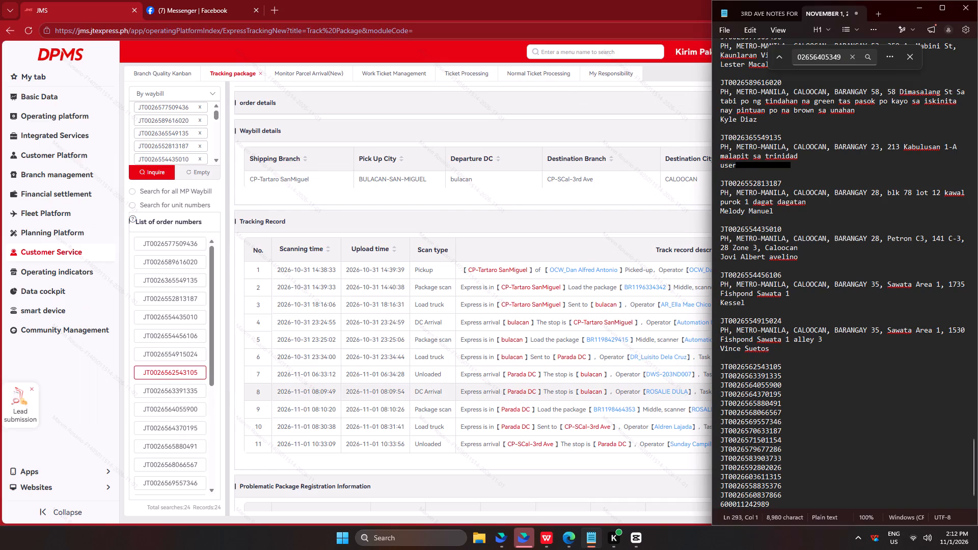
left_click(794, 366)
key("Return")
key("ctrl+v")
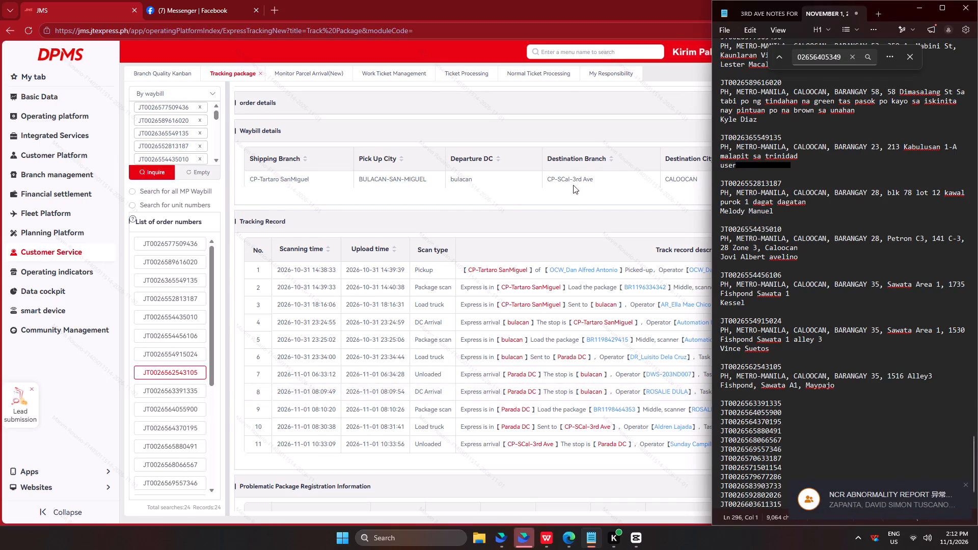
scroll(597, 219, "up", 5)
left_click(580, 276)
triple_click(556, 275)
key("ctrl+c")
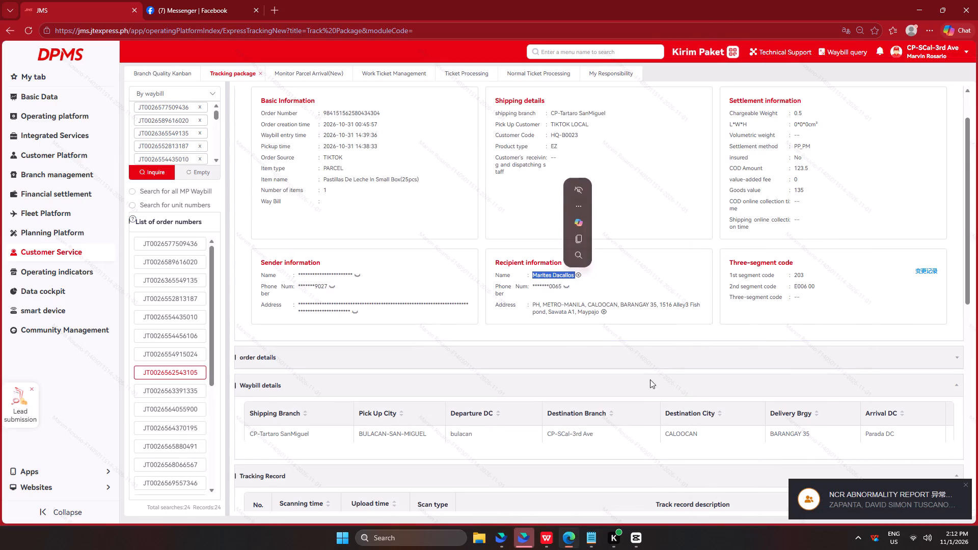
key("ctrl+c")
key("ctrl+c")
key("ctrl+c")
key("alt+Tab")
key("ctrl+v")
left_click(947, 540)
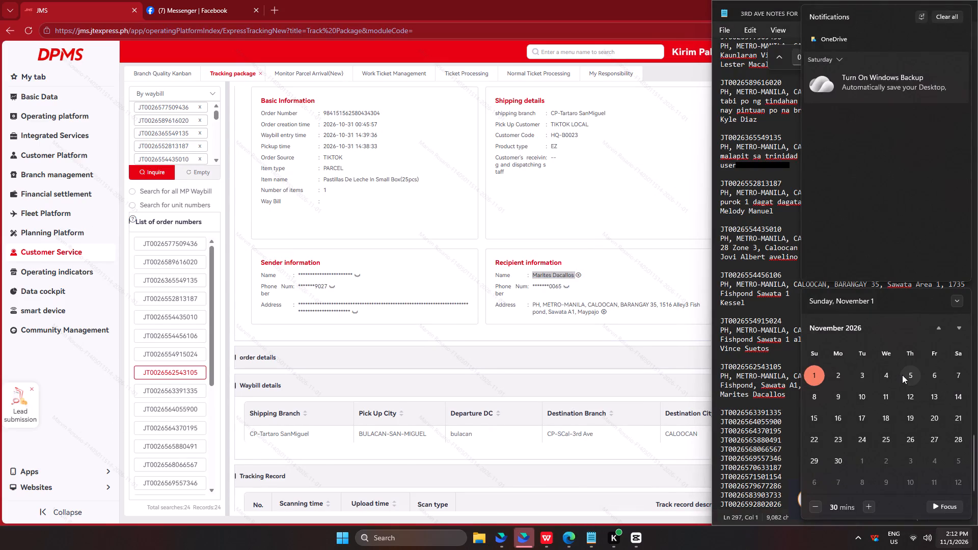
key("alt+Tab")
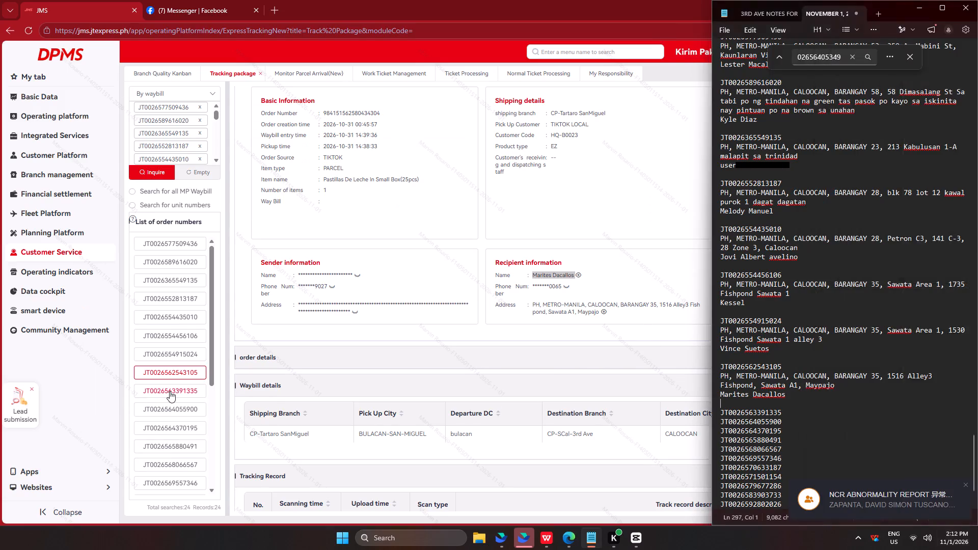
left_click(172, 391)
scroll(514, 375, "down", 8)
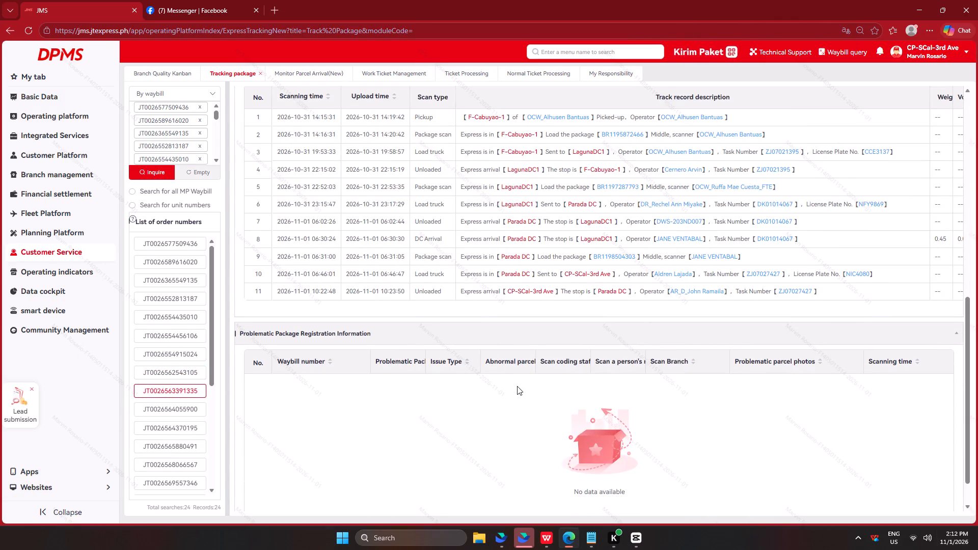
scroll(622, 344, "up", 6)
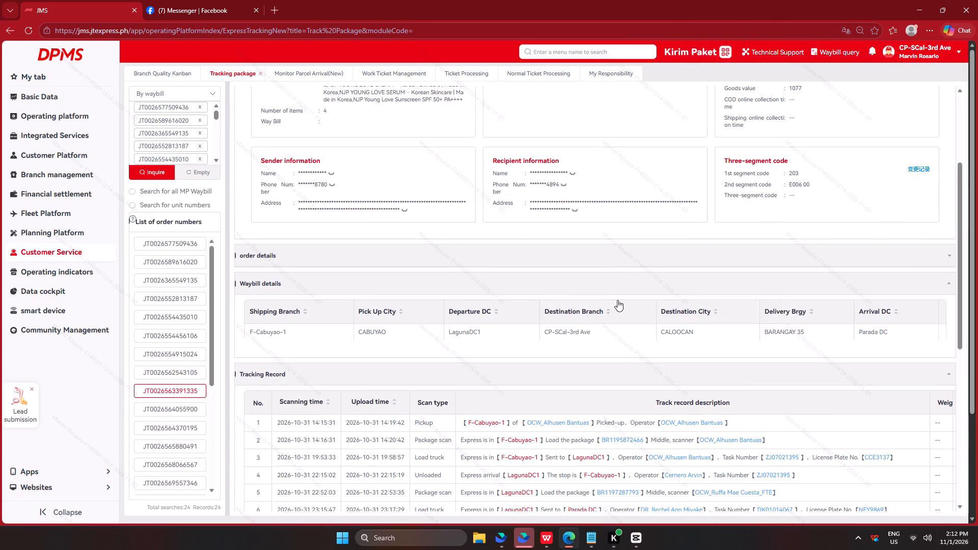
triple_click(575, 208)
left_click(575, 207)
key("ctrl+c")
key("ctrl+c")
key("ctrl+c")
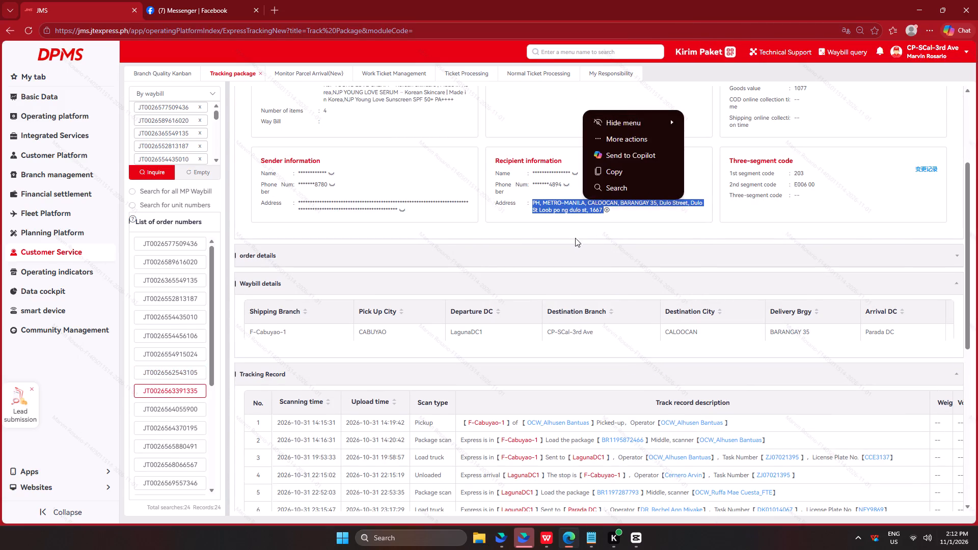
key("ctrl+c")
key("ctrl+c")
key("ctrl+c")
key("ctrl+c")
key("ctrl+c")
key("ctrl+c")
key("ctrl+c")
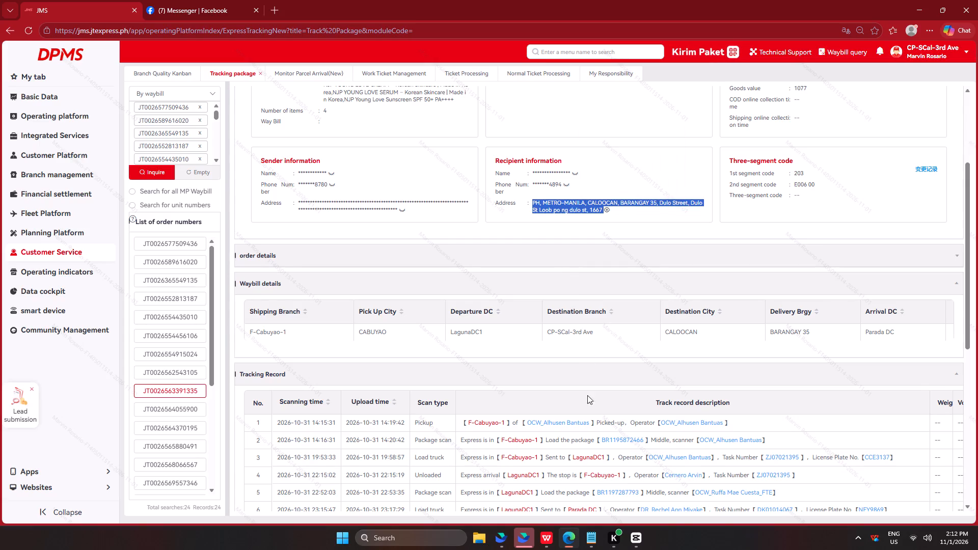
key("ctrl+c")
key("ctrl+c")
key("ctrl+c")
key("ctrl+c")
key("ctrl+c")
left_click(591, 540, "ctrl")
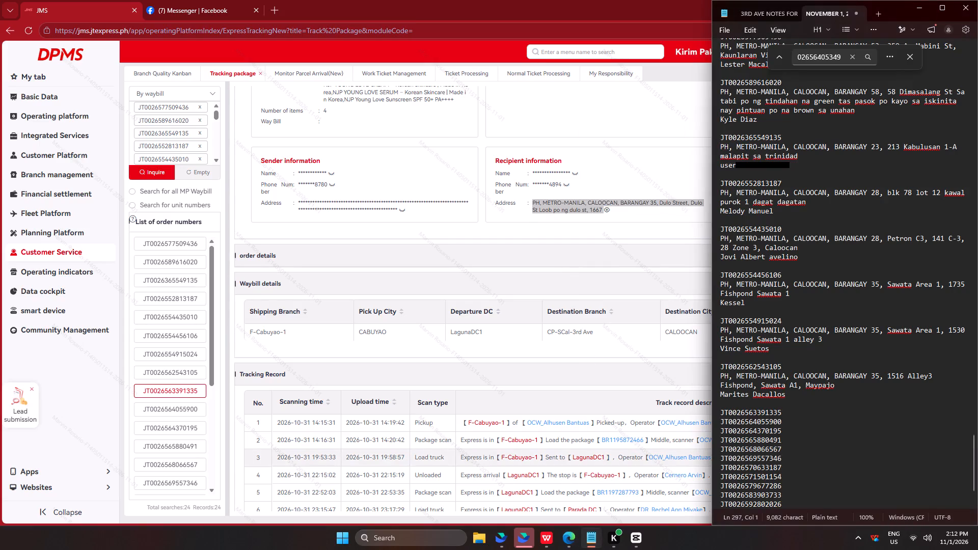
left_click(791, 412)
key("Return")
key("ctrl+v")
left_click(575, 173)
triple_click(560, 174)
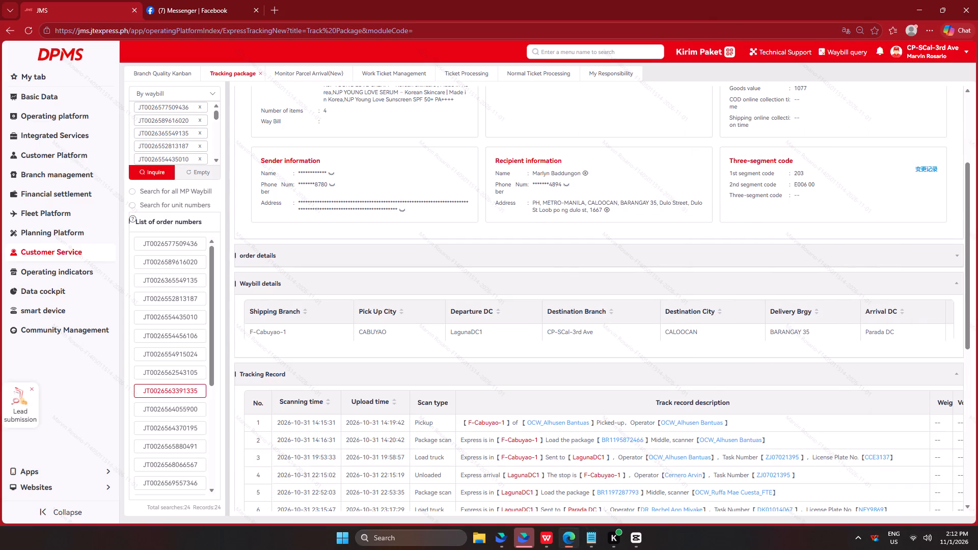
key("ctrl+c")
key("ctrl+c")
key("ctrl+c")
key("ctrl+c")
key("ctrl+c")
key("ctrl+c")
key("alt+Tab")
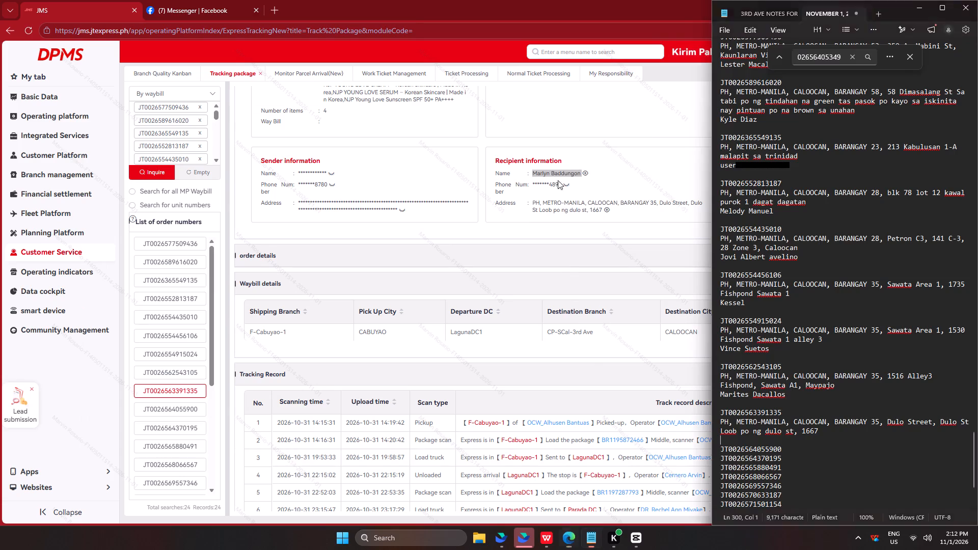
key("ctrl+v")
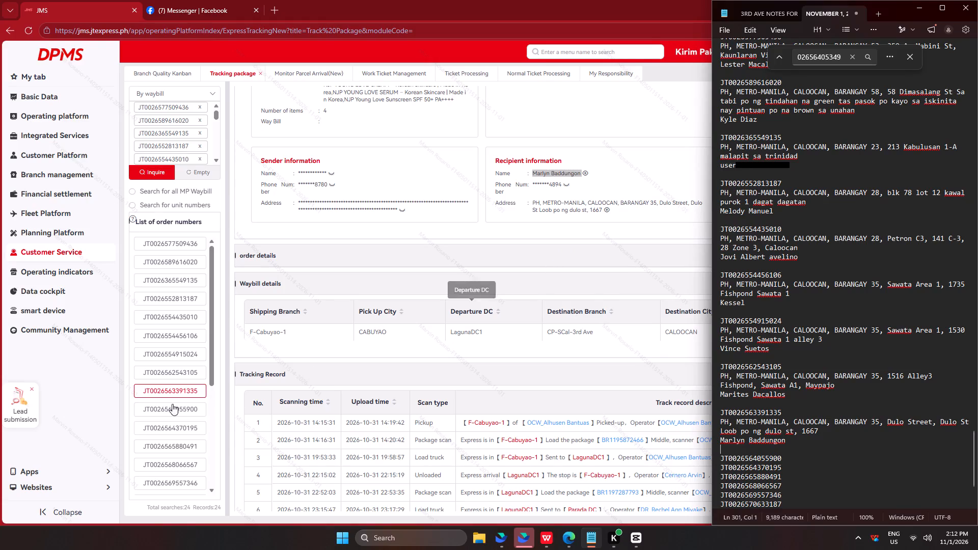
left_click(165, 411)
scroll(386, 387, "down", 7)
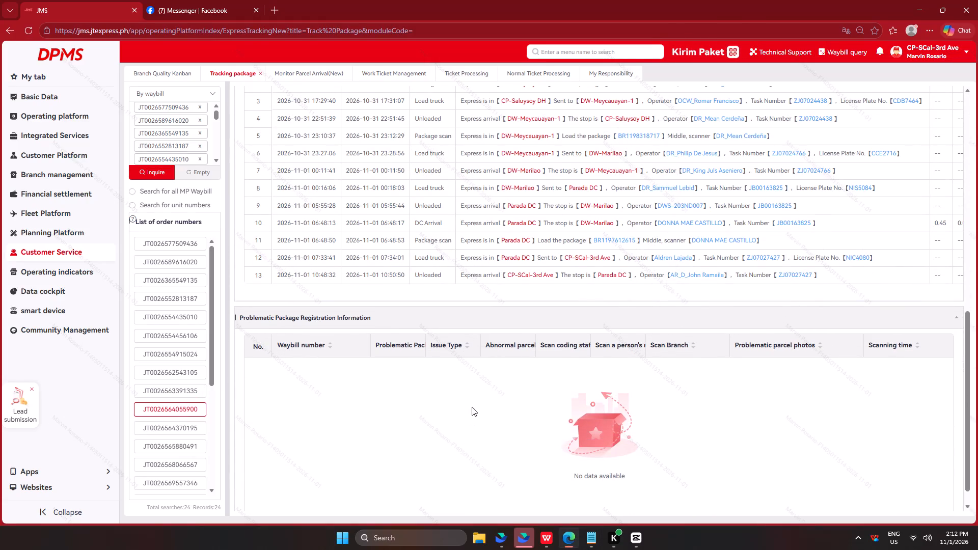
scroll(473, 405, "up", 4)
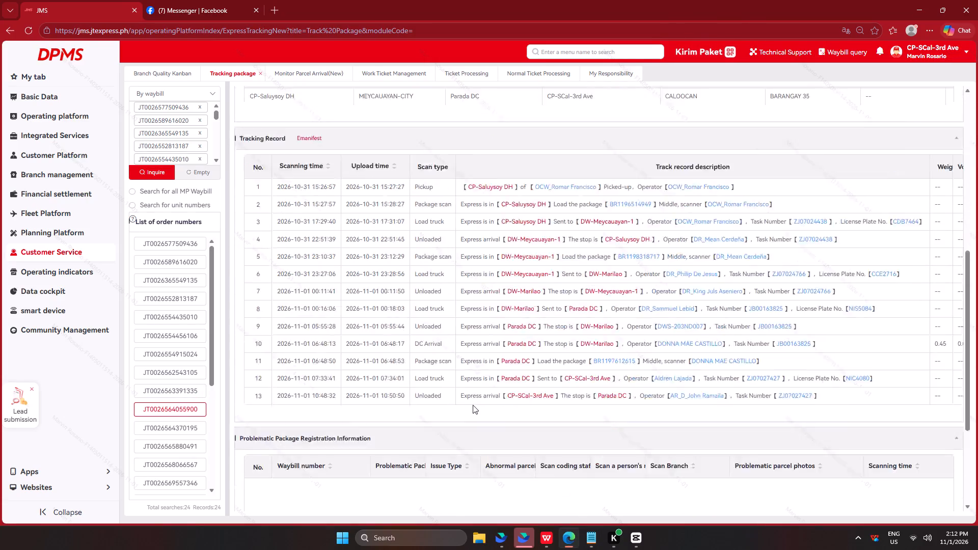
scroll(473, 405, "up", 2)
scroll(524, 355, "up", 4)
triple_click(564, 361)
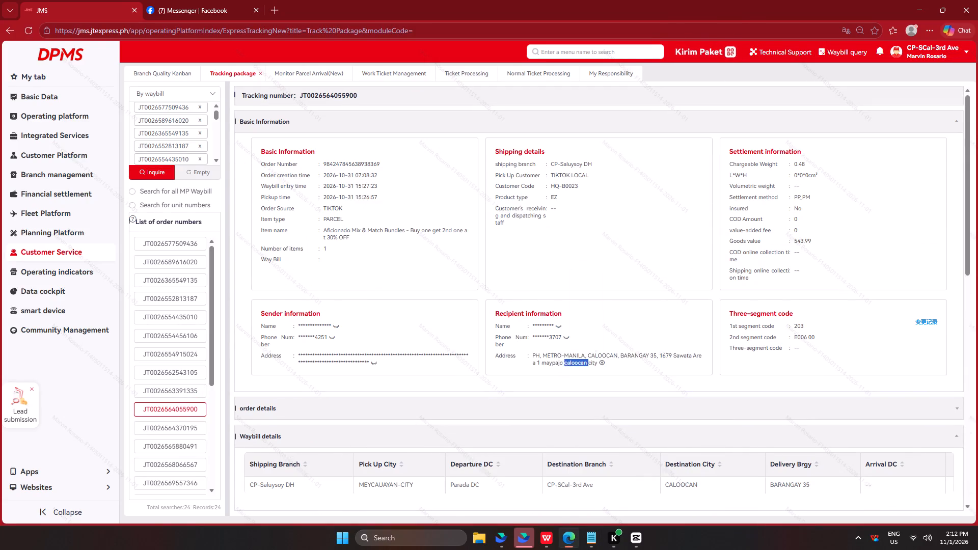
key("ctrl+c")
key("ctrl+c")
key("ctrl+c")
key("ctrl+c")
key("ctrl+c")
key("ctrl+c")
key("ctrl+c")
key("ctrl+c")
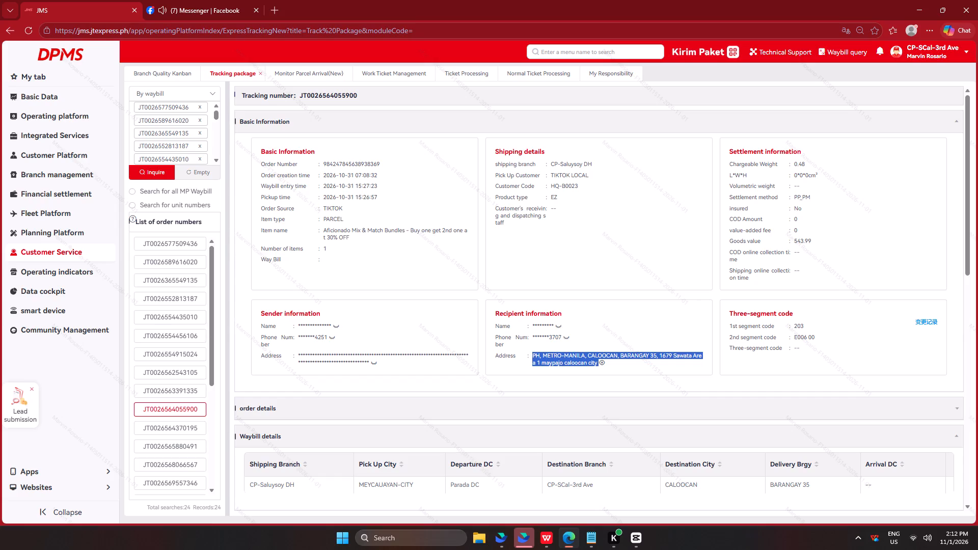
key("ctrl+c")
key("ctrl+c")
key("alt+Tab")
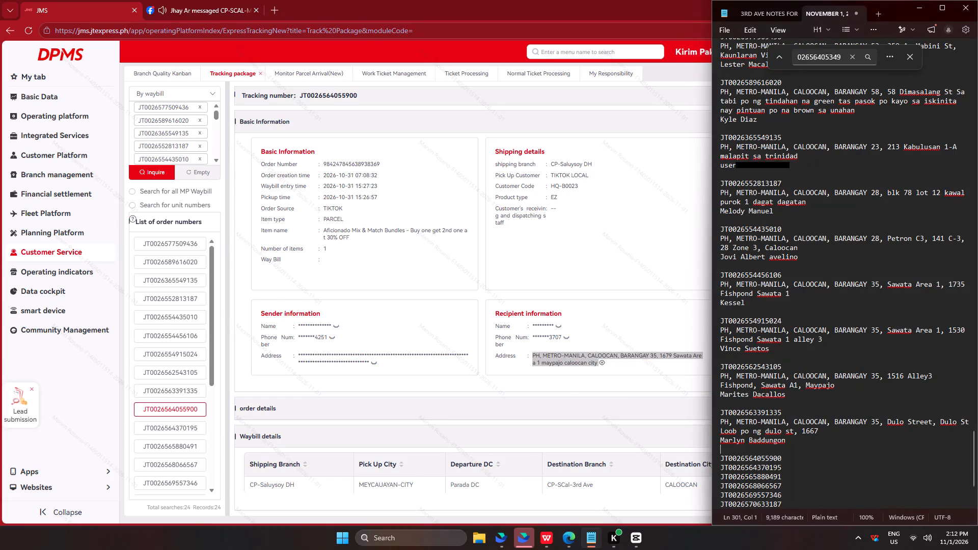
left_click(783, 457)
key("Return")
key("ctrl+v")
left_click(561, 326)
triple_click(552, 328)
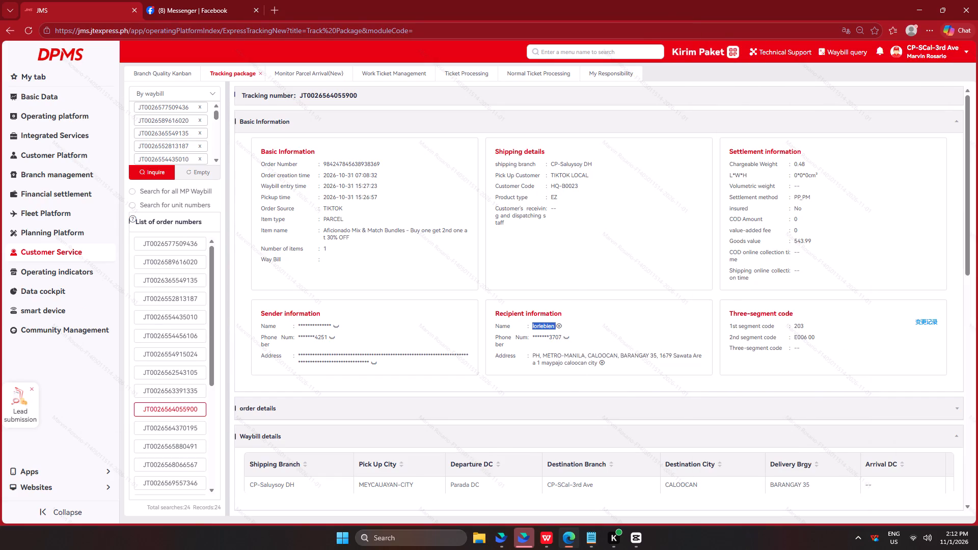
key("ctrl+c")
key("ctrl+c")
key("ctrl+c")
key("ctrl+c")
key("ctrl+c")
key("ctrl+c")
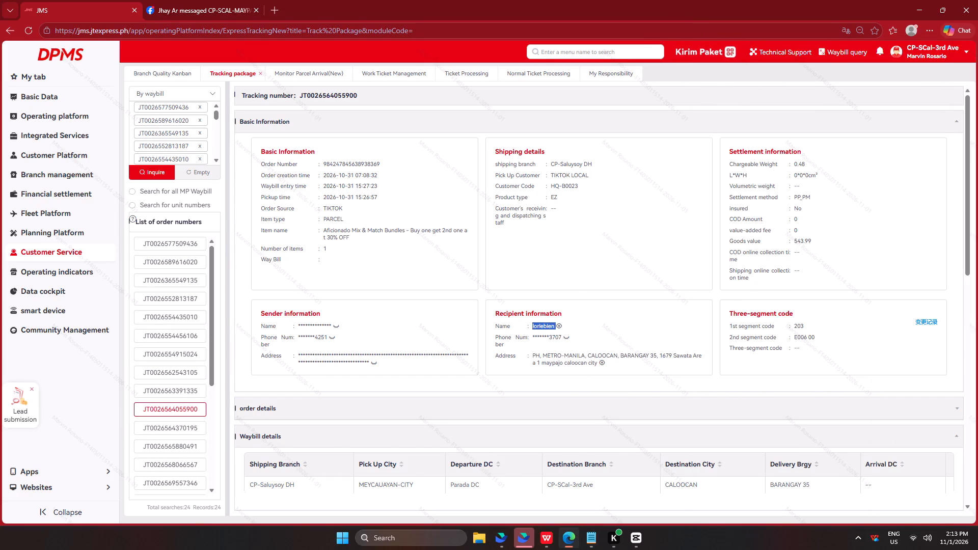
key("alt+Tab")
key("ctrl+v")
left_click(178, 425)
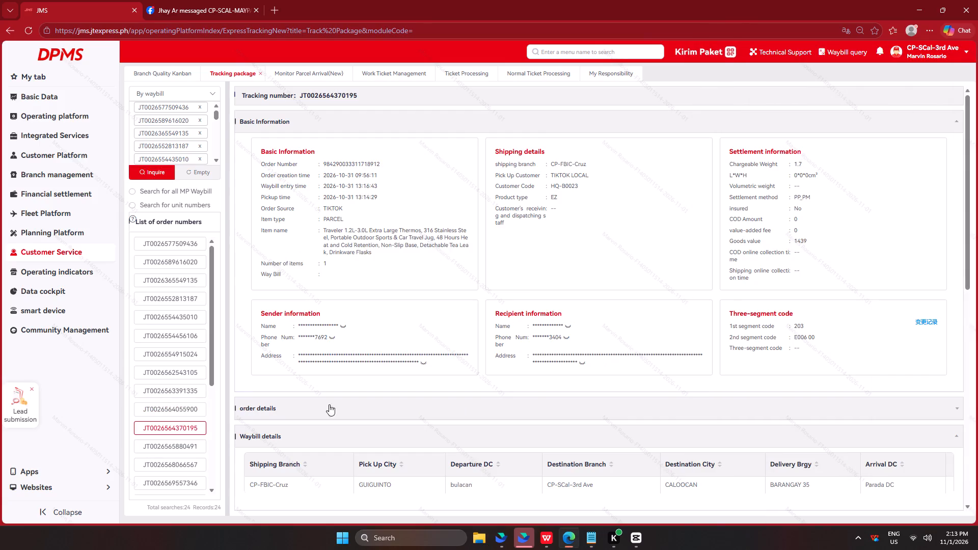
scroll(444, 408, "down", 15)
scroll(468, 407, "up", 7)
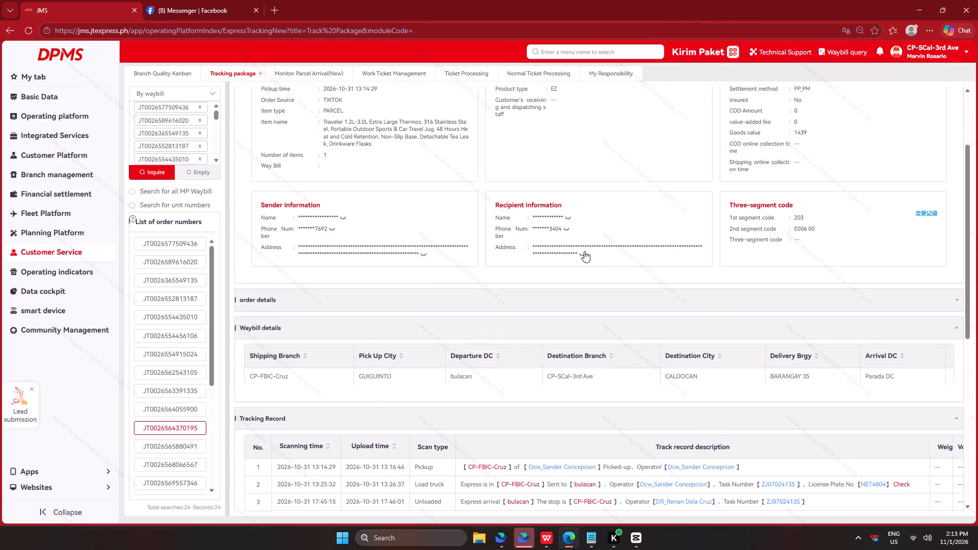
triple_click(584, 251)
key("ctrl+c")
key("ctrl+c")
key("ctrl+c")
key("ctrl+c")
key("ctrl+c")
key("ctrl+c")
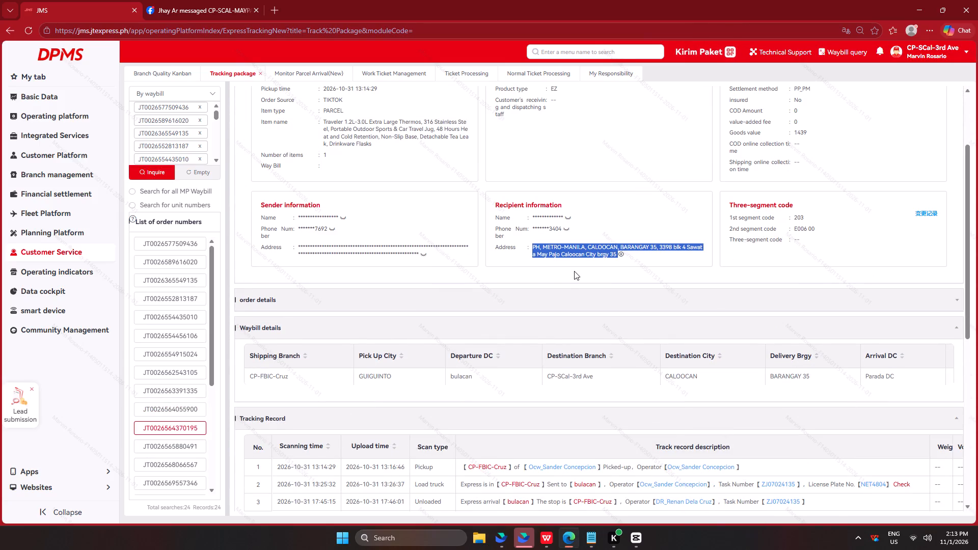
key("ctrl+c")
key("ctrl+c")
key("ctrl+c")
key("ctrl+c")
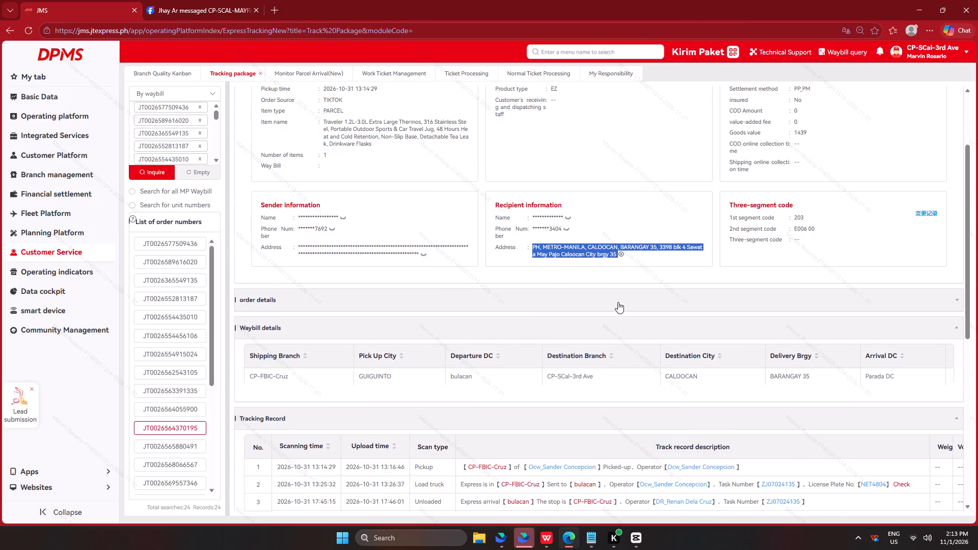
key("ctrl+c")
key("alt+Tab")
scroll(771, 414, "down", 7)
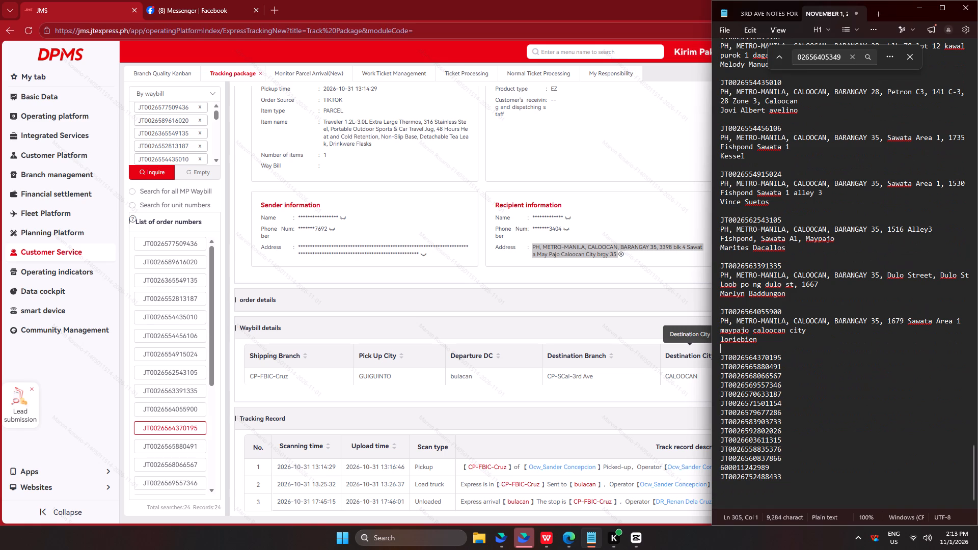
left_click(789, 359)
key("Return")
key("ctrl+v")
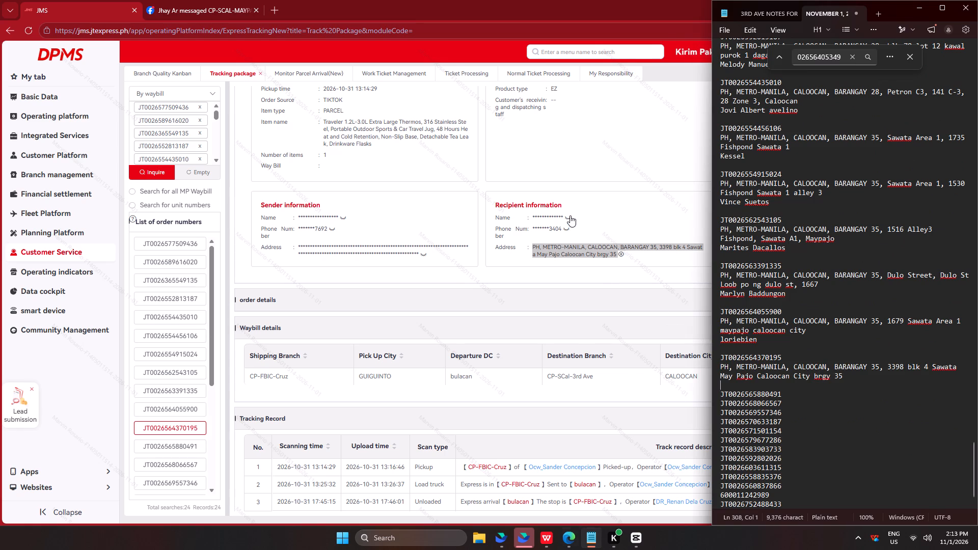
left_click(570, 216)
triple_click(560, 216)
key("ctrl+c")
key("ctrl+c")
key("ctrl+c")
key("ctrl+c")
key("alt+Tab")
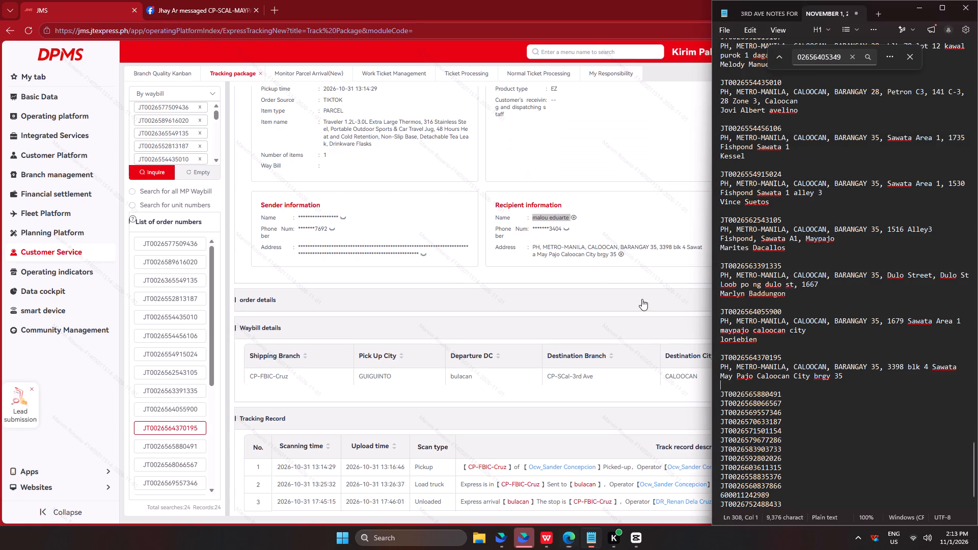
key("ctrl+v")
left_click(183, 445)
scroll(351, 392, "down", 8)
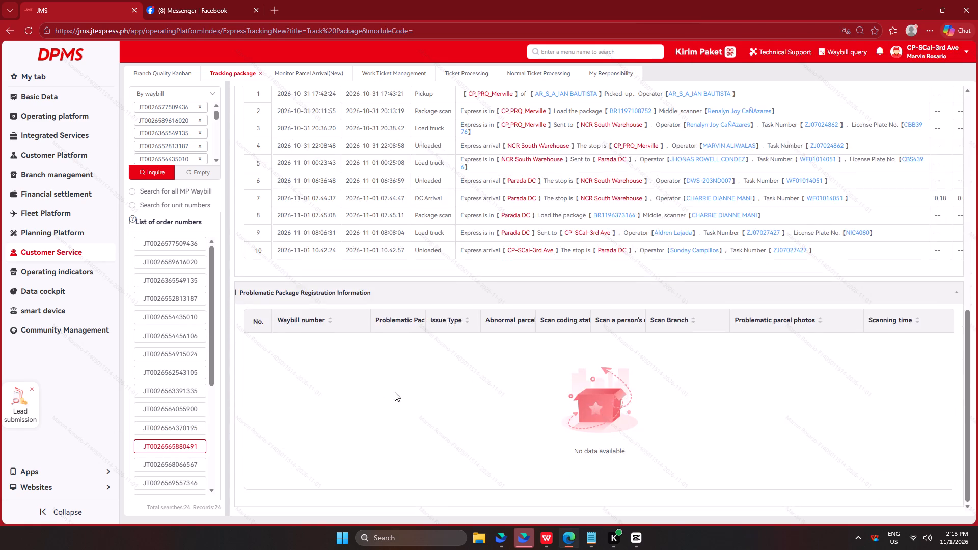
scroll(491, 387, "up", 7)
triple_click(668, 237)
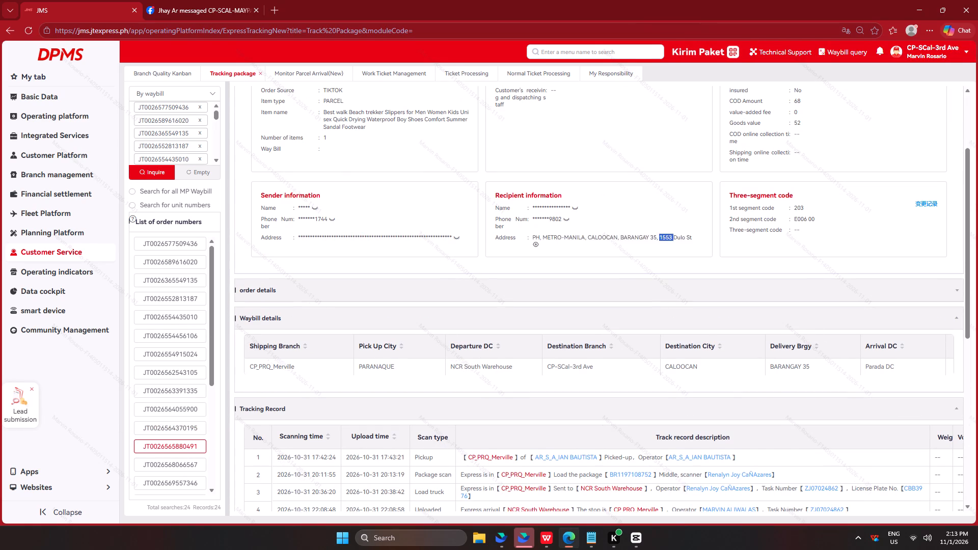
left_click(668, 237)
key("ctrl+c")
key("ctrl+c")
key("ctrl+c")
key("ctrl+c")
key("alt+Tab")
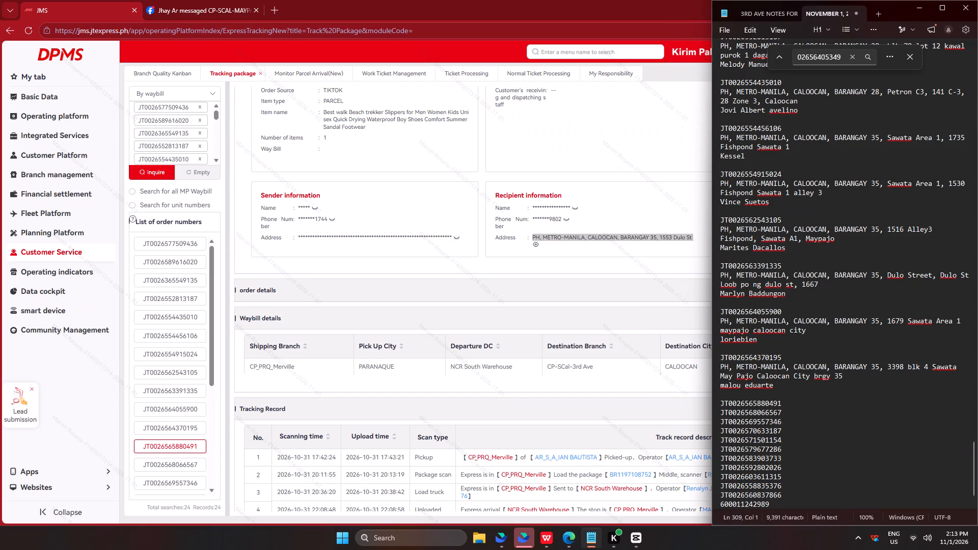
left_click(791, 402)
key("Return")
key("ctrl+v")
left_click(577, 208)
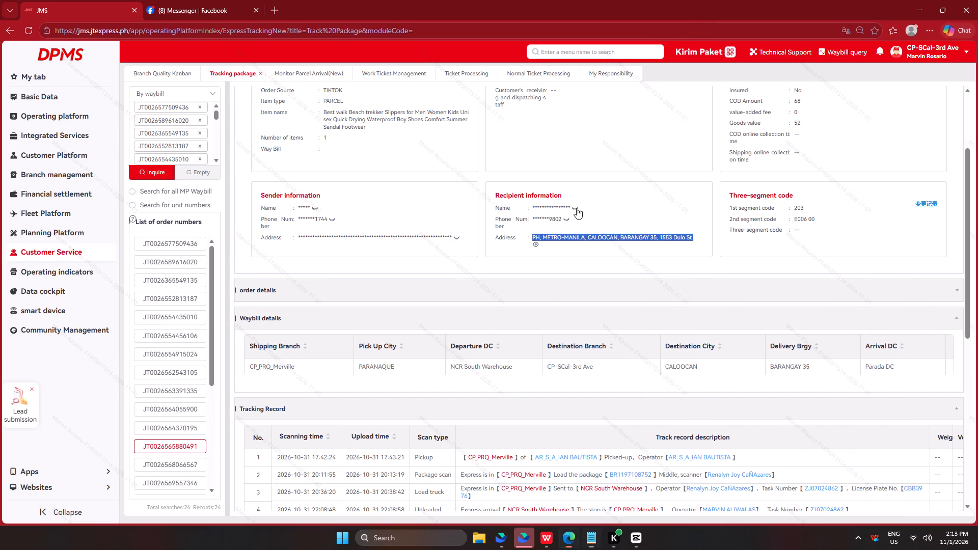
triple_click(570, 208)
key("ctrl+c")
key("ctrl+c")
key("ctrl+c")
key("ctrl+c")
key("alt+Tab")
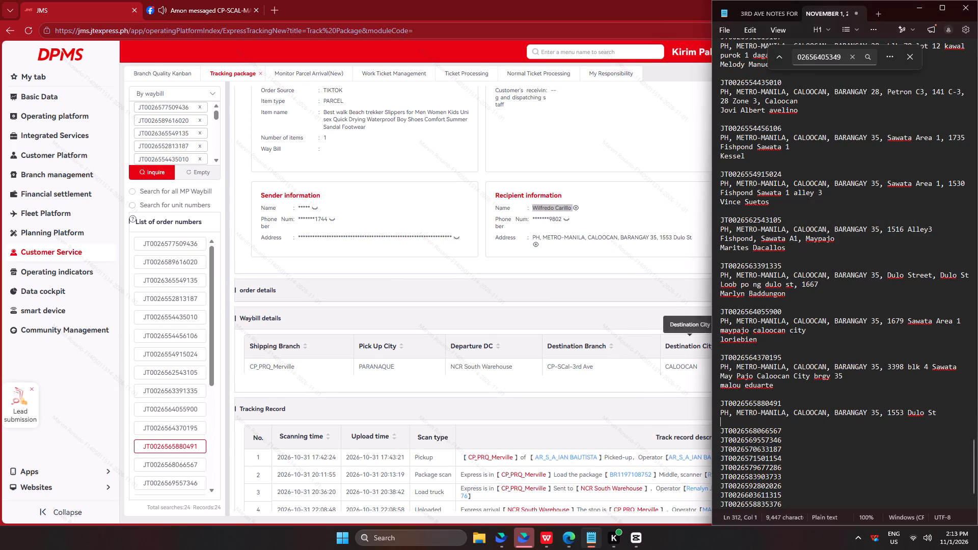
key("ctrl+v")
left_click(181, 463)
scroll(439, 402, "down", 8)
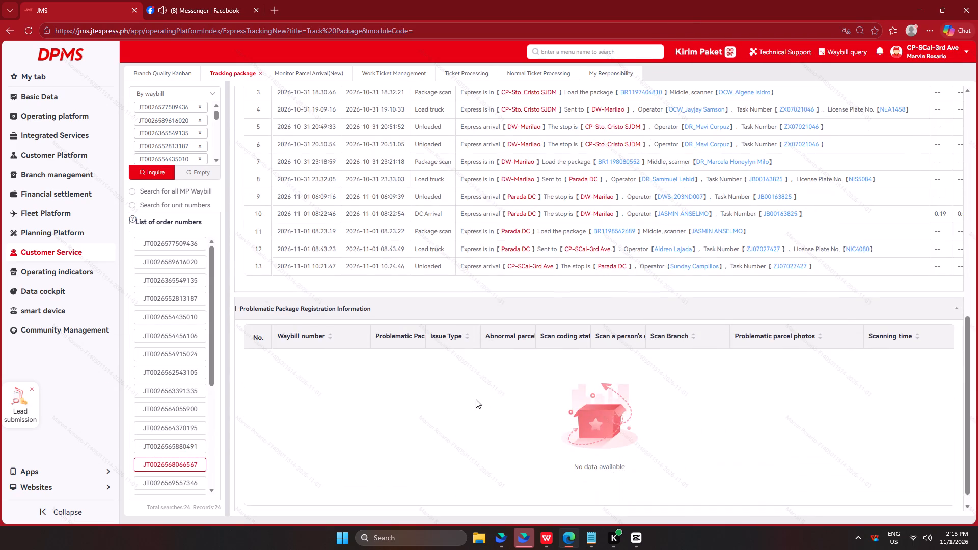
scroll(514, 378, "up", 7)
triple_click(605, 199)
left_click(605, 199)
key("ctrl+c")
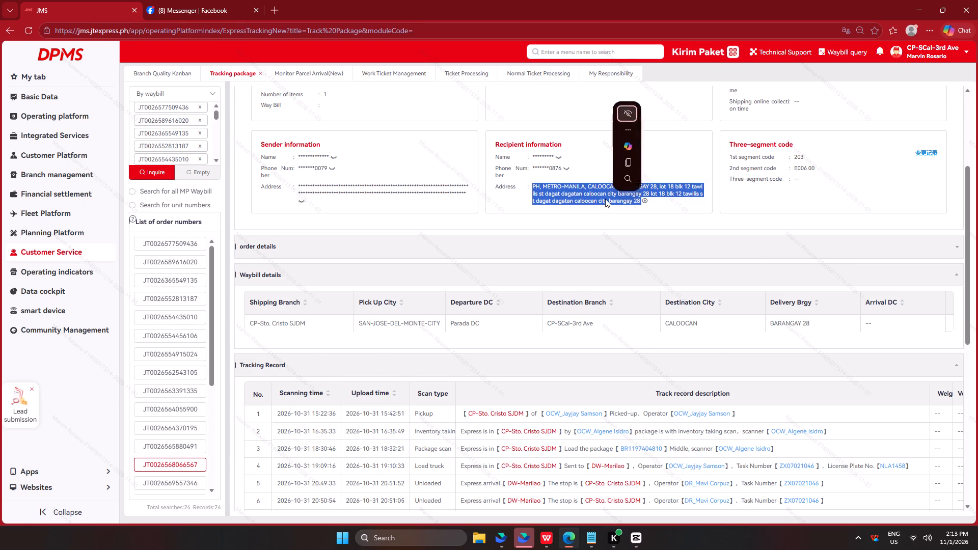
key("ctrl+c")
key("ctrl+c")
key("ctrl+c")
key("ctrl+c")
key("ctrl+c")
key("ctrl+c")
key("ctrl+c")
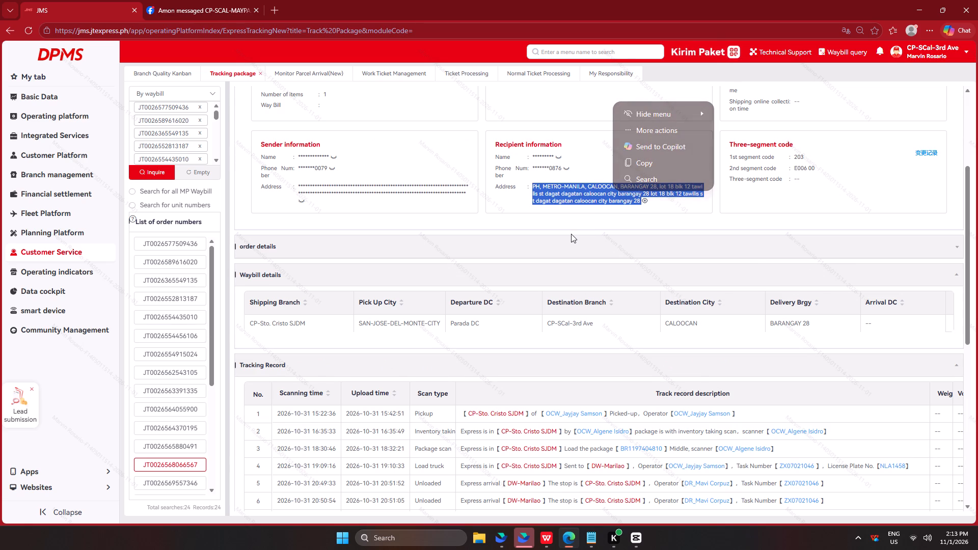
key("ctrl+c")
key("ctrl+c")
key("ctrl+c")
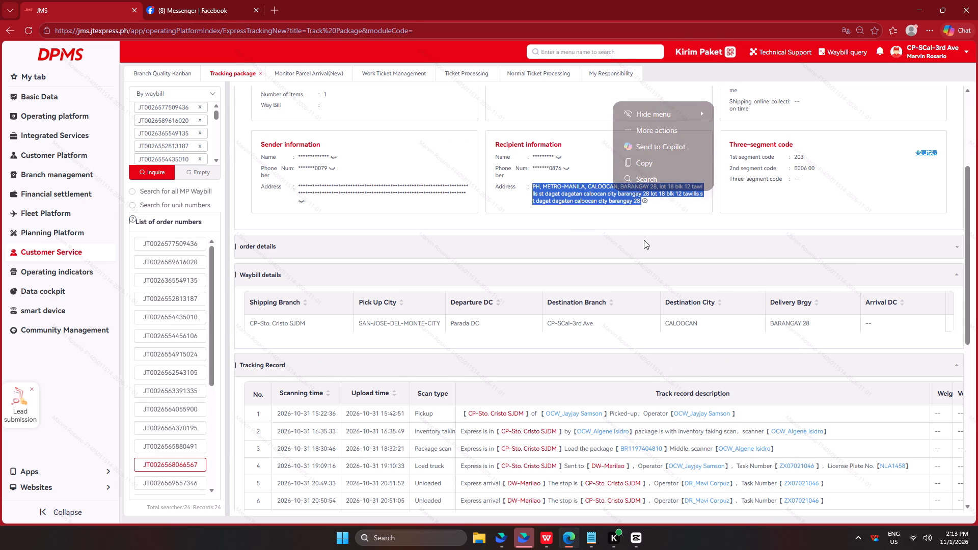
key("alt+Tab")
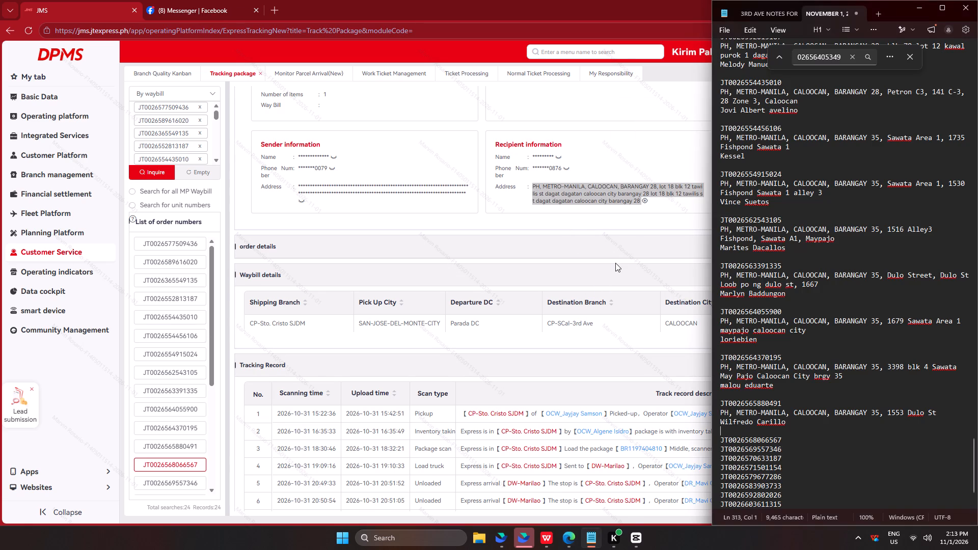
key("alt+Tab")
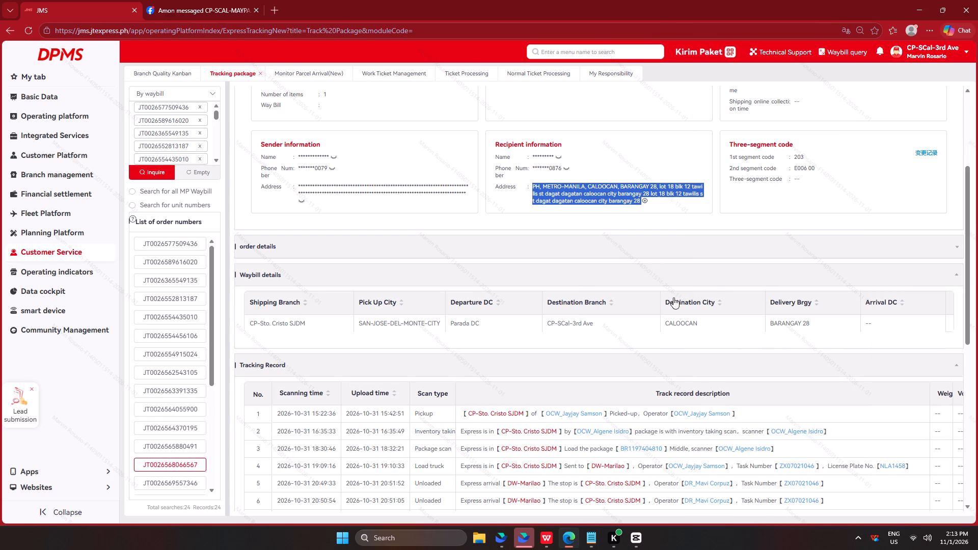
key("alt+Tab")
left_click(786, 443)
key("Return")
key("ctrl+v")
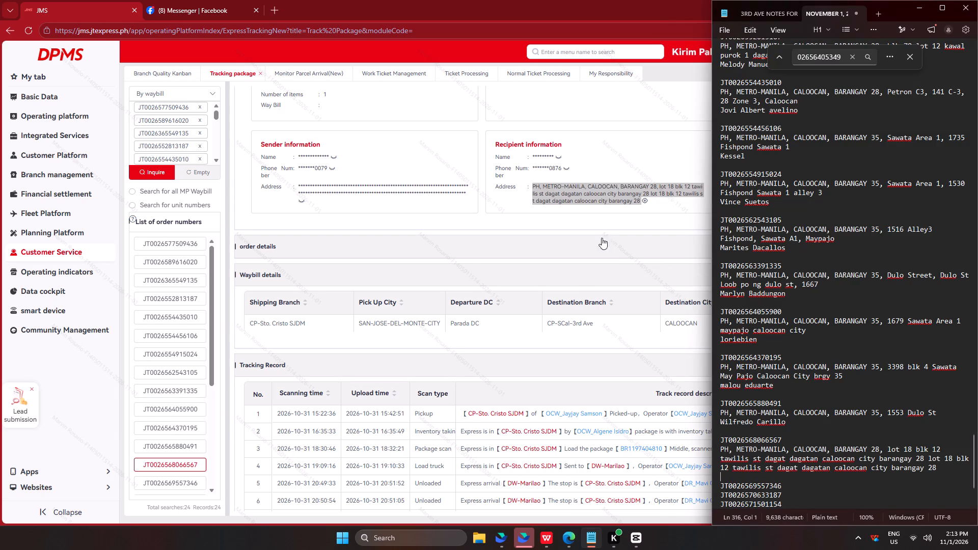
left_click(562, 159)
triple_click(553, 159)
key("ctrl+c")
key("ctrl+c")
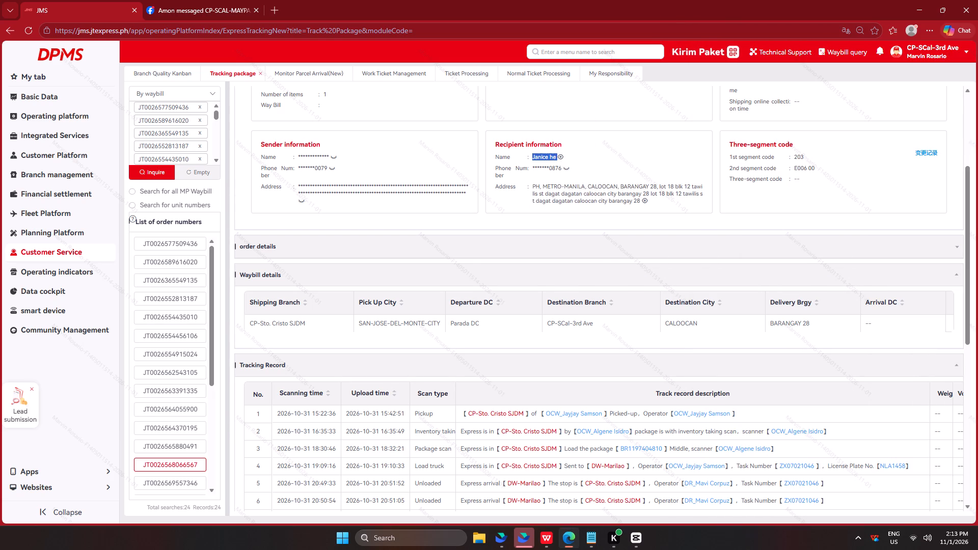
key("ctrl+c")
key("ctrl+c")
key("ctrl+c")
key("ctrl+c")
key("ctrl+c")
key("alt+Tab")
key("ctrl+v")
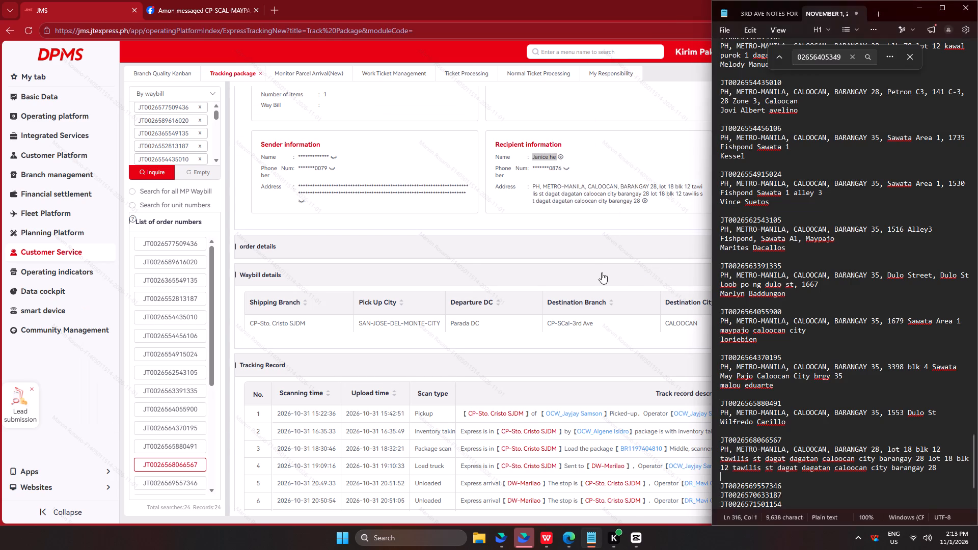
left_click(181, 484)
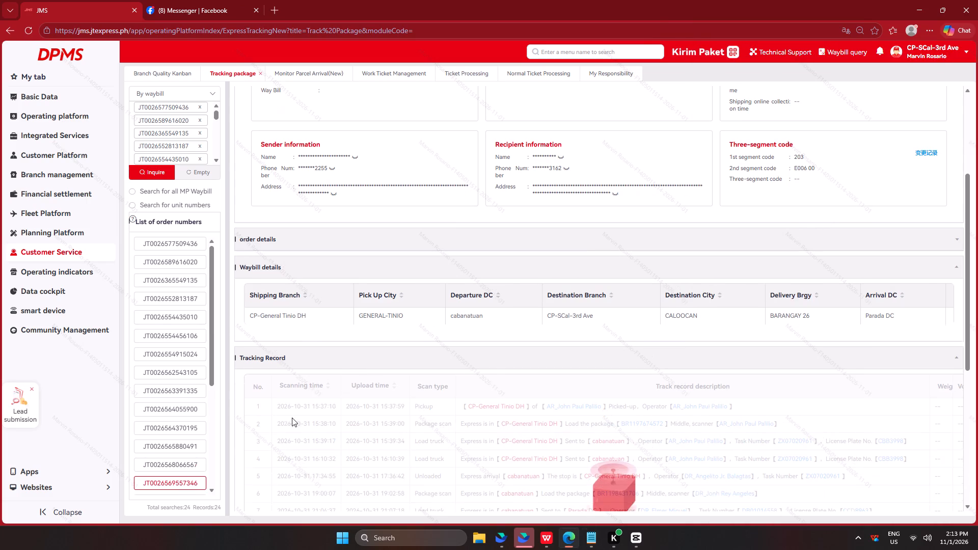
scroll(142, 369, "down", 15)
scroll(585, 279, "down", 4)
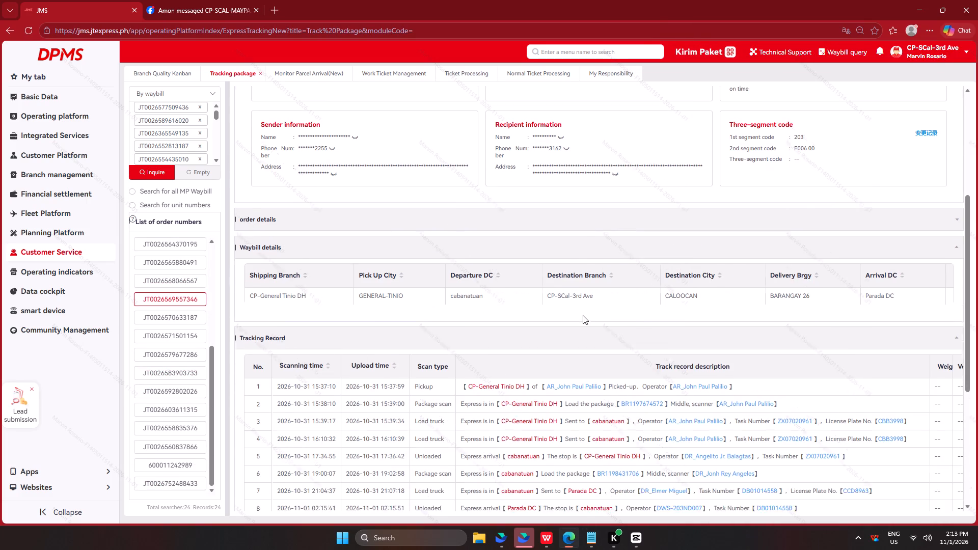
scroll(583, 315, "down", 10)
scroll(587, 328, "up", 7)
triple_click(613, 267)
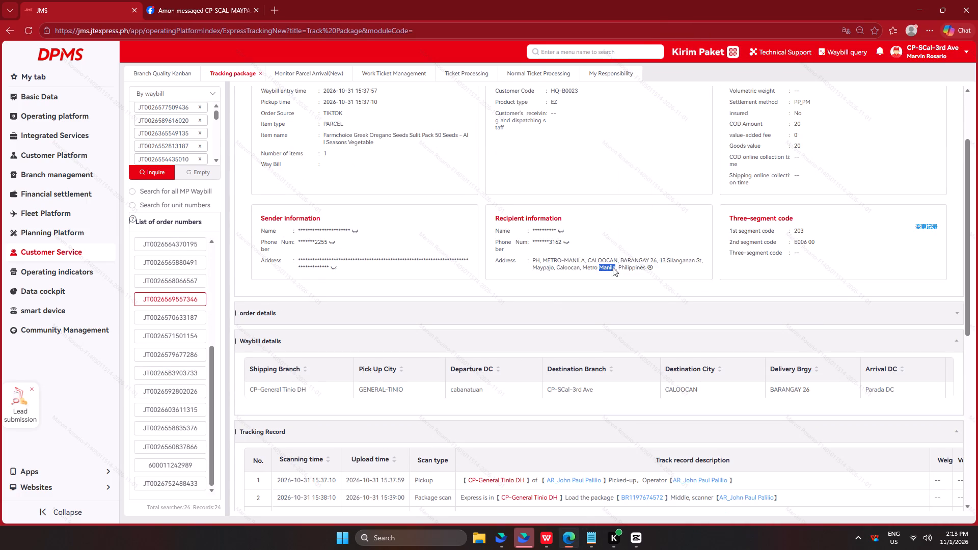
key("ctrl+c")
key("ctrl+c")
key("ctrl+c")
key("ctrl+c")
key("alt+Tab")
scroll(798, 366, "down", 7)
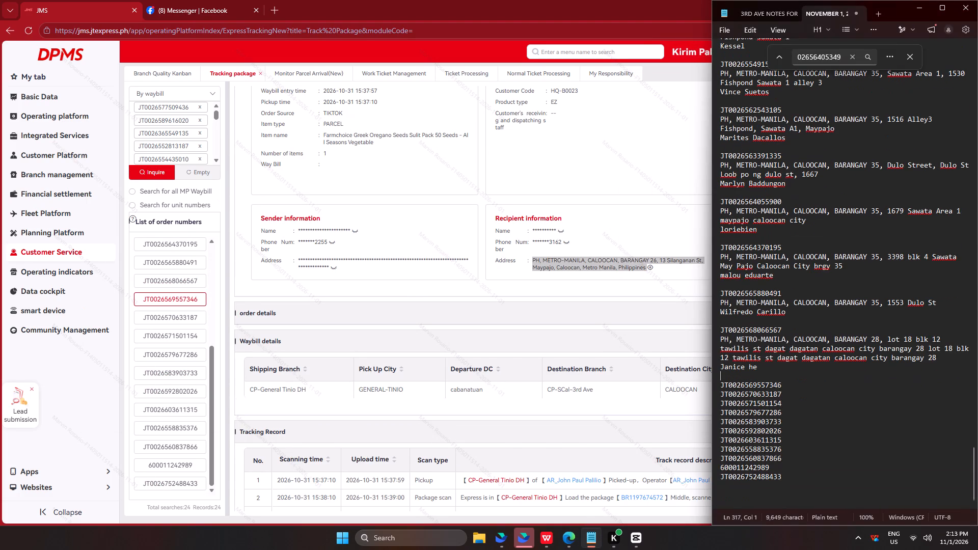
left_click(791, 383)
key("Return")
key("ctrl+v")
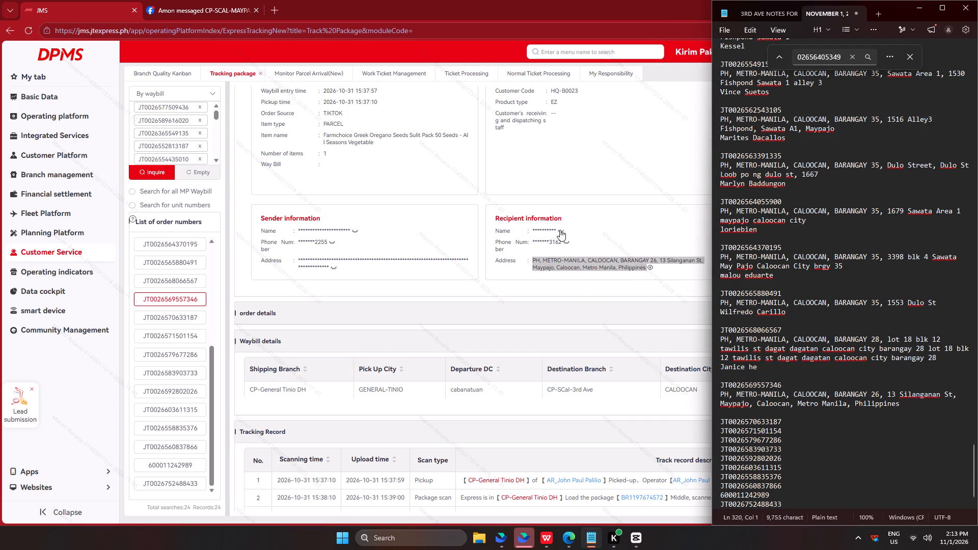
left_click(560, 230)
triple_click(549, 232)
key("ctrl+c")
key("ctrl+c")
key("ctrl+c")
key("ctrl+c")
key("alt+Tab")
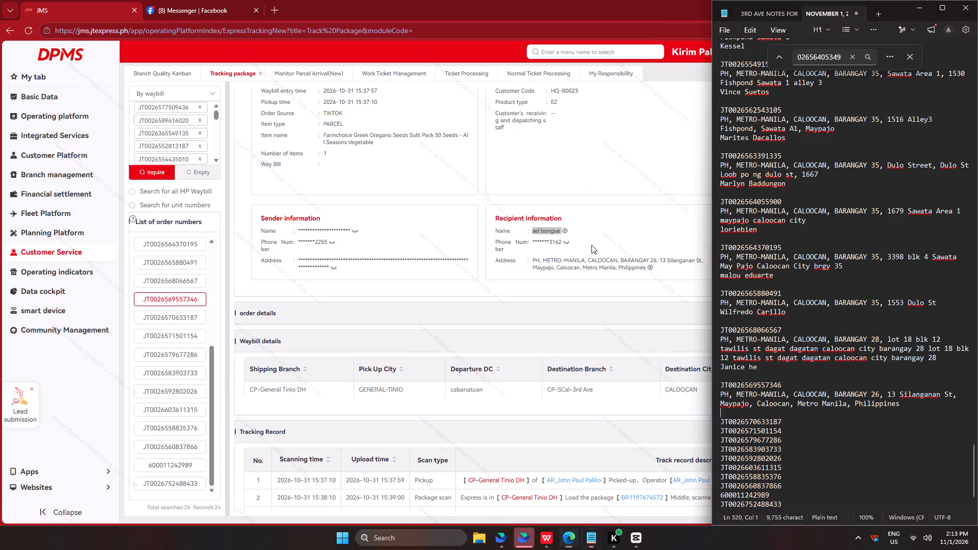
key("ctrl+v")
left_click(181, 319)
scroll(515, 374, "down", 7)
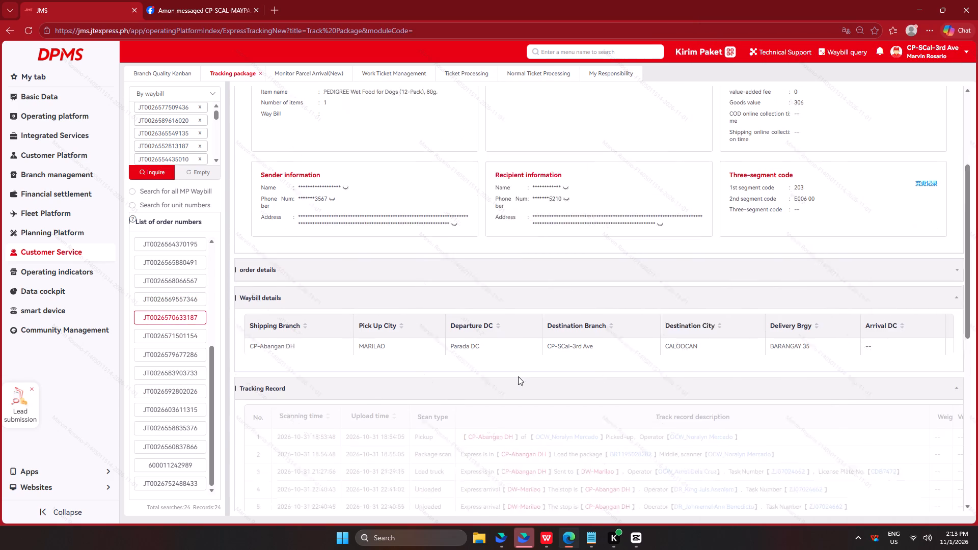
scroll(518, 376, "down", 2)
scroll(519, 377, "up", 8)
triple_click(661, 214)
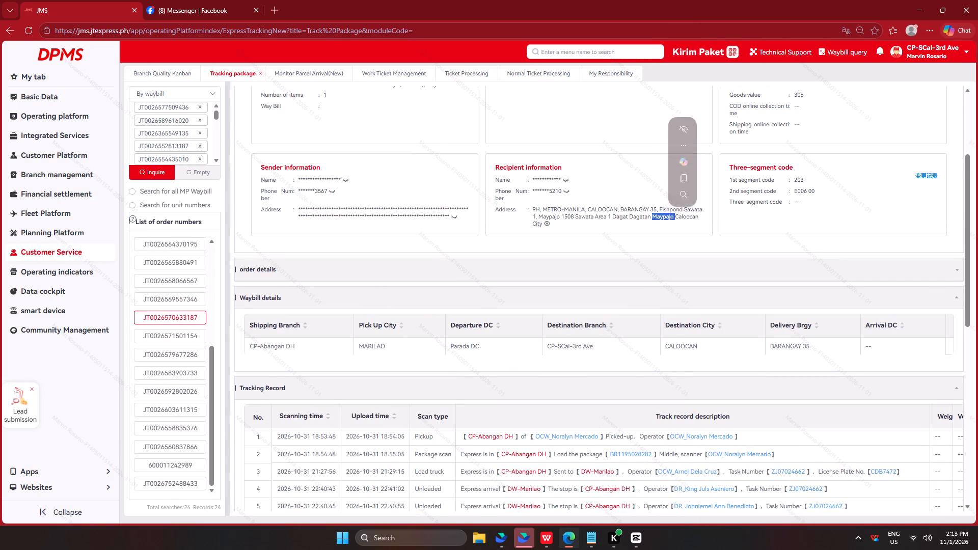
left_click(661, 214)
key("ctrl+c")
key("ctrl+c")
key("ctrl+c")
key("ctrl+c")
key("ctrl+c")
key("ctrl+c")
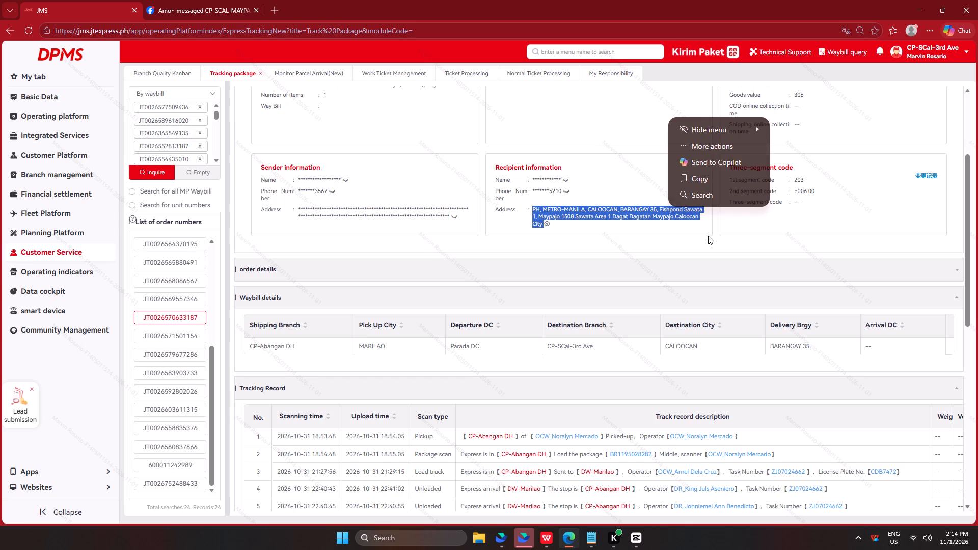
key("ctrl+c")
key("ctrl+c")
key("ctrl+c")
key("ctrl+c")
key("ctrl+c")
key("ctrl+c")
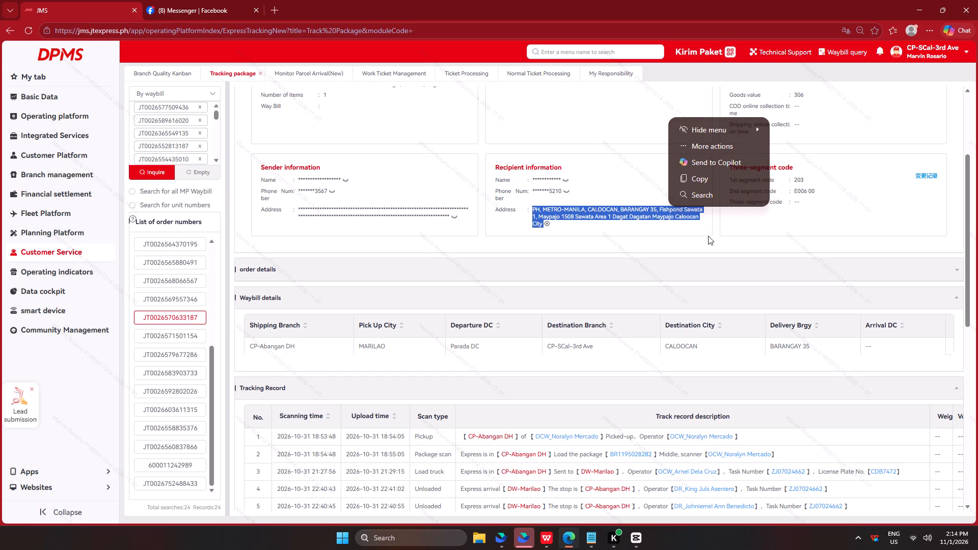
key("ctrl+c")
key("ctrl+c")
key("ctrl+c")
key("ctrl+c")
key("ctrl+c")
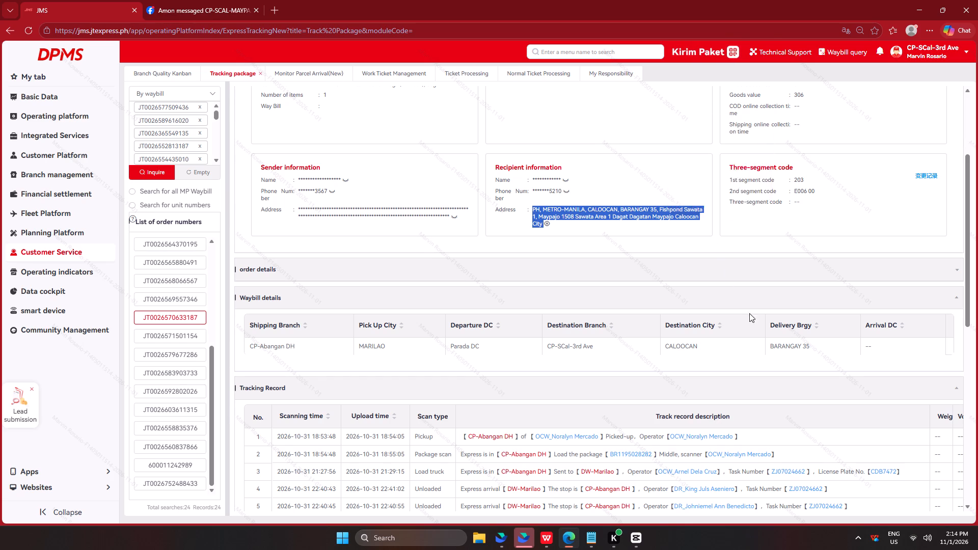
key("alt+Tab")
left_click(807, 430)
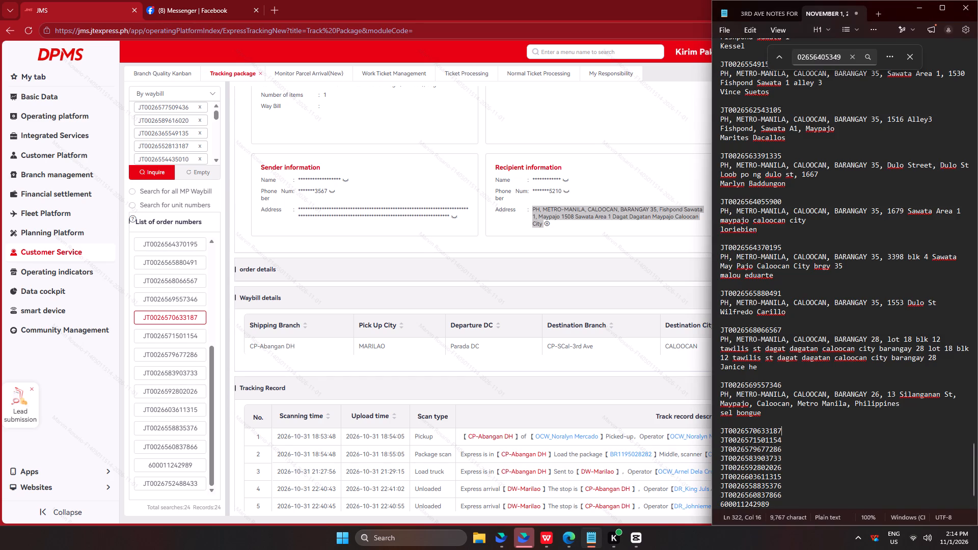
key("Return")
key("ctrl+v")
left_click(564, 180)
triple_click(553, 180)
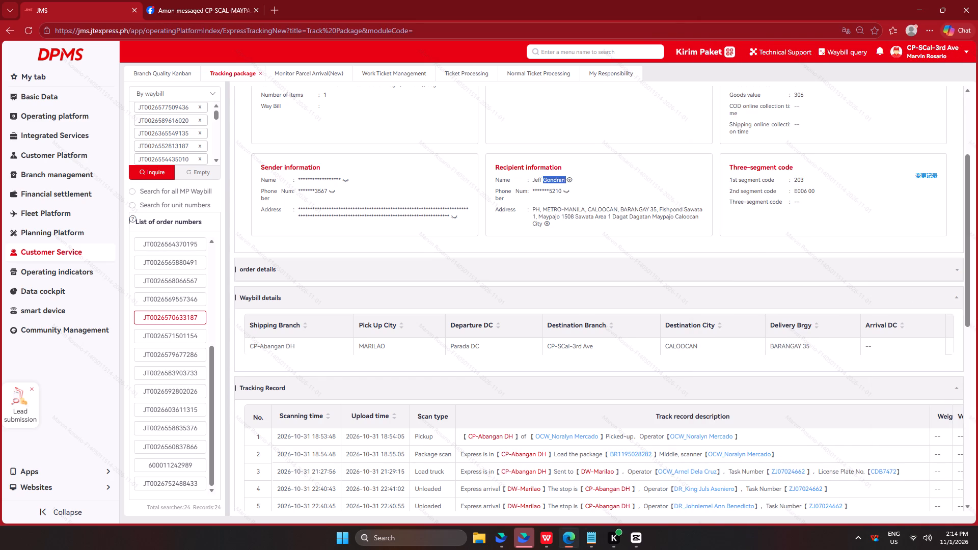
key("ctrl+c")
key("ctrl+c")
key("ctrl+c")
key("alt+Tab")
key("ctrl+v")
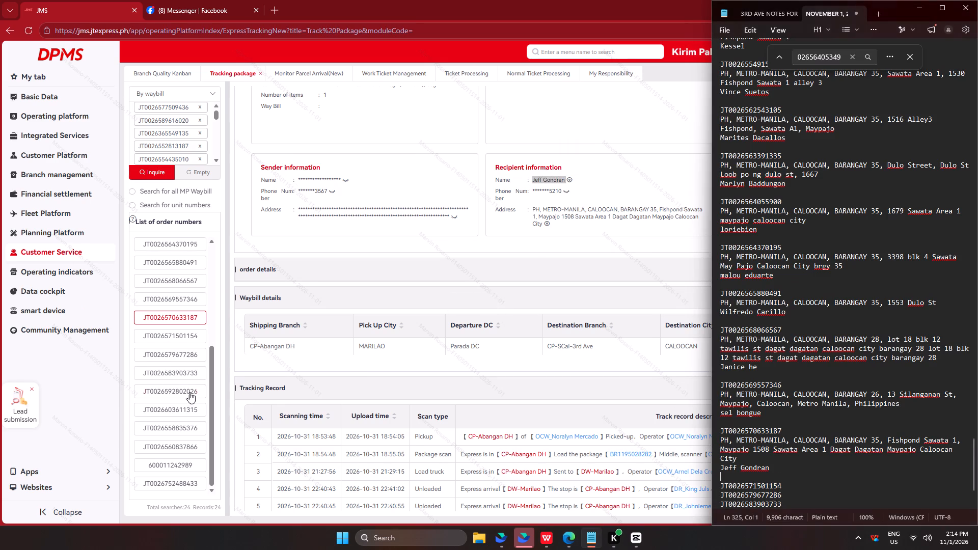
left_click(169, 341)
scroll(433, 348, "down", 8)
scroll(454, 370, "up", 7)
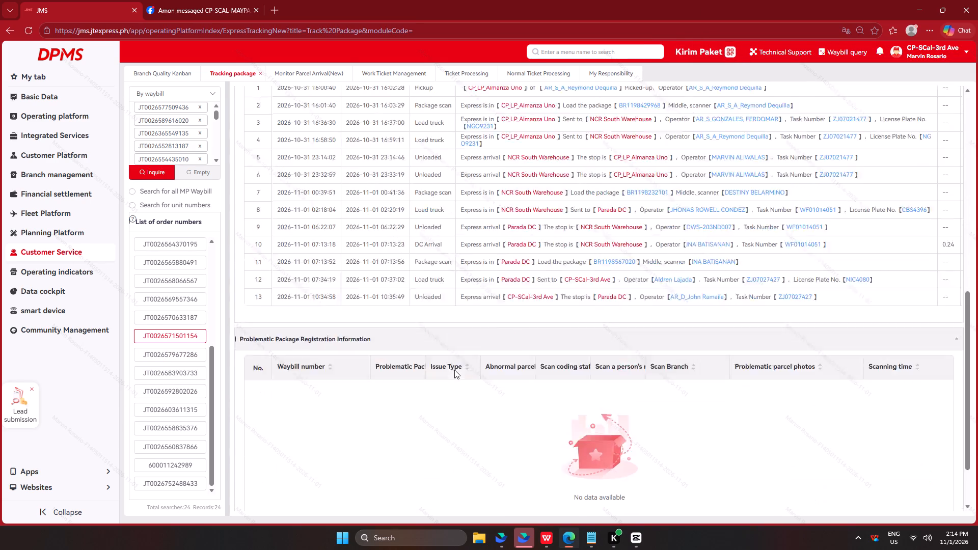
triple_click(553, 178)
left_click(552, 177)
key("ctrl+c")
key("ctrl+c")
key("ctrl+c")
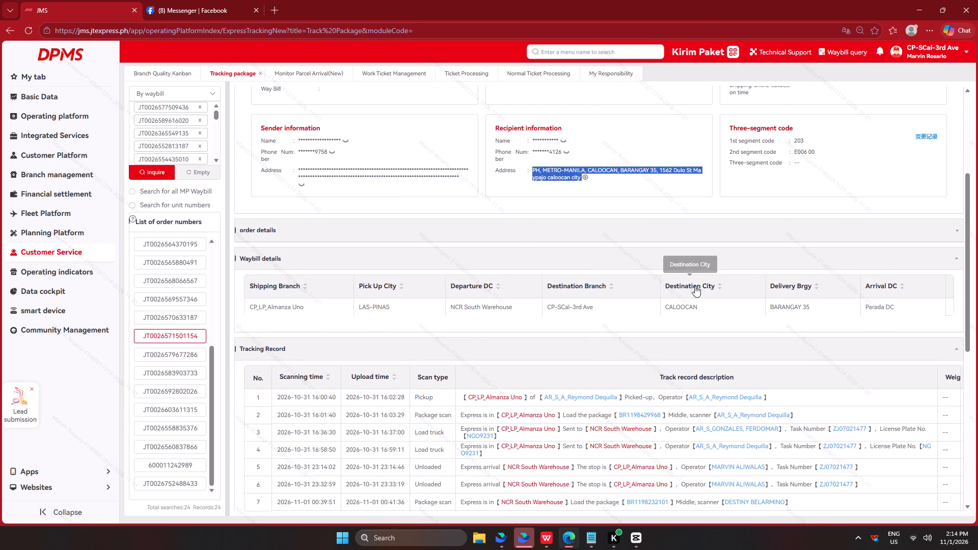
key("ctrl+c")
key("alt+Tab")
scroll(754, 307, "down", 7)
left_click(786, 399)
key("Return")
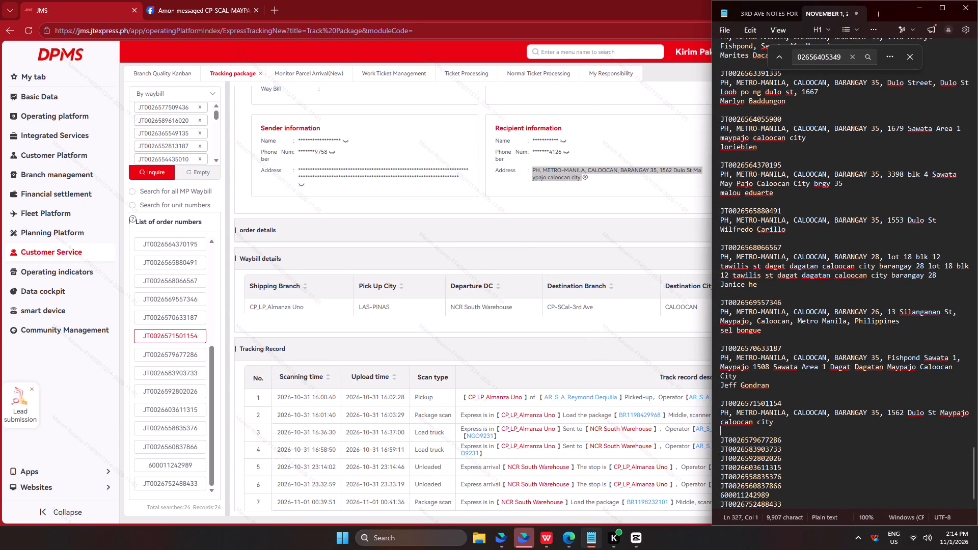
key("ctrl+v")
left_click(562, 142)
triple_click(558, 143)
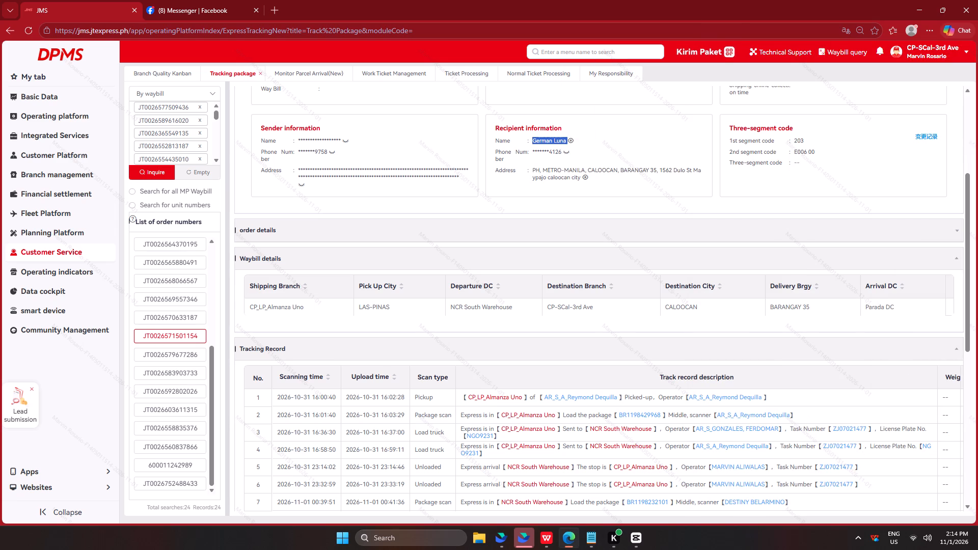
key("ctrl+c")
key("ctrl+c")
key("ctrl+c")
key("ctrl+c")
key("ctrl+c")
key("ctrl+c")
key("ctrl+c")
key("alt+Tab")
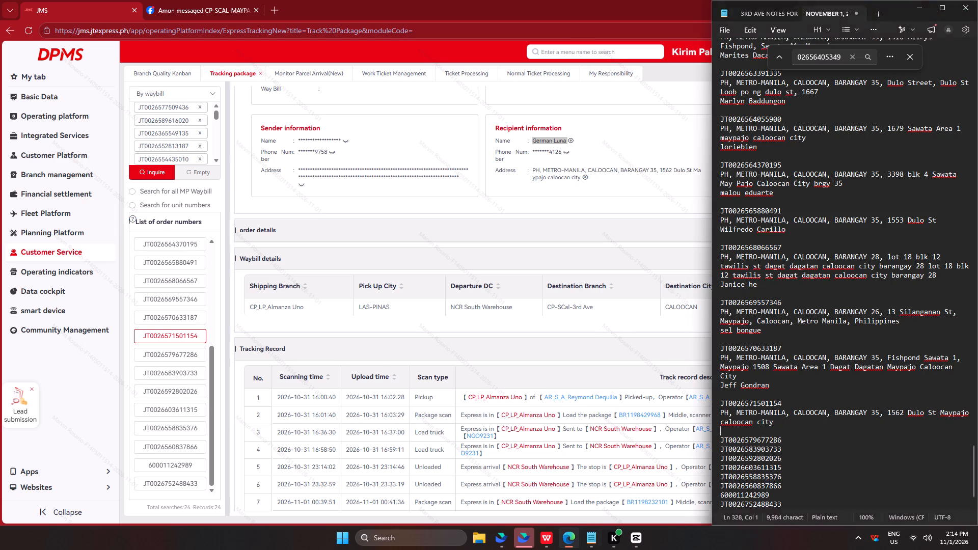
key("ctrl+v")
left_click(172, 355)
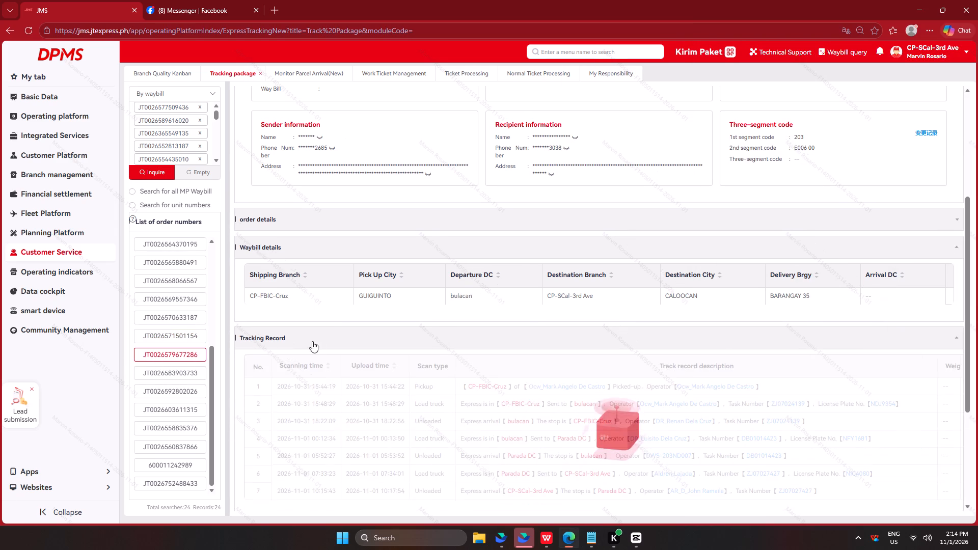
scroll(390, 356, "down", 8)
scroll(481, 363, "up", 7)
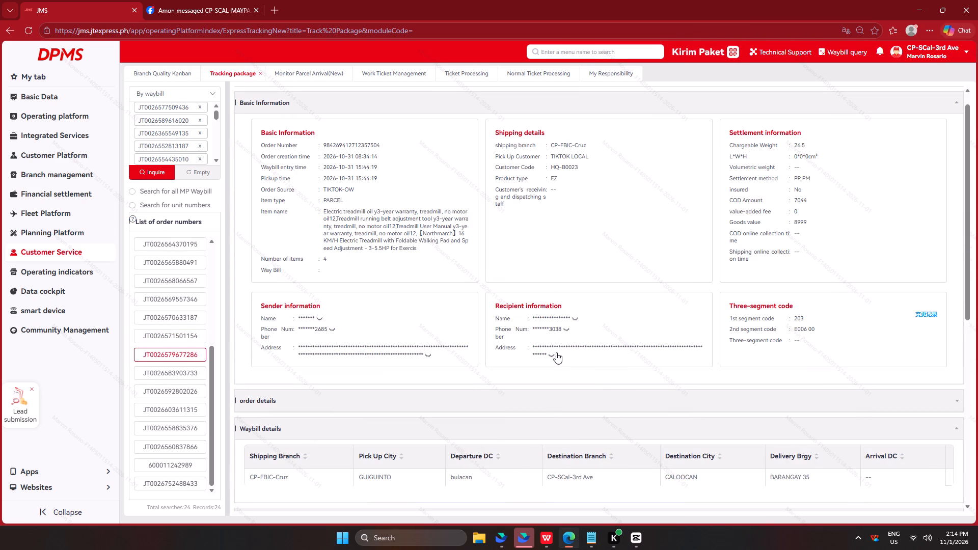
triple_click(554, 352)
key("ctrl+c")
key("ctrl+c")
key("ctrl+c")
key("ctrl+c")
key("alt+Tab")
scroll(775, 417, "down", 4)
left_click(783, 416)
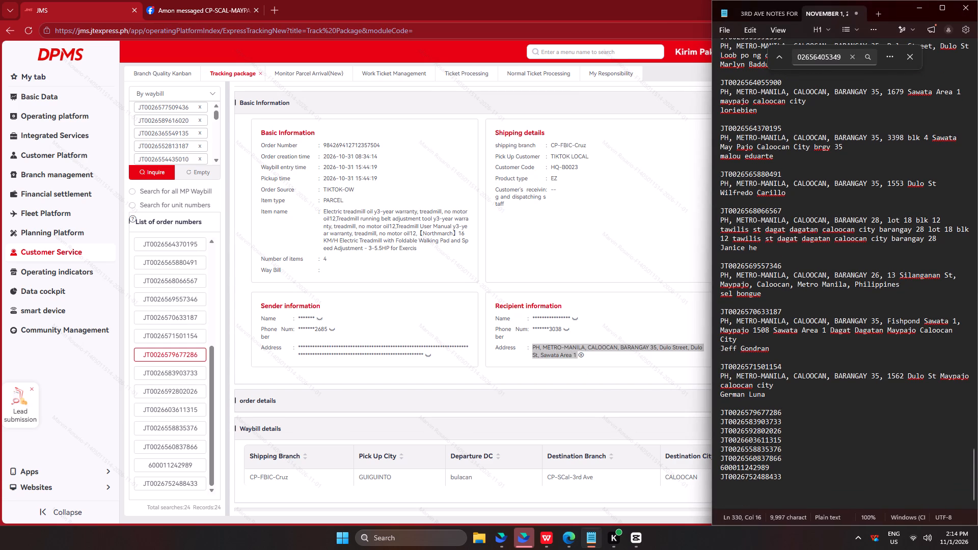
key("Return")
key("ctrl+v")
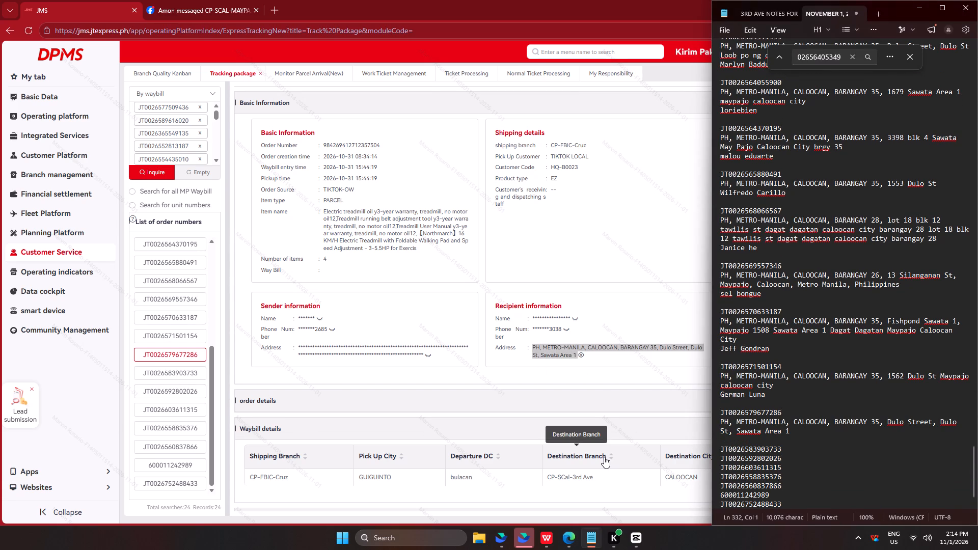
left_click(576, 316)
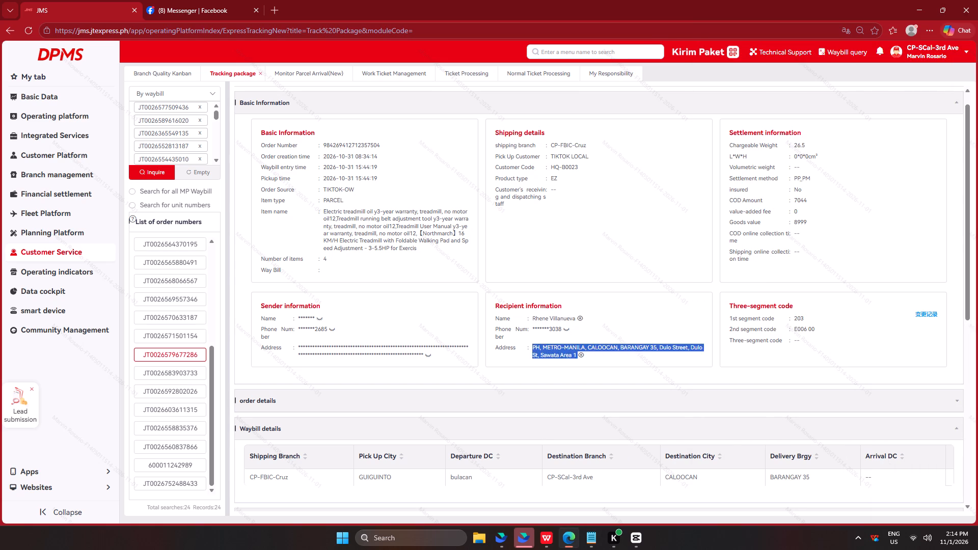
triple_click(564, 319)
key("ctrl+c")
key("ctrl+c")
key("ctrl+c")
key("ctrl+c")
key("alt+Tab")
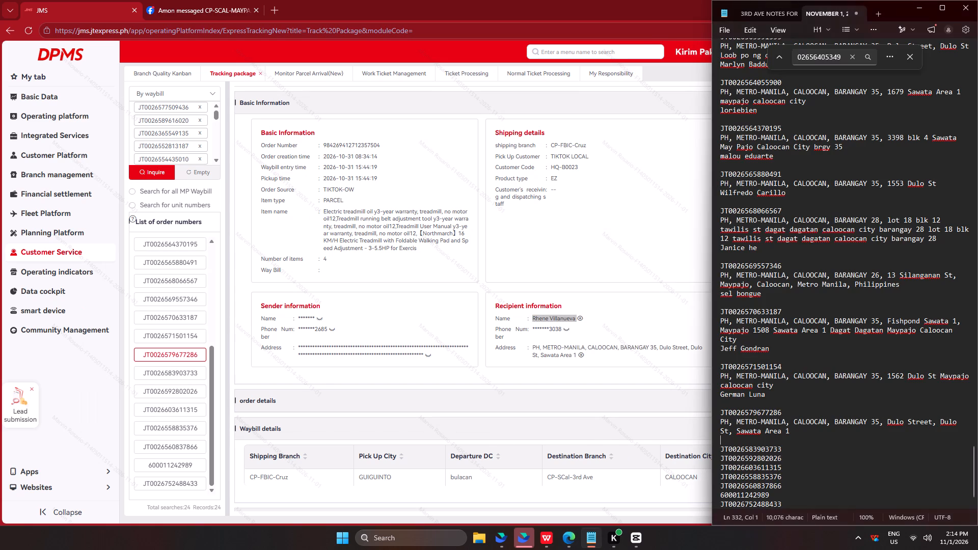
key("ctrl+v")
left_click(178, 377)
scroll(390, 386, "down", 5)
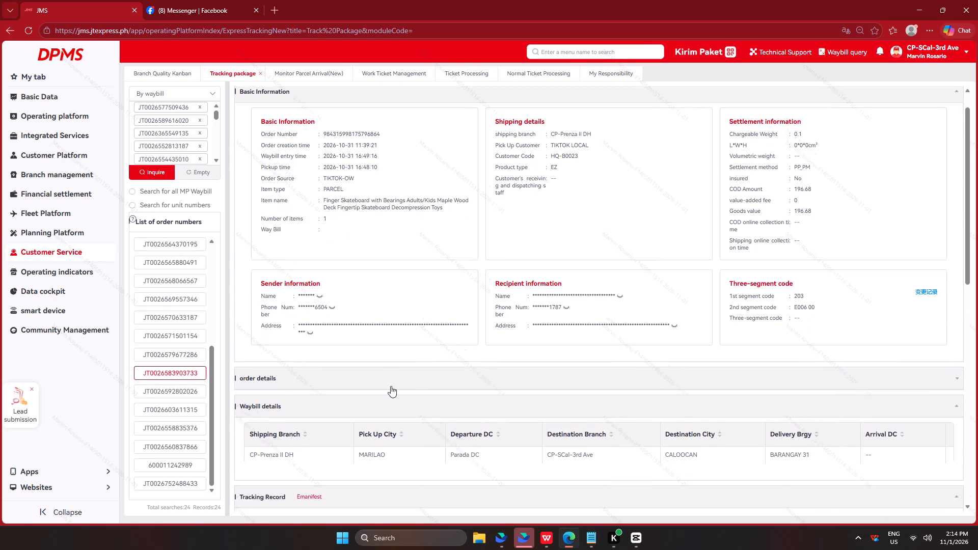
scroll(391, 386, "down", 2)
scroll(470, 408, "up", 7)
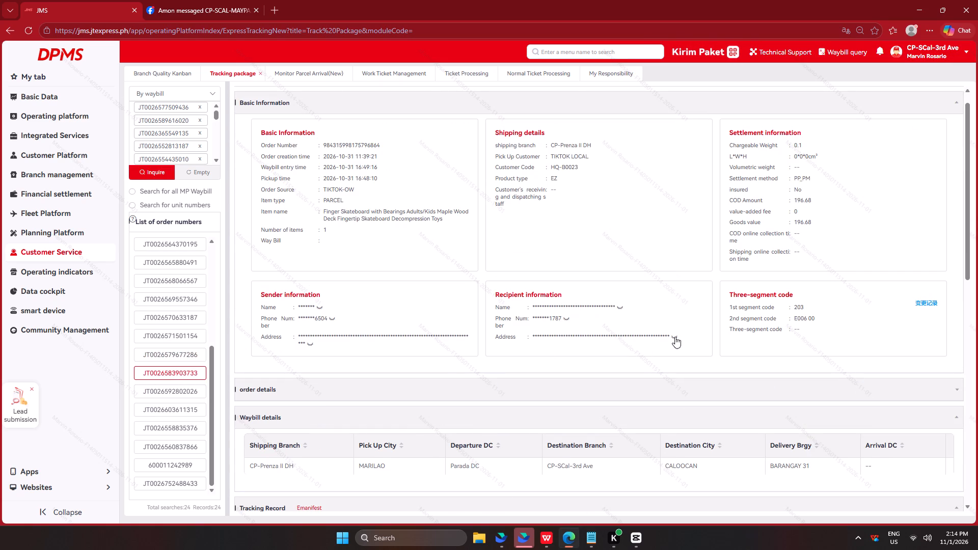
triple_click(675, 337)
left_click(674, 336)
key("ctrl+c")
key("ctrl+c")
key("ctrl+c")
key("ctrl+c")
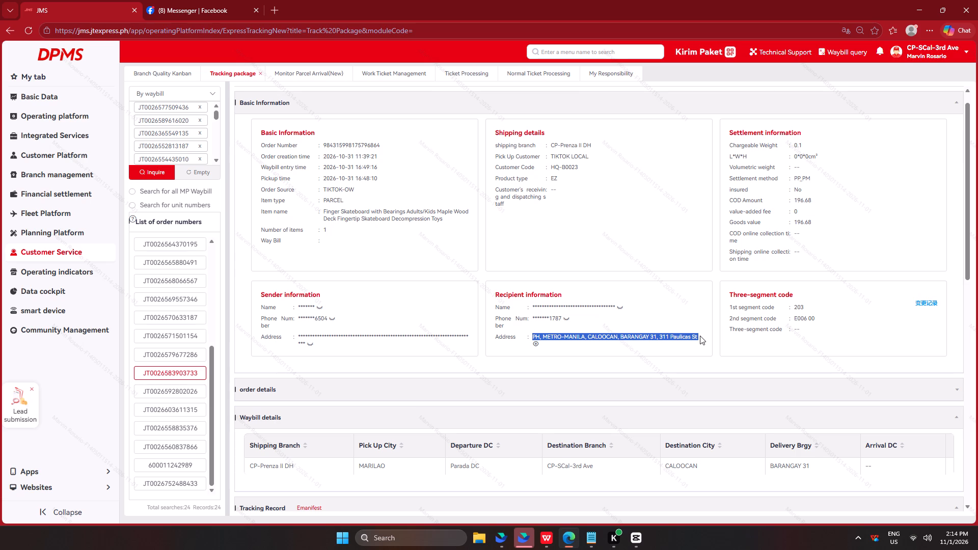
key("ctrl+c")
key("ctrl+c")
key("ctrl+c")
key("ctrl+c")
key("alt+Tab")
left_click(786, 456)
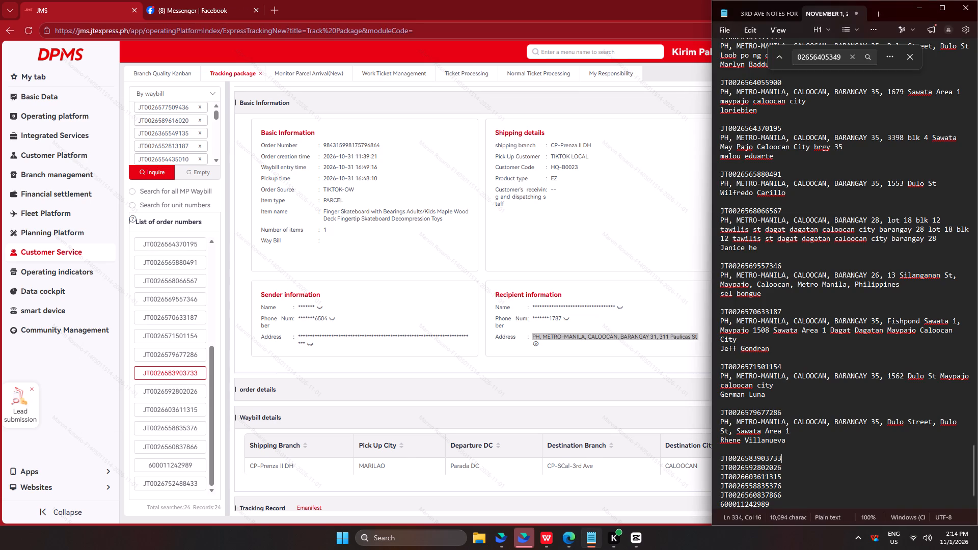
key("Return")
key("ctrl+v")
left_click(618, 308)
left_click(613, 308)
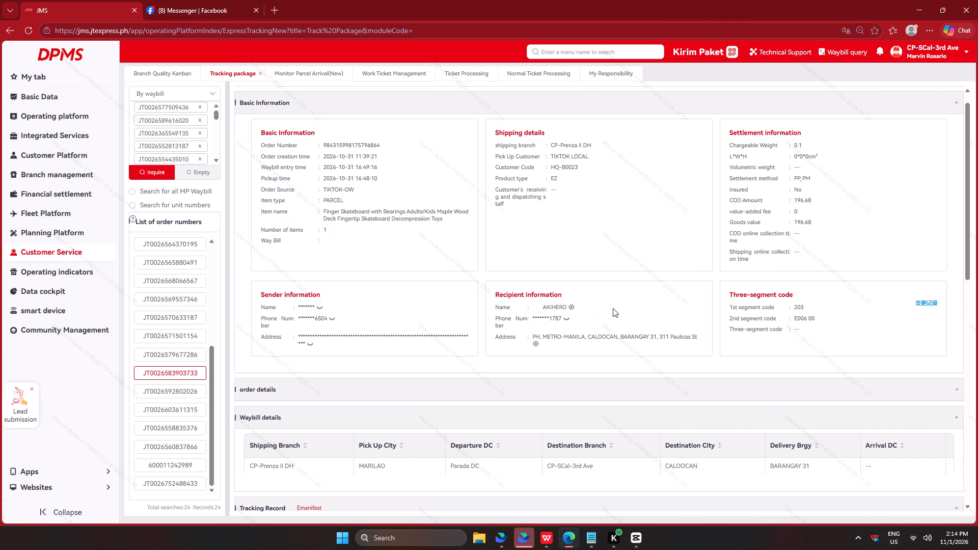
triple_click(564, 307)
key("ctrl+c")
key("ctrl+c")
key("ctrl+c")
key("alt+Tab")
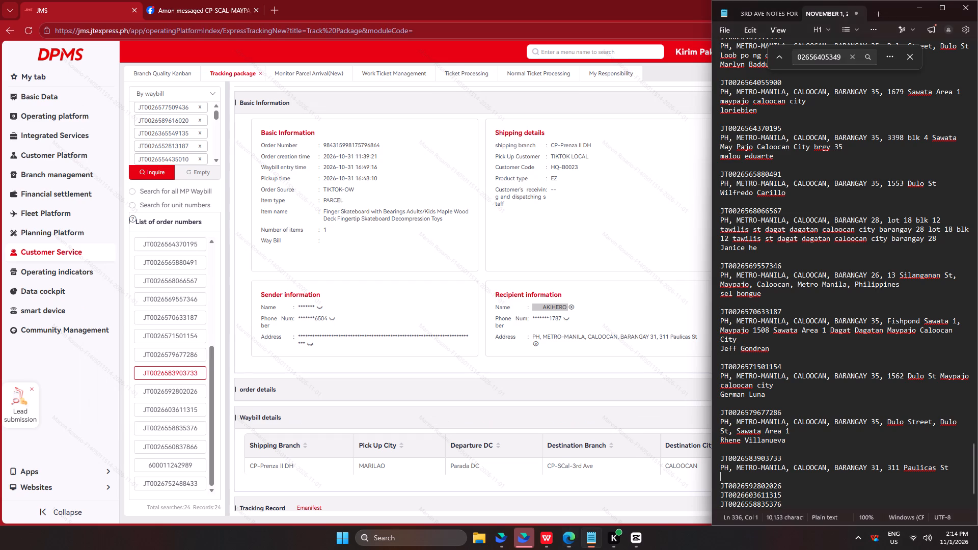
key("ctrl+v")
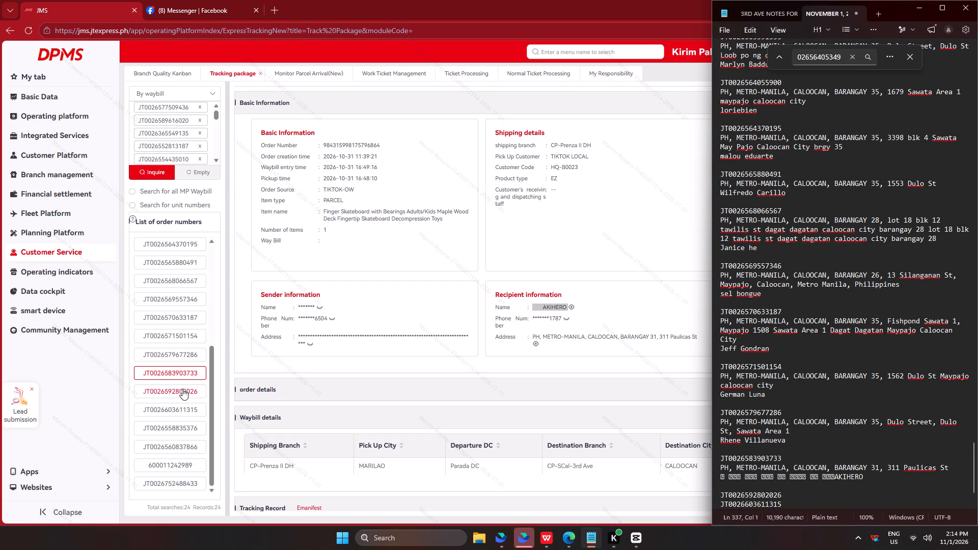
left_click(182, 389)
scroll(337, 374, "down", 16)
scroll(490, 386, "up", 7)
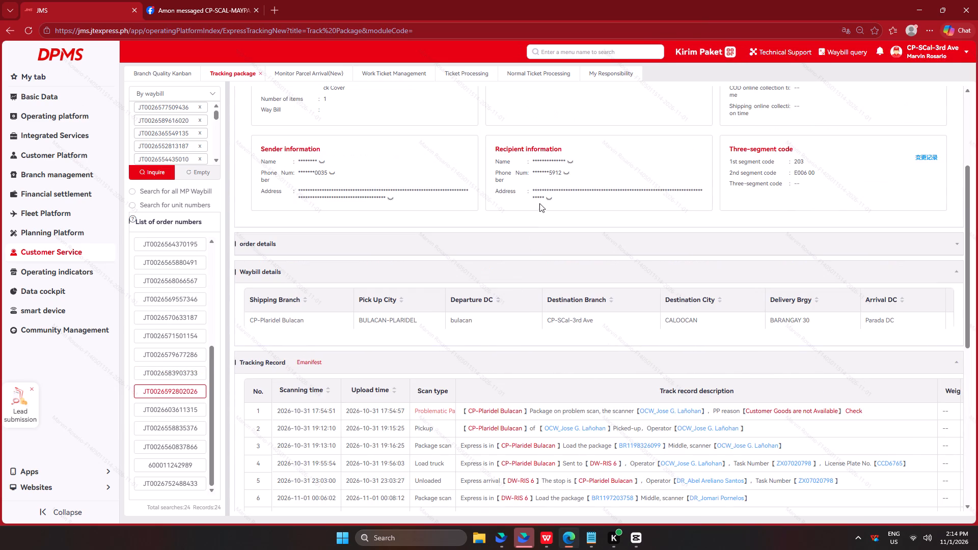
triple_click(550, 198)
key("ctrl+c")
key("ctrl+c")
key("ctrl+c")
key("alt+Tab")
scroll(769, 388, "down", 8)
left_click(791, 430)
key("Return")
key("ctrl+v")
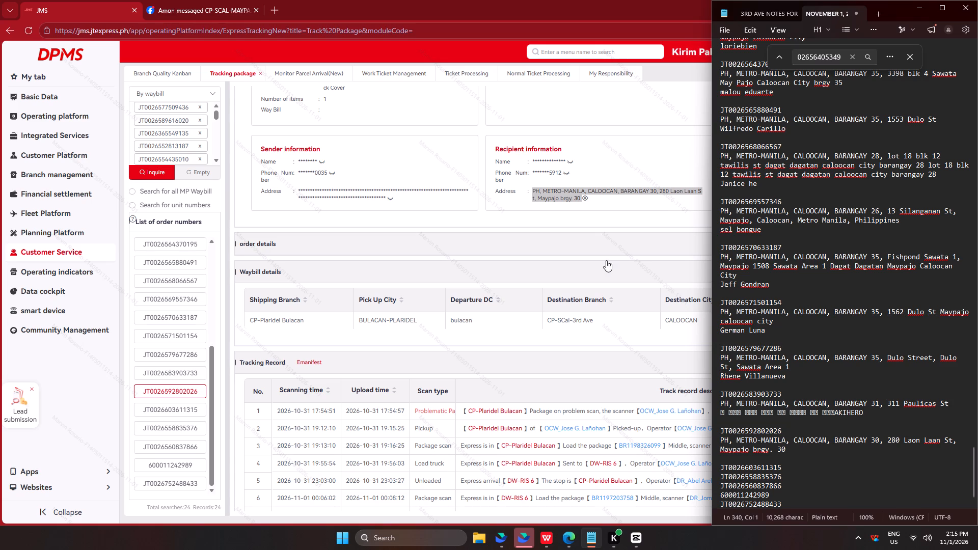
left_click(570, 160)
left_click(548, 160)
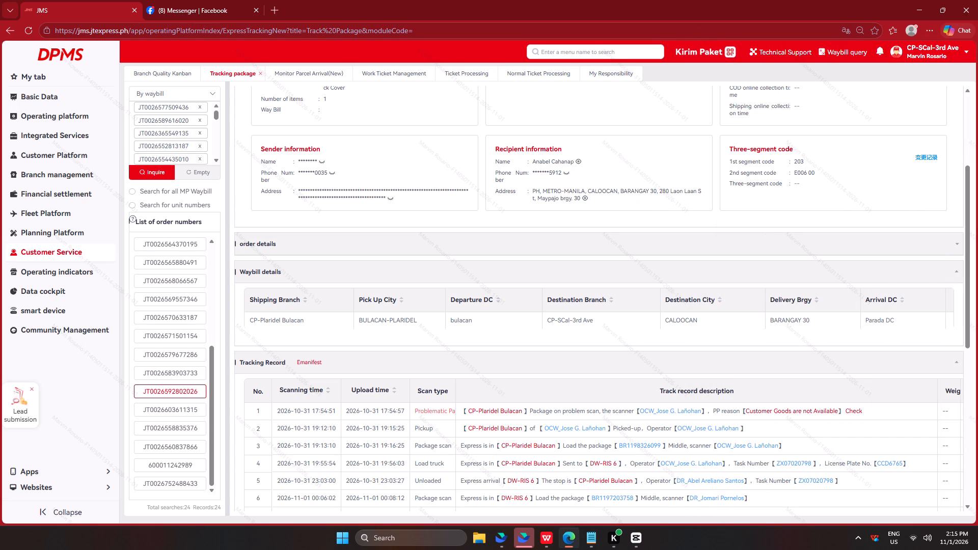
triple_click(548, 160)
key("ctrl+c")
key("ctrl+c")
key("ctrl+c")
key("ctrl+c")
key("ctrl+c")
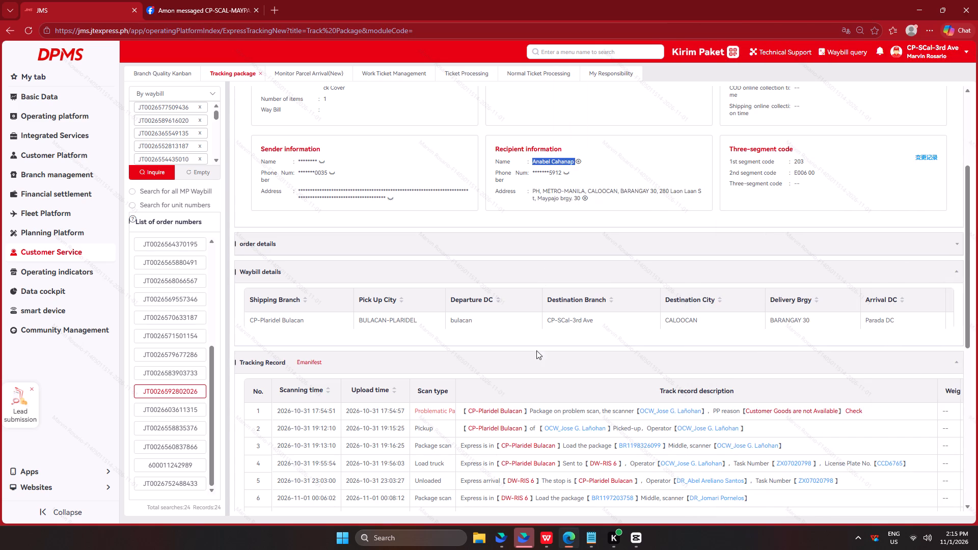
key("alt+Tab")
key("ctrl+v")
left_click(170, 406)
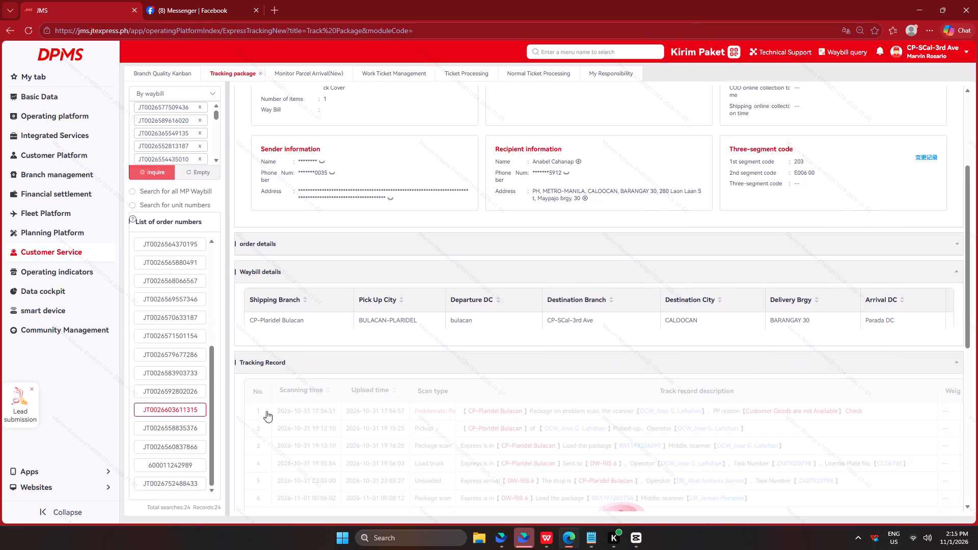
scroll(342, 408, "down", 8)
scroll(456, 384, "up", 8)
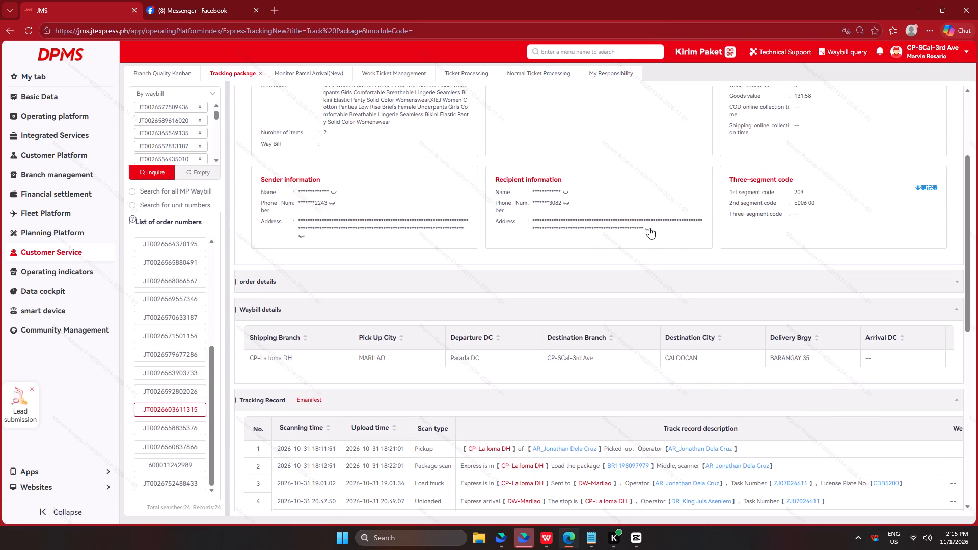
triple_click(649, 228)
left_click(649, 227)
key("ctrl+c")
key("ctrl+c")
key("ctrl+c")
key("ctrl+c")
key("ctrl+c")
key("ctrl+c")
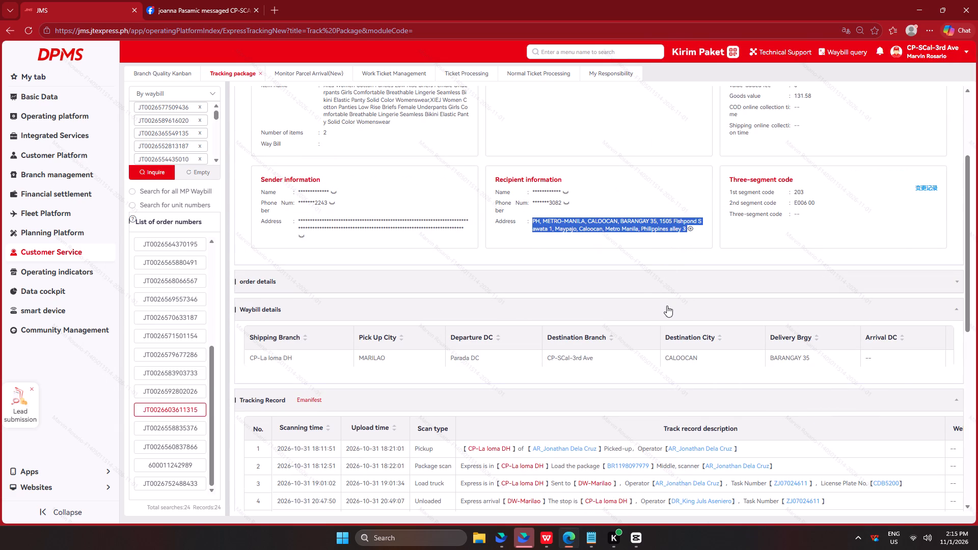
key("alt+Tab")
left_click(794, 480)
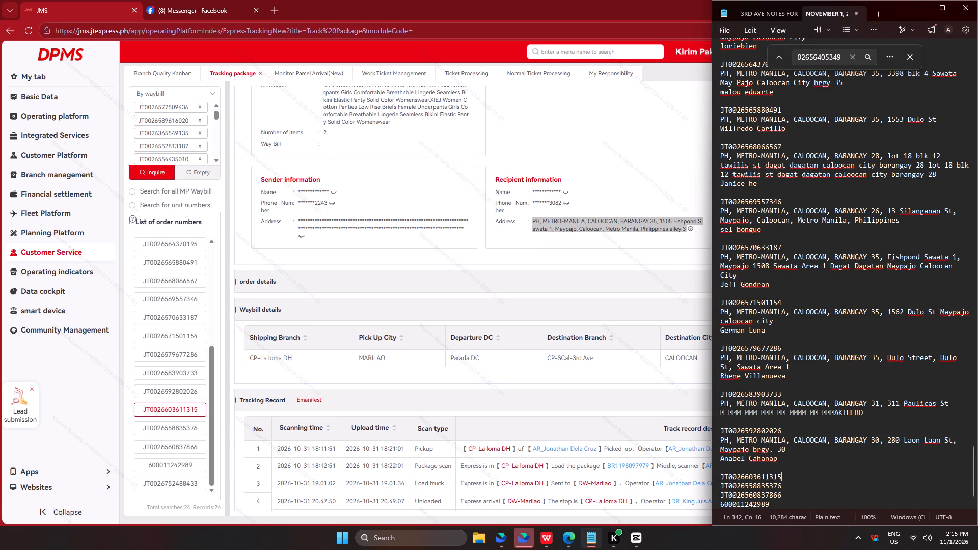
key("Return")
key("ctrl+v")
left_click(569, 193)
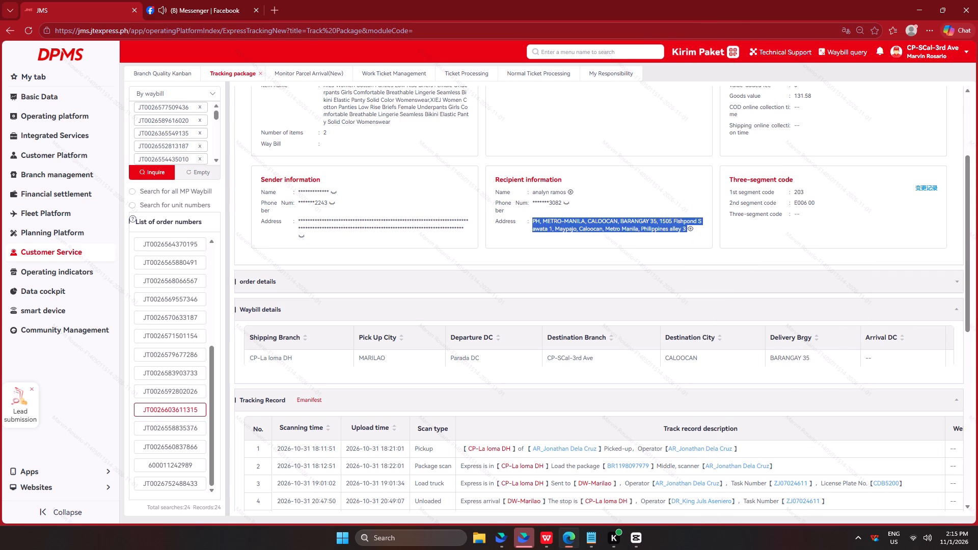
triple_click(557, 194)
key("ctrl+c")
key("ctrl+c")
key("ctrl+c")
key("ctrl+c")
key("ctrl+c")
key("ctrl+c")
key("alt+Tab")
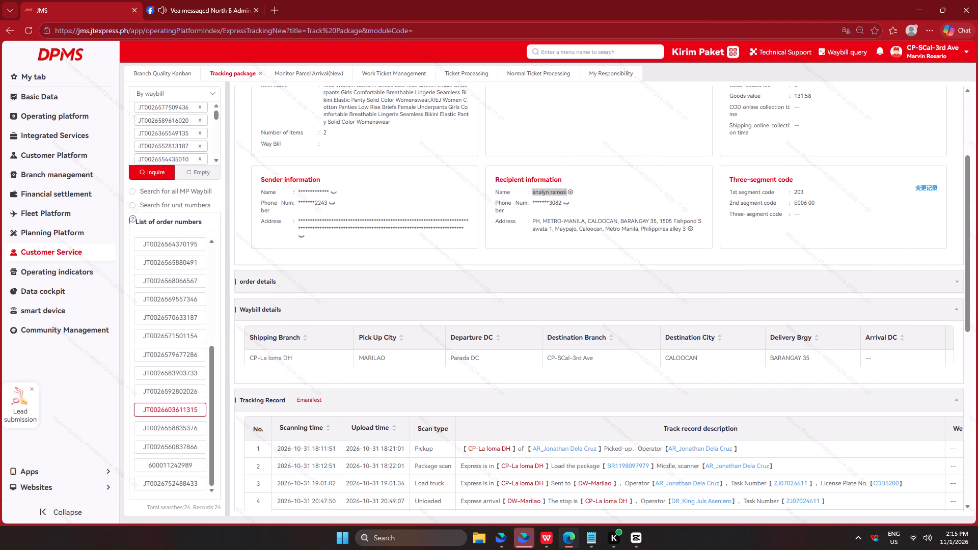
key("ctrl+v")
scroll(776, 422, "down", 6)
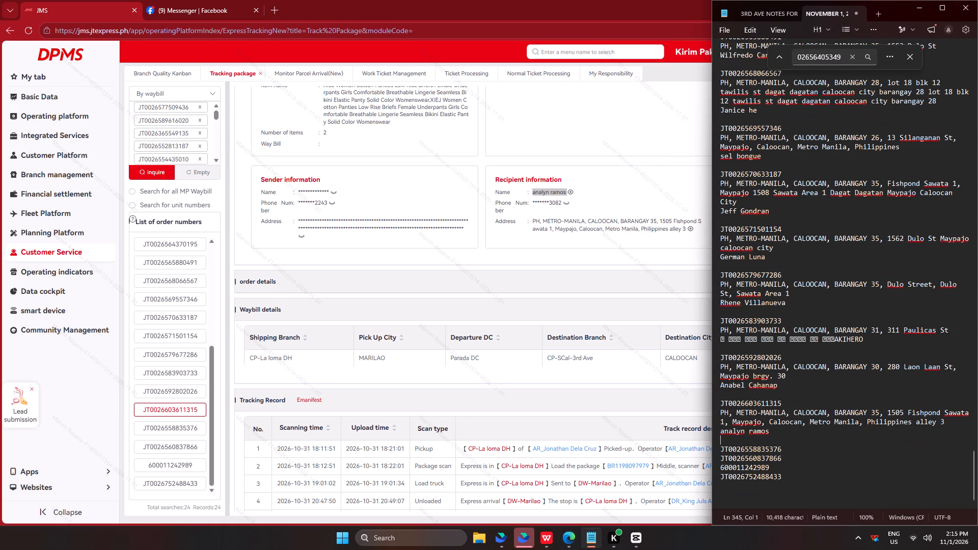
left_click(170, 429)
scroll(426, 338, "down", 9)
scroll(520, 323, "up", 7)
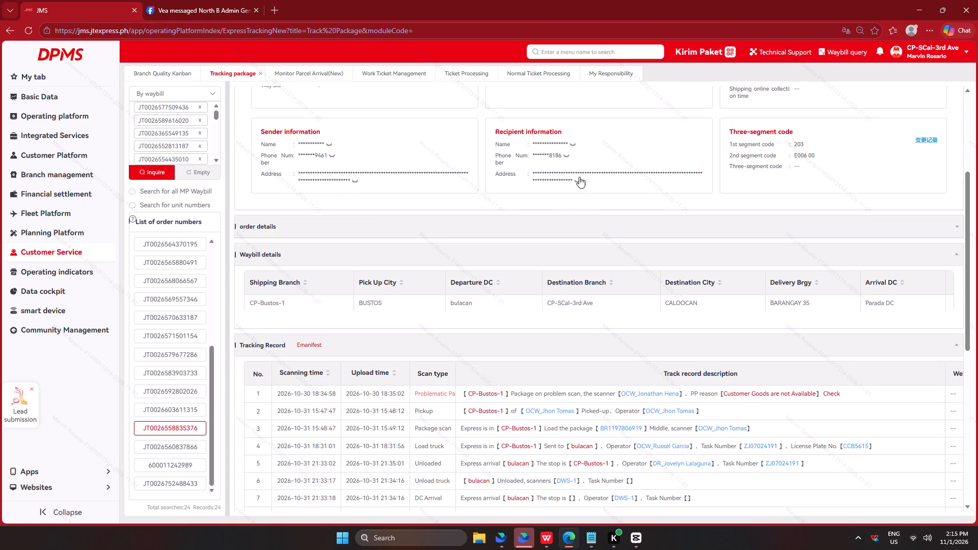
left_click(579, 176)
left_click(576, 178)
triple_click(576, 178)
key("ctrl+c")
key("ctrl+c")
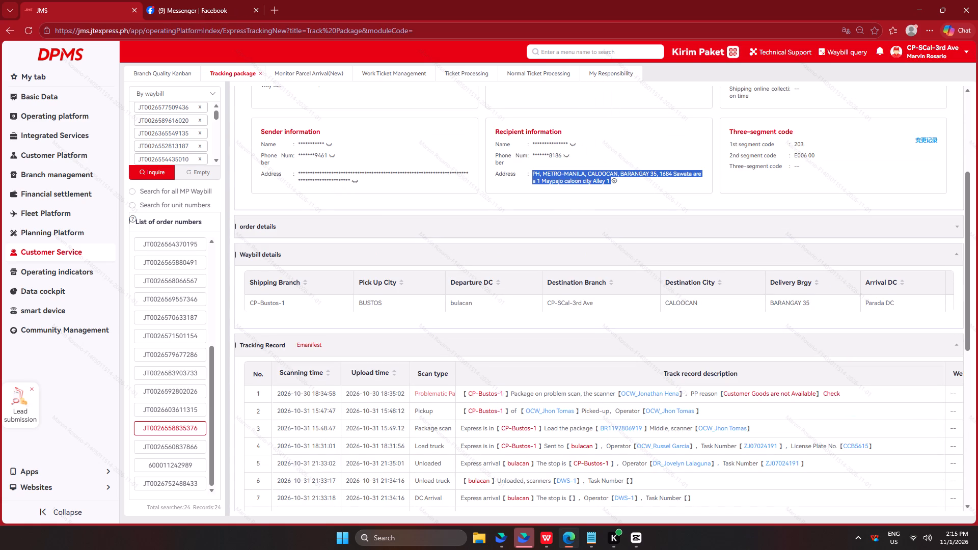
key("ctrl+c")
key("ctrl+c")
key("ctrl+c")
key("alt+Tab")
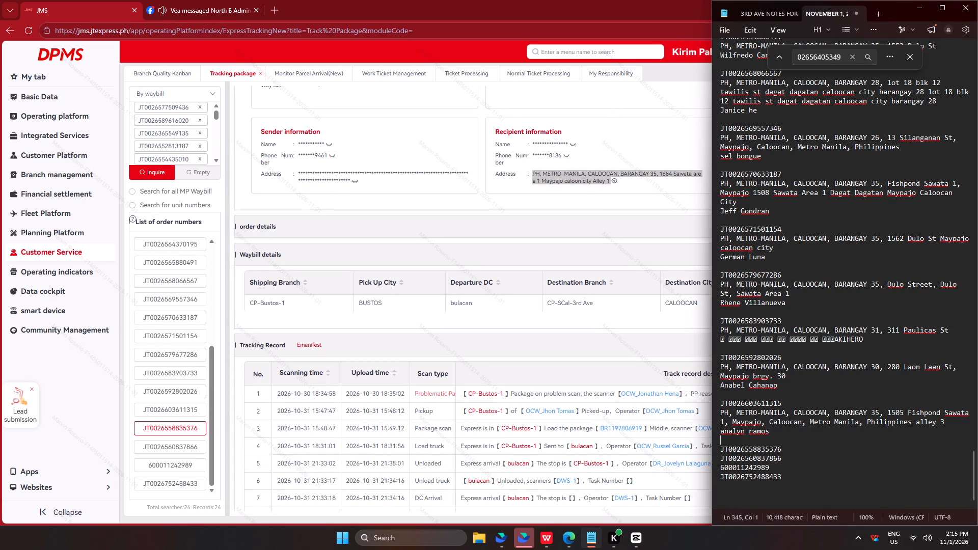
left_click(786, 451)
key("Return")
key("ctrl+v")
left_click(577, 146)
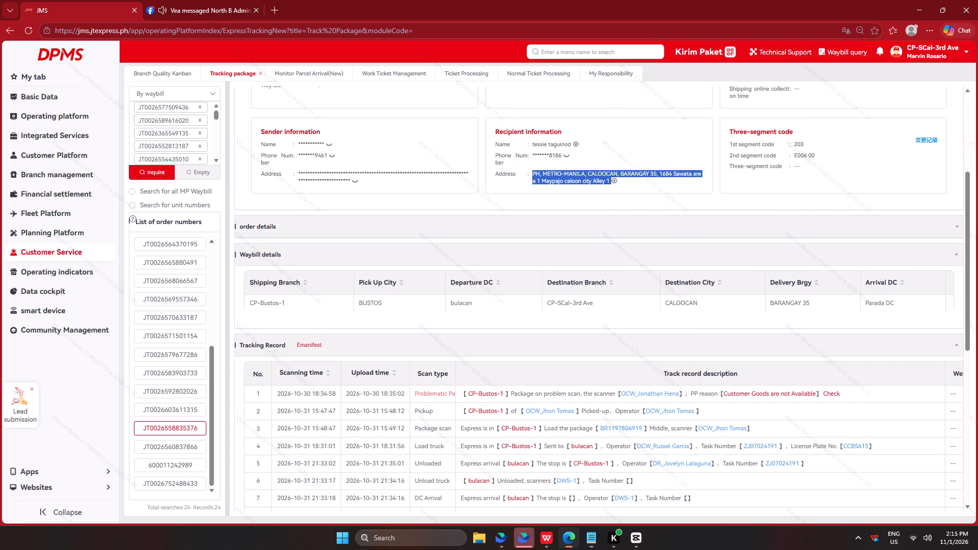
triple_click(569, 146)
key("ctrl+c")
key("ctrl+c")
key("ctrl+c")
key("ctrl+c")
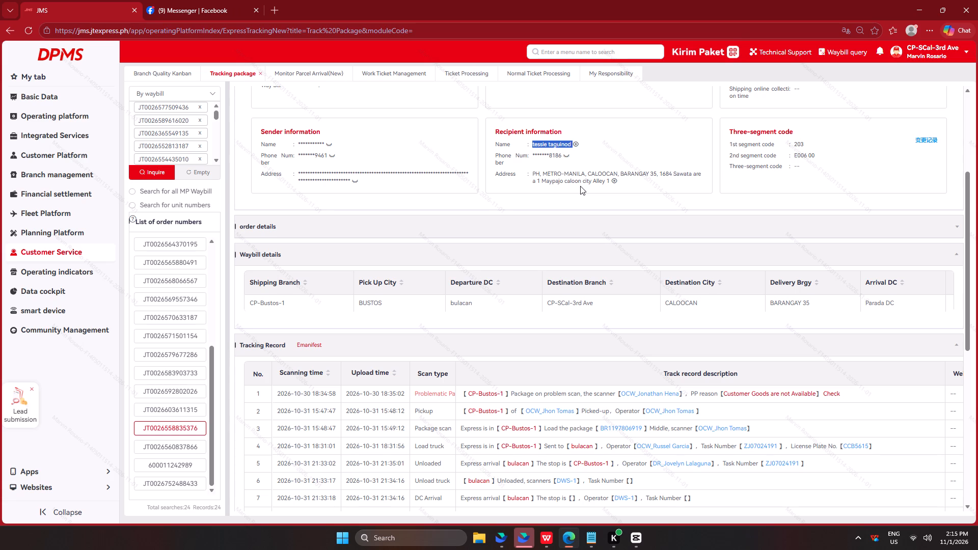
key("alt+Tab")
key("ctrl+v")
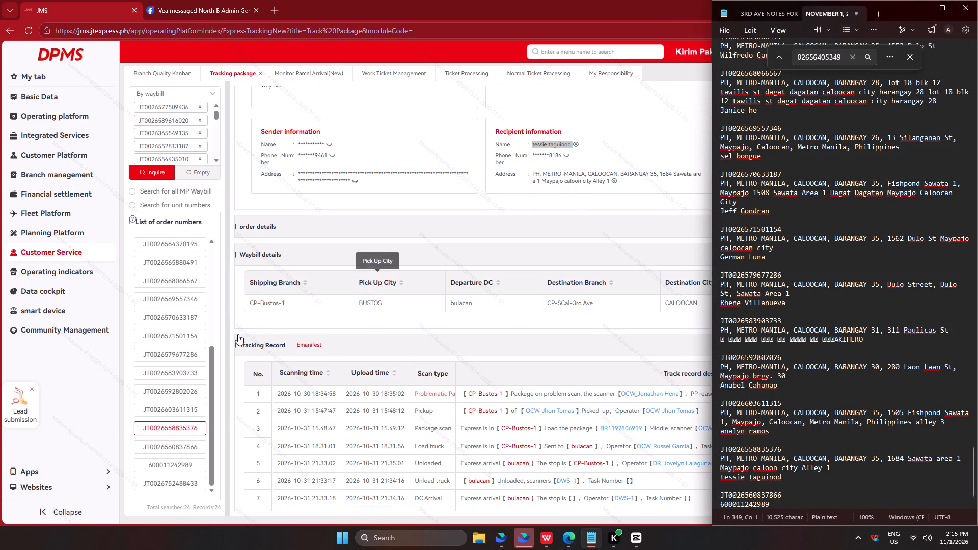
scroll(852, 413, "down", 8)
left_click(153, 446)
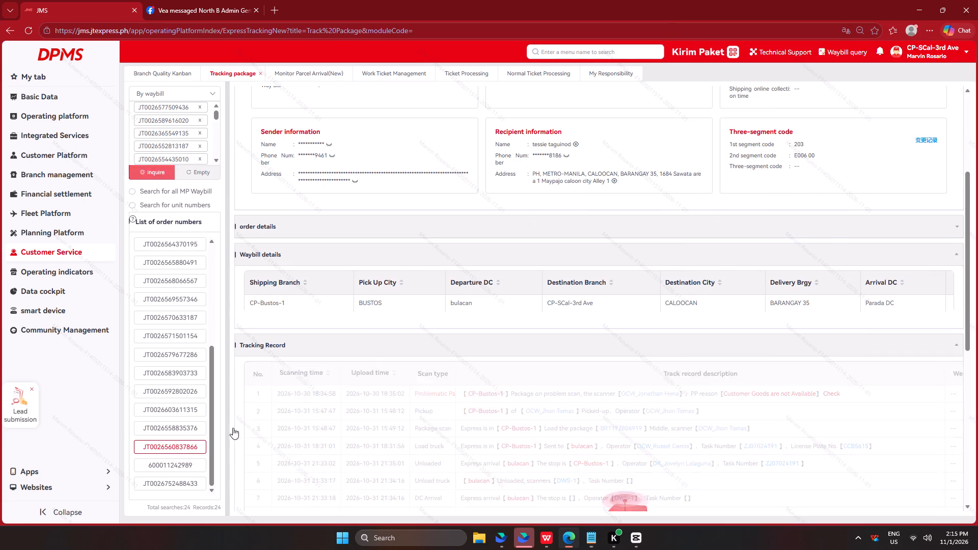
scroll(466, 371, "down", 9)
scroll(559, 349, "up", 7)
triple_click(564, 143)
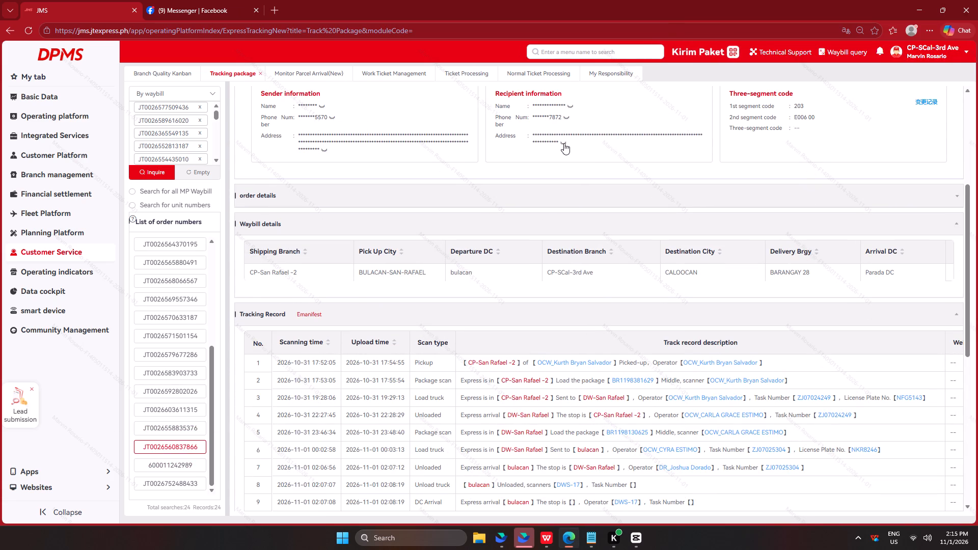
key("ctrl+c")
key("ctrl+c")
key("ctrl+c")
key("ctrl+c")
key("ctrl+c")
key("ctrl+c")
key("alt+Tab")
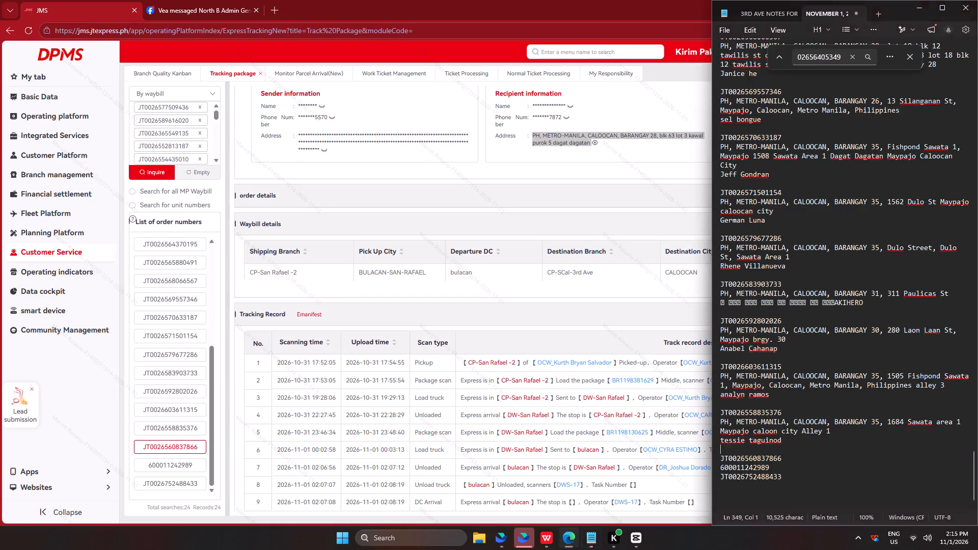
left_click(790, 459)
key("Return")
key("ctrl+v")
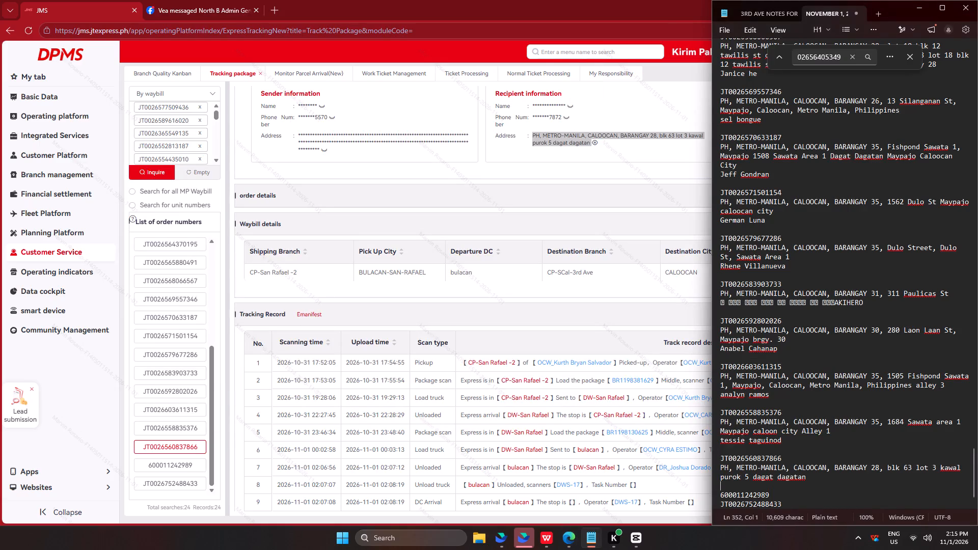
left_click(568, 104)
triple_click(562, 104)
key("ctrl+c")
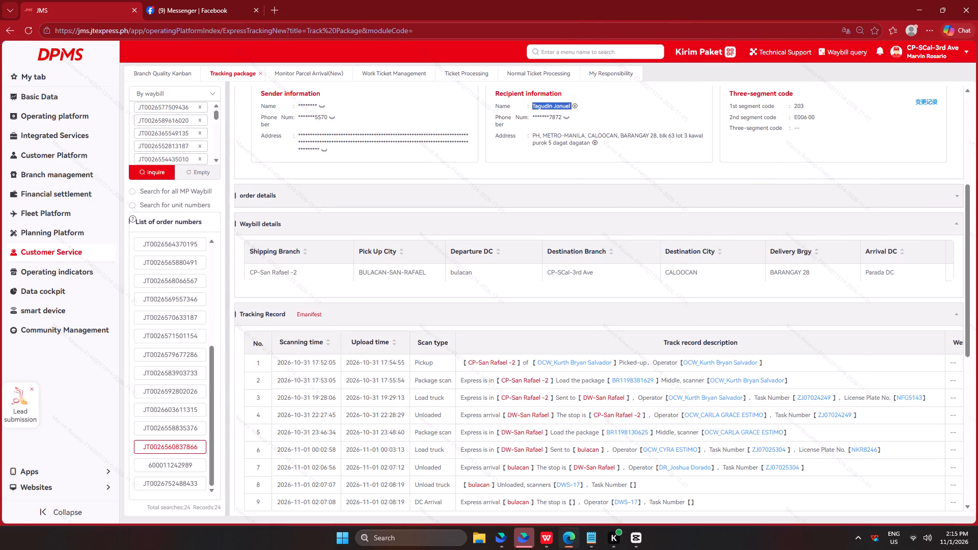
key("ctrl+c")
key("ctrl+c")
key("ctrl+c")
key("alt+Tab")
key("ctrl+v")
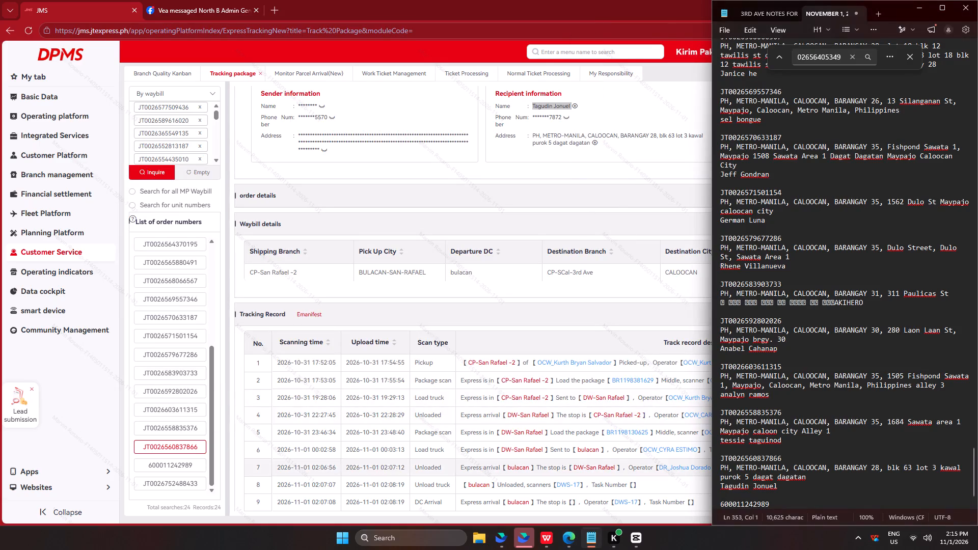
scroll(798, 453, "down", 7)
left_click(168, 465)
scroll(401, 370, "down", 8)
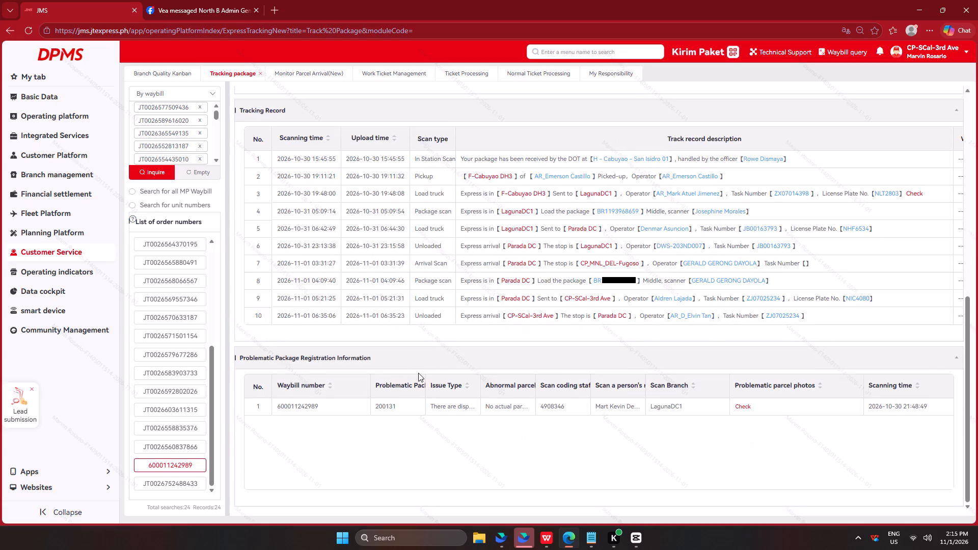
scroll(457, 347, "up", 7)
left_click(606, 298)
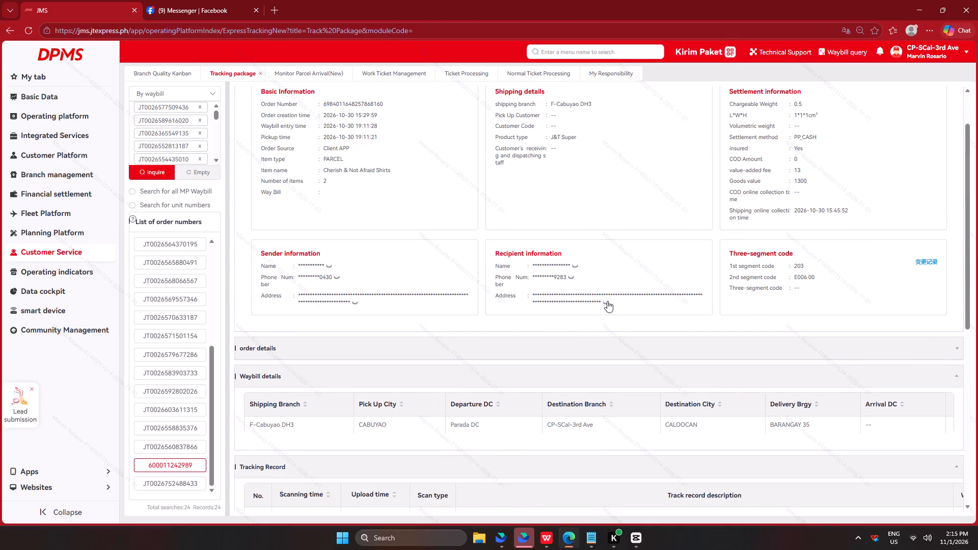
triple_click(607, 301)
key("ctrl+c")
key("ctrl+c")
key("ctrl+c")
key("alt+Tab")
scroll(855, 420, "down", 6)
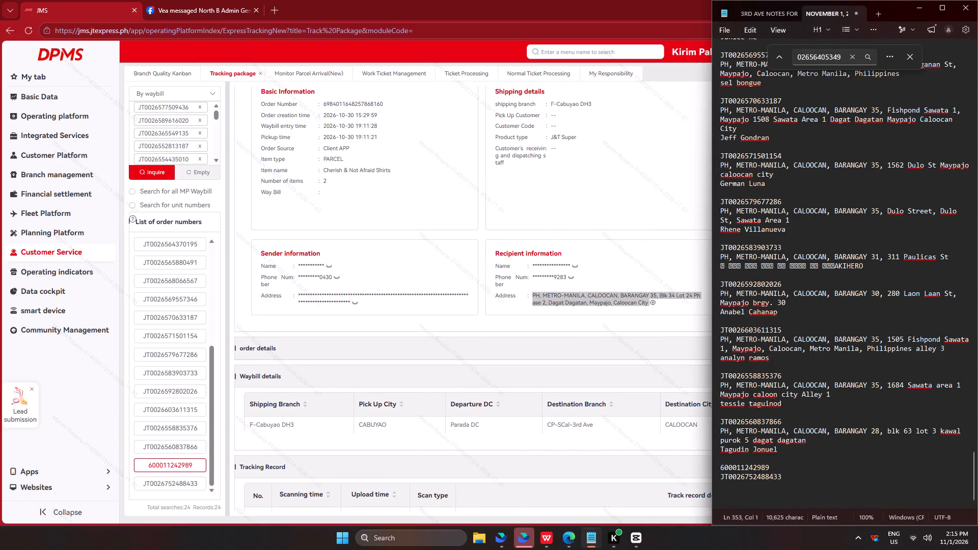
left_click(779, 472)
key("Return")
key("ctrl+v")
left_click(577, 267)
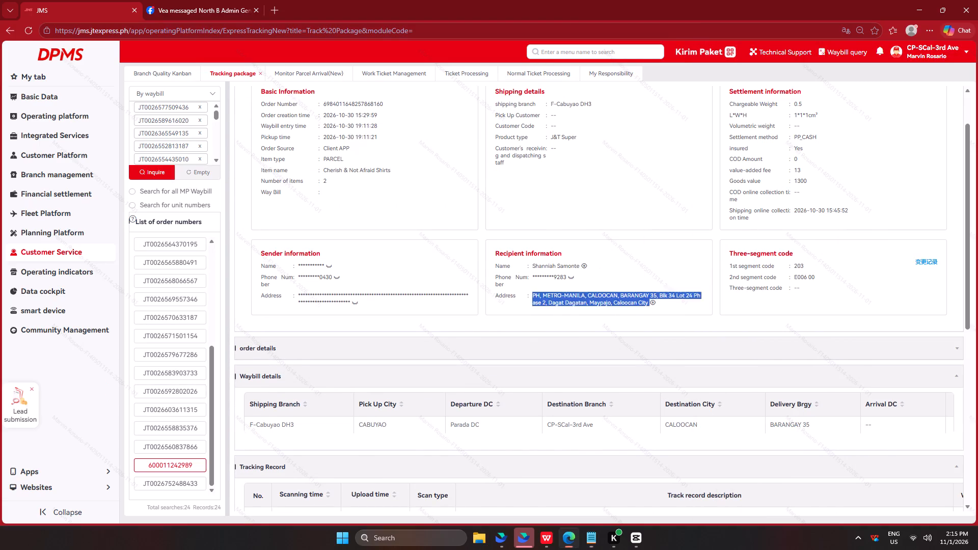
triple_click(572, 267)
key("ctrl+c")
key("ctrl+c")
key("ctrl+c")
key("ctrl+c")
key("alt+Tab")
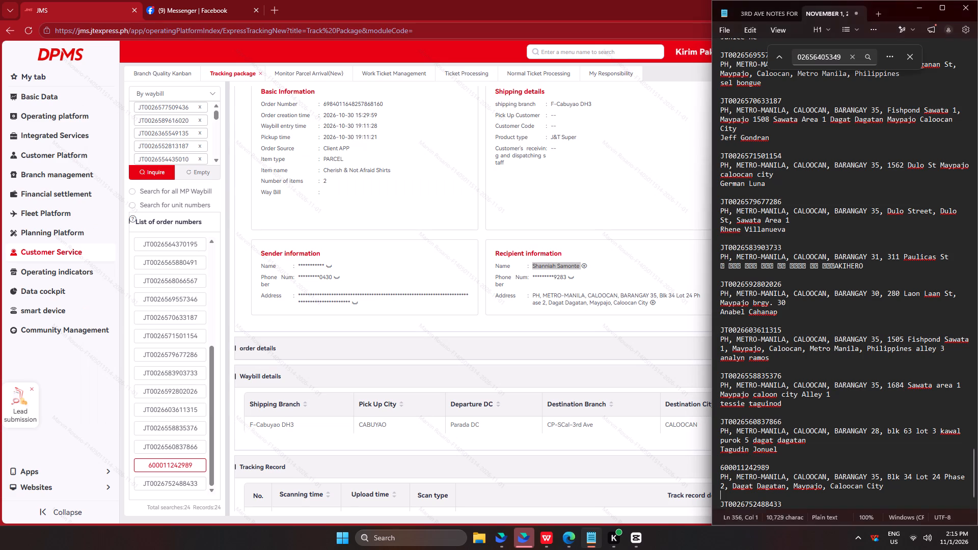
key("ctrl+v")
left_click(148, 487)
scroll(469, 379, "down", 10)
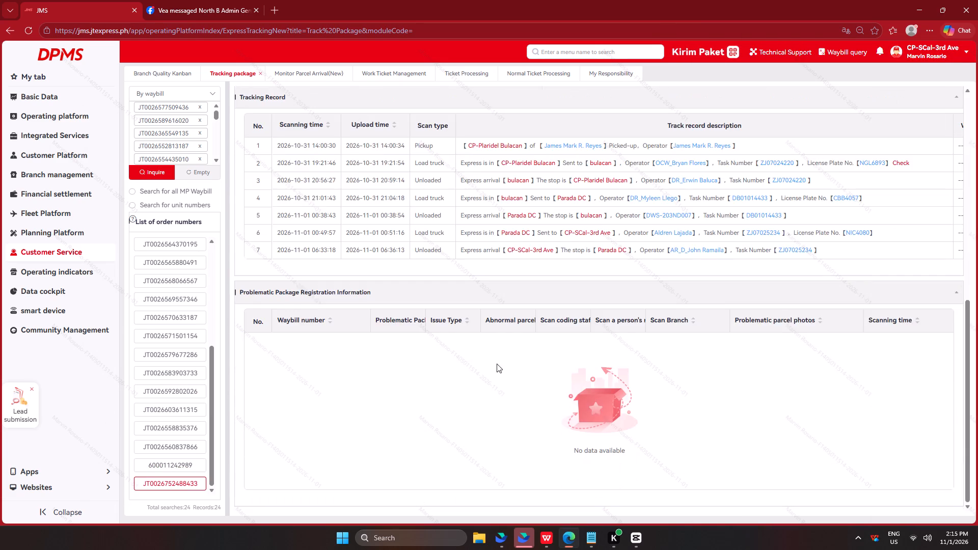
scroll(518, 341, "up", 7)
triple_click(630, 287)
left_click(630, 287)
key("ctrl+c")
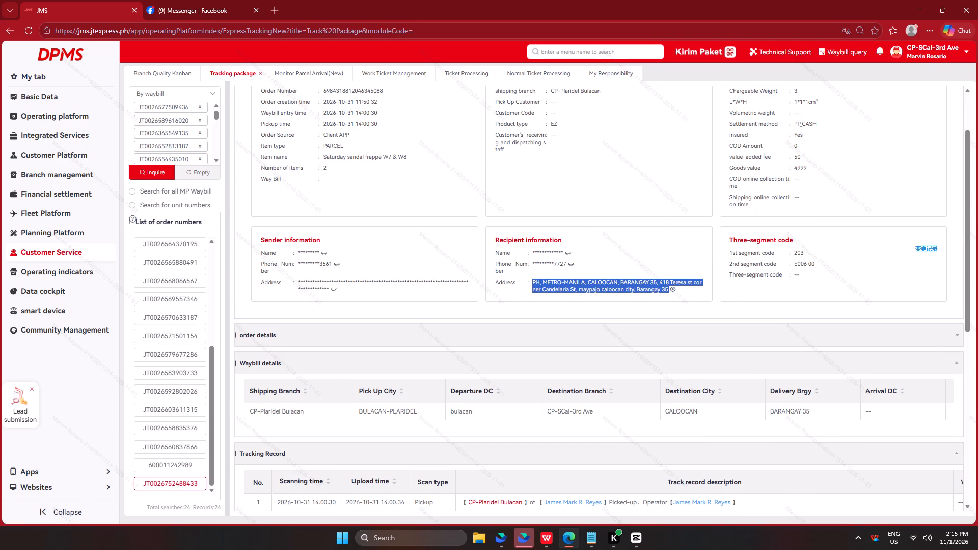
key("ctrl+c")
key("ctrl+c")
key("ctrl+c")
key("ctrl+c")
key("alt+Tab")
scroll(785, 367, "down", 7)
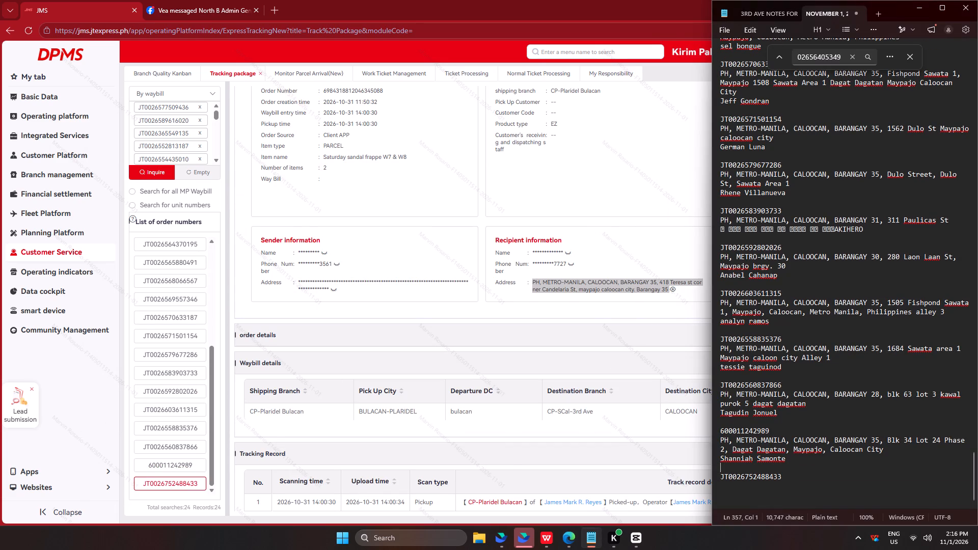
left_click(794, 474)
key("Return")
key("ctrl+v")
left_click(572, 254)
triple_click(555, 255)
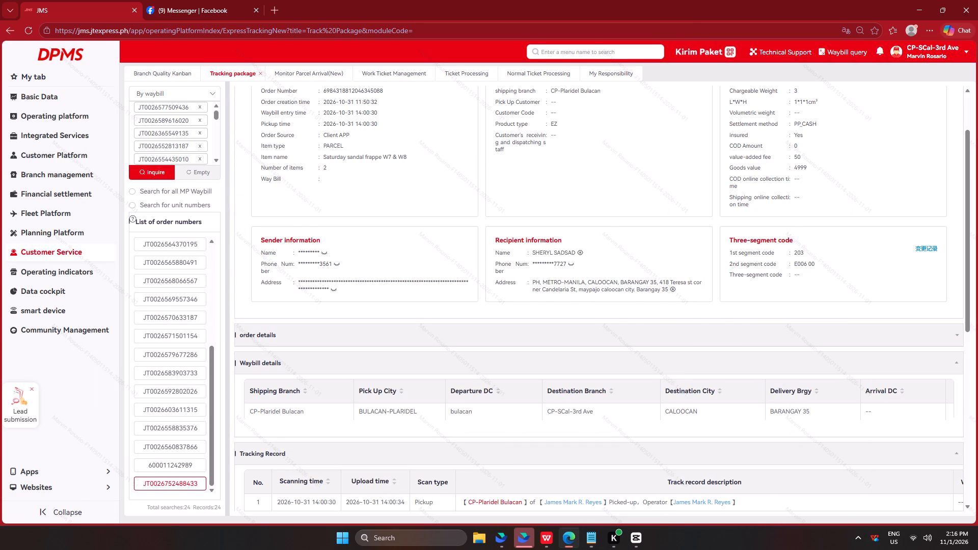
key("ctrl+c")
key("ctrl+c")
key("ctrl+c")
key("alt+Tab")
key("ctrl+v")
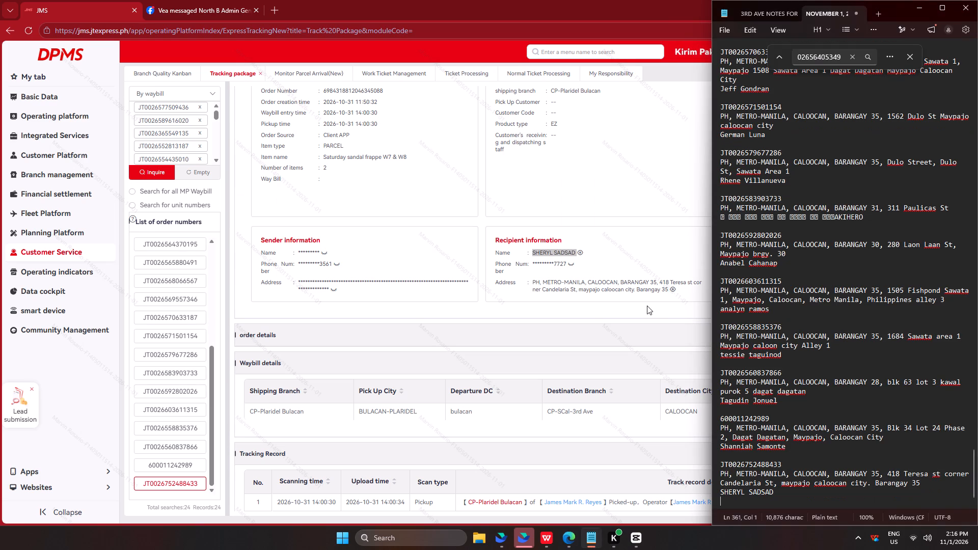
Add the heading "ARRIVAL NO DELIVERY SCAN" below the last waybill entry in the November 1 notes, separated by a blank line.
key("Return")
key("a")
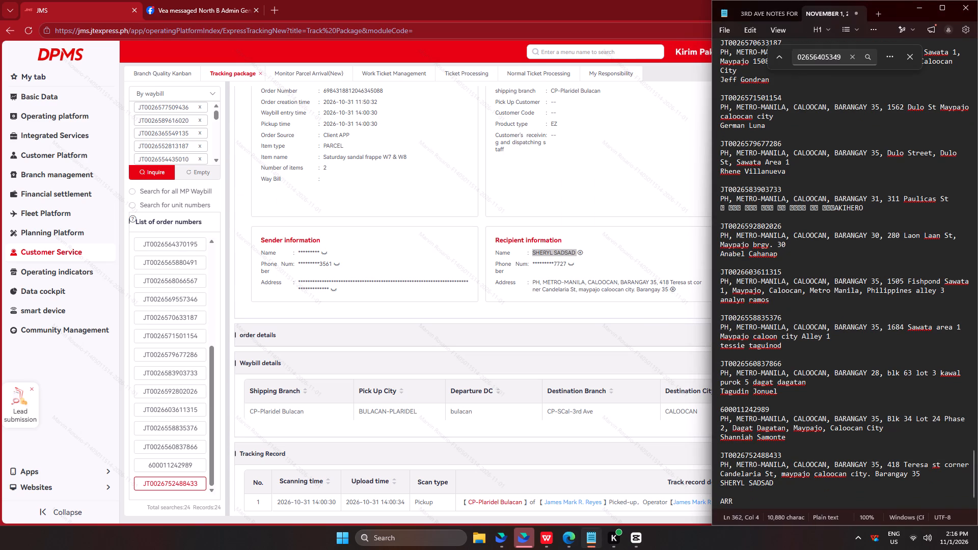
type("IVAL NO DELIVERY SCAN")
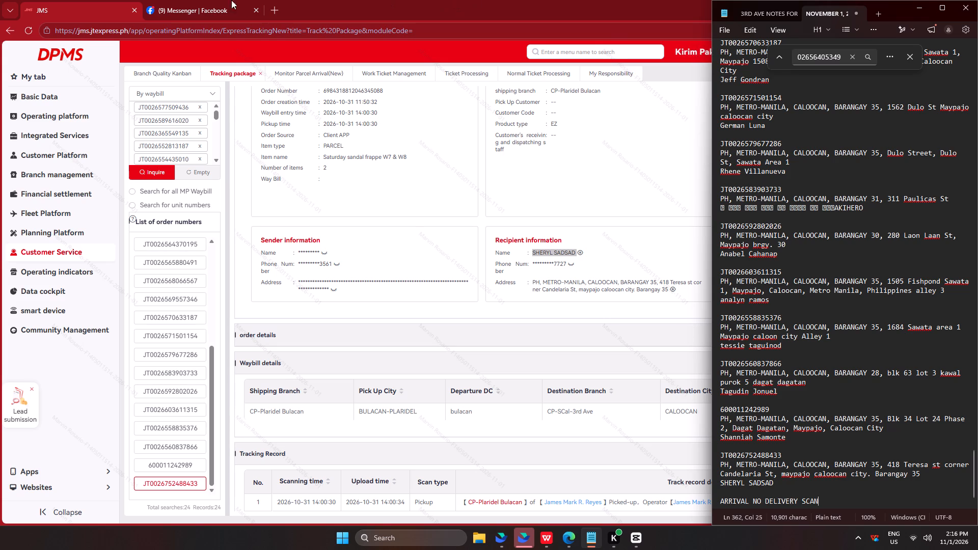
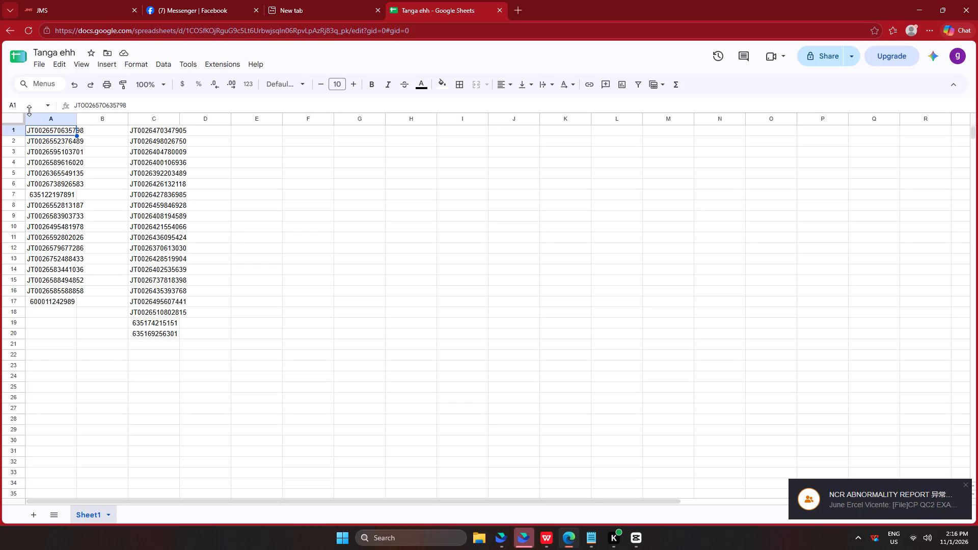
key("ctrl+c")
left_click(589, 546)
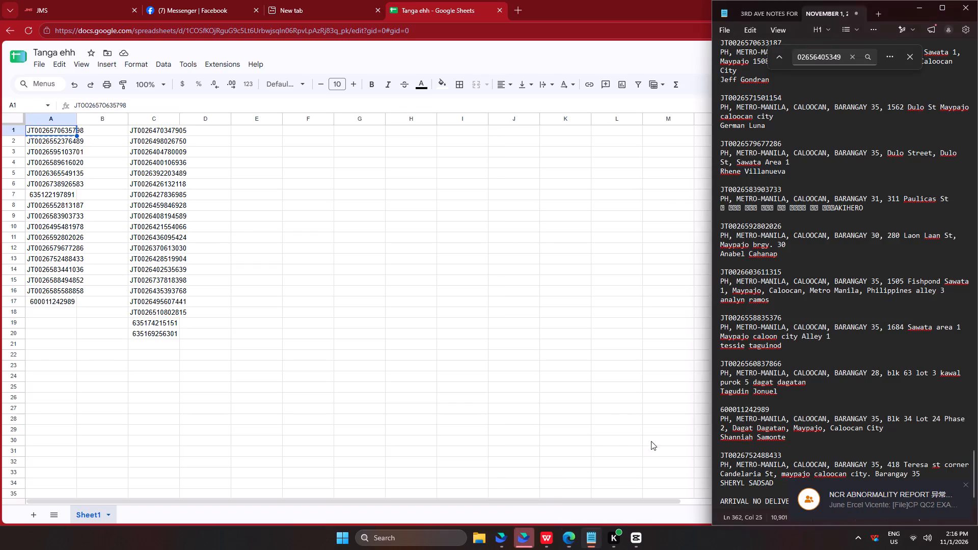
key("ctrl+f")
key("ctrl+v")
key("Return")
scroll(789, 163, "up", 6)
left_click(802, 208)
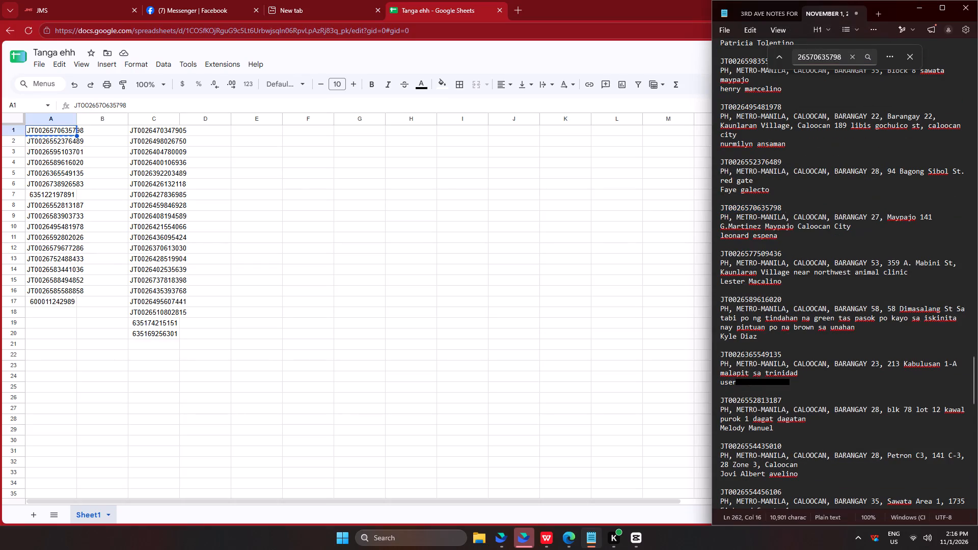
key("space")
type("- NANDITO YUNG PARCEL")
left_click(60, 141)
key("ctrl+c")
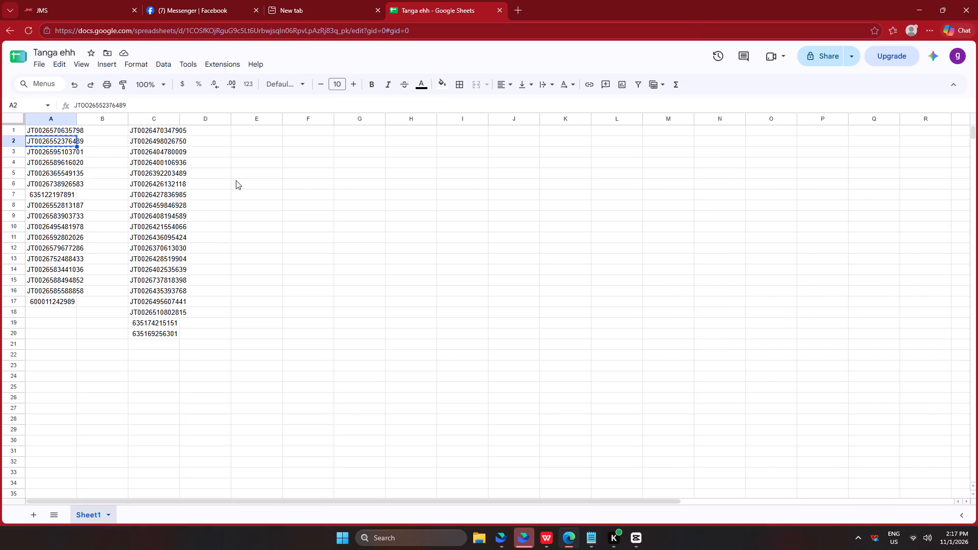
key("alt+Tab")
left_click(847, 58)
left_click(841, 59)
key("ctrl+v")
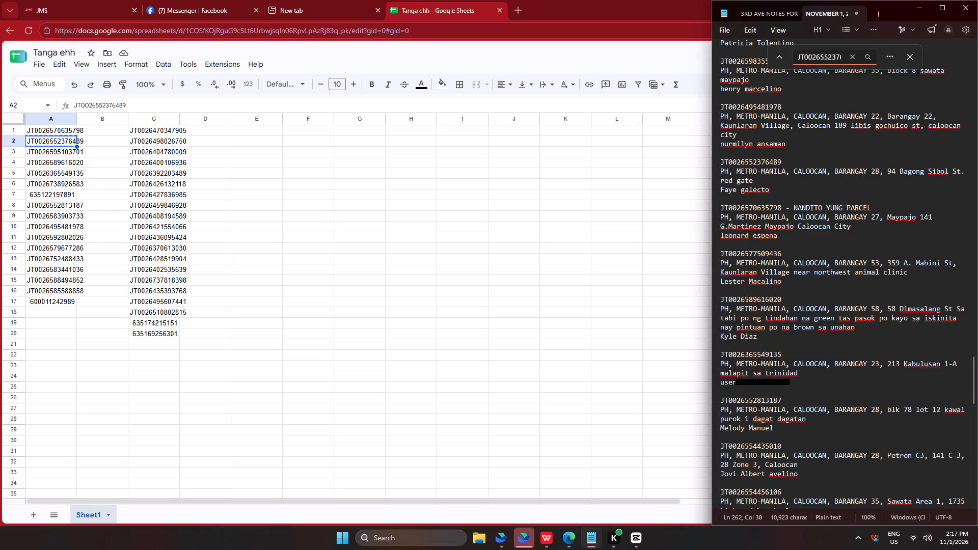
key("Return")
left_click(826, 162)
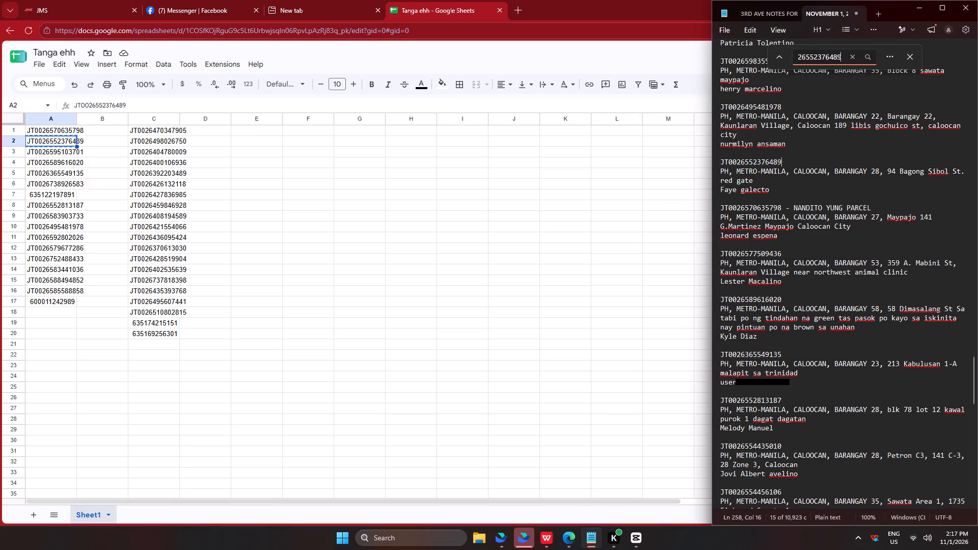
key("space")
type("- NANDITO YUNBG P")
key("BackSpace")
key("BackSpace")
key("BackSpace")
key("BackSpace")
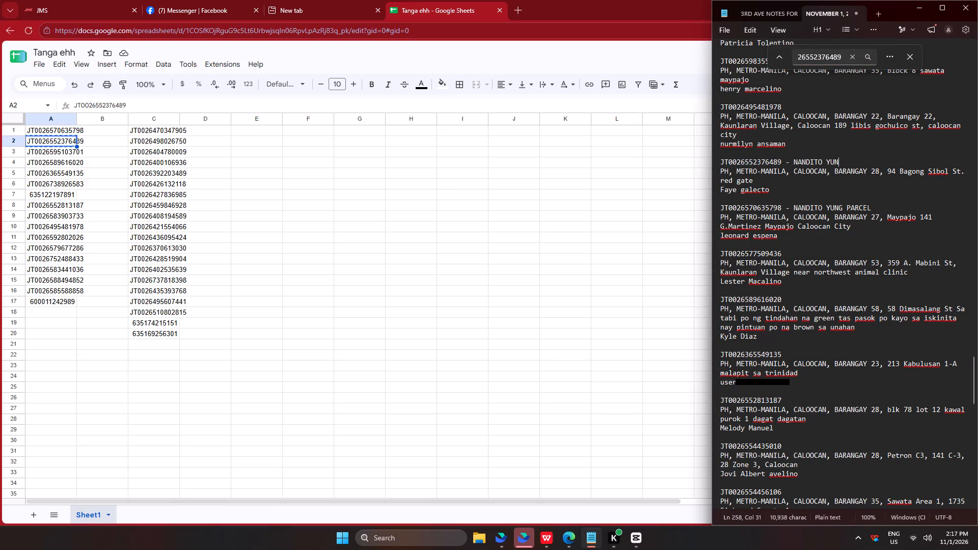
type("G PARCEL")
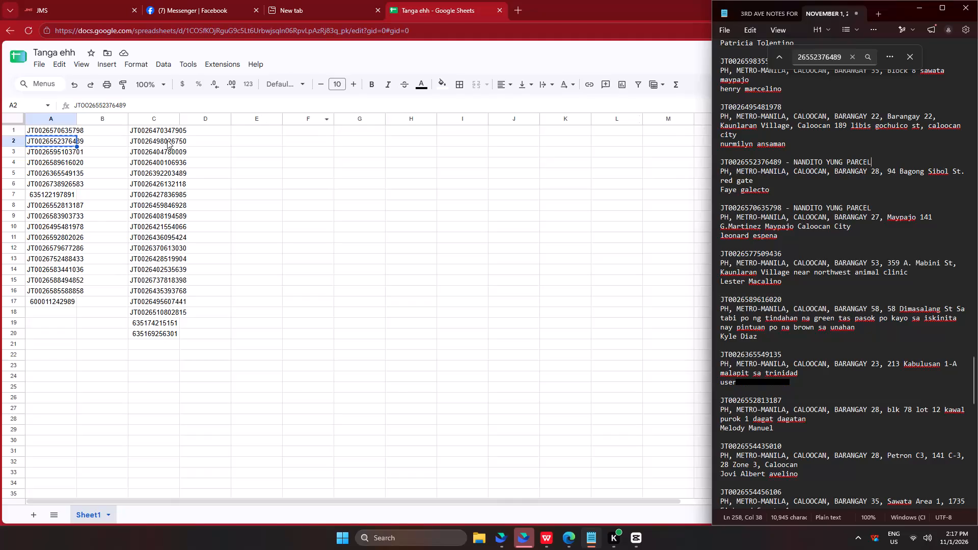
left_click(53, 150)
key("ctrl+c")
key("alt+Tab")
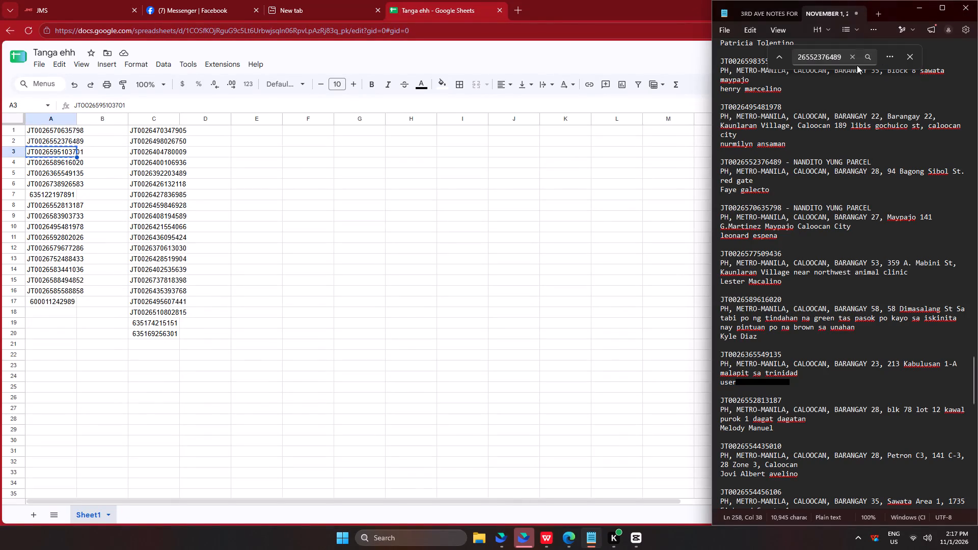
left_click(855, 59)
left_click(827, 61)
key("ctrl+v")
key("Return")
scroll(812, 116, "up", 2)
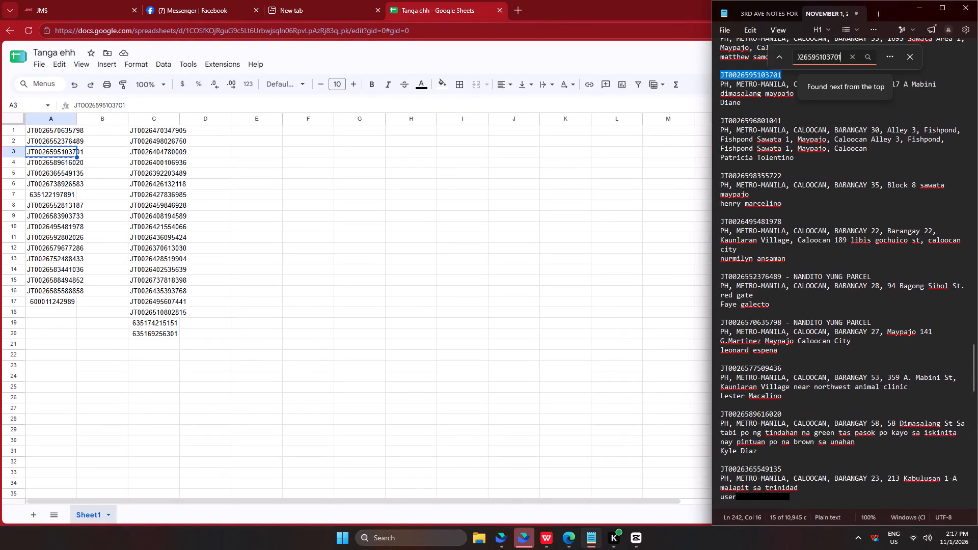
scroll(809, 305, "up", 3)
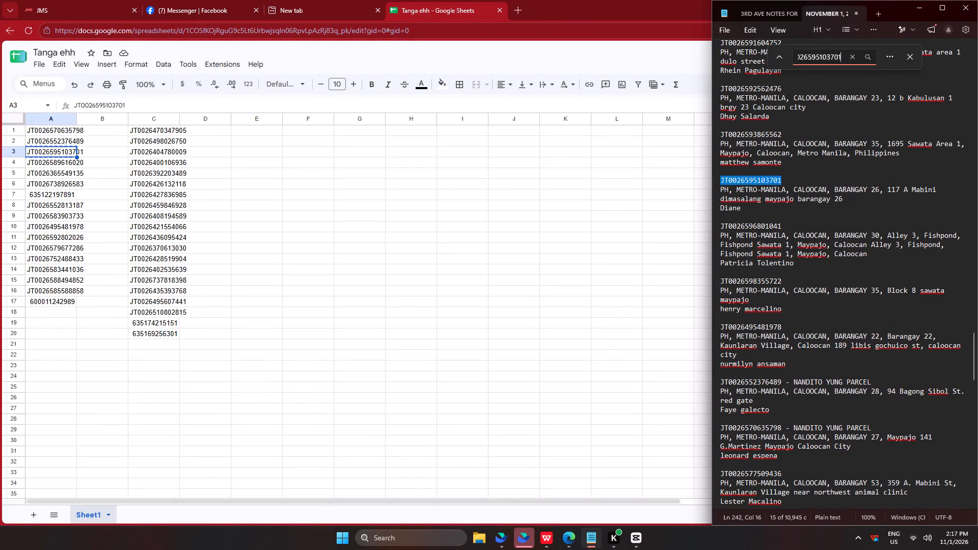
left_click(812, 179)
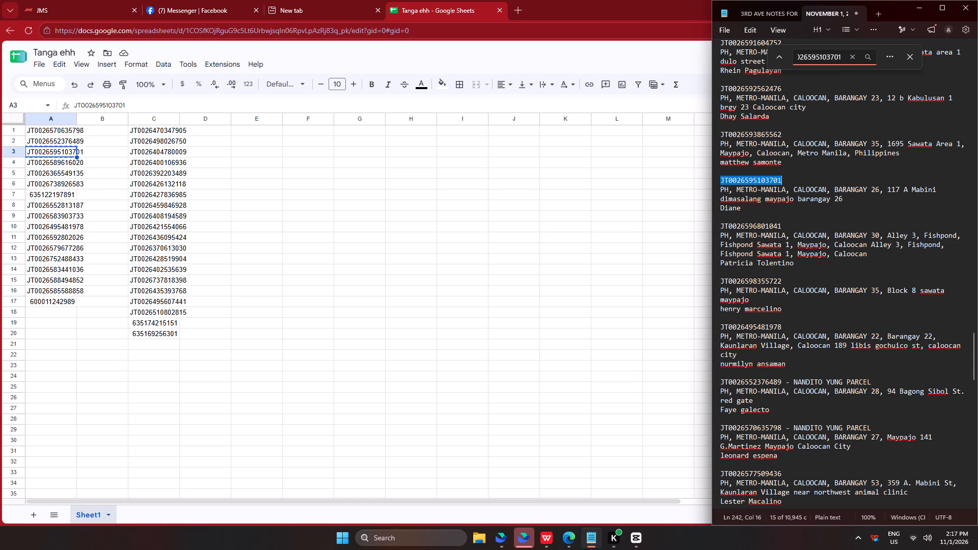
key("space")
type("- NANDITO YUNG PARCEL")
left_click(60, 164)
key("ctrl+c")
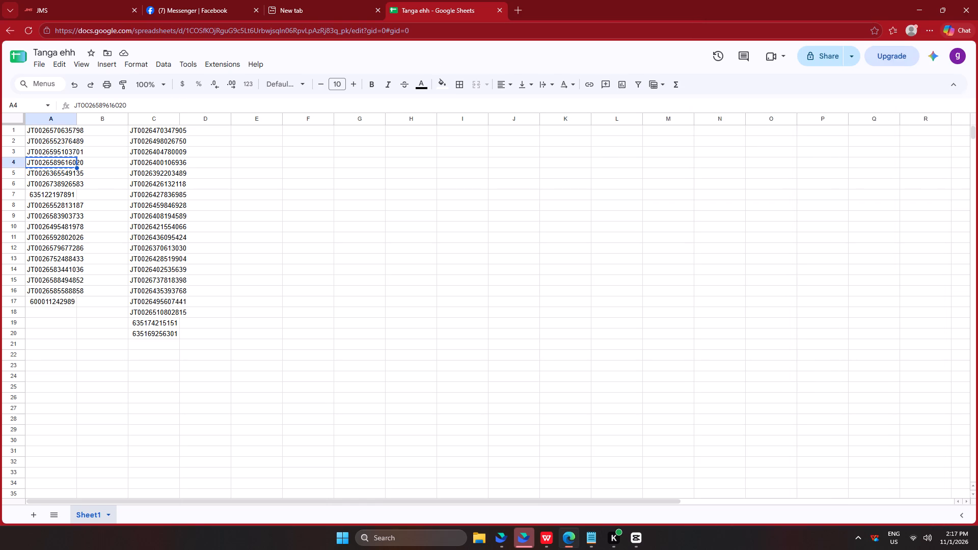
key("alt+Tab")
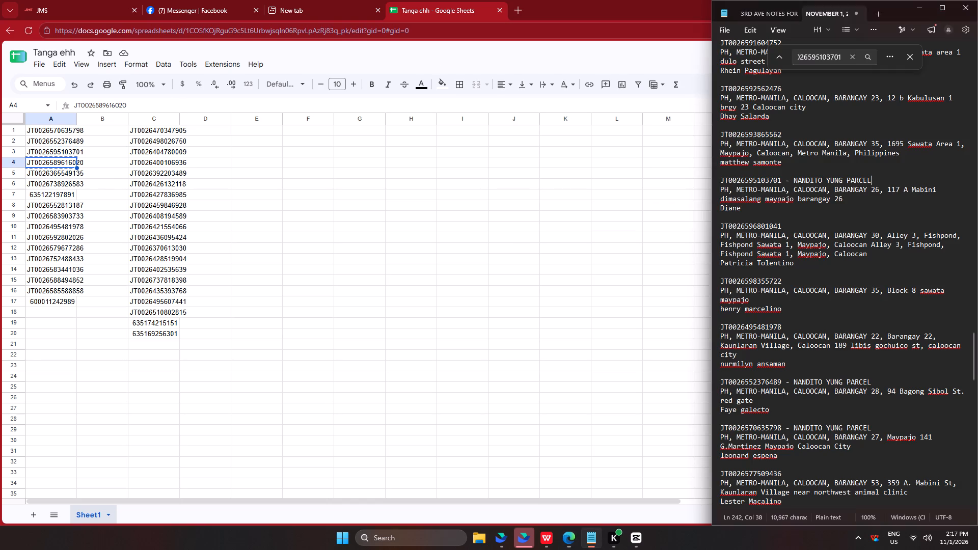
left_click(856, 58)
left_click(848, 59)
key("ctrl+v")
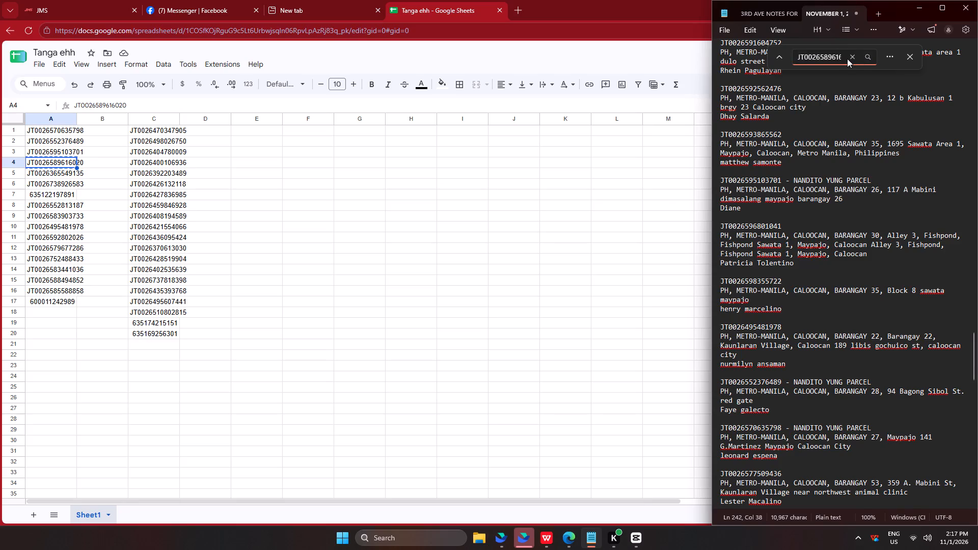
key("Return")
scroll(874, 342, "down", 5)
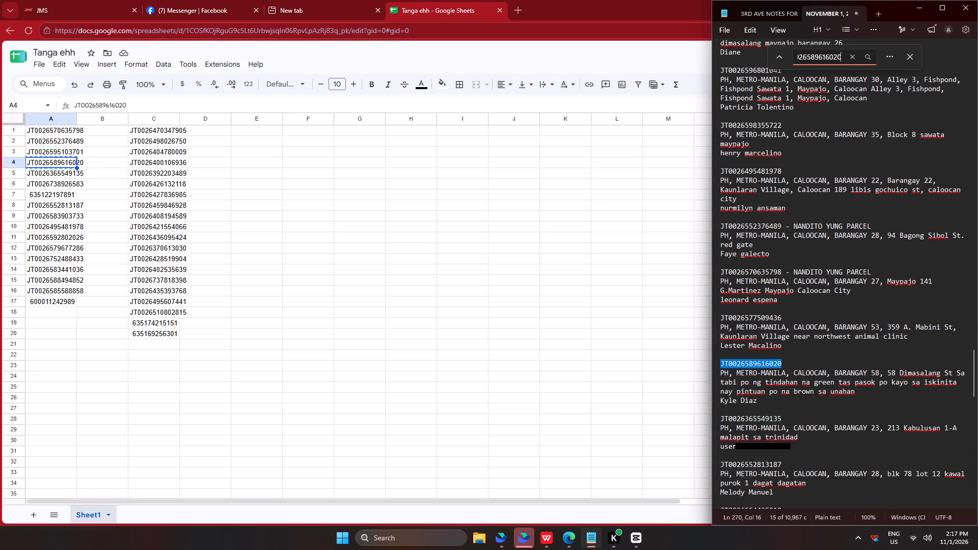
left_click(810, 360)
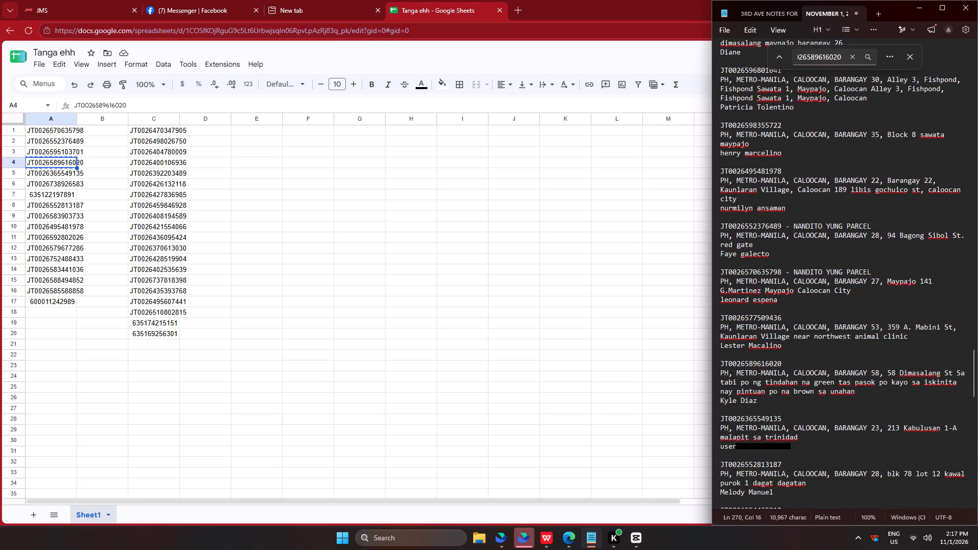
key("space")
type("- NANDITO YUNG")
key("space")
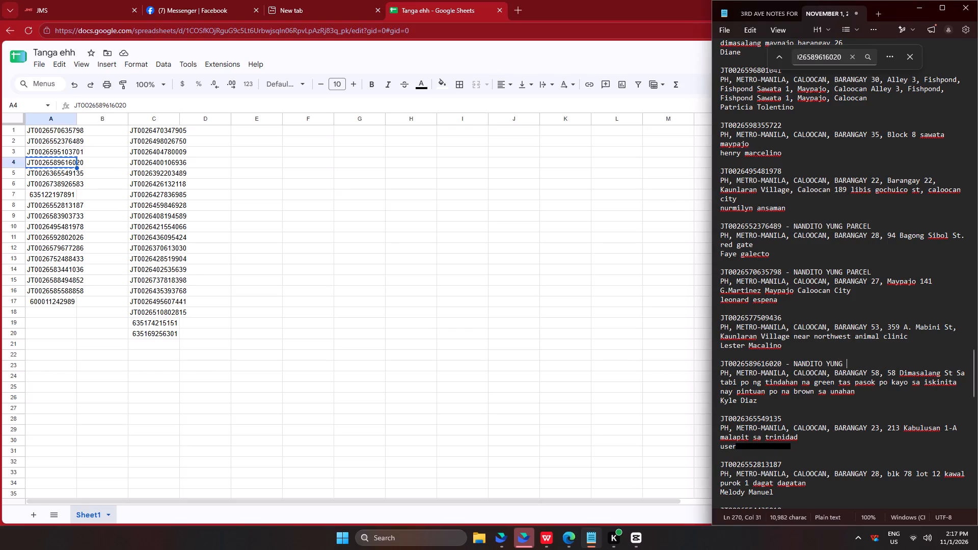
type("PARCEL")
left_click(55, 172)
key("ctrl+c")
key("alt+Tab")
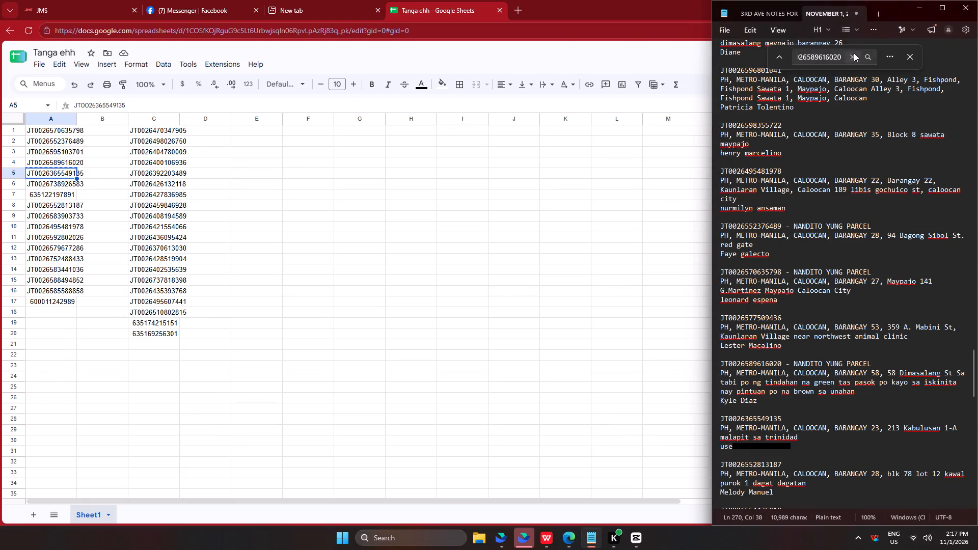
left_click(854, 54)
left_click(828, 59)
key("ctrl+v")
key("Return")
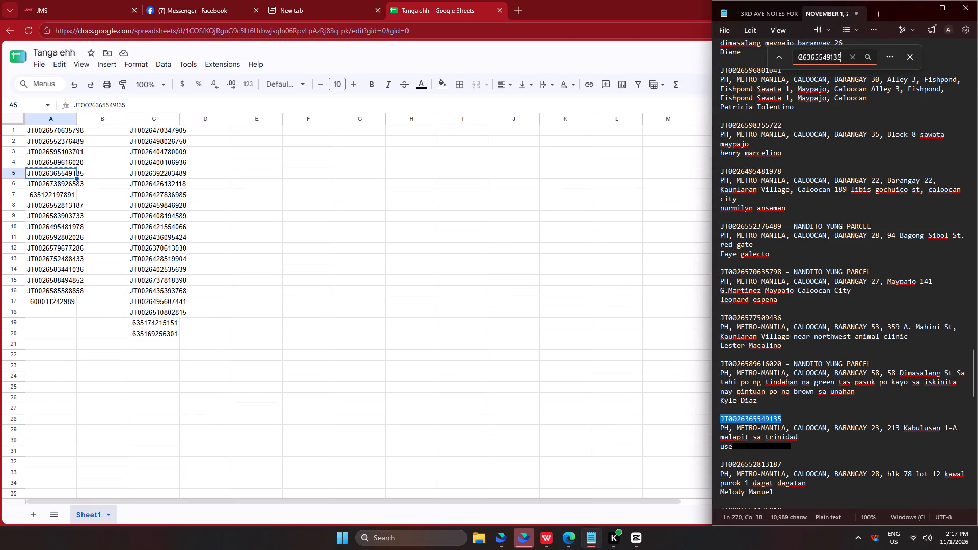
left_click(816, 417)
key("space")
type("- NANDITO YUNG PARCEL")
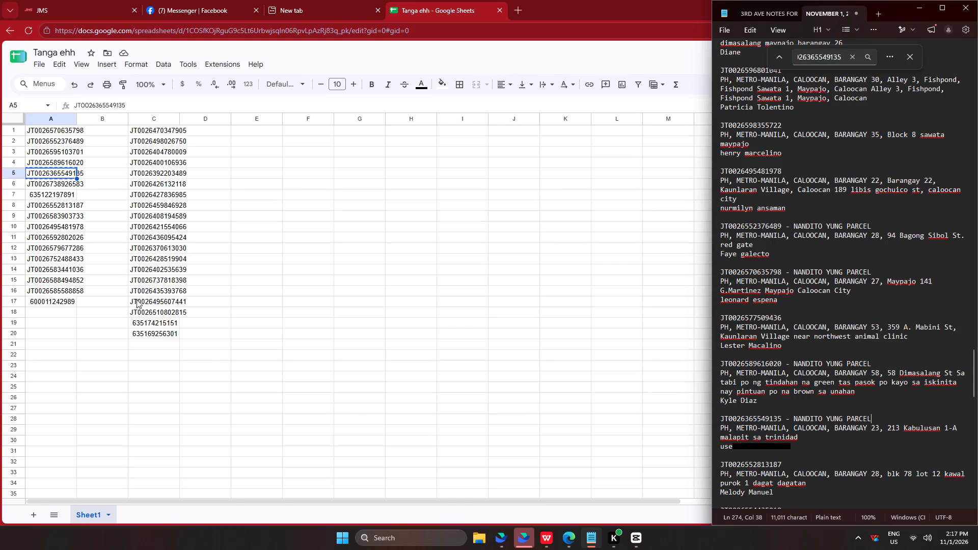
left_click(62, 174)
left_click(60, 184)
key("ctrl+c")
key("alt+Tab")
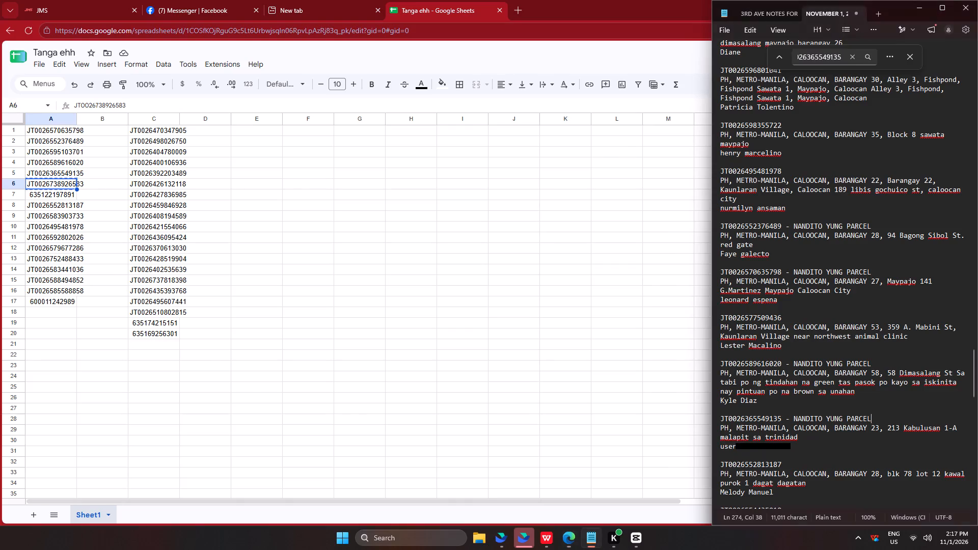
left_click(852, 57)
left_click(839, 57)
key("ctrl+v")
key("Return")
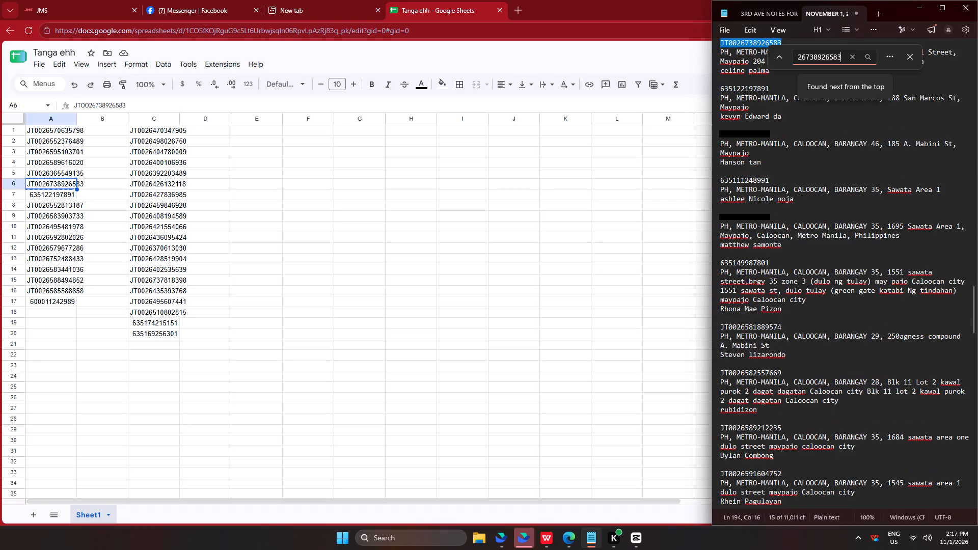
scroll(829, 172, "up", 6)
left_click(806, 206)
key("space")
type("- NANDITO YUNG PARCEL")
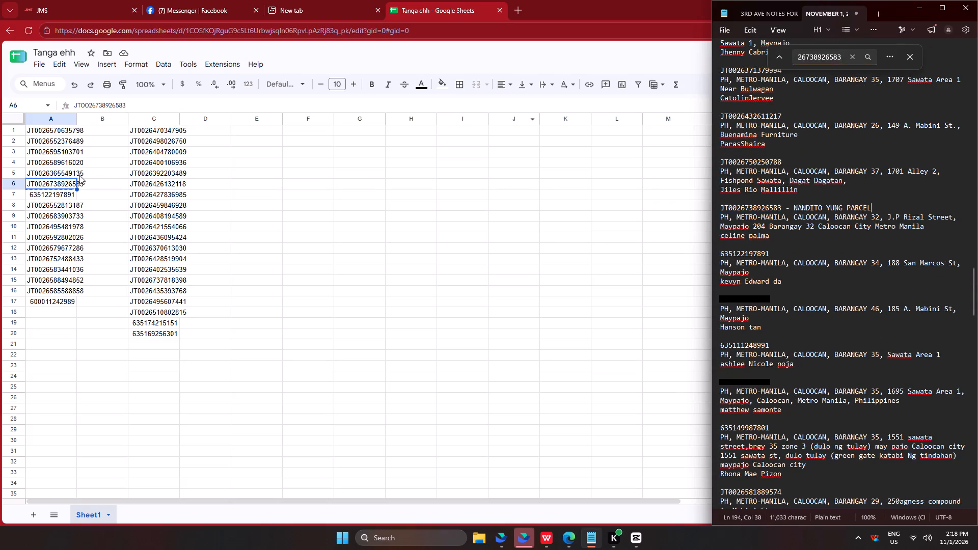
left_click(61, 196)
key("ctrl+c")
key("alt+Tab")
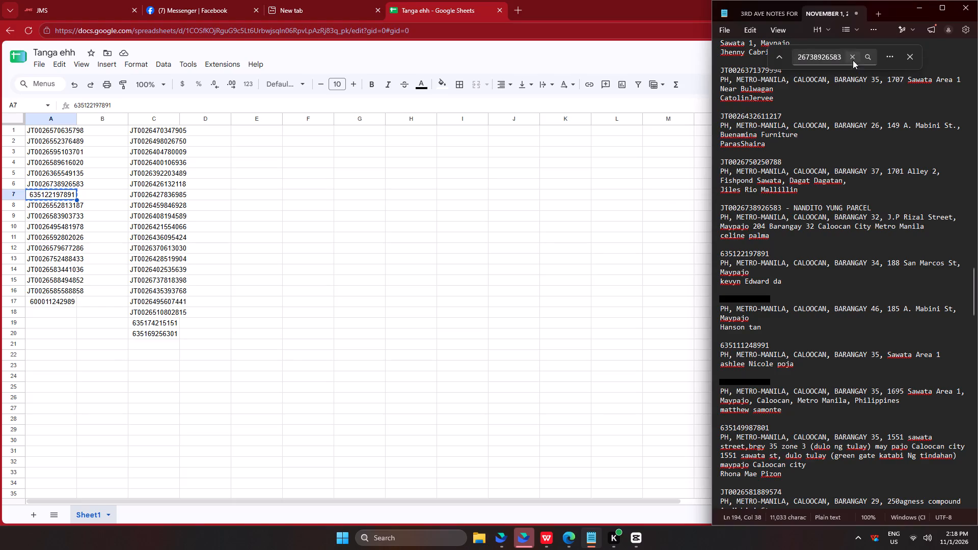
left_click(853, 60)
left_click(835, 63)
key("ctrl+v")
key("Return")
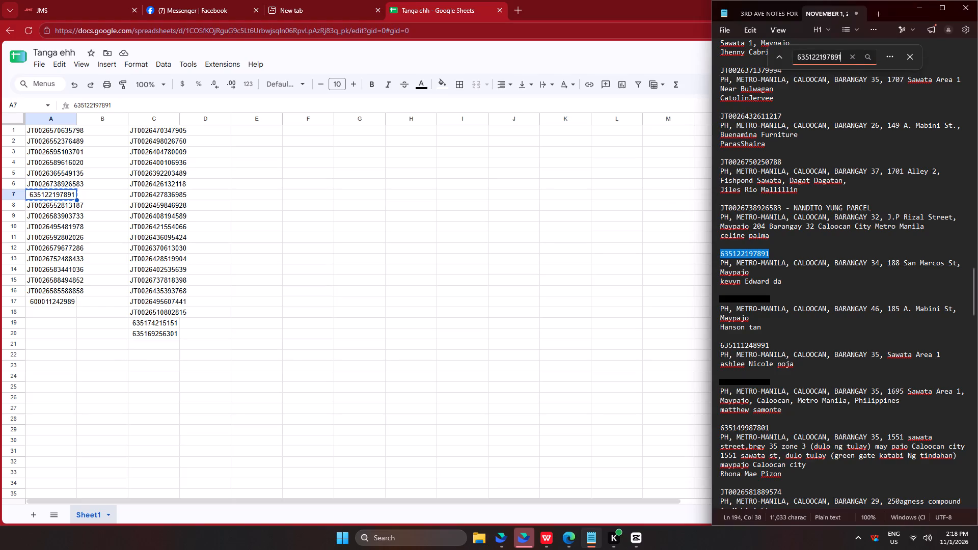
left_click(788, 251)
key("space")
type("- NANDITO YUNG PARCEL")
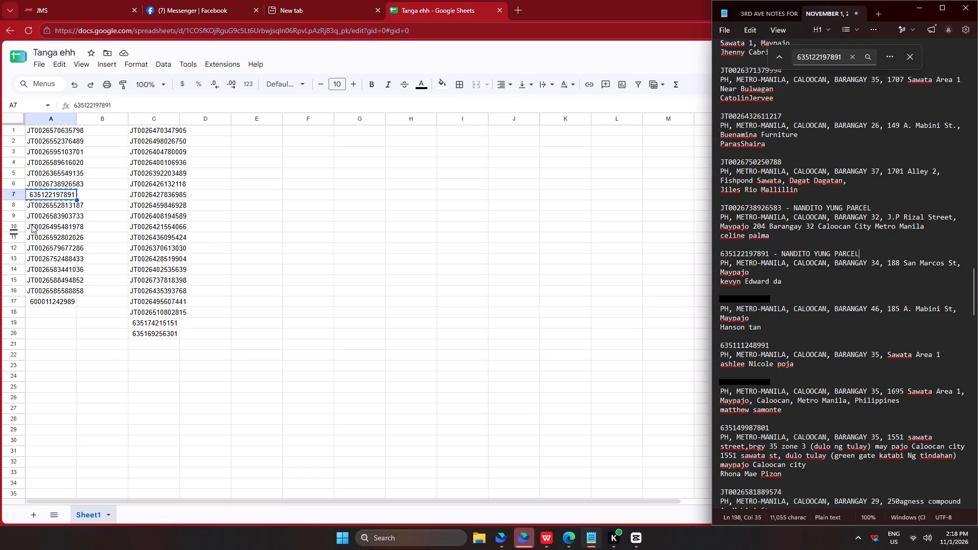
left_click(63, 208)
key("ctrl+c")
key("alt+Tab")
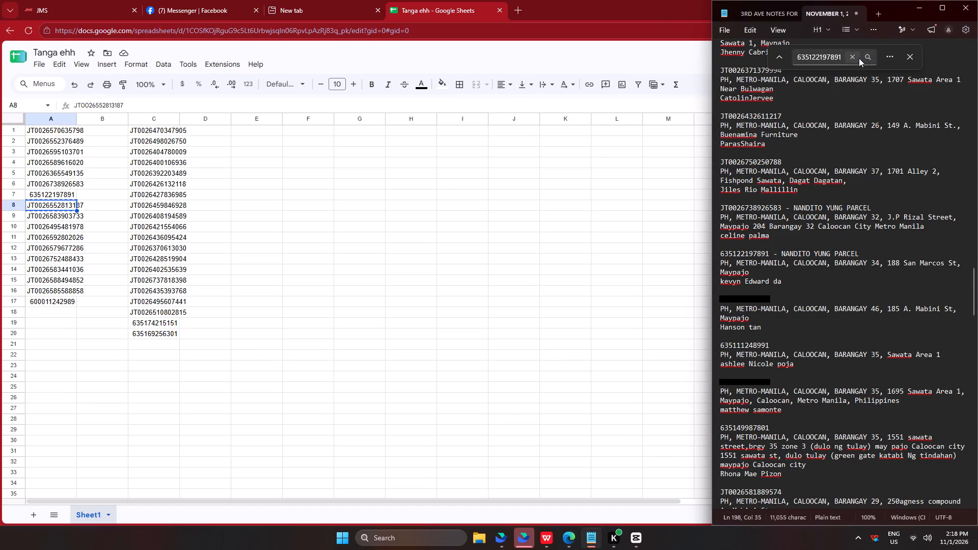
left_click(858, 58)
left_click(842, 58)
key("ctrl+v")
key("Return")
scroll(813, 450, "down", 5)
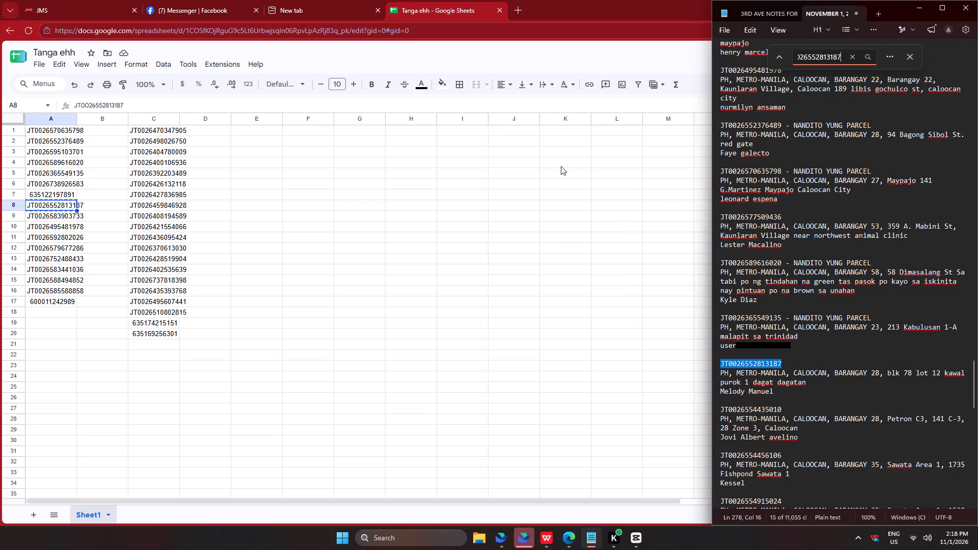
key("Return")
key("Return")
left_click(818, 359)
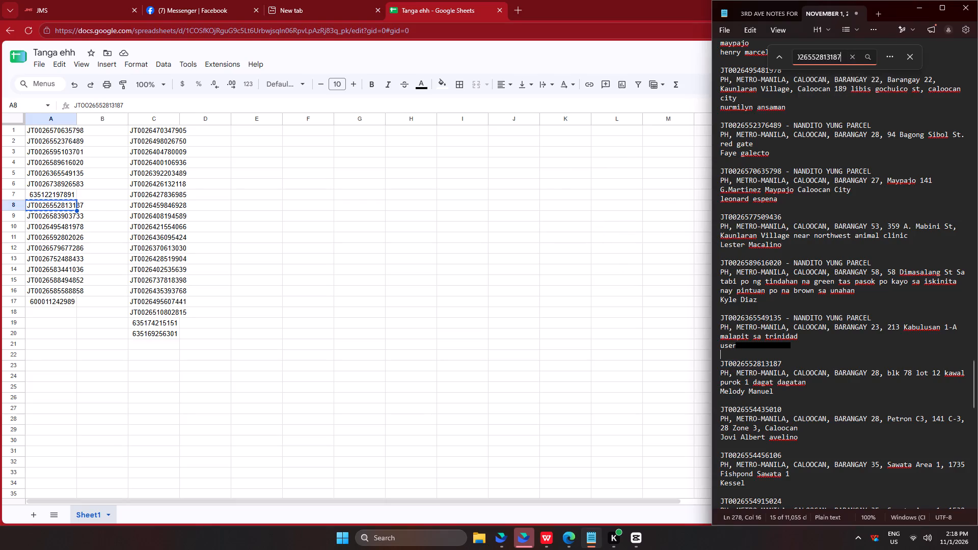
left_click(823, 369)
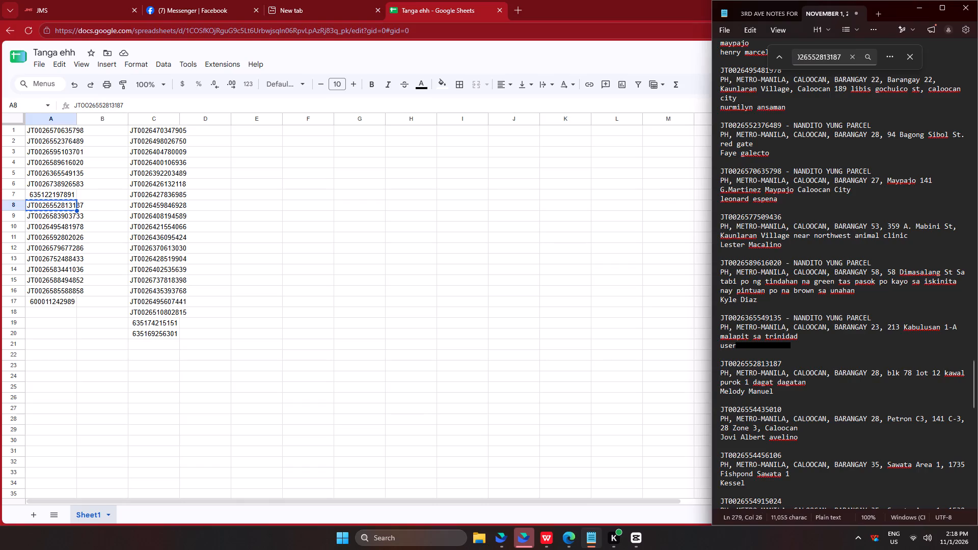
left_click(839, 363)
key("space")
type("- NANDITO YUNG PARCEL")
left_click(71, 213)
key("ctrl+c")
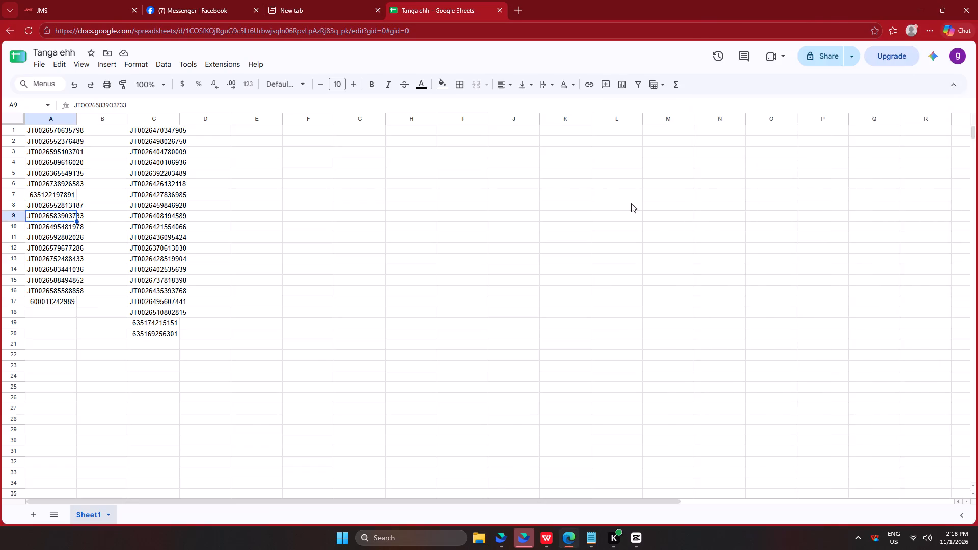
key("alt+Tab")
left_click(853, 60)
left_click(839, 60)
key("ctrl+v")
key("Return")
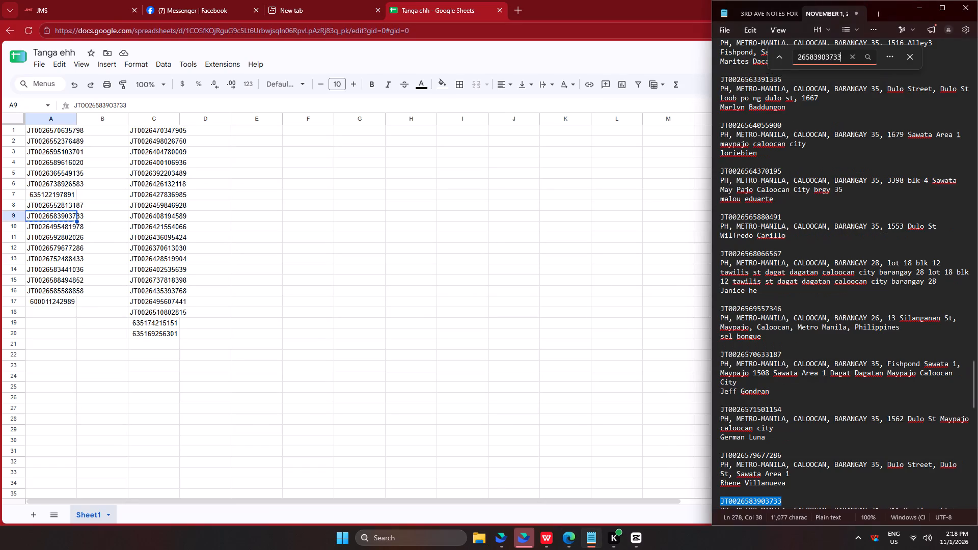
scroll(835, 410, "down", 5)
left_click(816, 366)
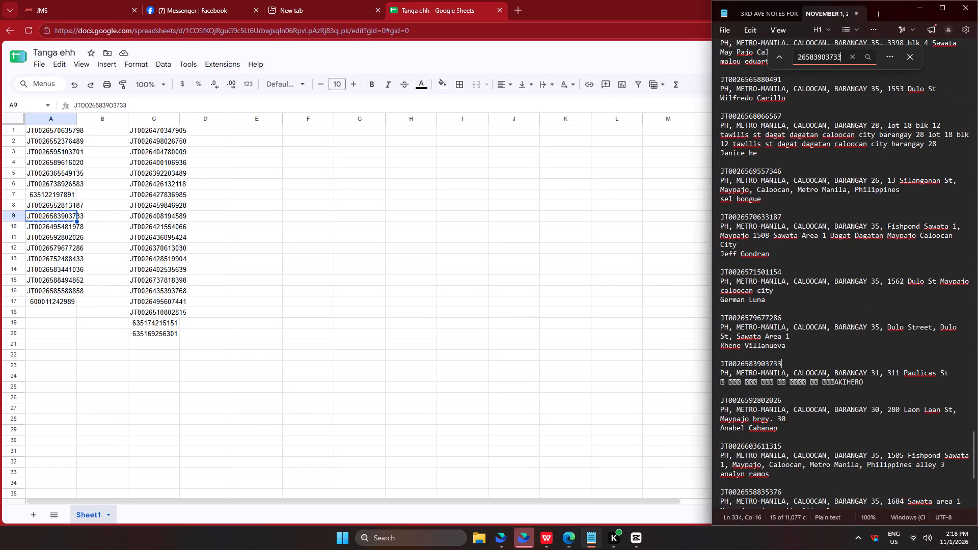
key("space")
type("- NANDITO YUNG PARCEL")
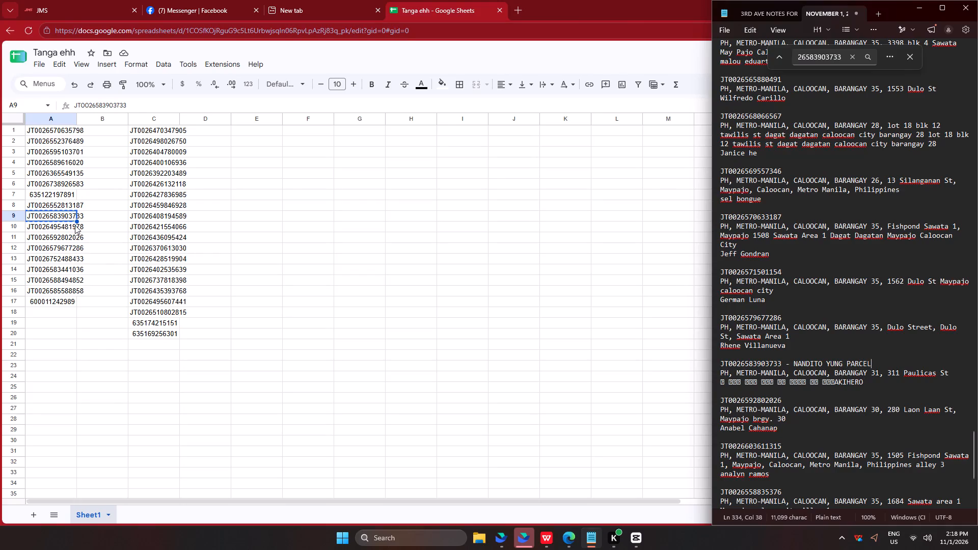
left_click(72, 225)
key("ctrl+c")
key("alt+Tab")
left_click(852, 56)
left_click(848, 56)
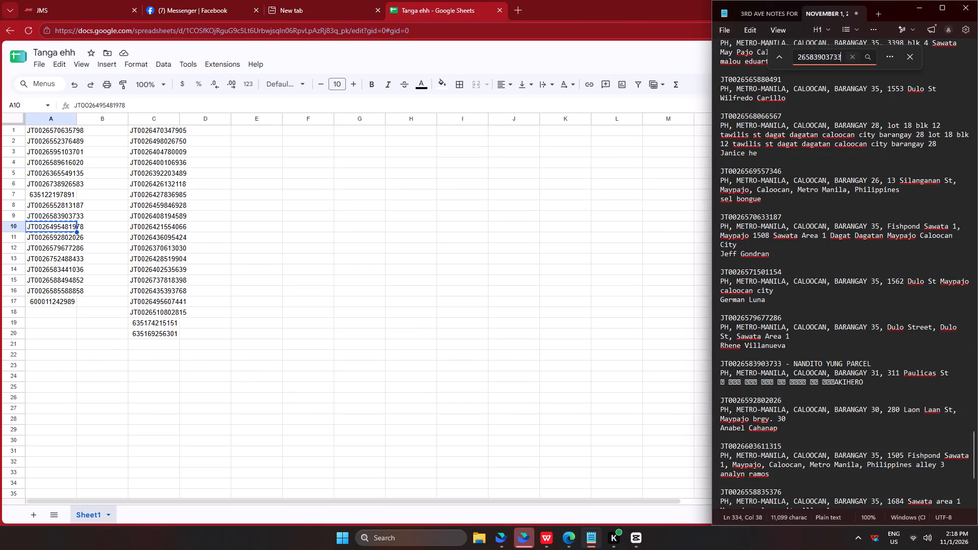
key("ctrl+v")
key("Return")
scroll(779, 380, "up", 6)
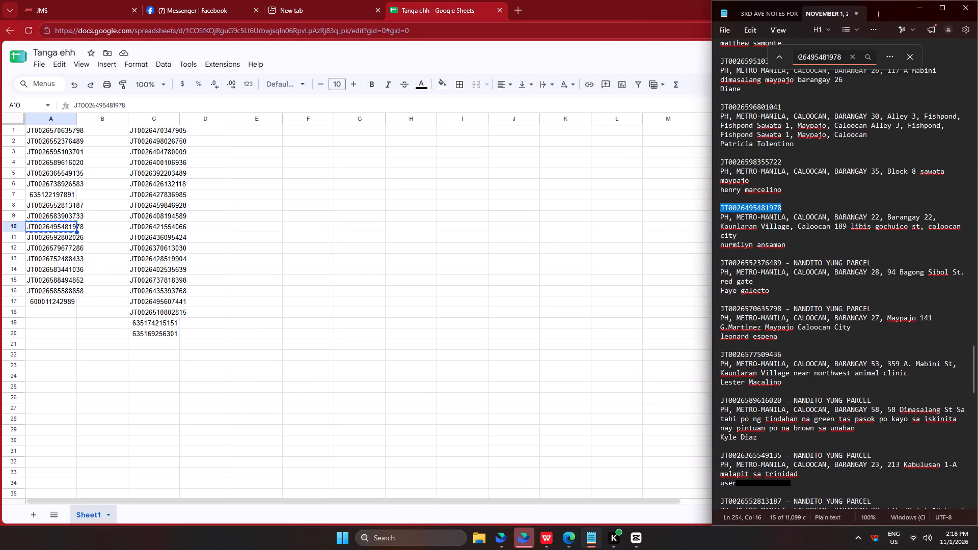
left_click(824, 211)
key("space")
type("- NANDITO YUNG PARCEL")
left_click(53, 237)
key("ctrl+c")
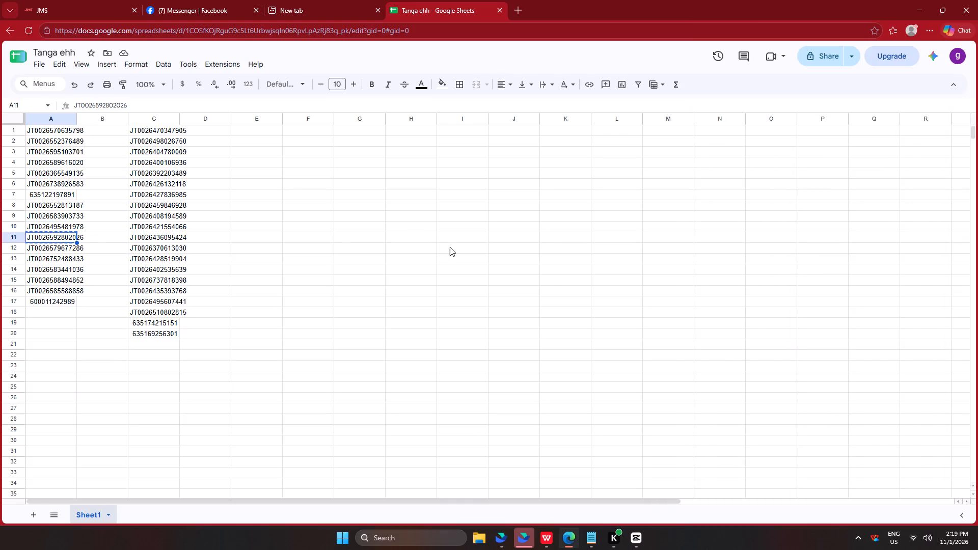
key("alt+Tab")
left_click(852, 60)
left_click(839, 60)
key("ctrl+v")
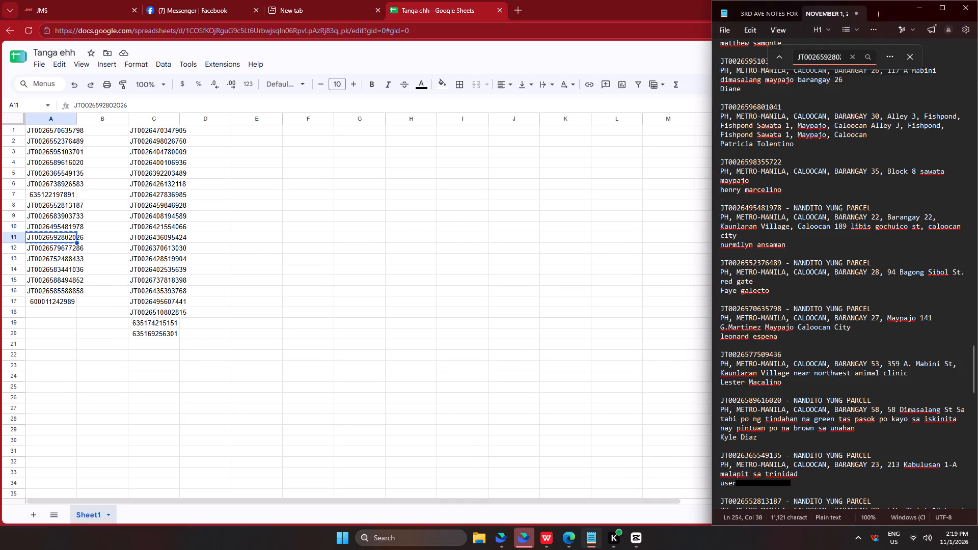
key("Return")
scroll(874, 535, "down", 3)
scroll(792, 462, "down", 5)
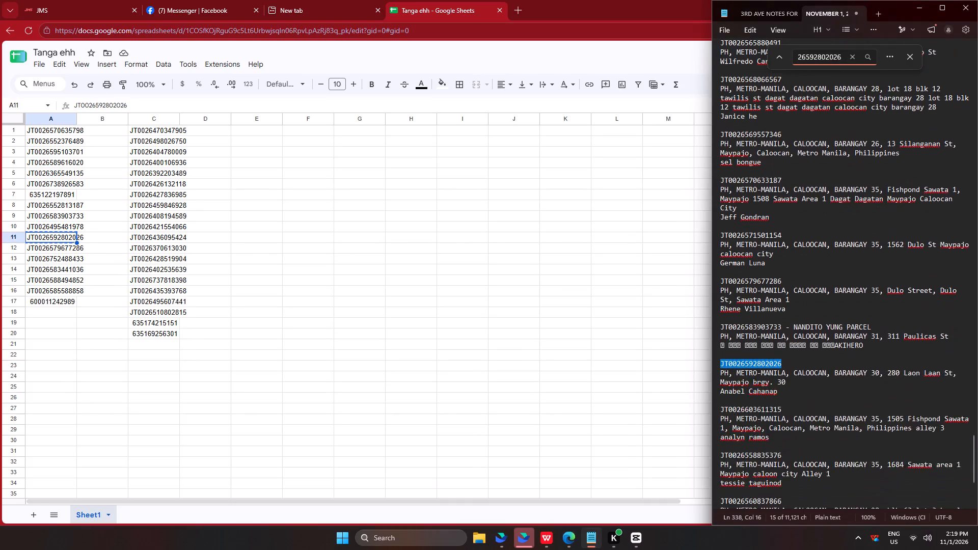
left_click(801, 362)
key("space")
type("- NANDITO YUI")
key("BackSpace")
type("NG P[")
key("BackSpace")
type("ARCEL")
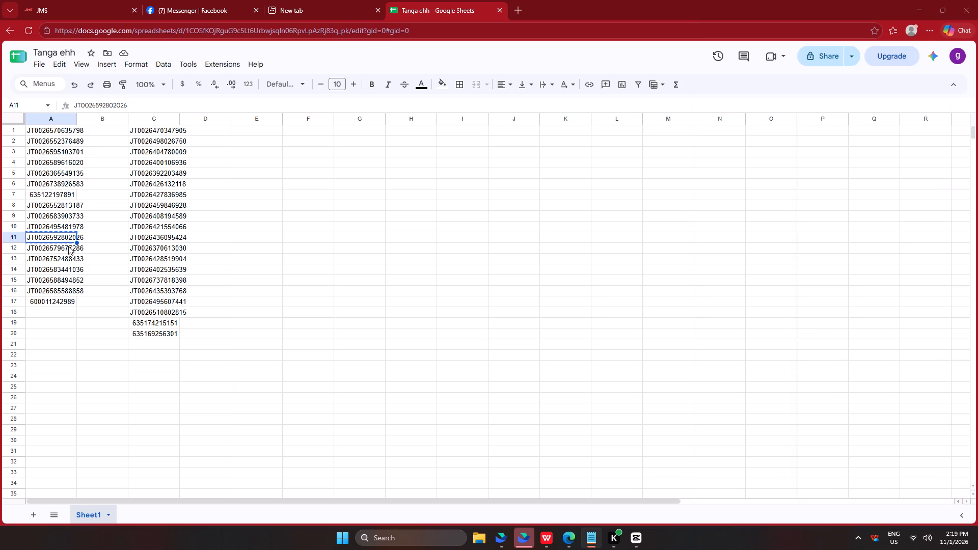
left_click(68, 246)
key("ctrl+c")
key("alt+Tab")
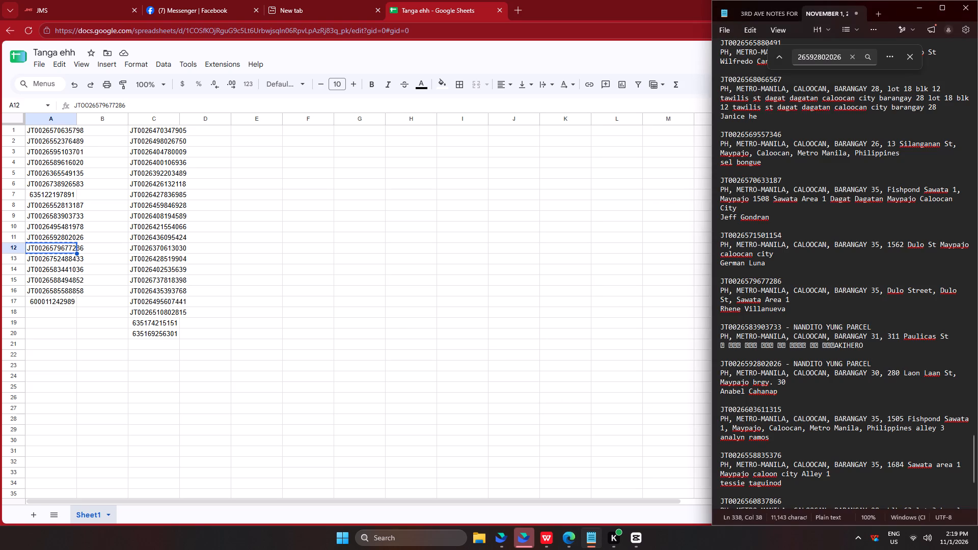
left_click(850, 55)
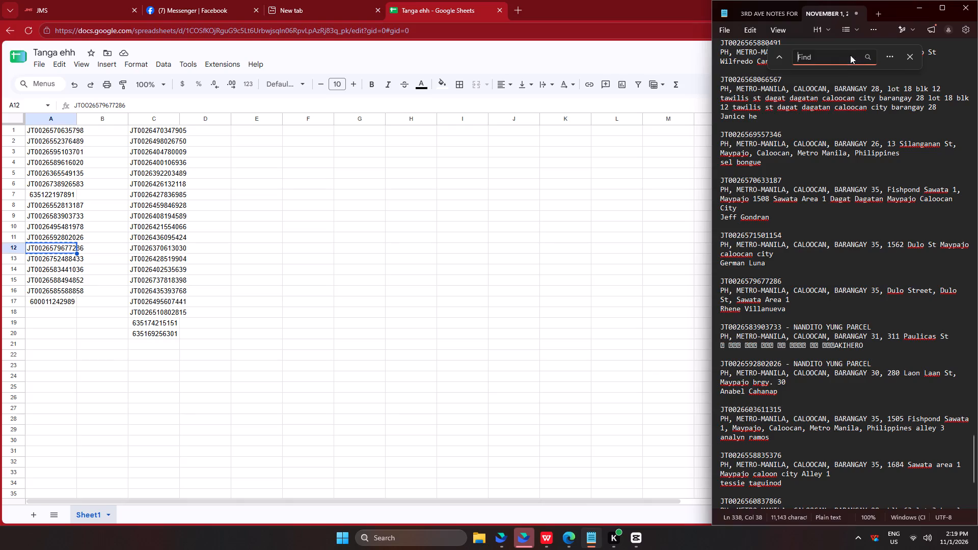
left_click(812, 59)
key("ctrl+v")
key("Return")
scroll(858, 214, "up", 6)
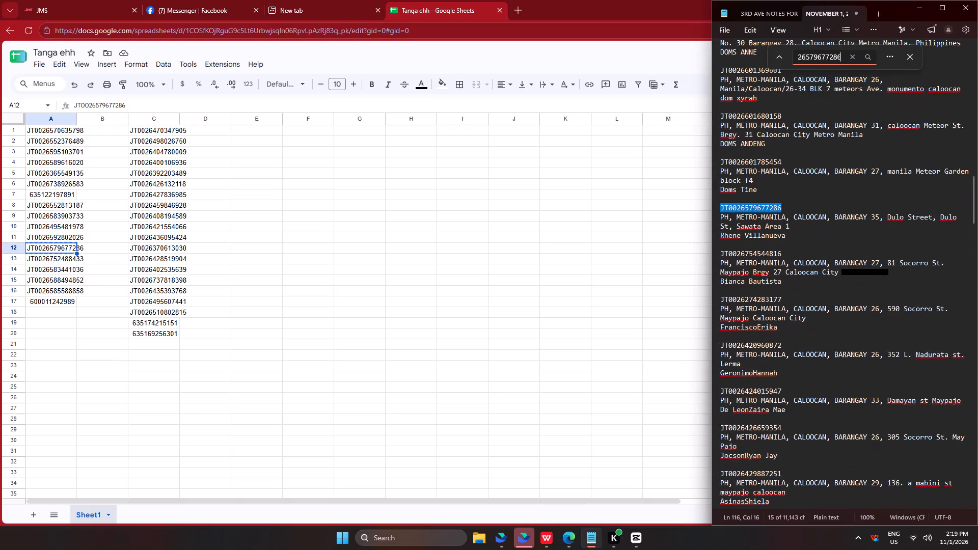
key("Return")
scroll(863, 221, "down", 6)
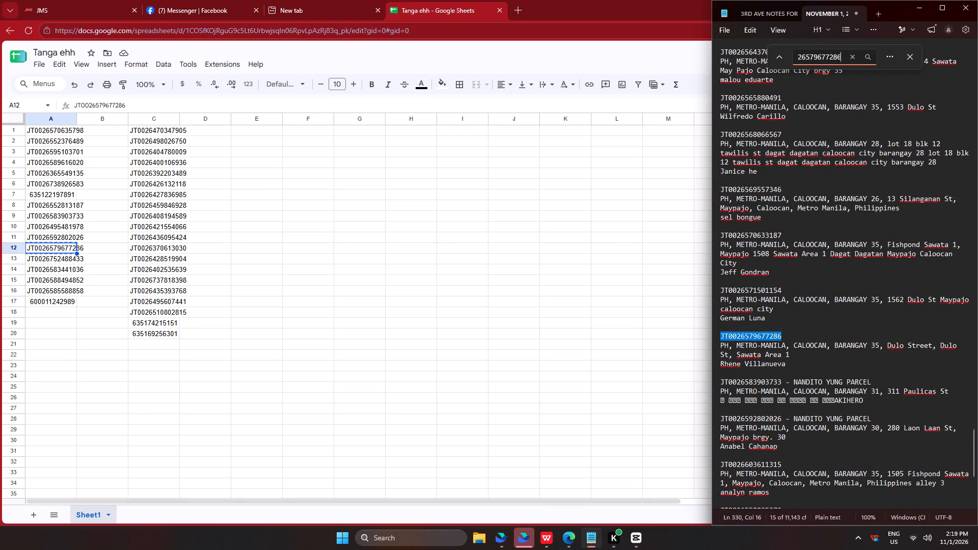
left_click(812, 339)
key("space")
type("=")
key("space")
key("BackSpace")
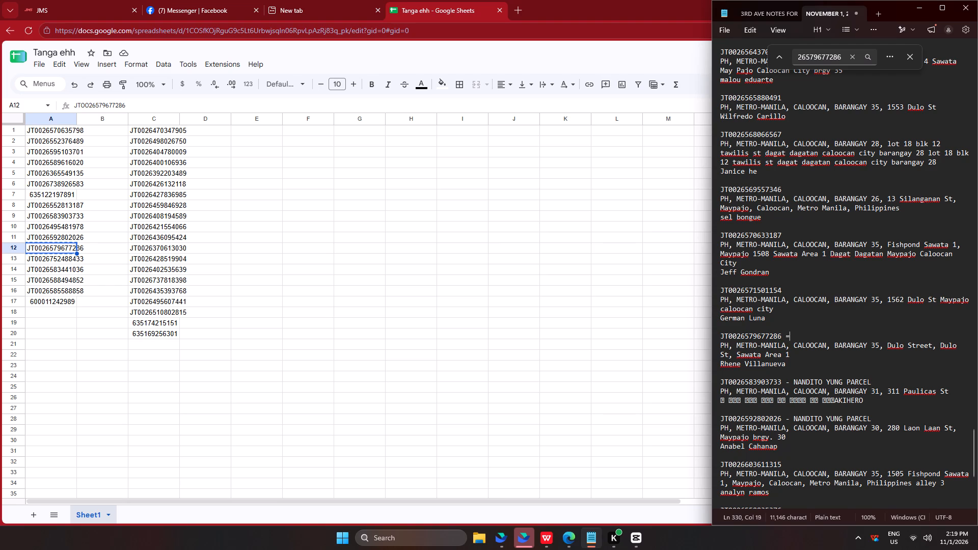
key("BackSpace")
type("- NANDITO YUNG PARCEL")
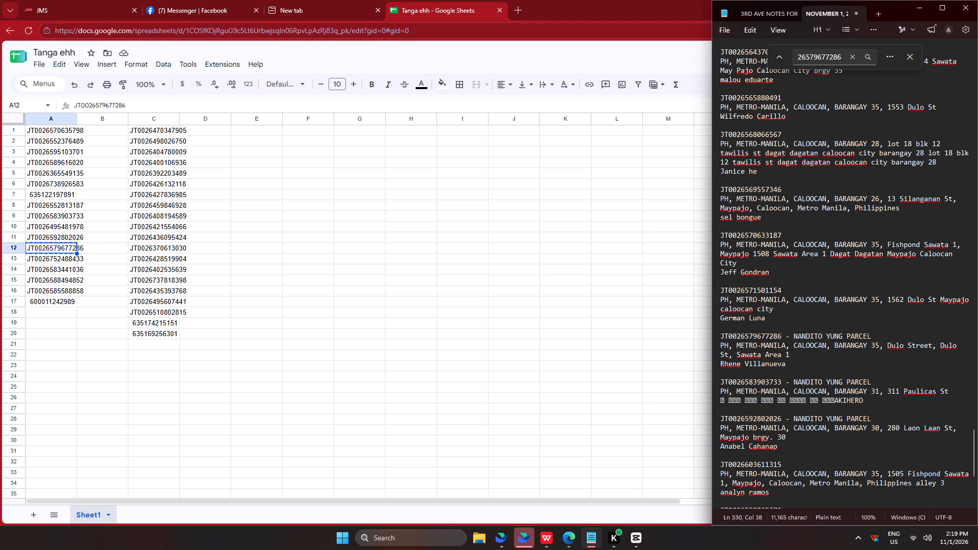
left_click(53, 264)
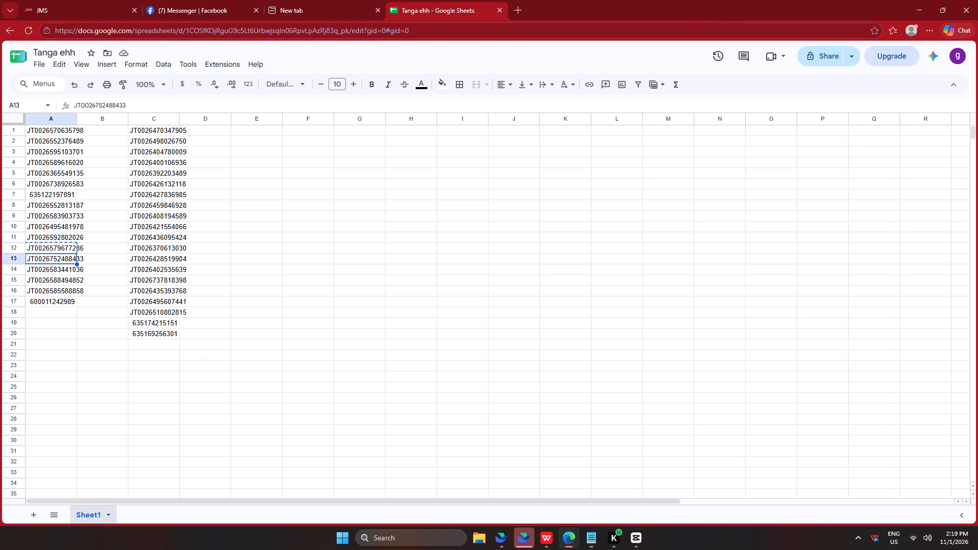
key("ctrl+c")
key("alt+Tab")
left_click(851, 58)
left_click(847, 58)
key("ctrl+v")
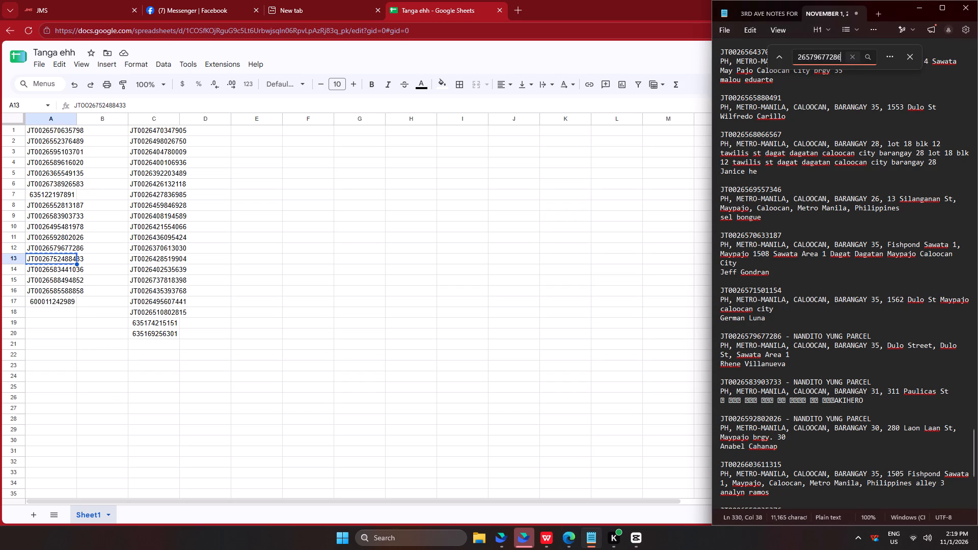
key("Return")
scroll(783, 379, "down", 5)
left_click(797, 434)
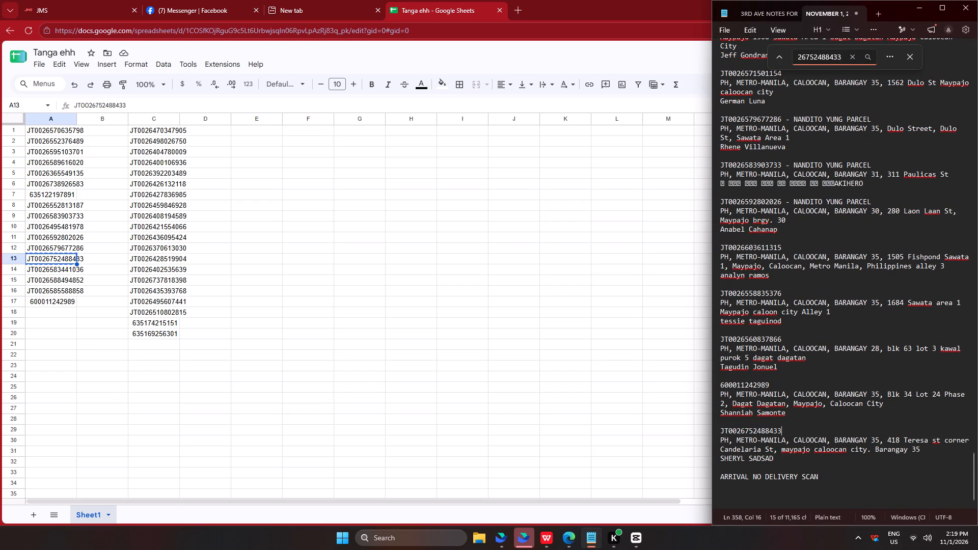
key("space")
type("- NANDITO YUNG PARCEL")
key("alt+Tab")
key("Down")
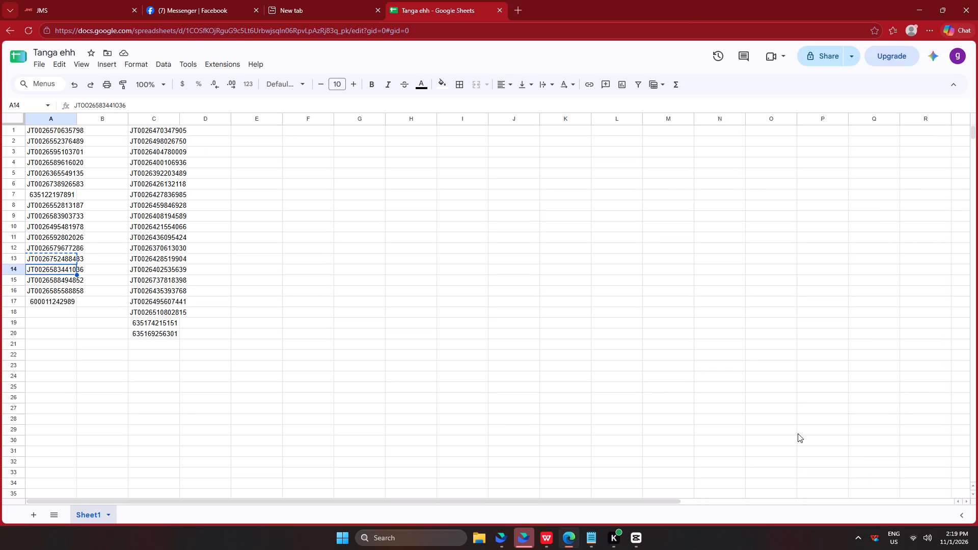
key("ctrl+c")
key("alt+Tab")
double_click(850, 60)
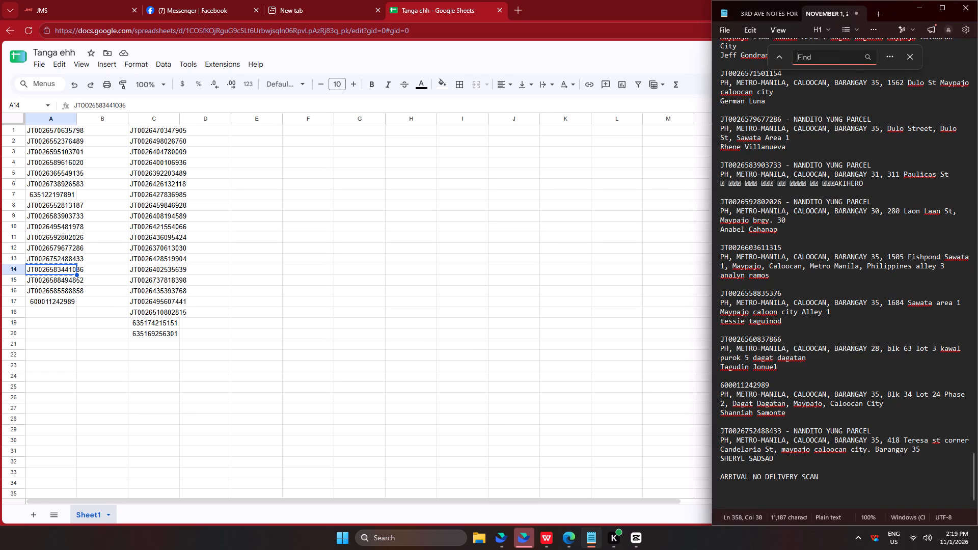
key("ctrl+v")
key("Return")
scroll(851, 245, "up", 4)
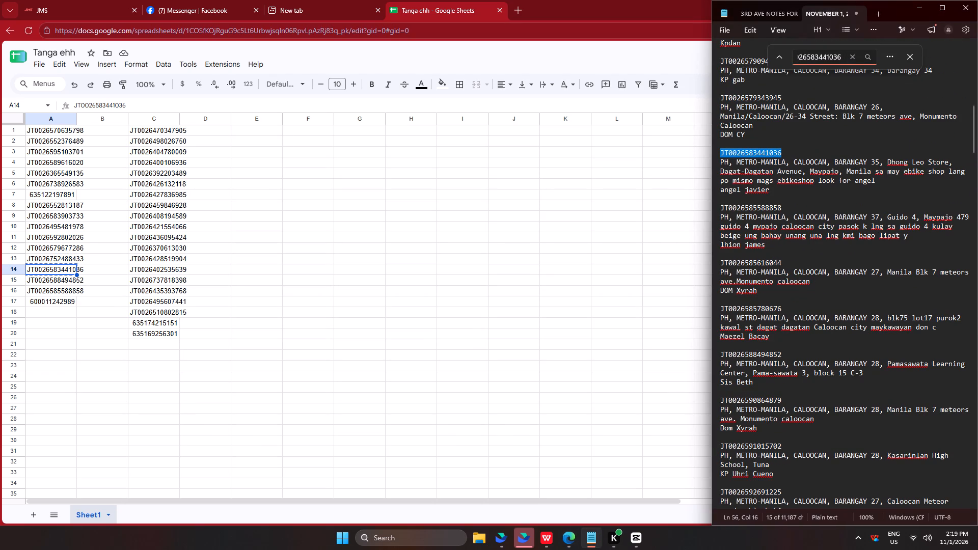
left_click(828, 153)
key("space")
type("- NANDITO YUNG PARCEL")
left_click(73, 279)
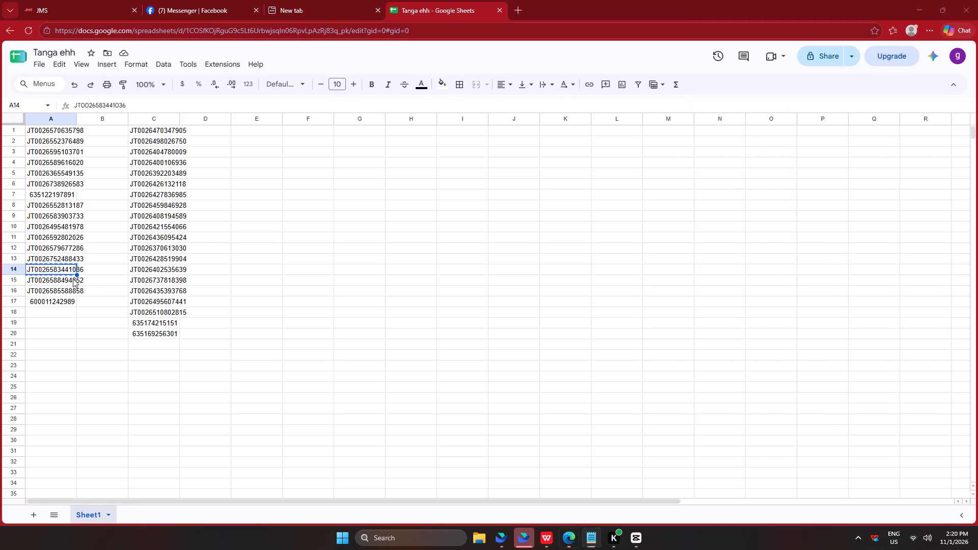
key("ctrl+c")
key("alt+Tab")
left_click(851, 56)
left_click(835, 57)
key("ctrl+v")
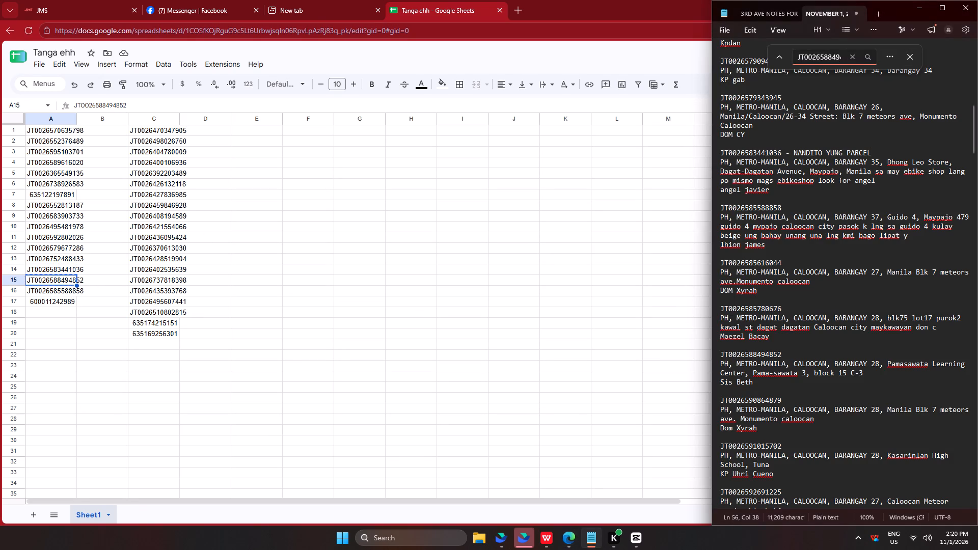
key("Return")
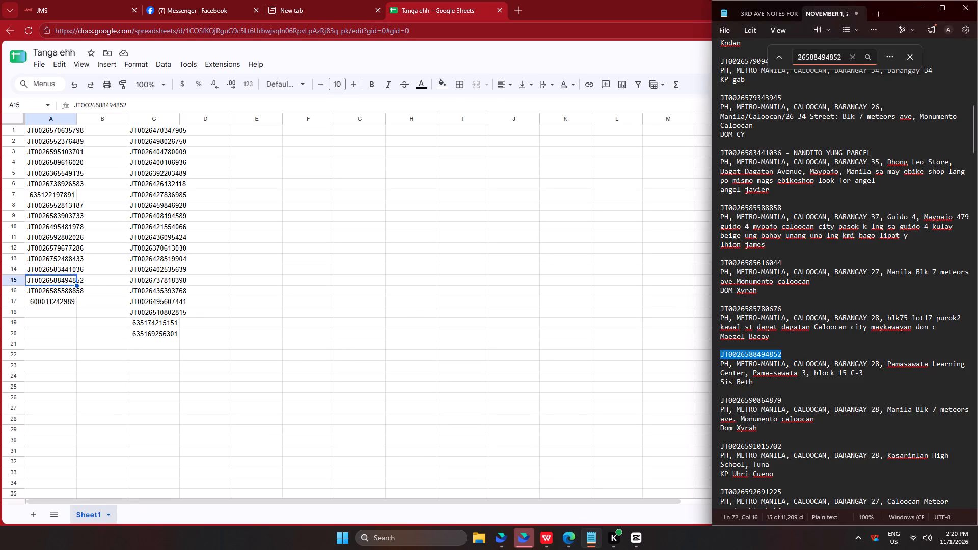
left_click(831, 355)
key("space")
type("- NANDITO YUNG PARCEL")
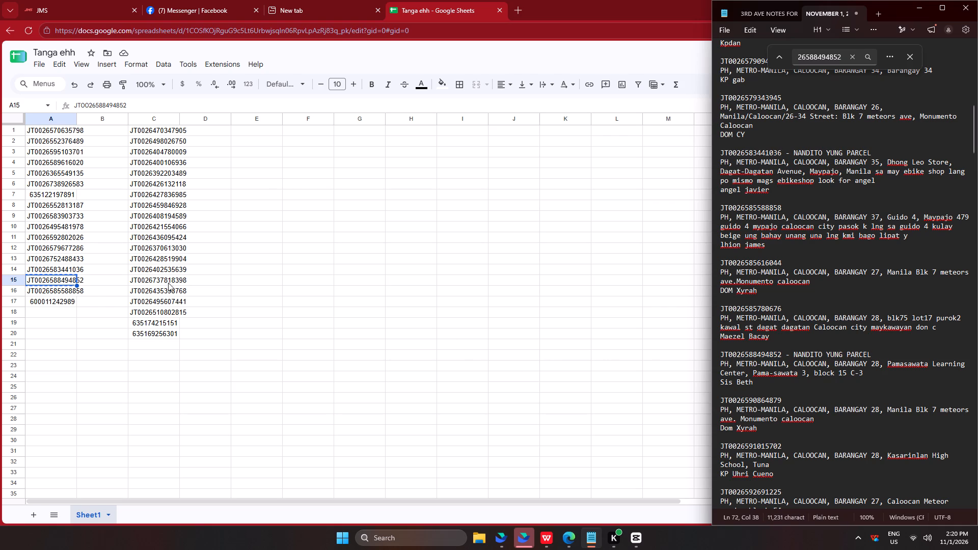
left_click(65, 290)
key("ctrl+c")
key("alt+Tab")
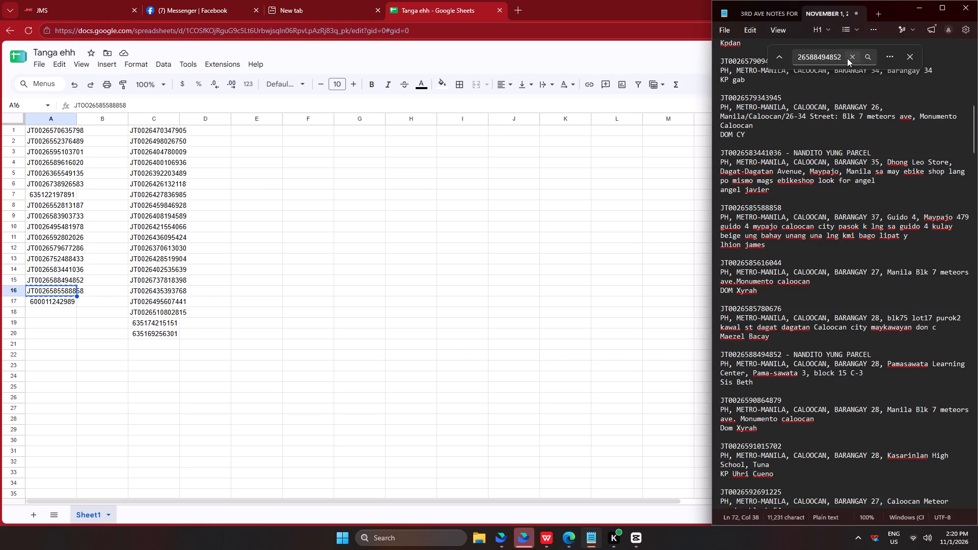
left_click(850, 57)
left_click(841, 56)
key("ctrl+v")
key("Return")
left_click(806, 206)
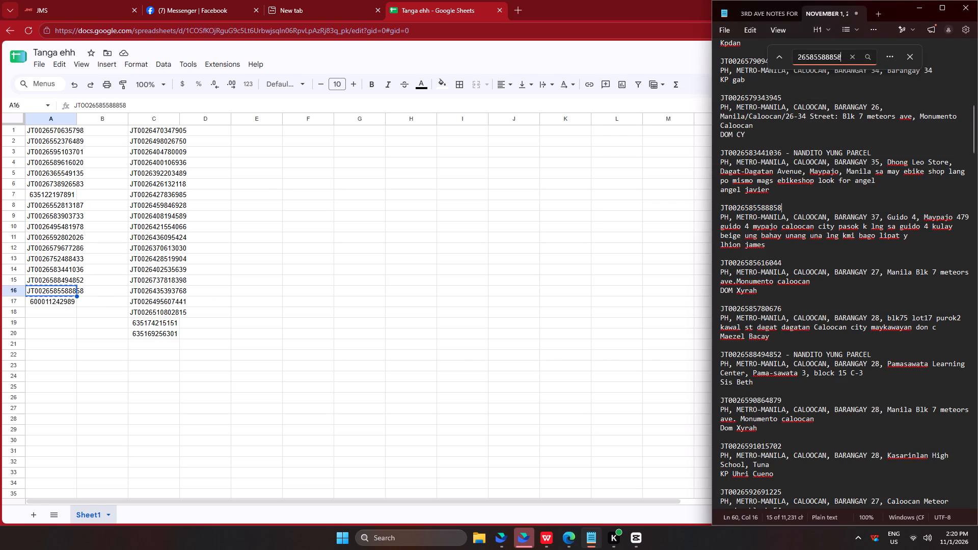
key("space")
type("- NANDITO YUNG PARCEL")
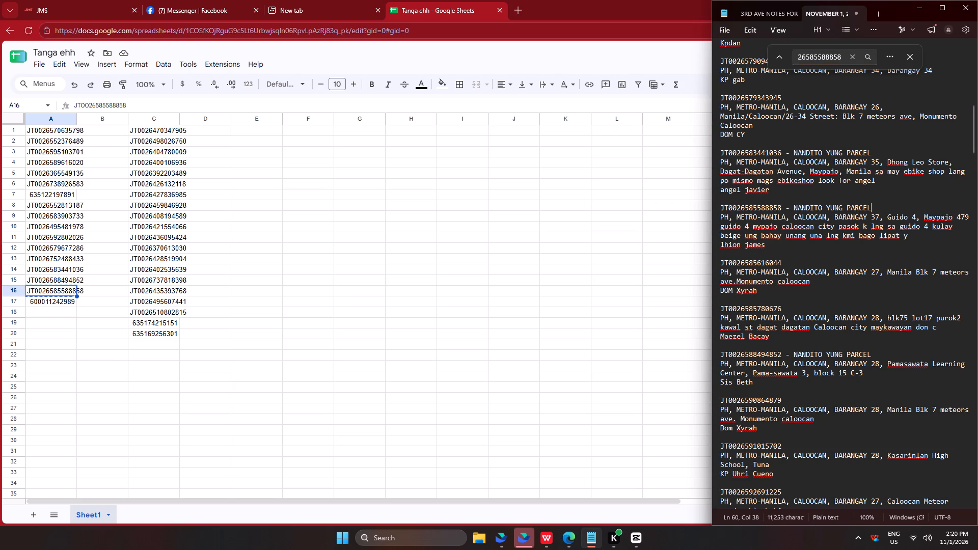
left_click(58, 305)
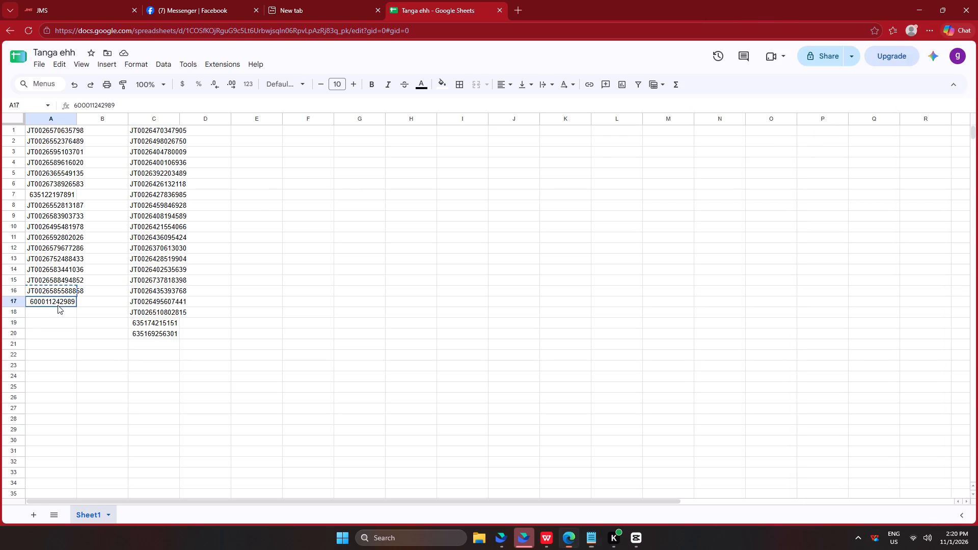
key("ctrl+c")
key("alt+Tab")
left_click(853, 57)
left_click(844, 57)
key("ctrl+v")
key("Return")
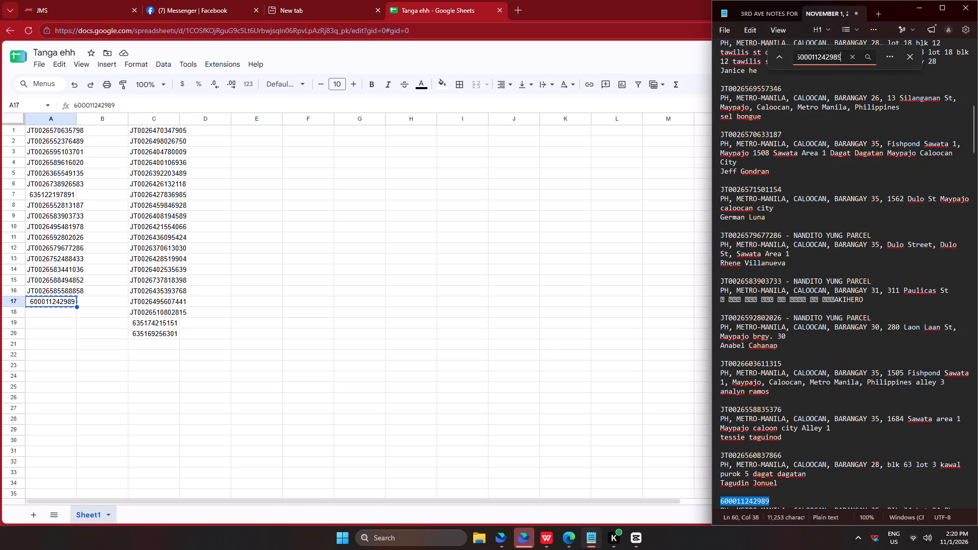
scroll(956, 248, "down", 4)
left_click(797, 389)
key("space")
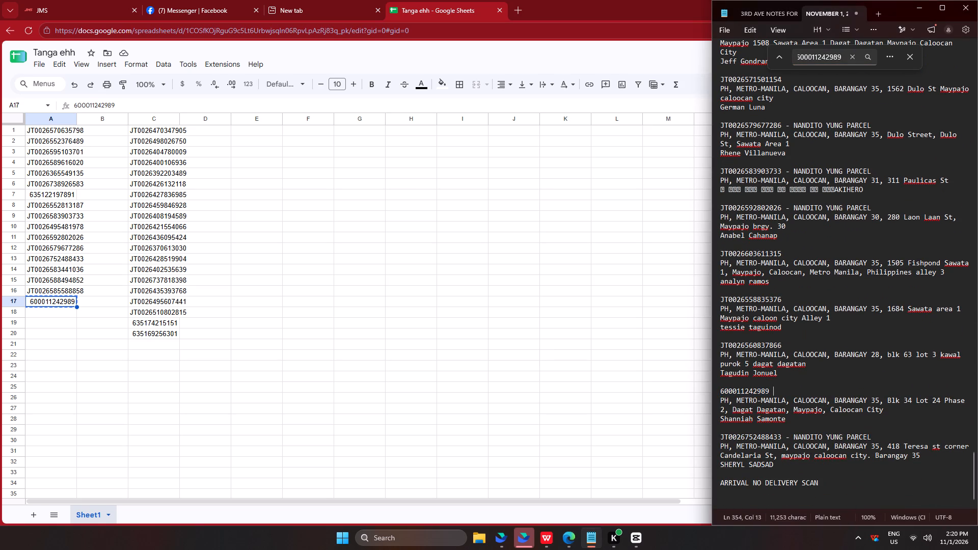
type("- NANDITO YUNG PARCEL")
Select the Notepad text from the closing "ARRIVAL NO DELIVERY SCAN" line back up through the preceding waybill entries.
left_click_drag(846, 485, 747, 417)
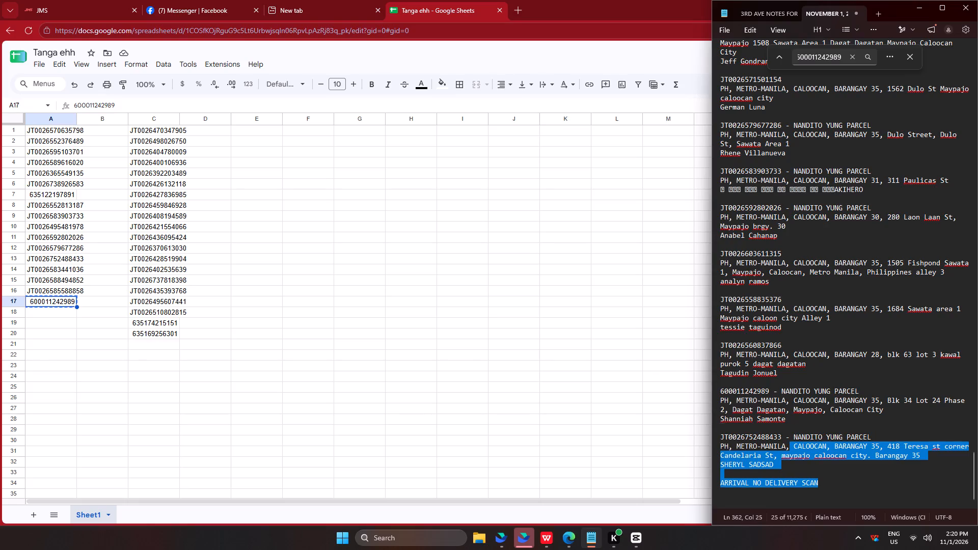
left_click_drag(747, 417, 696, 26)
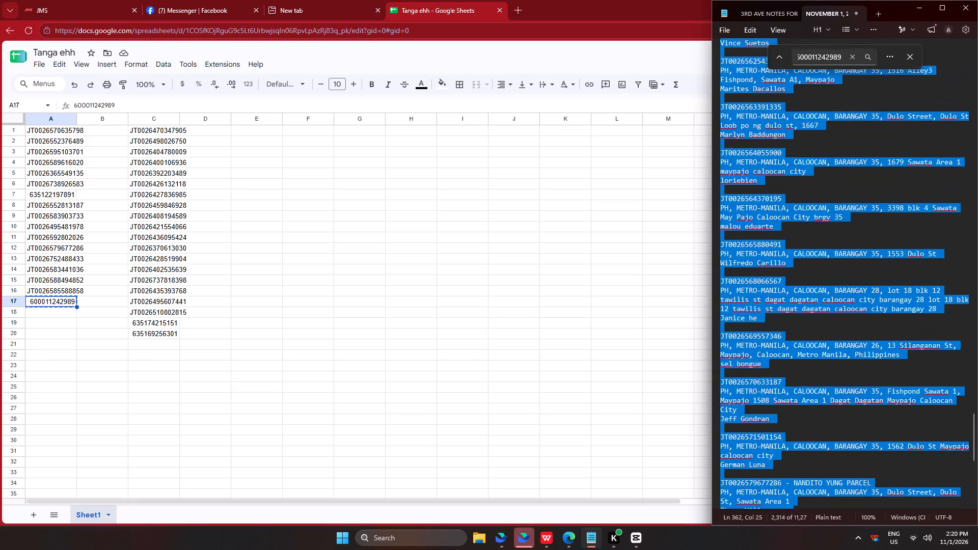
left_click_drag(696, 26, 696, 26)
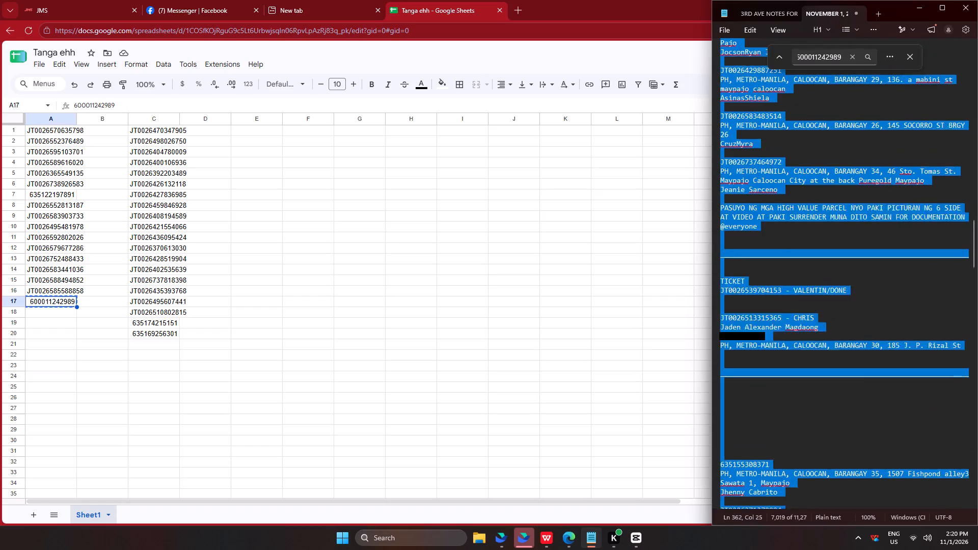
left_click_drag(696, 26, 682, 461)
key("ctrl+c")
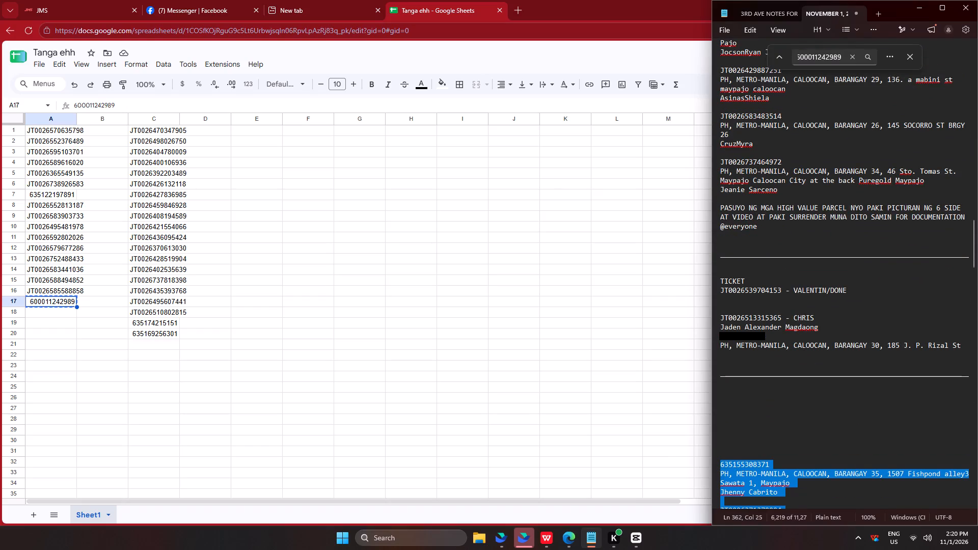
key("ctrl+c")
key("ctrl+c")
key("ctrl+c")
key("ctrl+c")
key("ctrl+c")
key("ctrl+c")
key("ctrl+c")
key("ctrl+c")
key("ctrl+c")
key("ctrl+c")
key("ctrl+c")
scroll(815, 401, "down", 9)
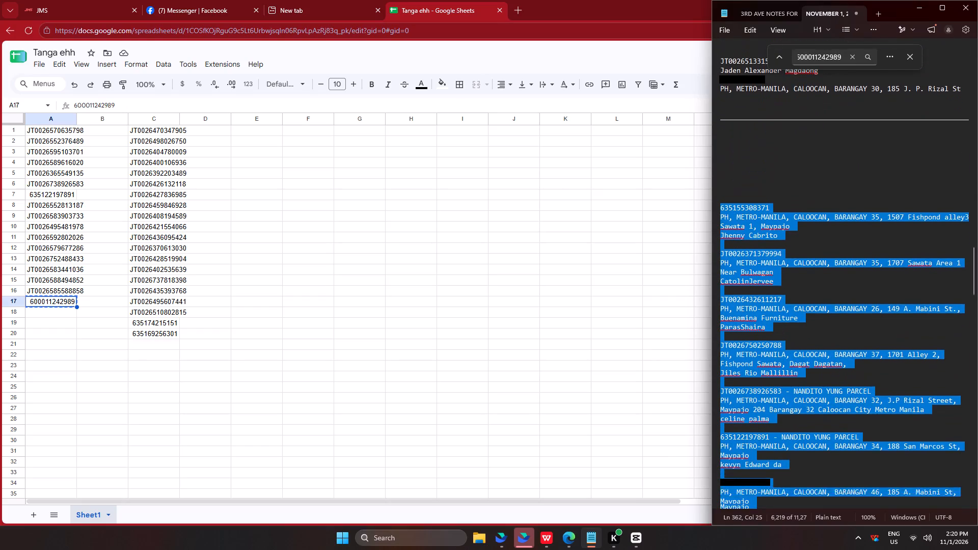
scroll(815, 401, "down", 3)
Switch to JMS in the browser and open the My Responsibility page.
left_click(80, 0)
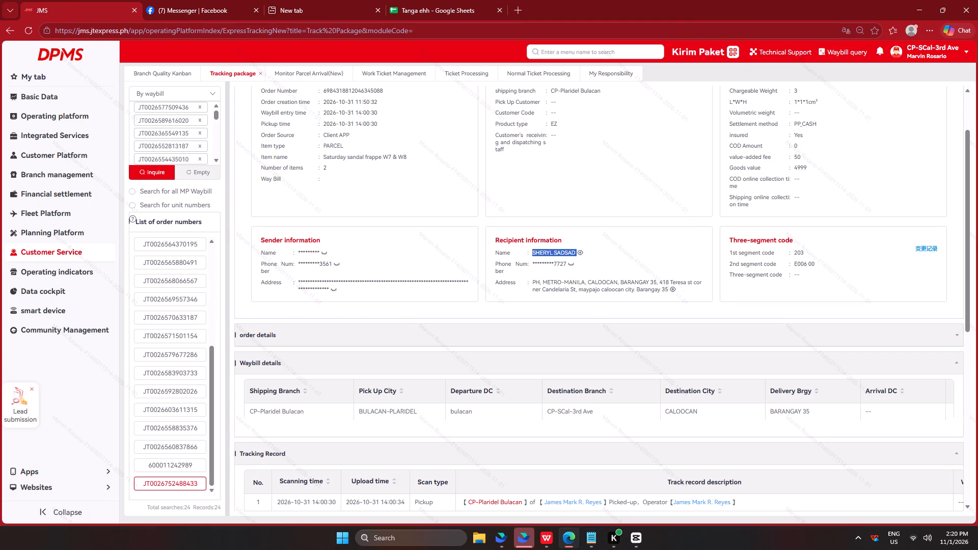
left_click(606, 74)
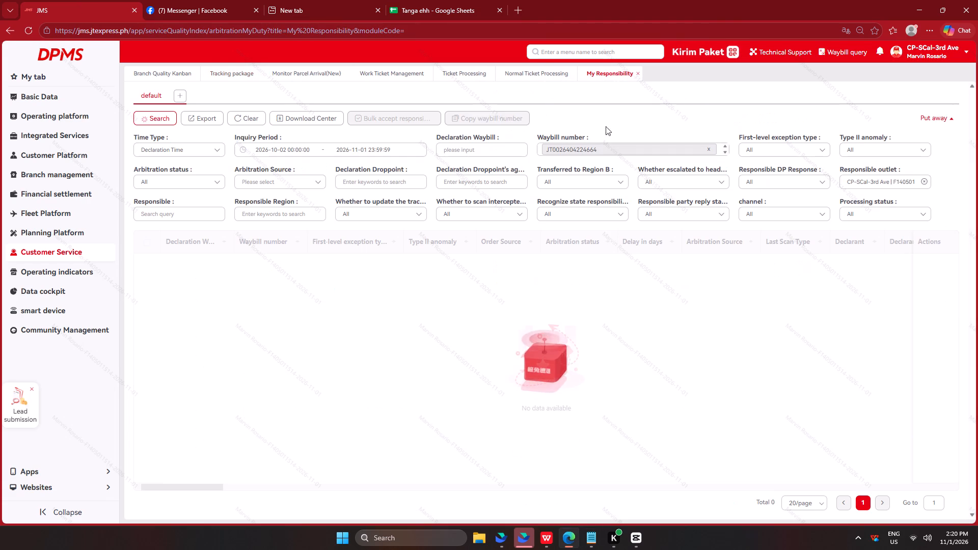
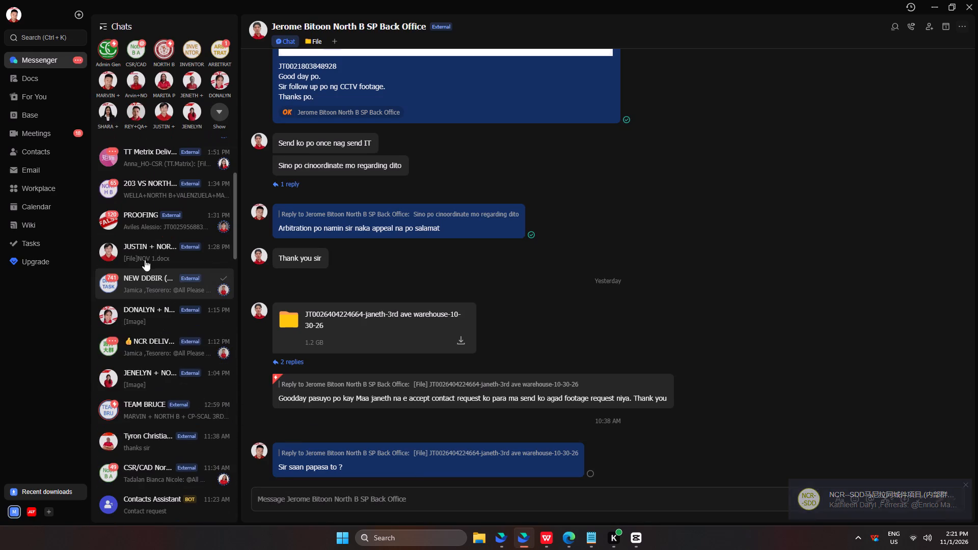
Open the Oct 30 direct chat in the chat list whose latest message begins "Sir okay lang ba i file namin to ?".
scroll(150, 352, "down", 8)
scroll(146, 396, "down", 1)
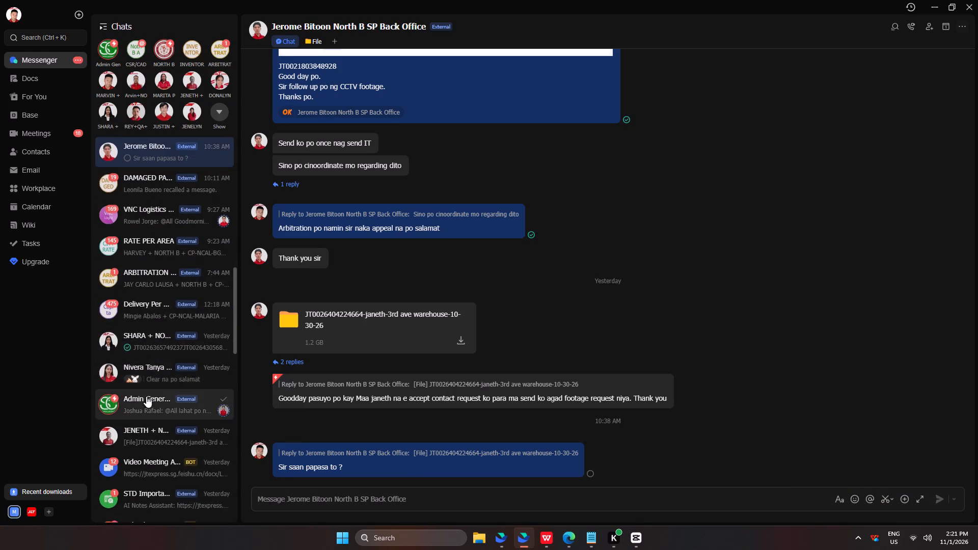
scroll(146, 396, "down", 4)
left_click(154, 358)
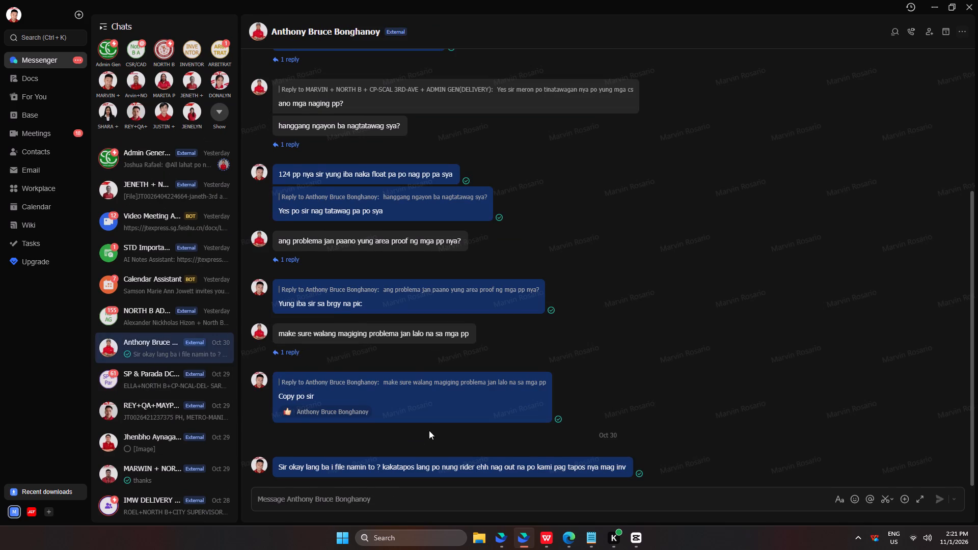
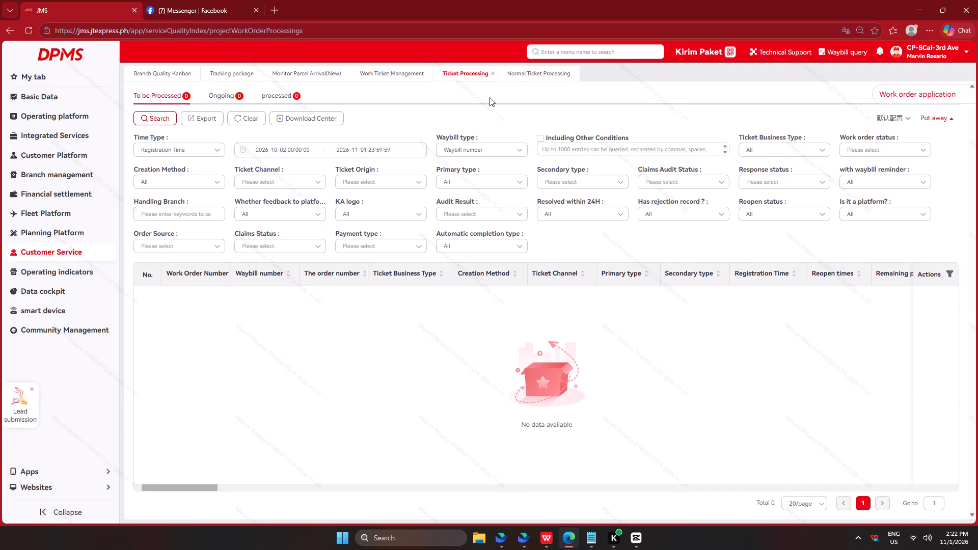
Close the Ticket Processing page and run the ticket search in Work Ticket Management with its existing filters.
left_click(495, 75)
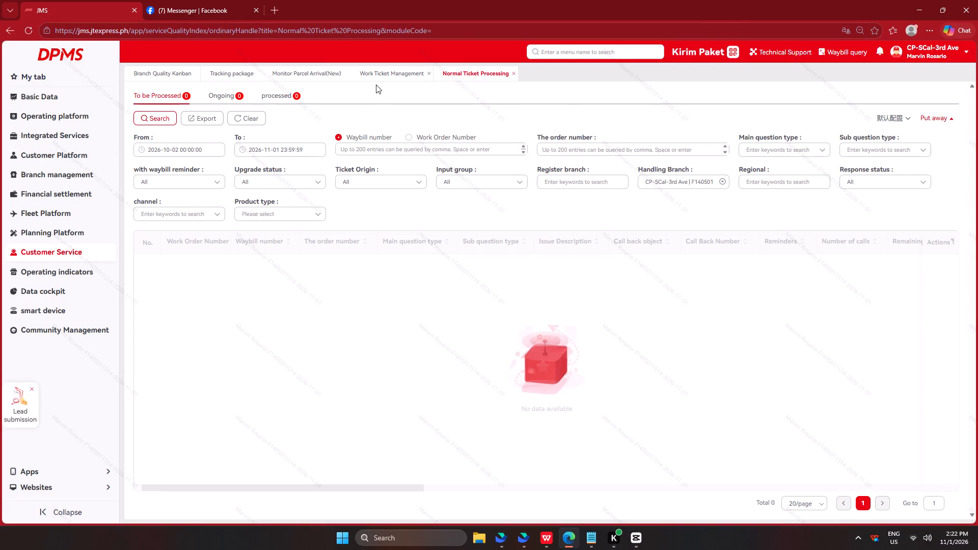
left_click(392, 76)
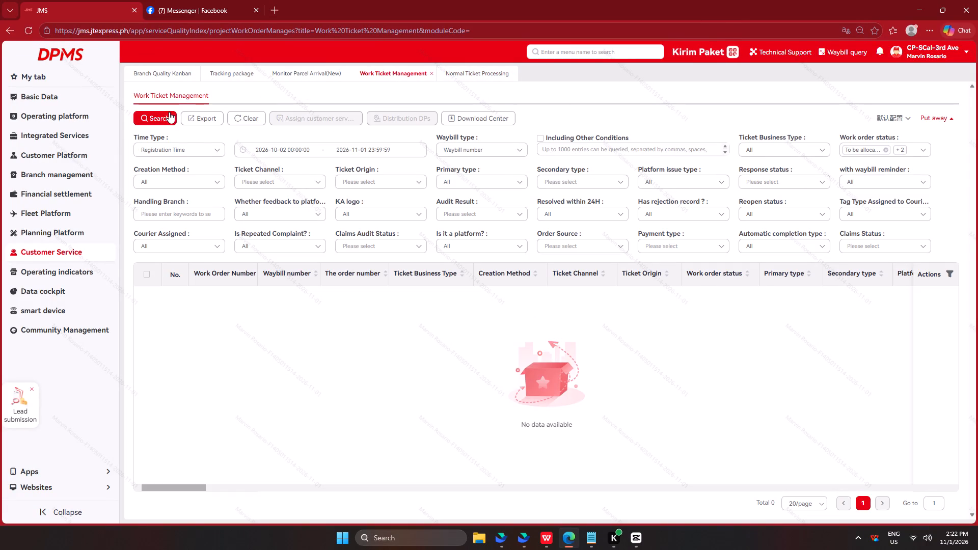
left_click(169, 115)
Switch to Lark and check both messenger windows, ending on the NORTH B DELIVERY group chat.
left_click(532, 543)
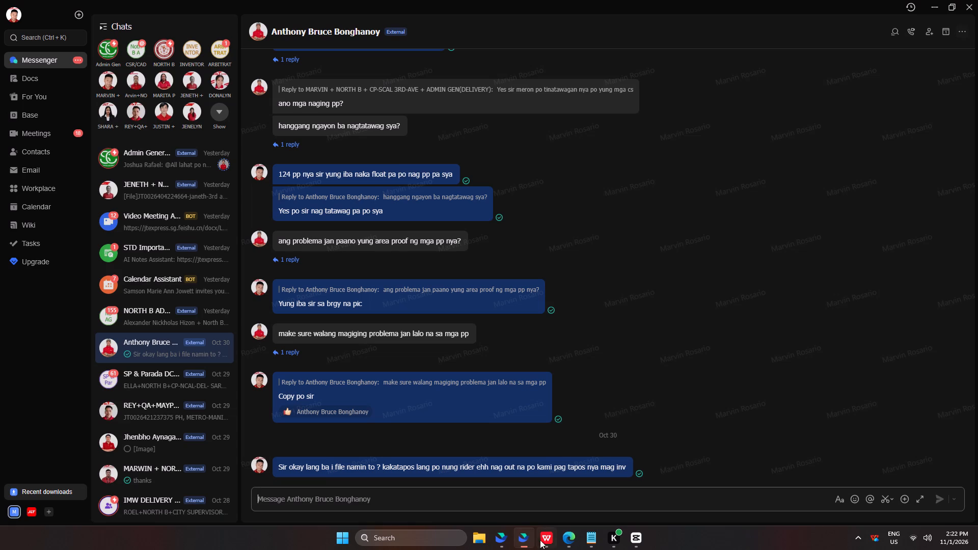
left_click(497, 539)
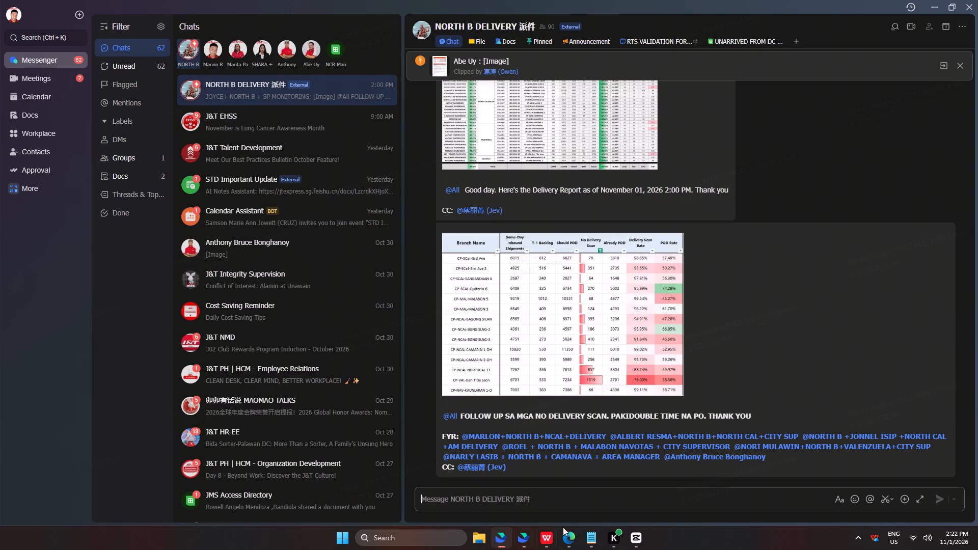
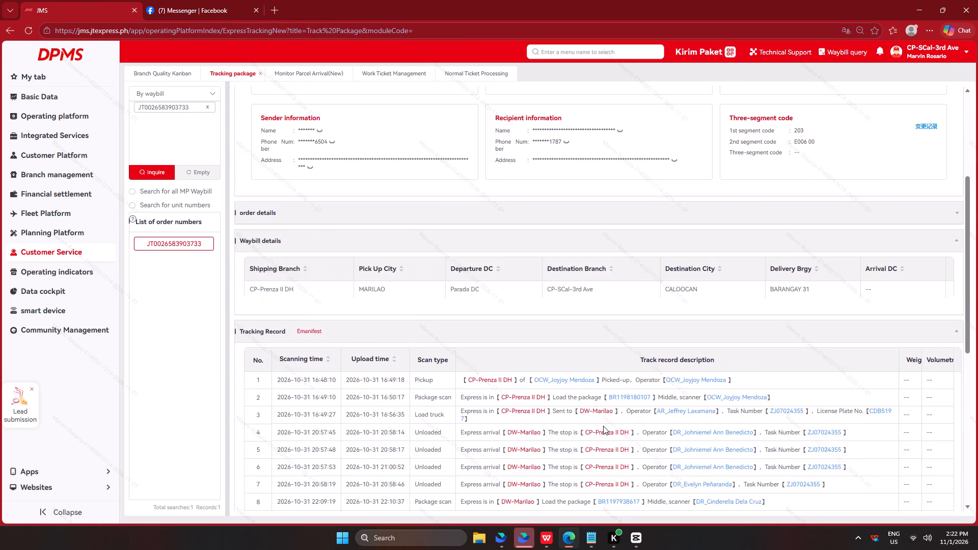
Switch to Lark and check the latest posts in the ARBITRATION FOR RESPONSE CAMANAVA group chat.
scroll(603, 426, "up", 2)
left_click(500, 540)
left_click(527, 535)
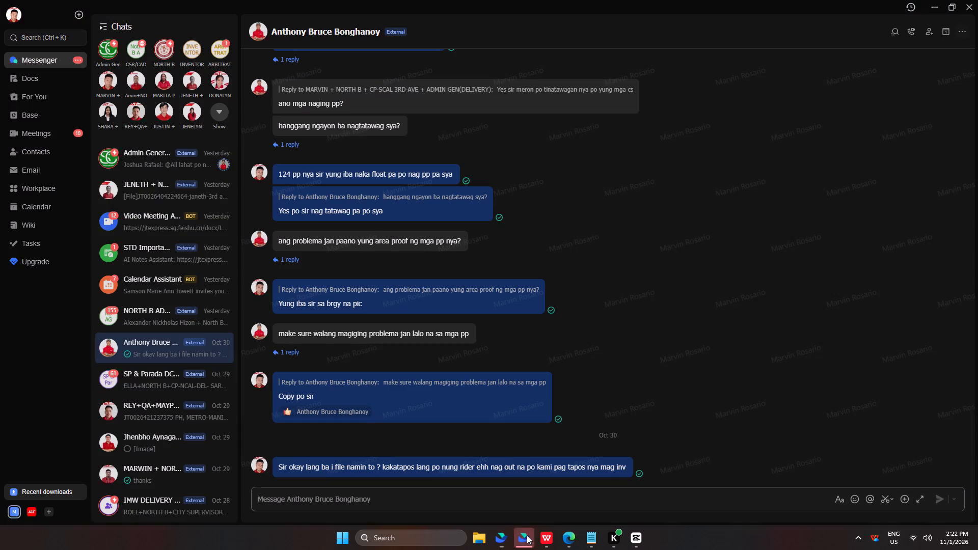
scroll(189, 262, "up", 15)
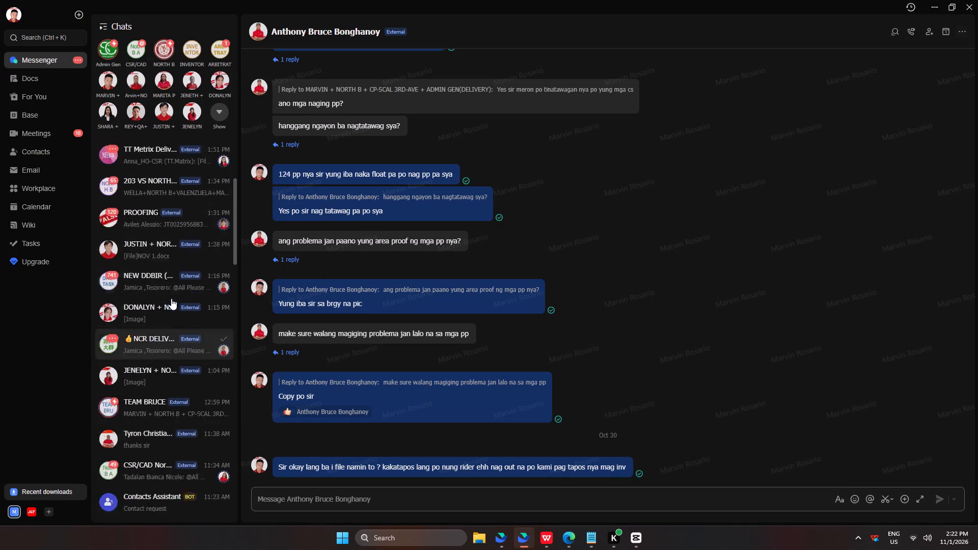
scroll(171, 298, "up", 11)
left_click(221, 56)
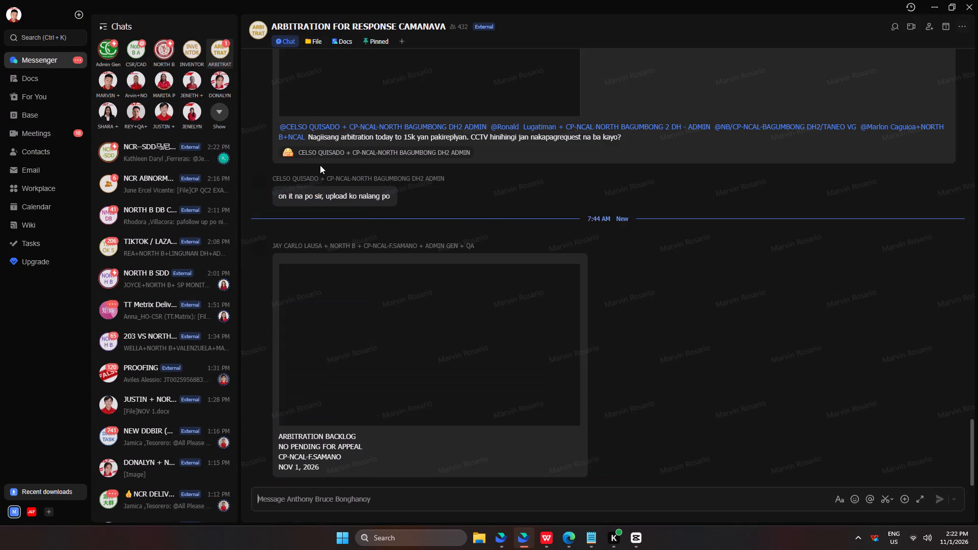
scroll(605, 386, "down", 4)
scroll(707, 418, "down", 3)
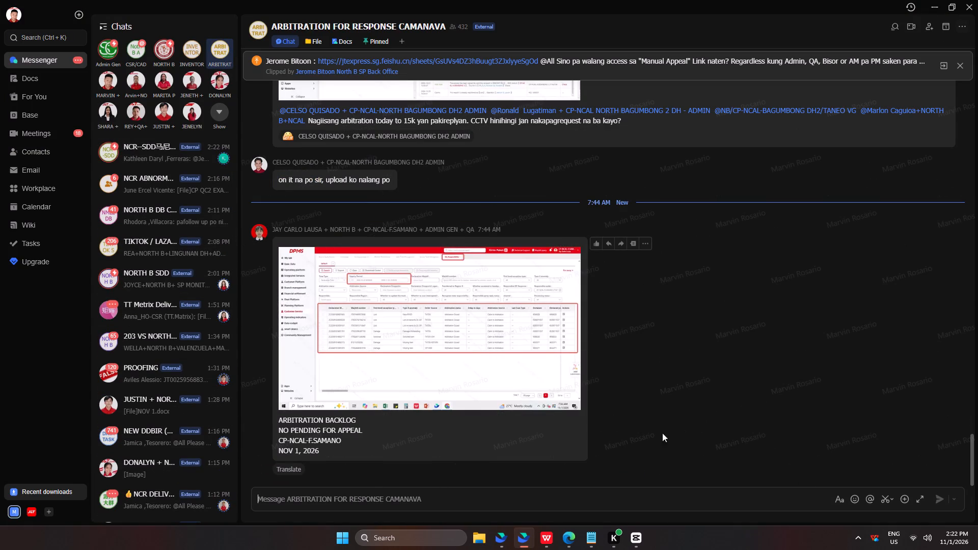
key("alt+Tab")
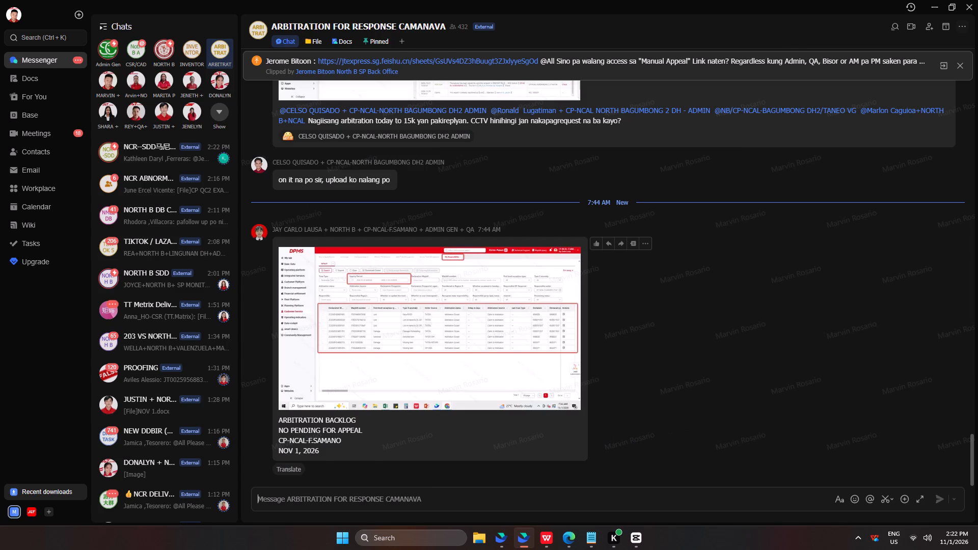
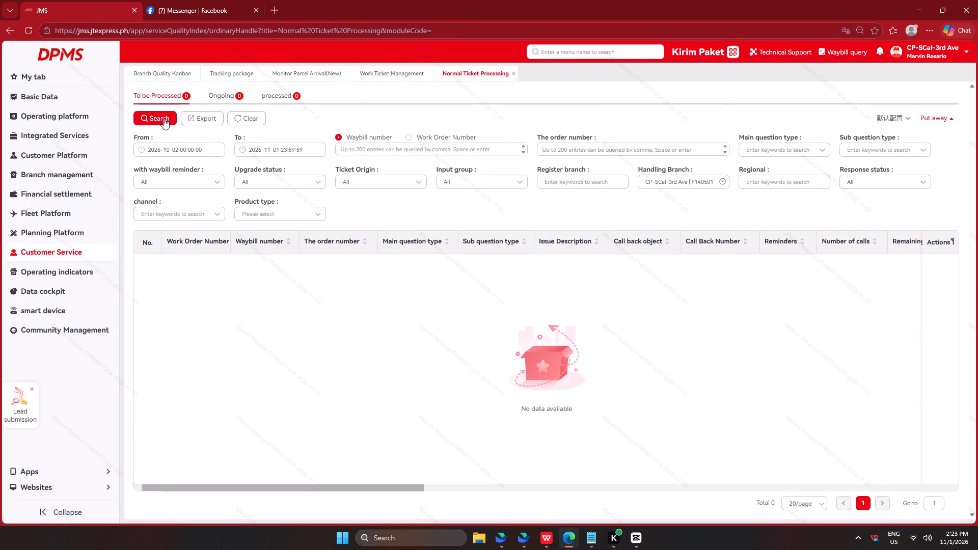
Search the to-be-processed normal tickets for handling branch CP-SCal-3rd Ave again and review the table across to its last columns.
left_click(164, 118)
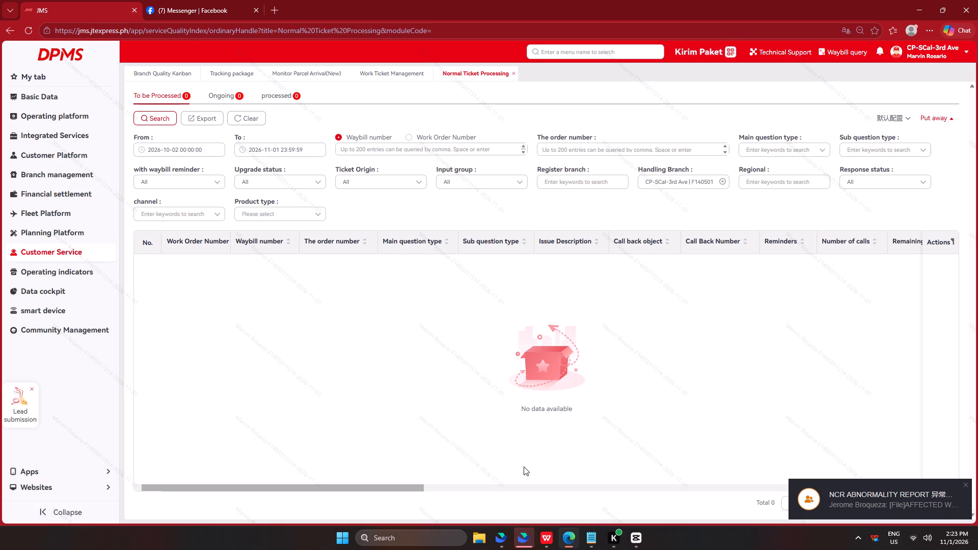
left_click_drag(386, 488, 599, 487)
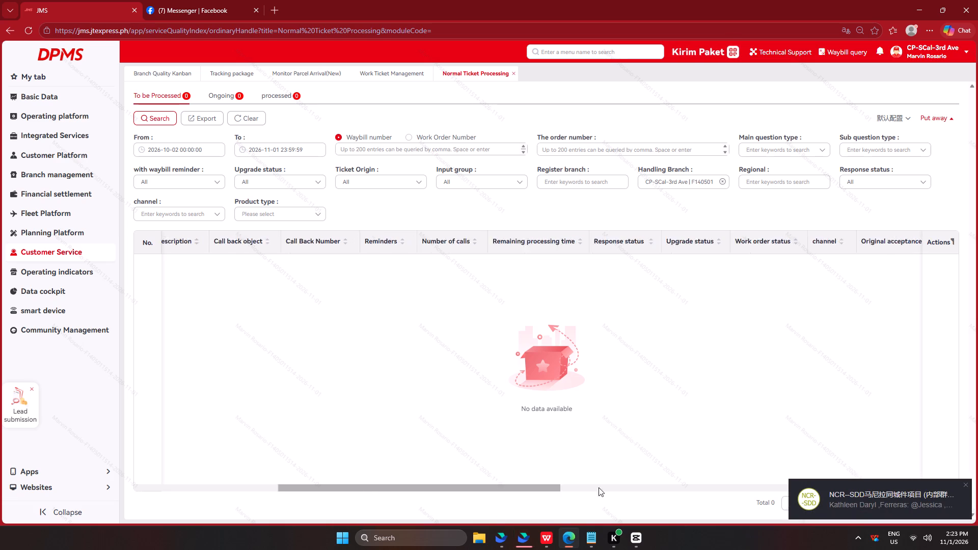
left_click_drag(599, 487, 850, 473)
left_click_drag(773, 485, 948, 485)
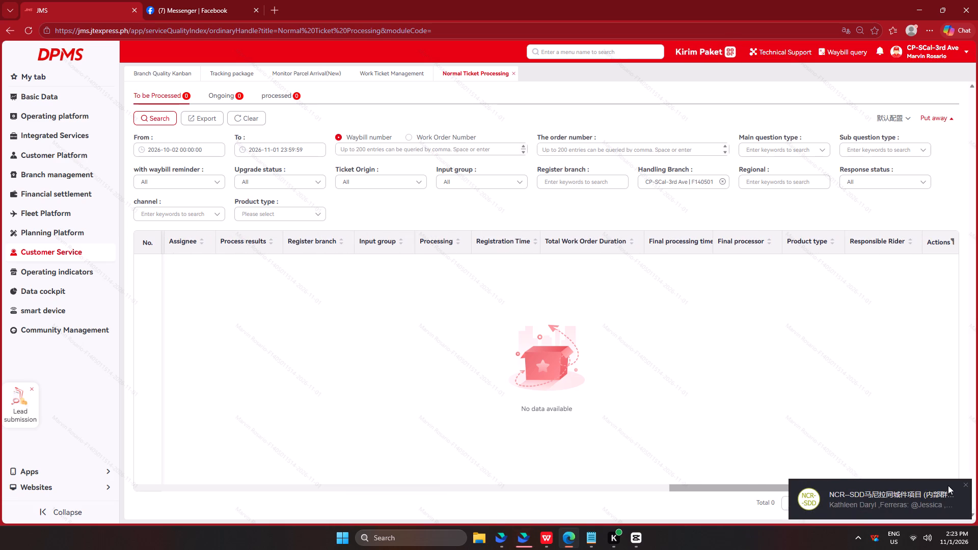
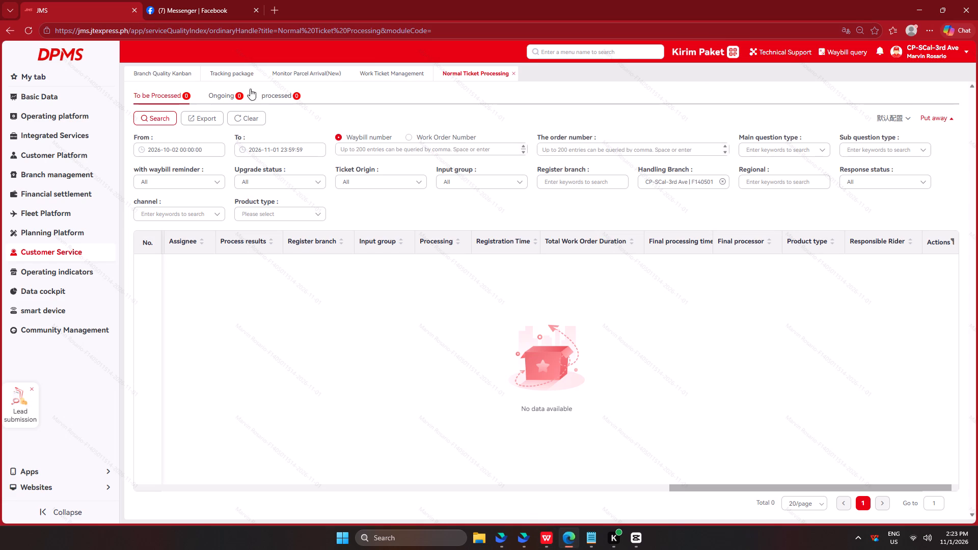
Close the Monitor Parcel Arrival(New) page and switch to Work Ticket Management.
left_click(347, 73)
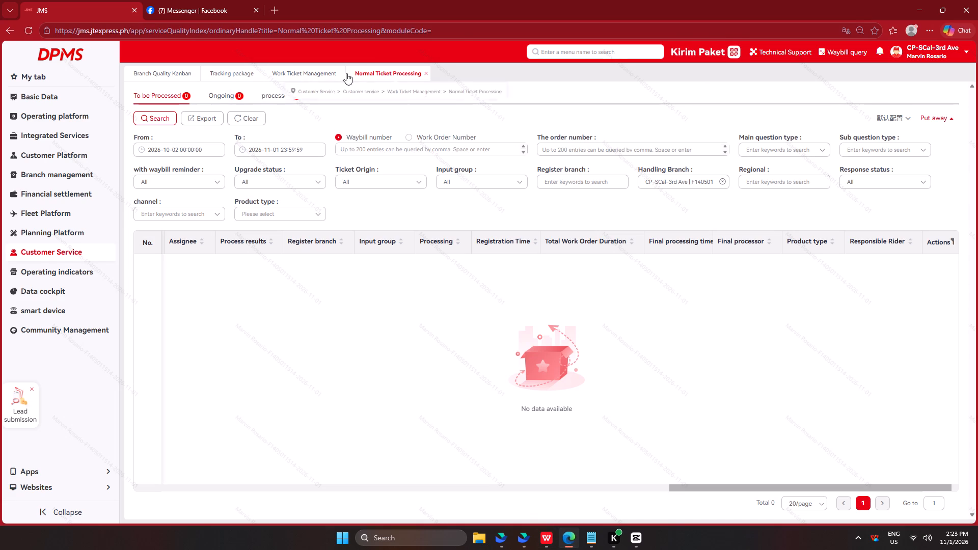
left_click(318, 75)
Open the Monitor Delivery(New) report and run its branch summary search for 2026-11-01.
left_click(25, 74)
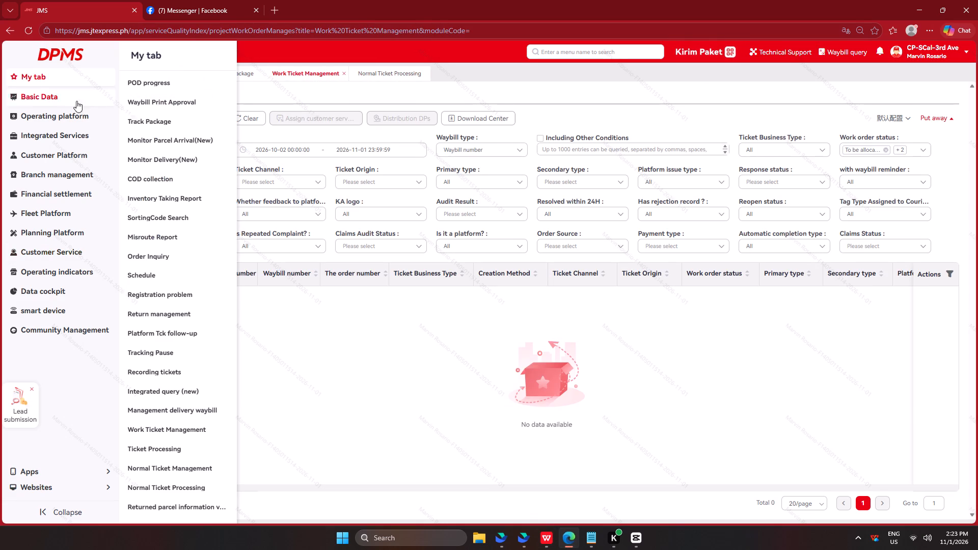
left_click(154, 155)
left_click(163, 116)
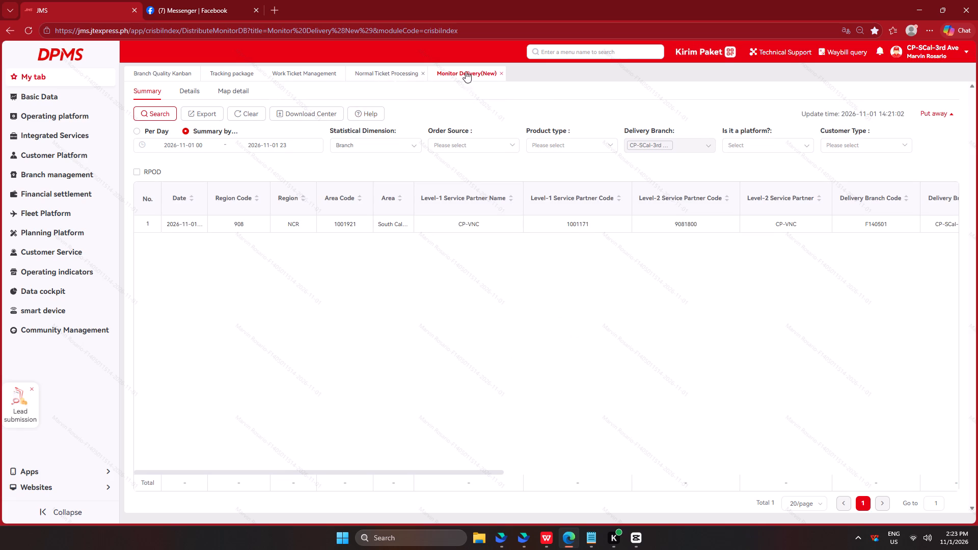
Move the Monitor Delivery(New) page tab so it sits directly after Tracking package.
left_click_drag(477, 72, 328, 77)
Refresh the Monitor Delivery(New) summary and open the details behind the CP-SCal-3rd Ave branch's total delivery figure.
left_click(148, 114)
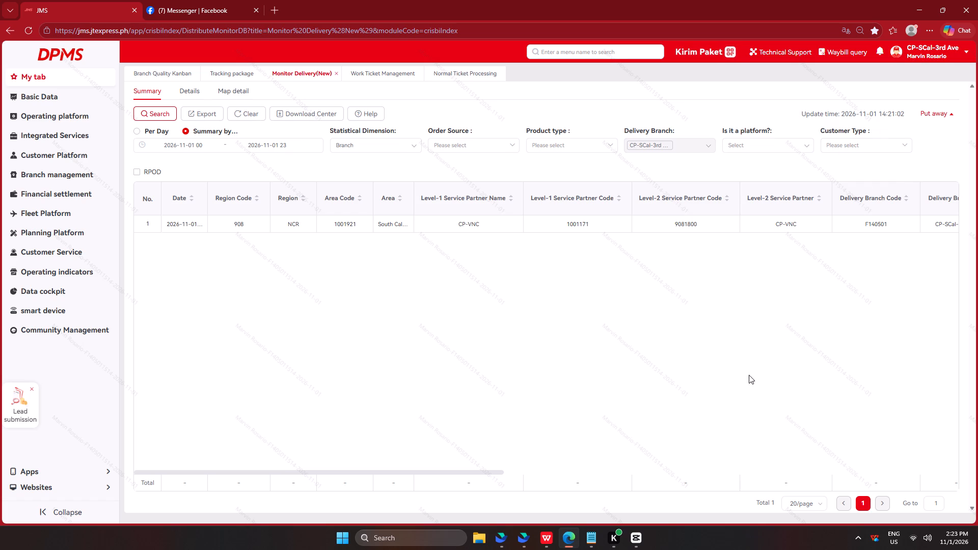
left_click(151, 113)
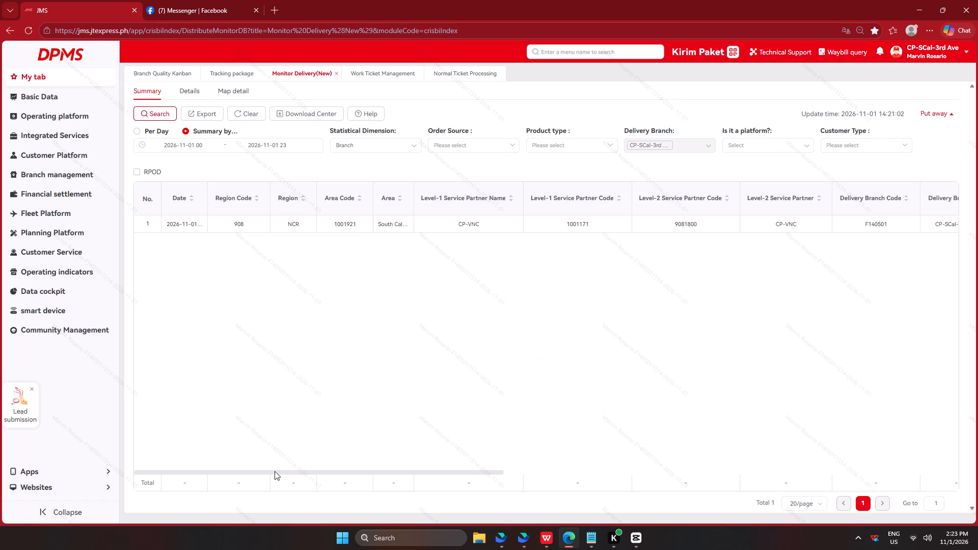
left_click_drag(275, 471, 431, 470)
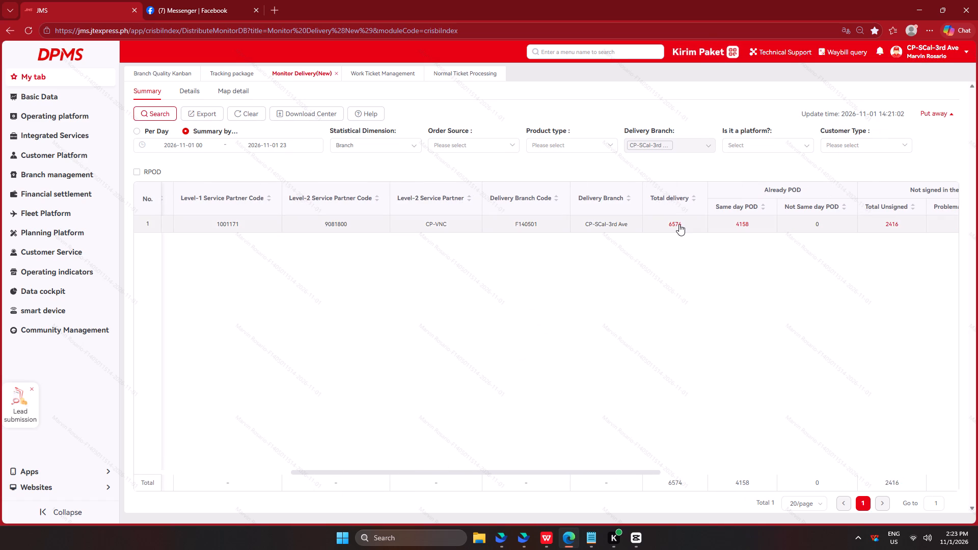
left_click(679, 224)
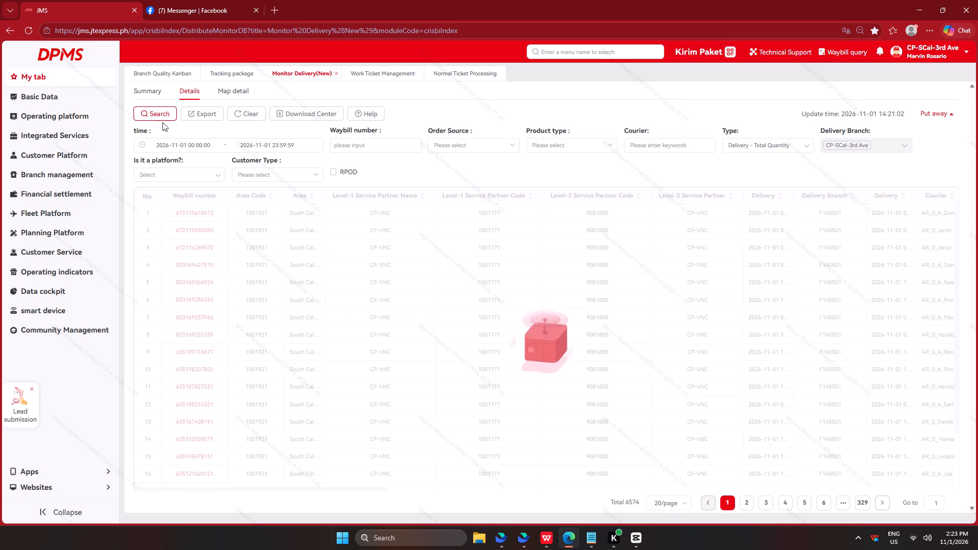
Export the total-quantity delivery details of CP-SCal-3rd Ave for 2026-11-01 and confirm the export reminder.
left_click(162, 120)
left_click(198, 112)
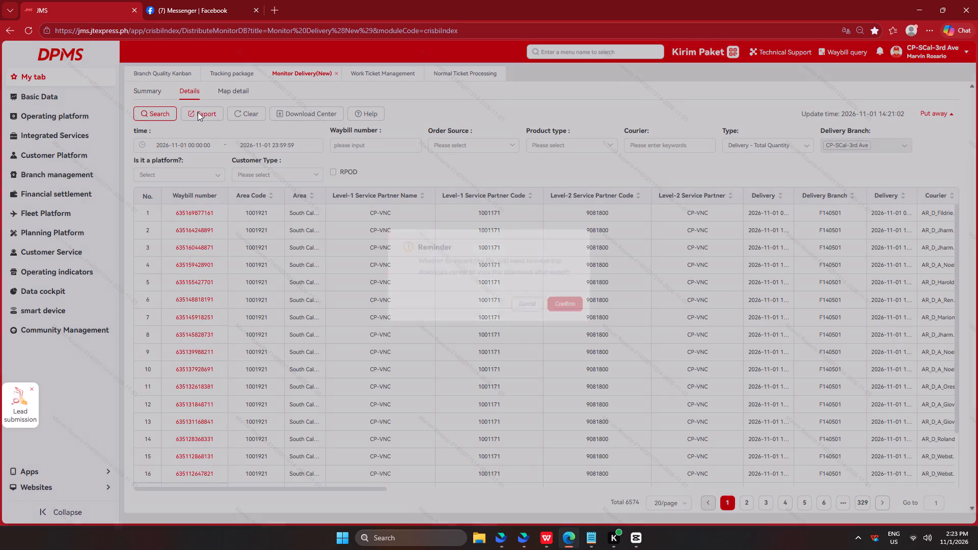
left_click(555, 309)
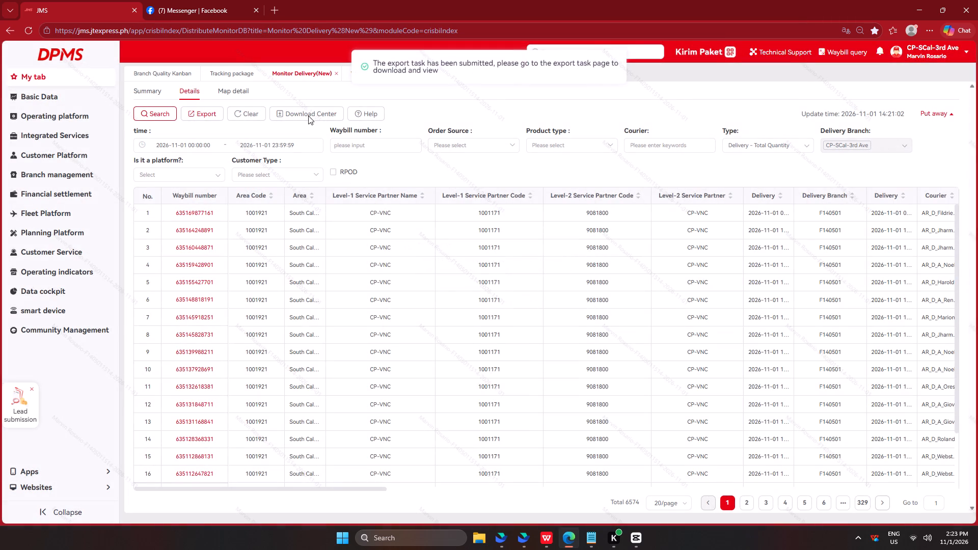
Refresh the export task list in the Download Center and download the newest Delivery Monitor(DB)Details file.
left_click(307, 114)
triple_click(272, 153)
triple_click(272, 153)
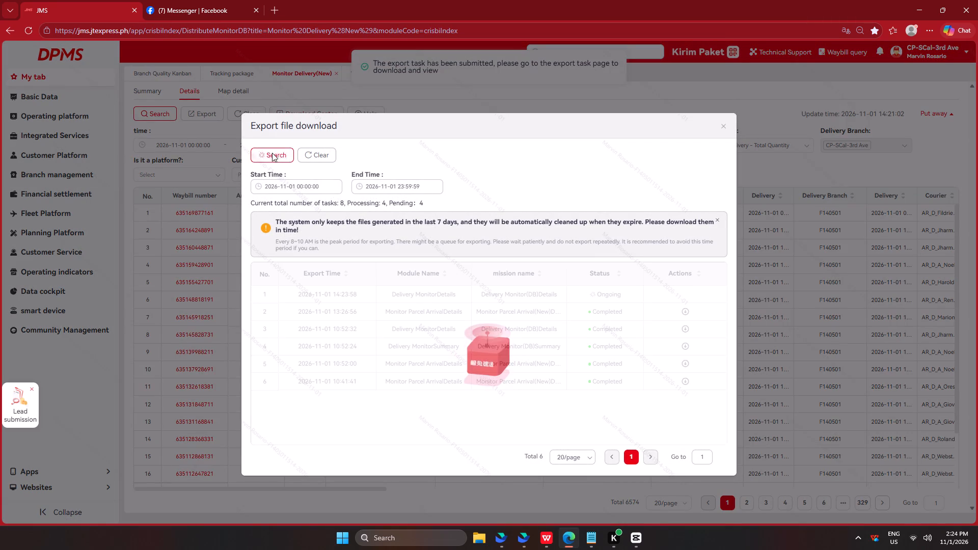
left_click(272, 153)
left_click(687, 294)
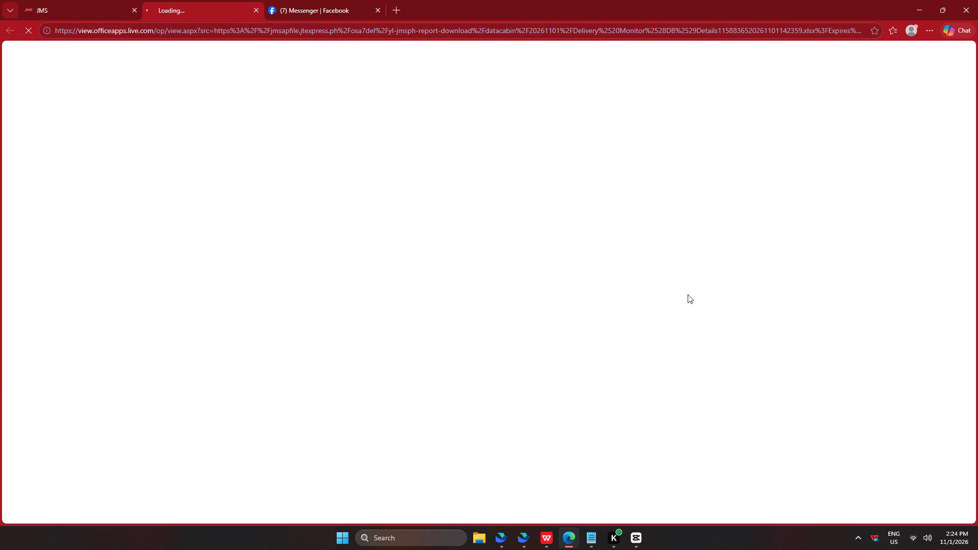
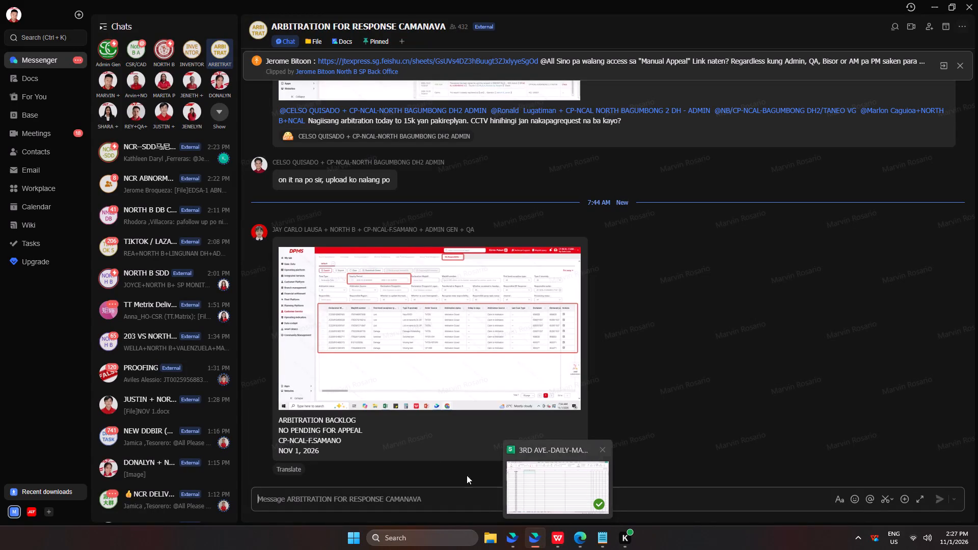
Switch to the 3RD AVE daily manifest workbook in WPS Office.
left_click(562, 543)
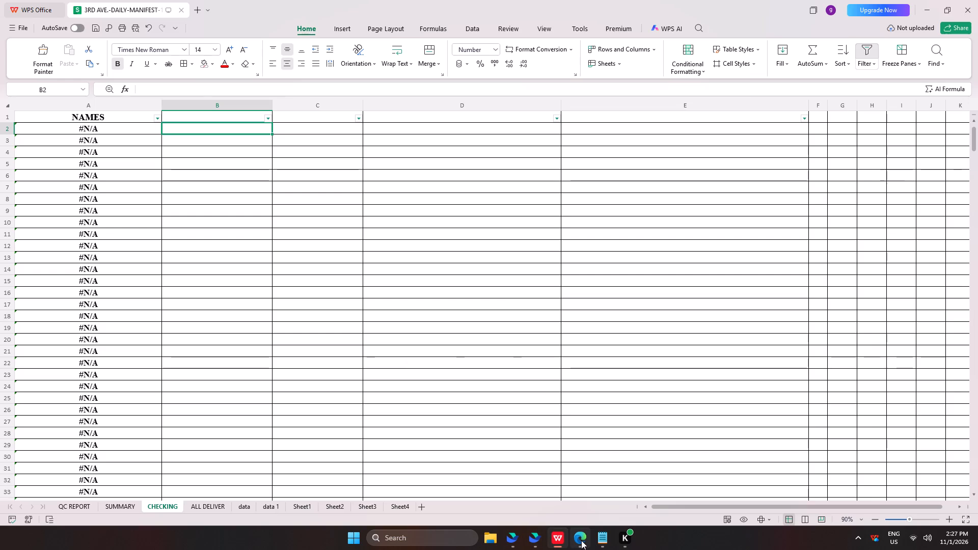
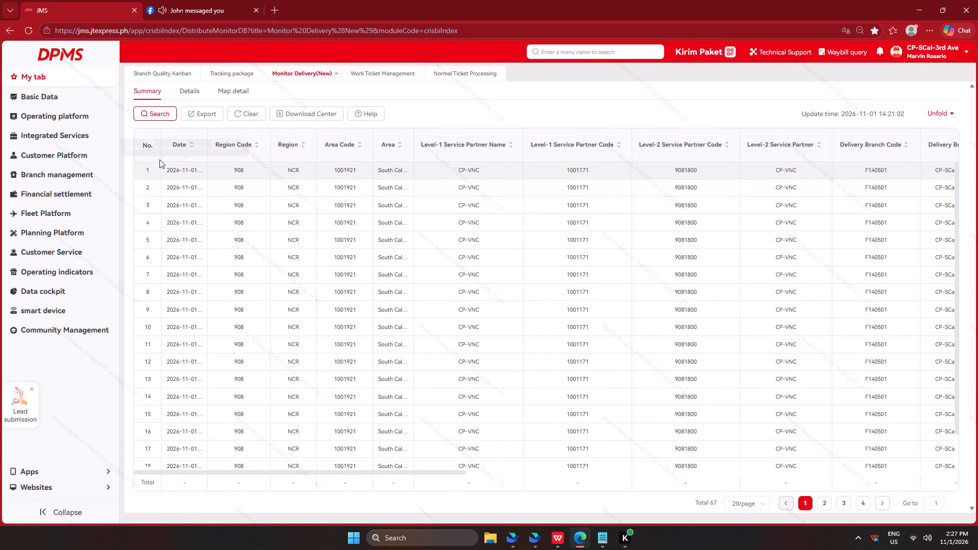
Shrink the No. and Date columns of the Monitor Delivery(New) summary table to their minimum width.
left_click_drag(159, 159, 10, 157)
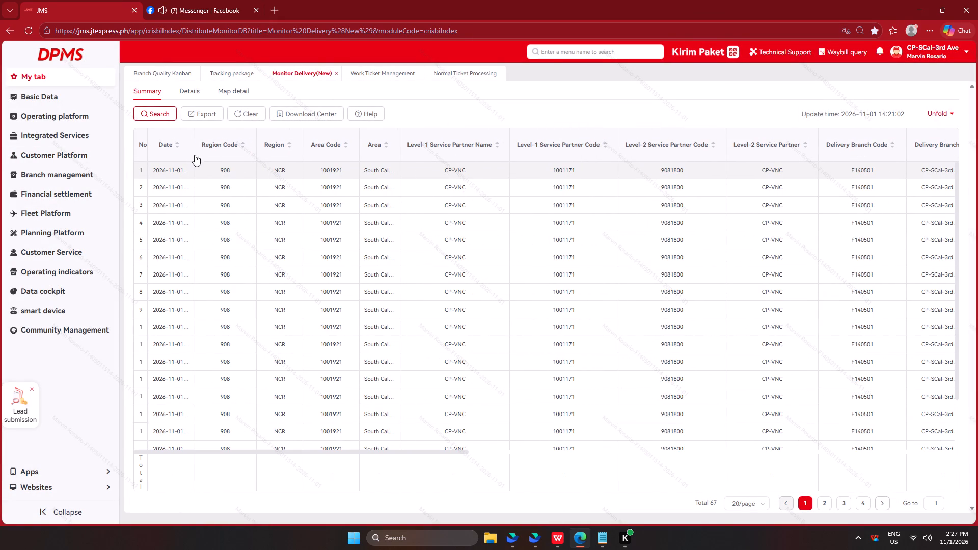
left_click_drag(191, 156, 27, 158)
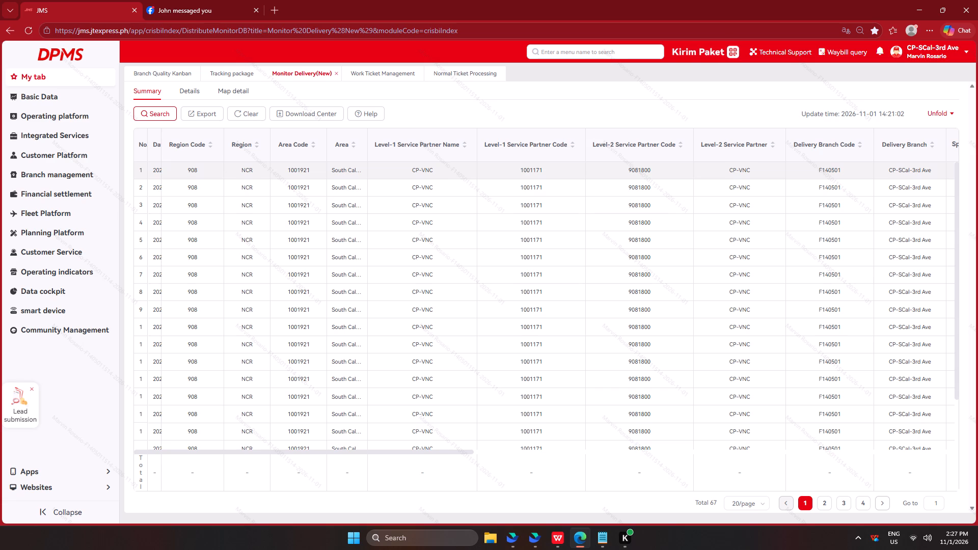
Shrink the delivery summary's Region Code through Delivery Branch columns, including the Area and Service Partner columns, to their minimum width.
left_click_drag(223, 157, 46, 151)
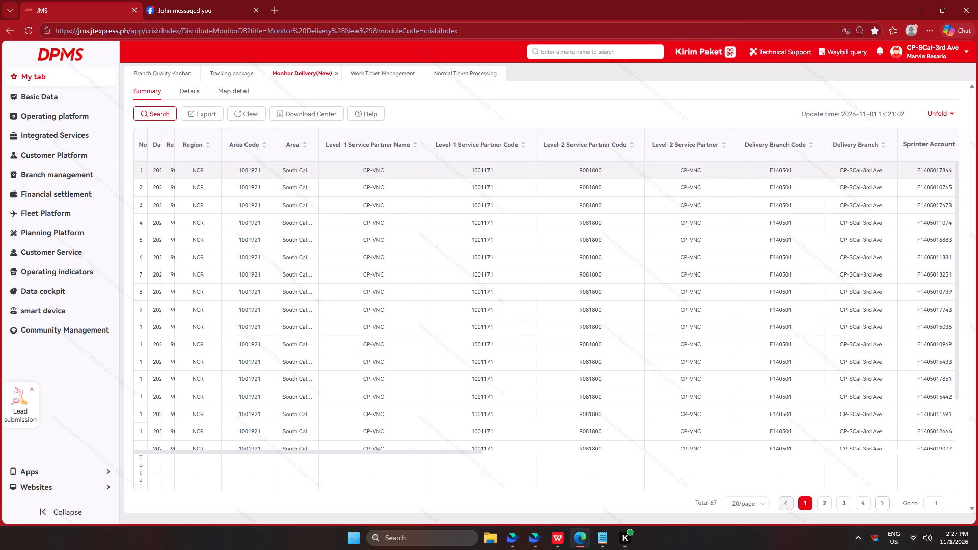
left_click_drag(219, 157, 55, 155)
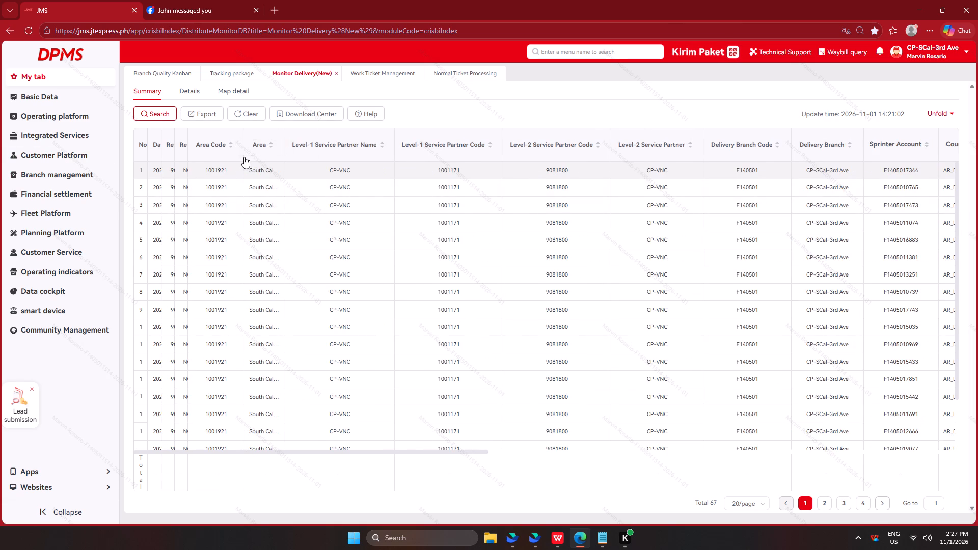
left_click_drag(244, 157, 0, 149)
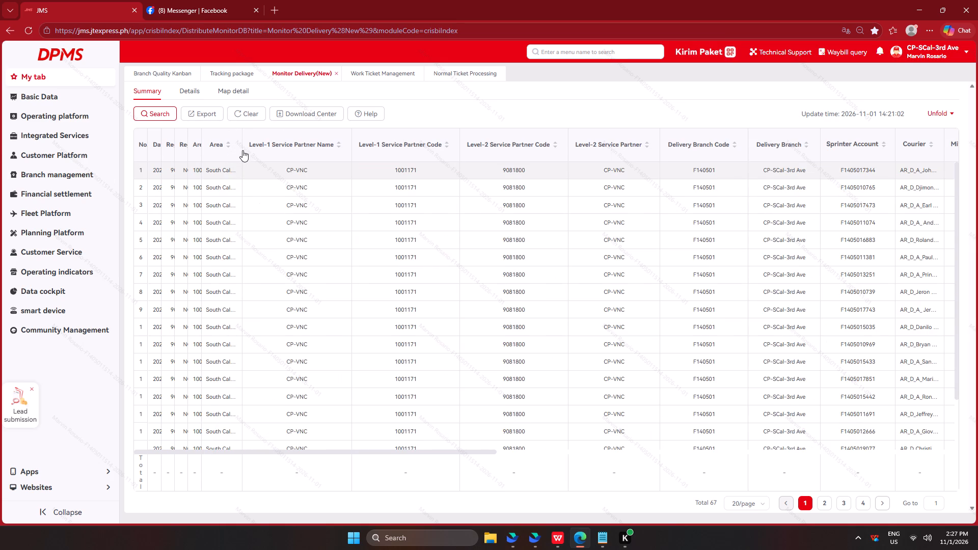
left_click_drag(241, 153, 0, 159)
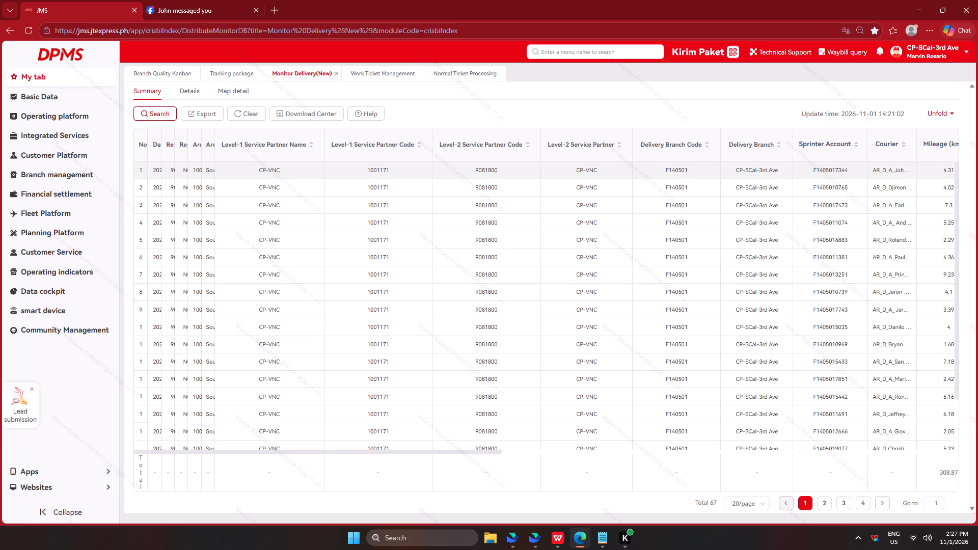
left_click_drag(322, 159, 0, 162)
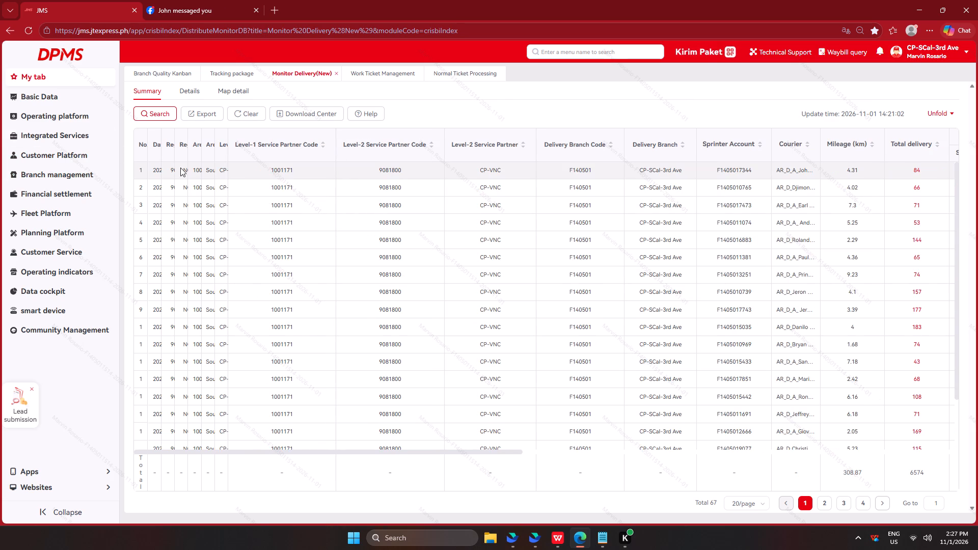
left_click_drag(335, 159, 0, 175)
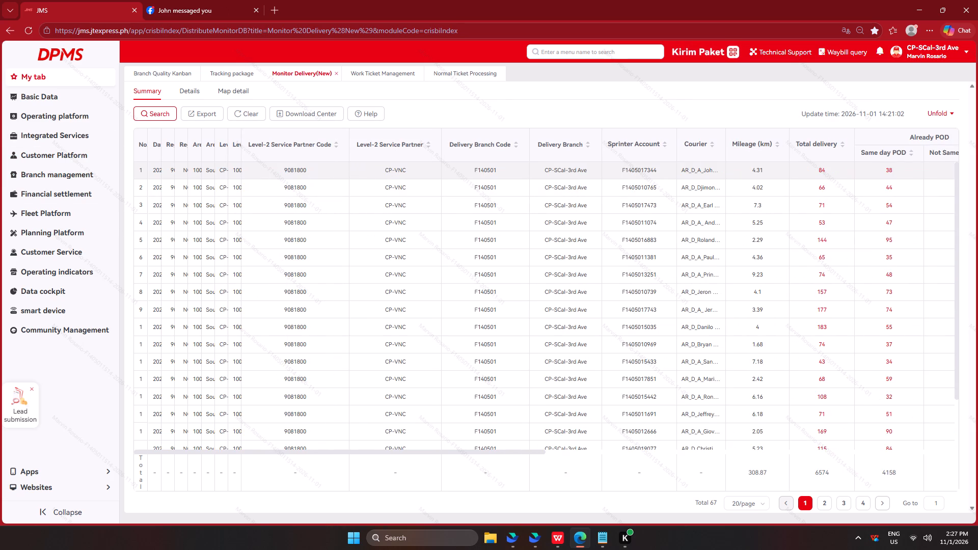
left_click_drag(348, 158, 0, 154)
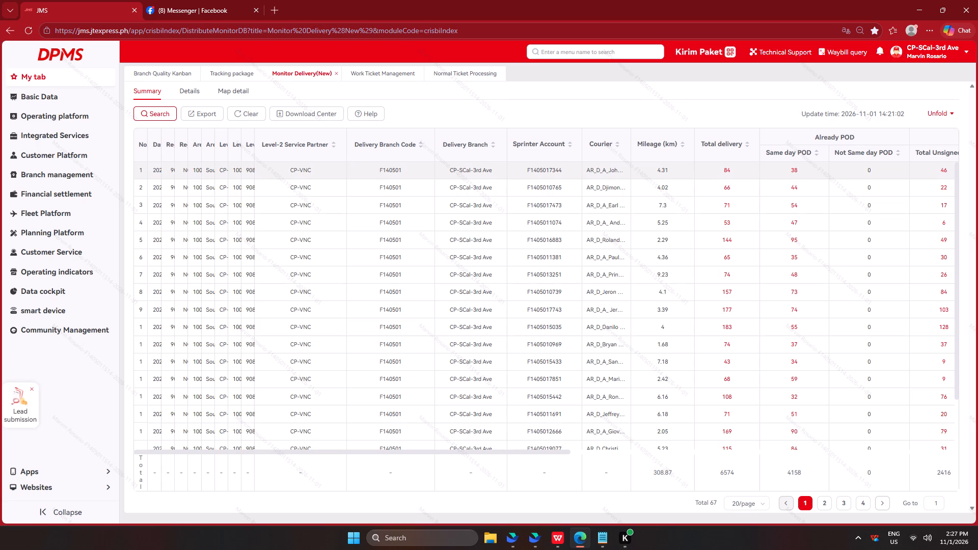
left_click_drag(345, 159, 0, 169)
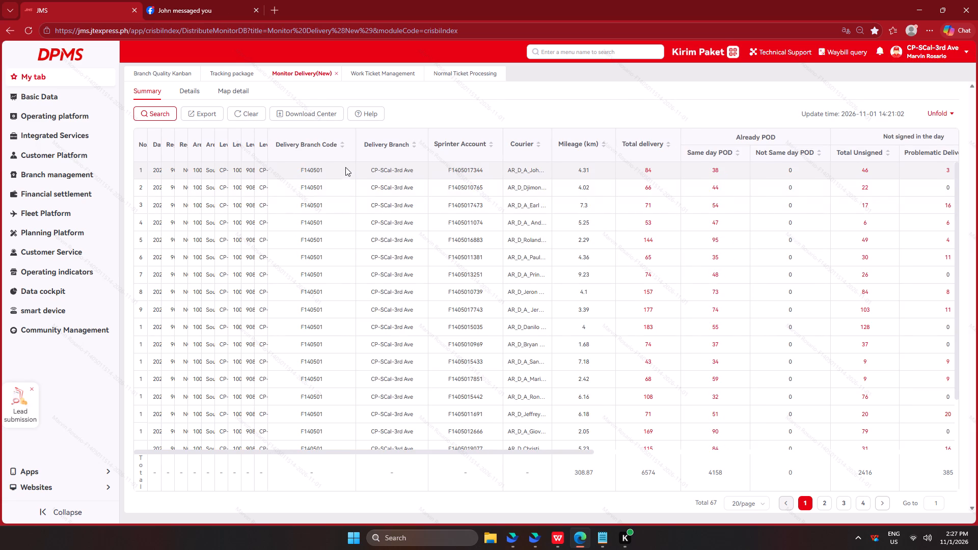
left_click_drag(353, 157, 276, 157)
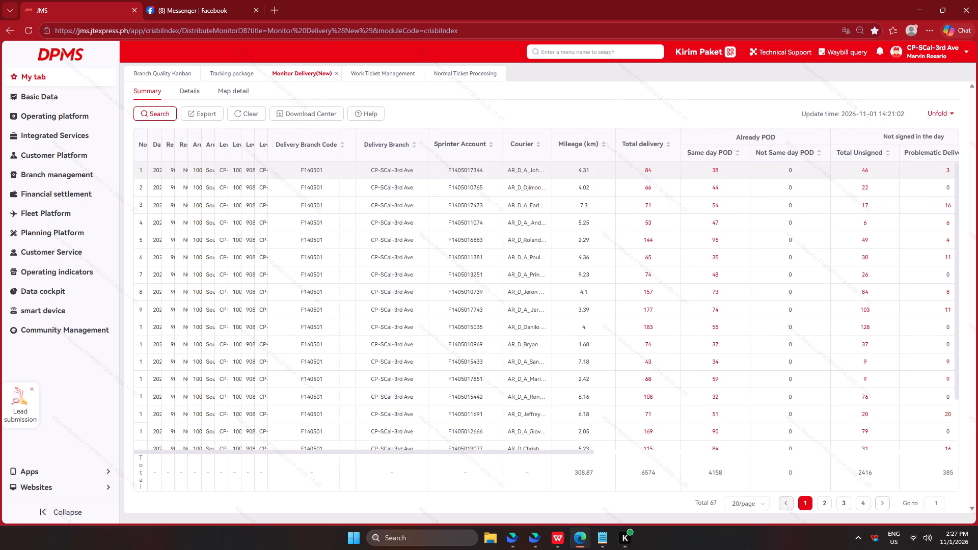
left_click_drag(276, 157, 0, 164)
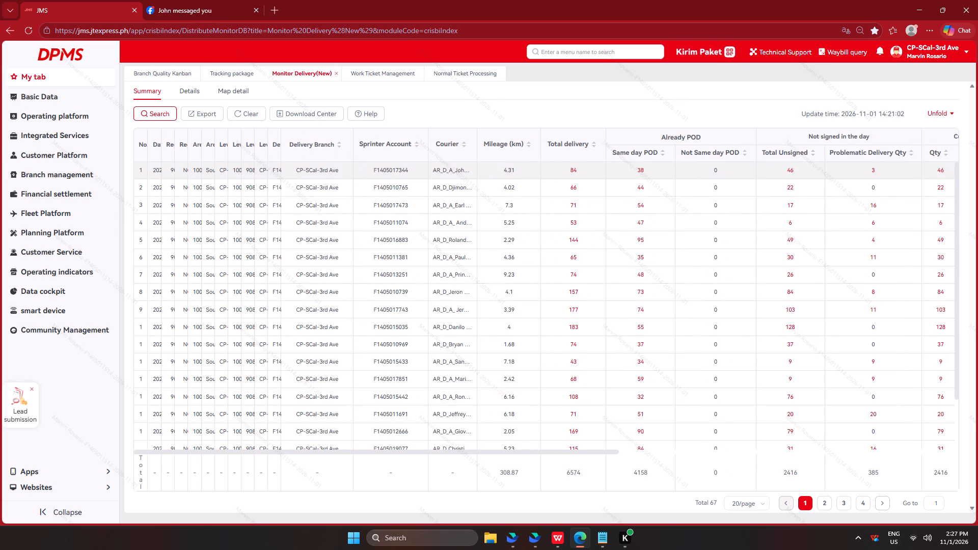
left_click_drag(353, 159, 19, 155)
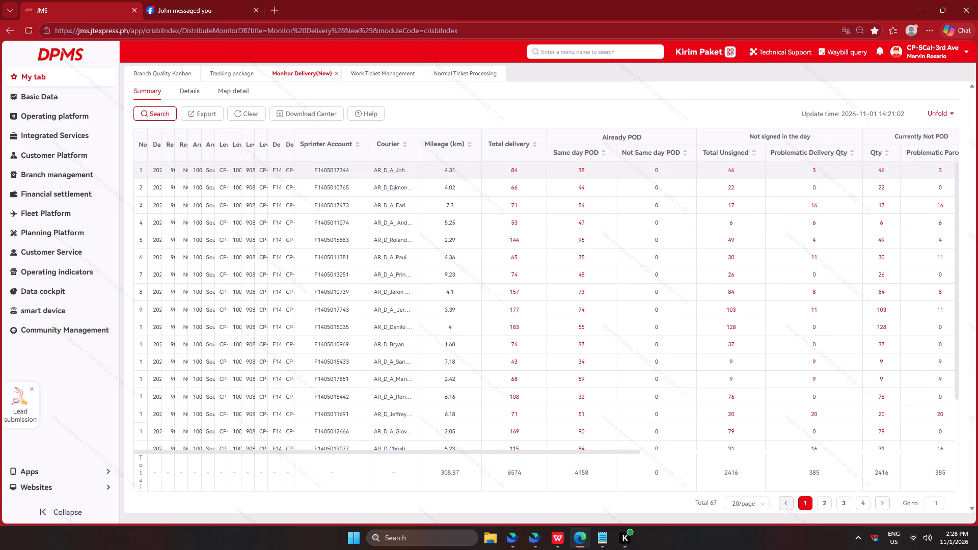
Narrow the Sprinter Account column until it just fits the full account codes.
left_click_drag(368, 155, 341, 157)
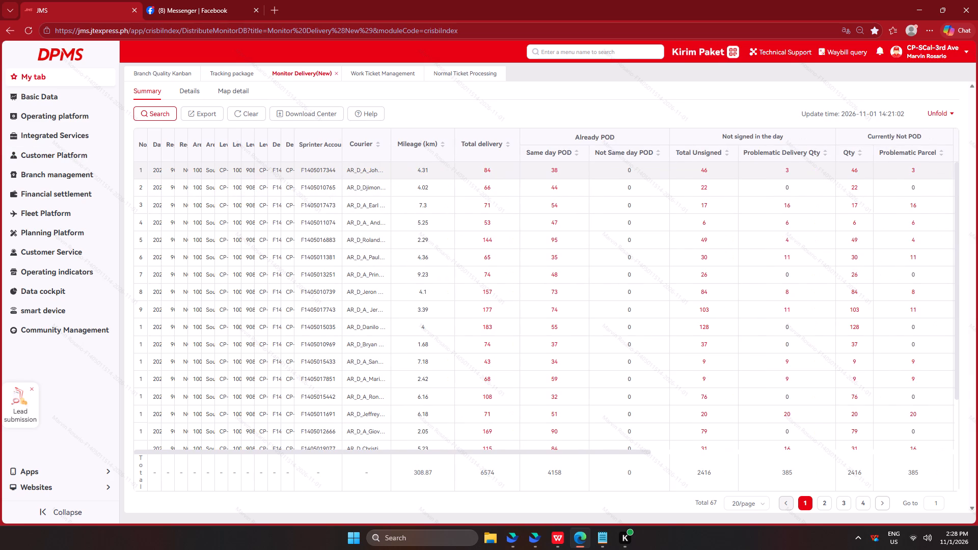
left_click_drag(341, 157, 335, 158)
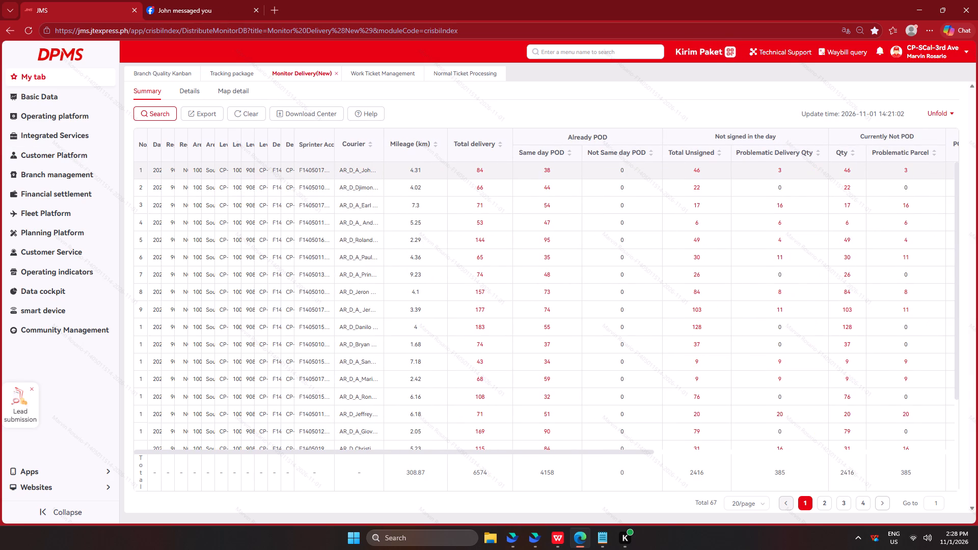
left_click(333, 158)
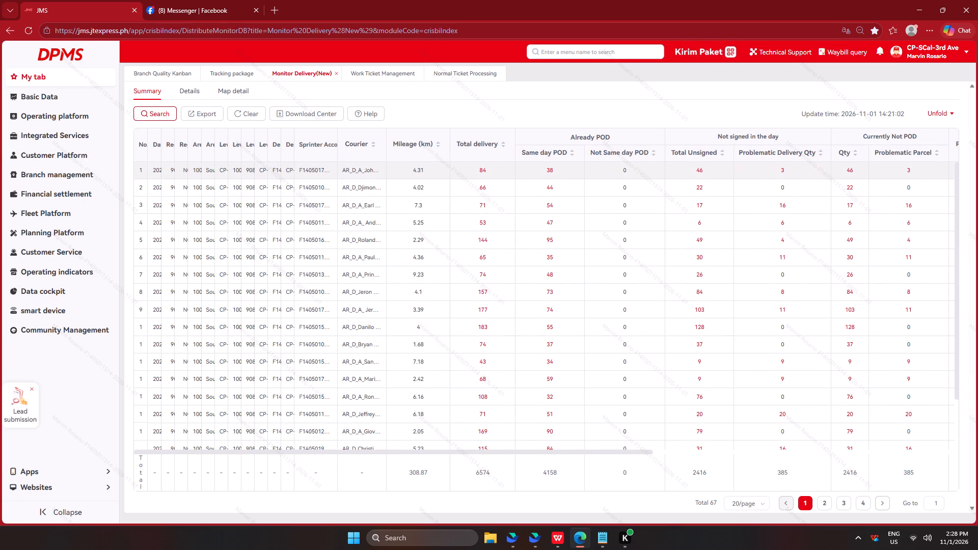
left_click_drag(336, 159, 342, 160)
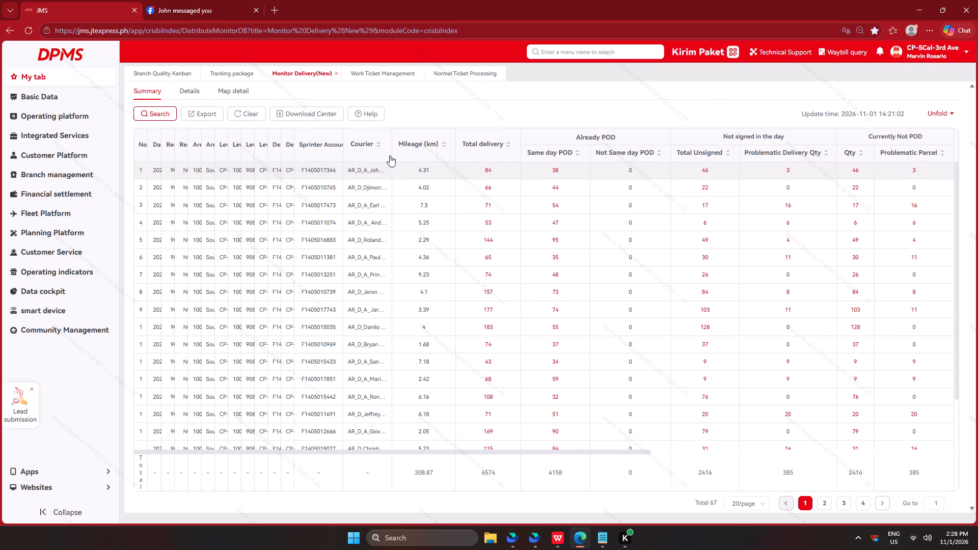
Widen the Courier column so that more of each courier's name fits.
left_click_drag(390, 155, 409, 157)
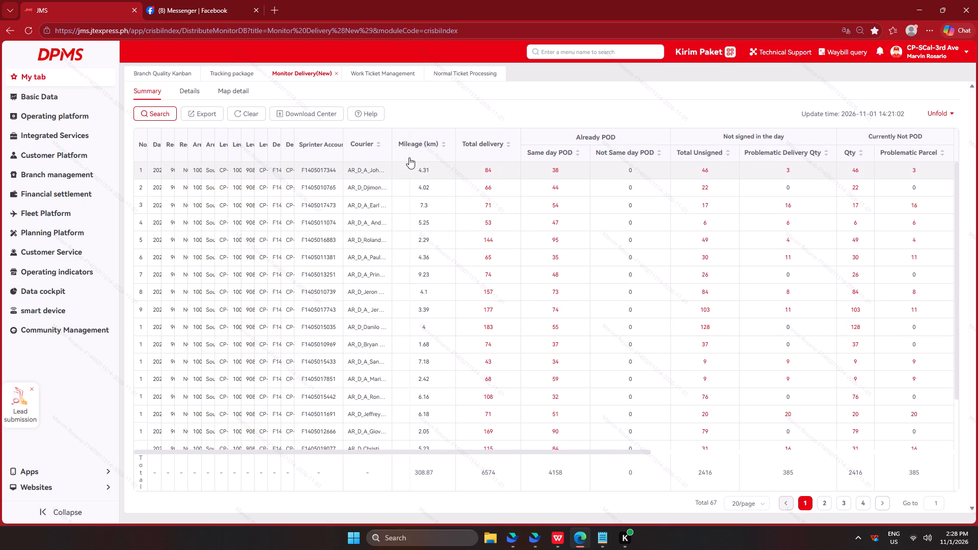
left_click_drag(409, 157, 415, 160)
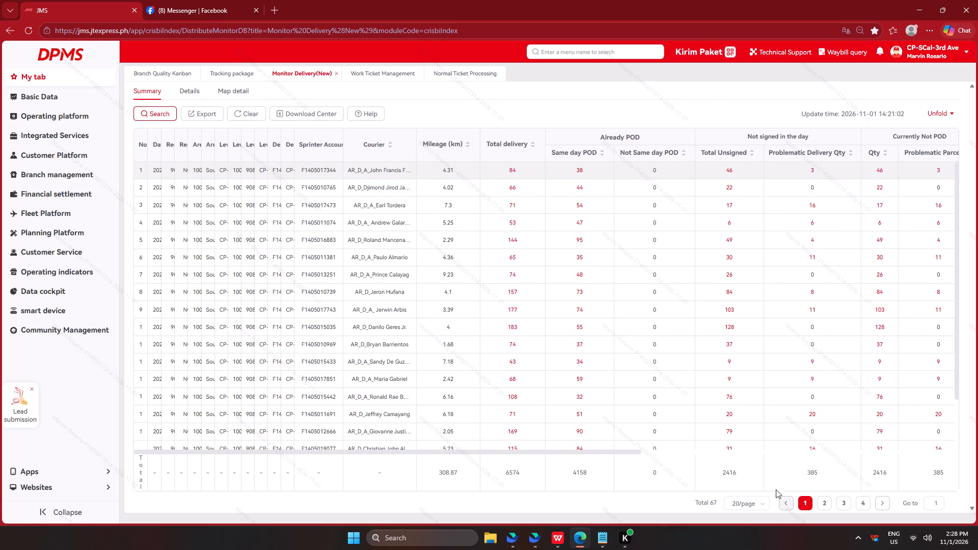
Set the delivery summary to list 100 rows per page.
left_click(757, 498)
left_click(756, 477)
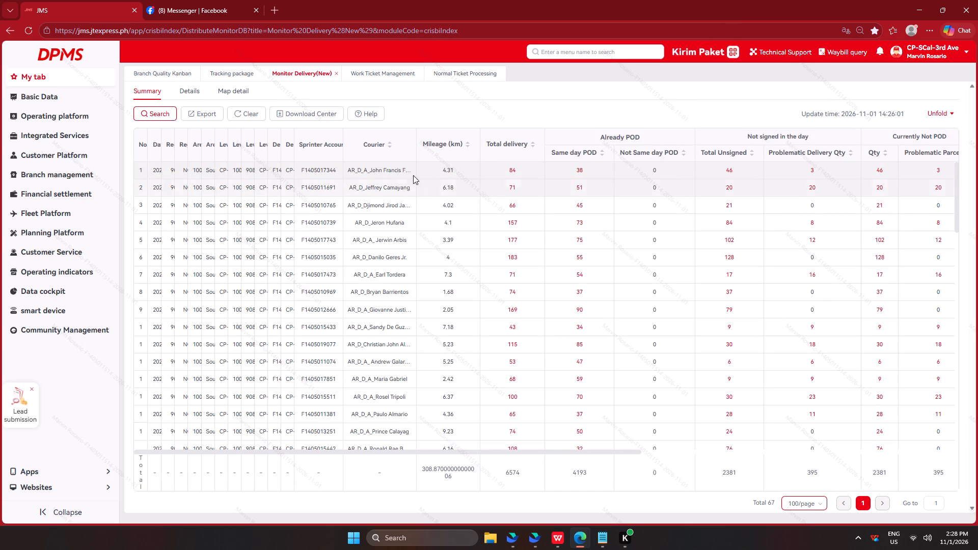
Widen the Courier column further to fit the full courier names, and check it down to the last row.
left_click_drag(415, 156, 420, 158)
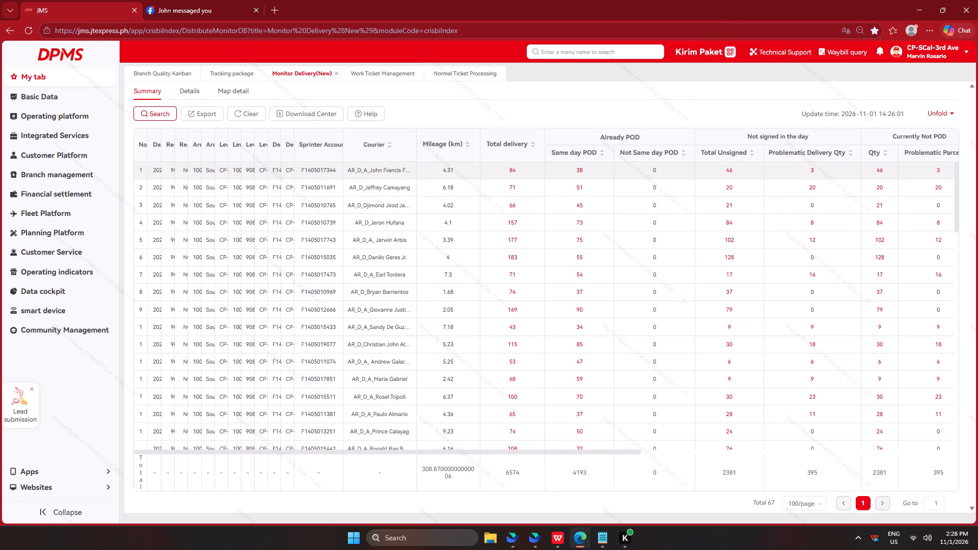
left_click_drag(420, 158, 424, 160)
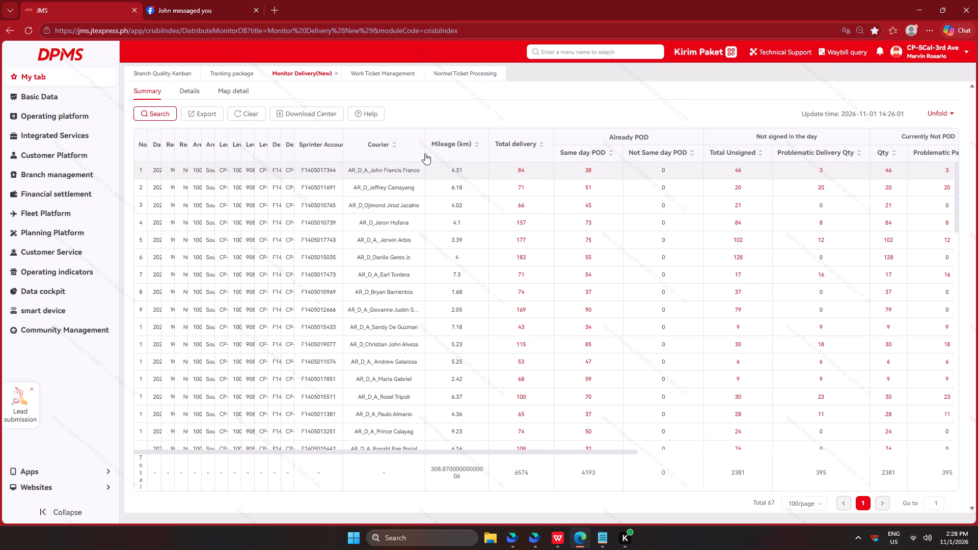
left_click_drag(424, 153, 430, 157)
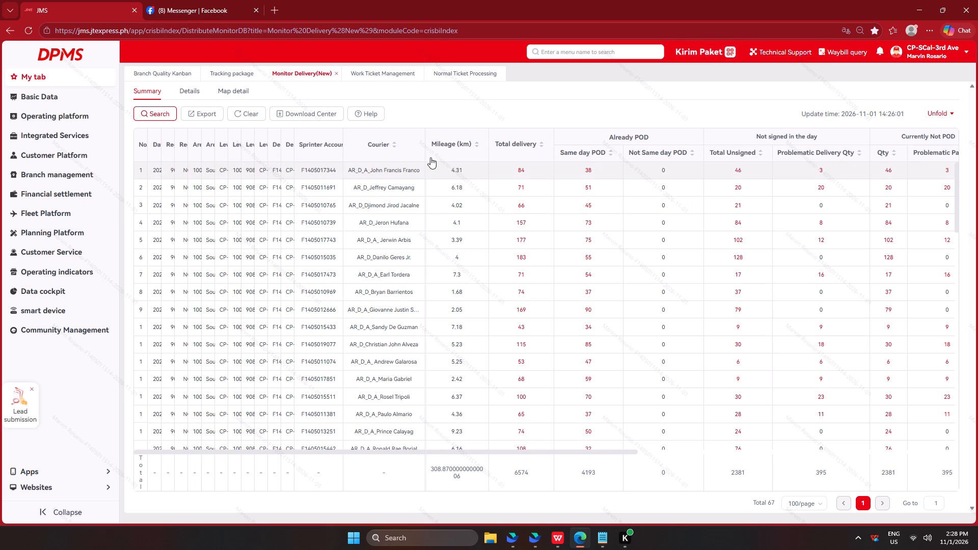
left_click_drag(430, 157, 432, 158)
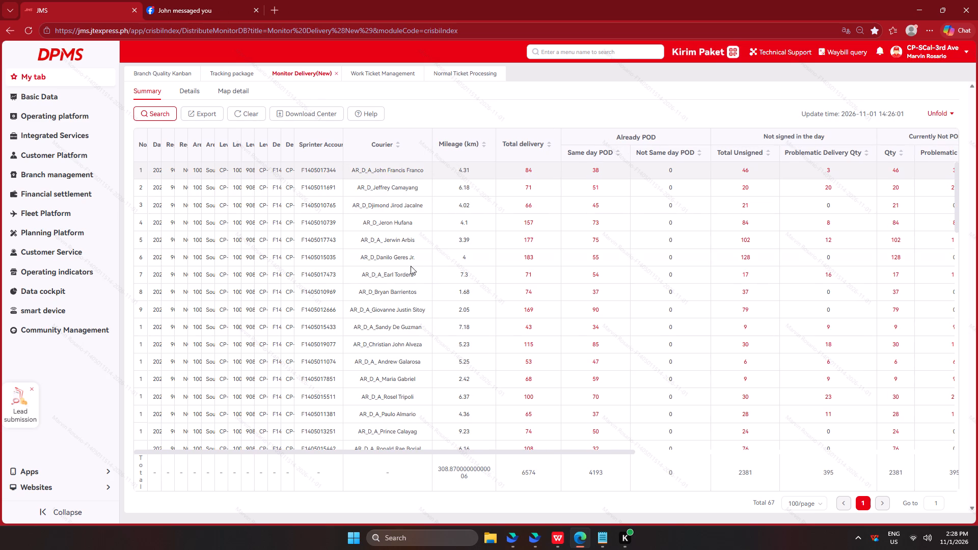
scroll(423, 292, "down", 5)
scroll(427, 320, "down", 20)
scroll(427, 320, "down", 12)
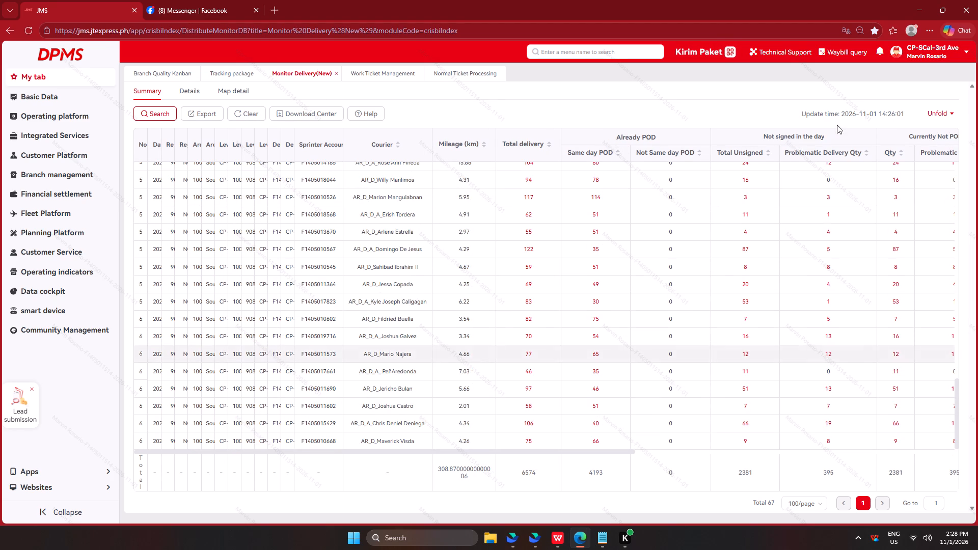
Log out of the current JMS account.
left_click(937, 44)
left_click(900, 113)
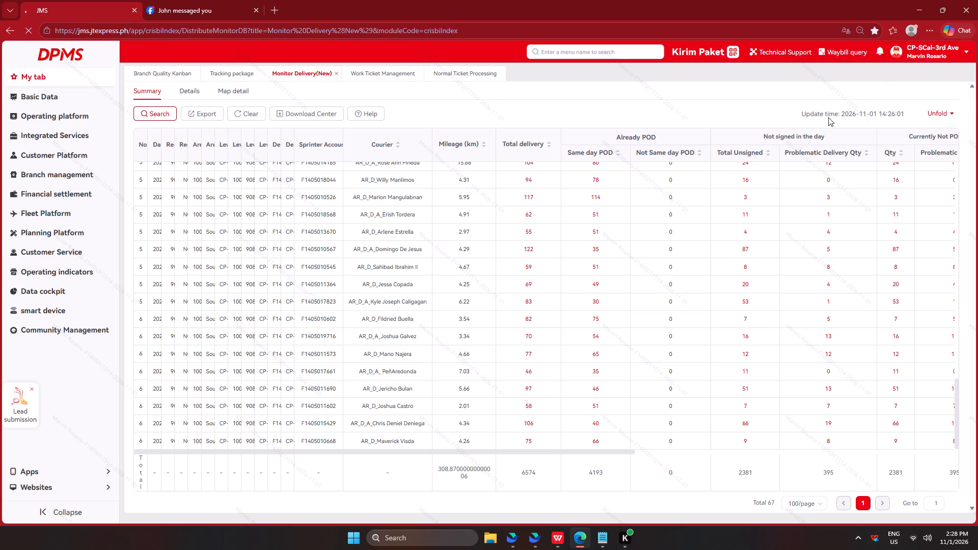
Select the last four digits of the account number on the login form for replacement.
left_click(502, 243)
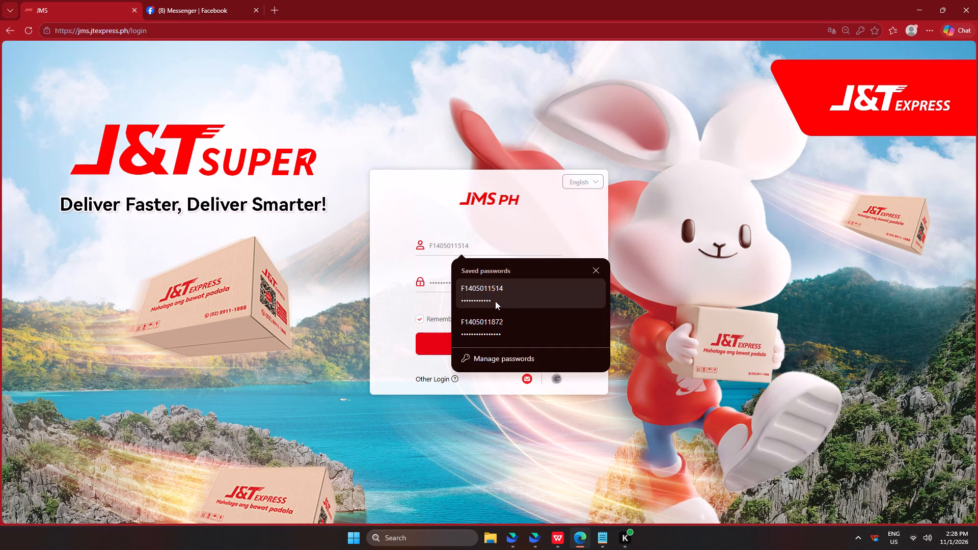
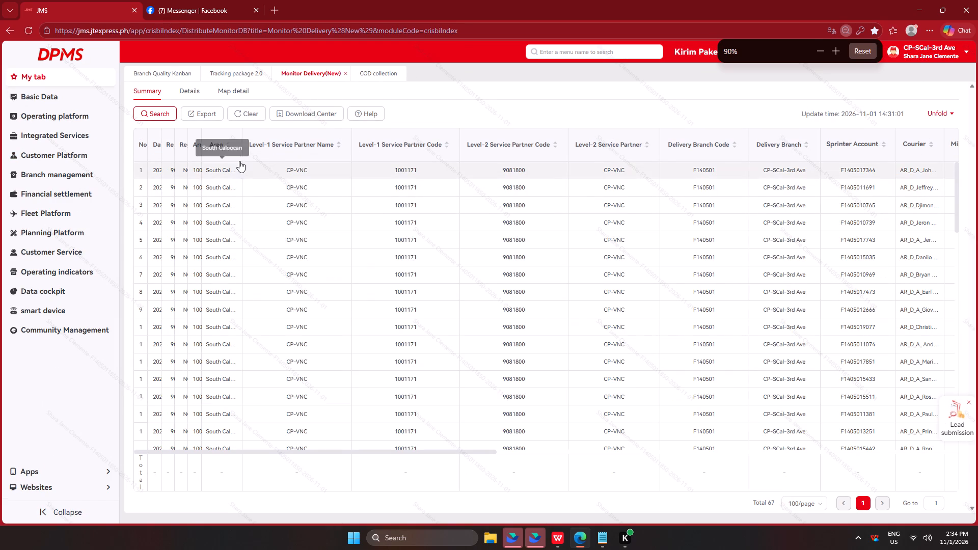
Shrink the Area column in the delivery monitoring summary to its minimum width.
left_click_drag(240, 160, 7, 163)
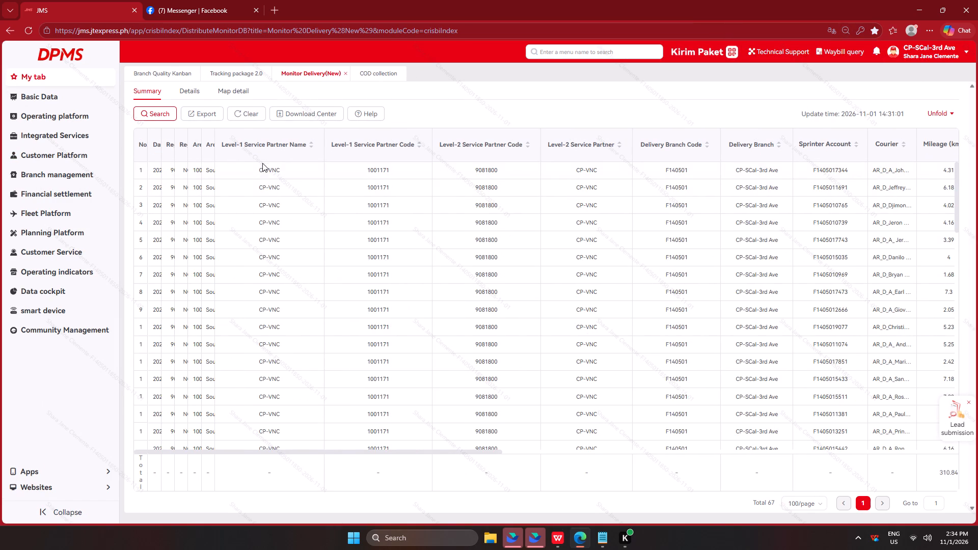
Narrow the Level-1 and Level-2 Service Partner name and code columns and both Delivery Branch columns as far as they go.
left_click_drag(323, 157, 4, 187)
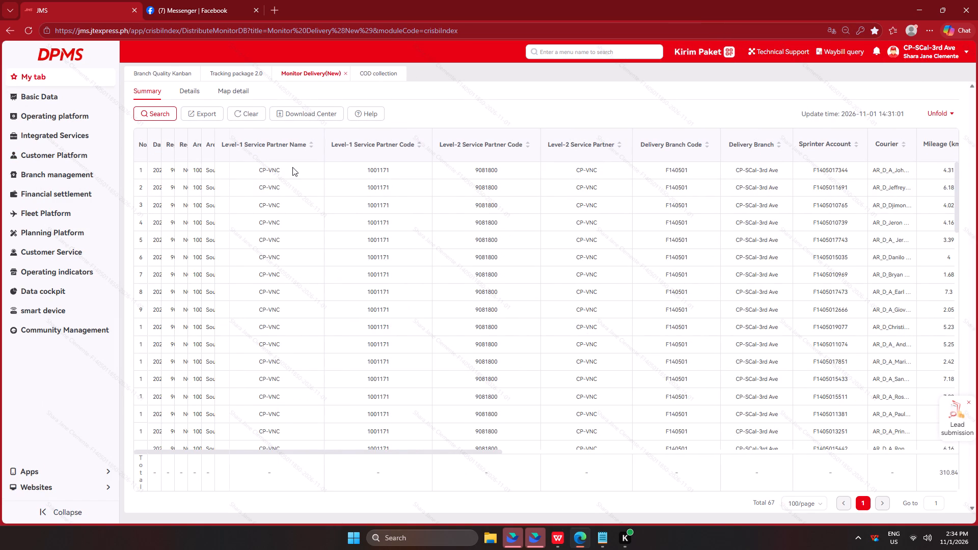
left_click_drag(335, 155, 0, 170)
left_click_drag(349, 156, 0, 181)
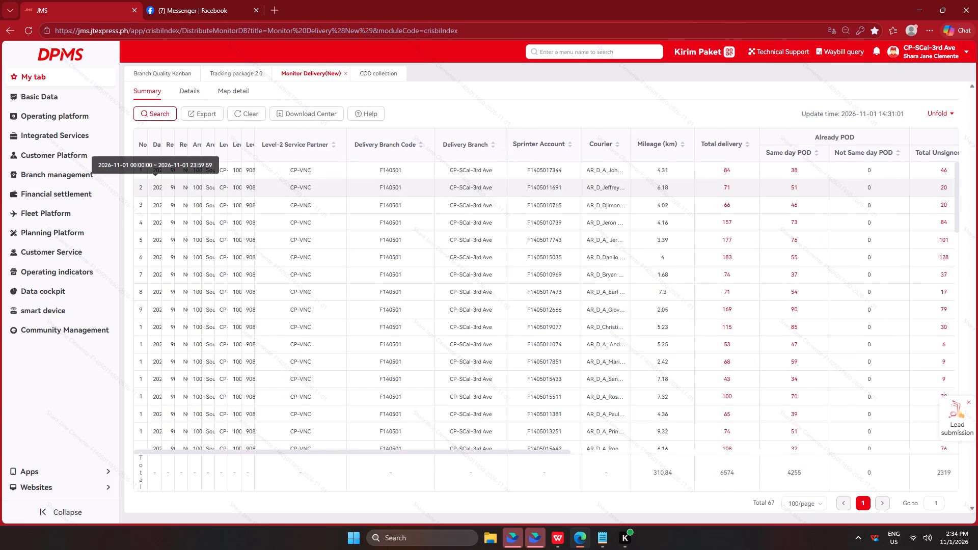
left_click_drag(342, 157, 0, 162)
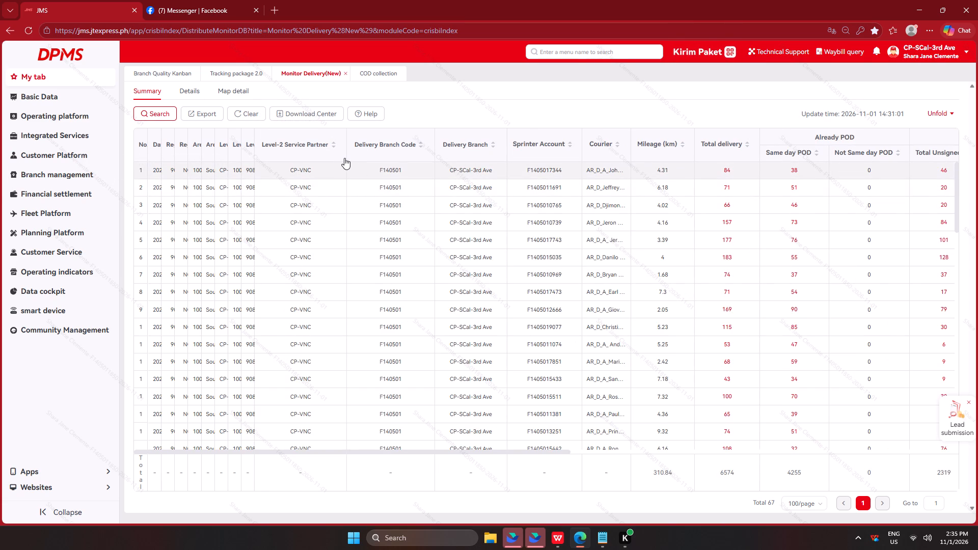
left_click_drag(346, 156, 0, 174)
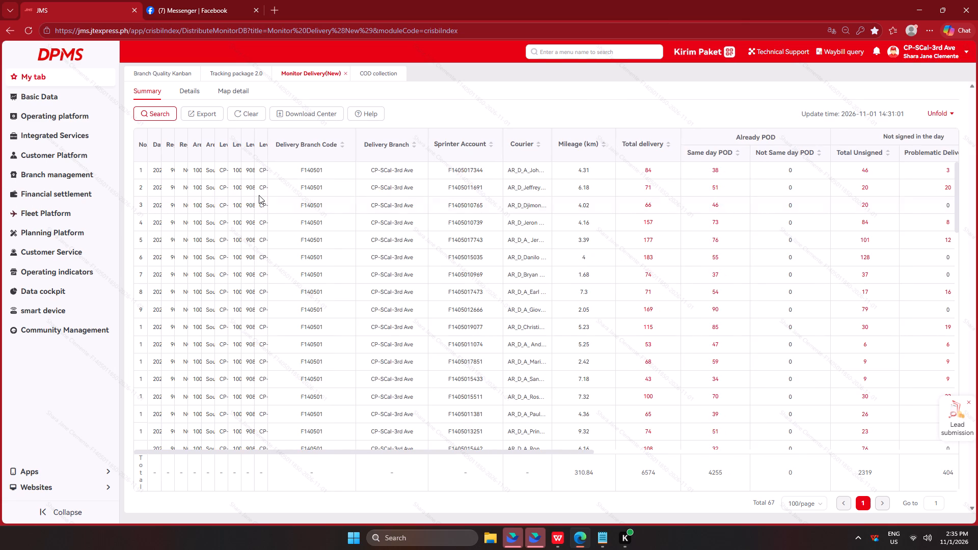
left_click_drag(355, 157, 354, 157)
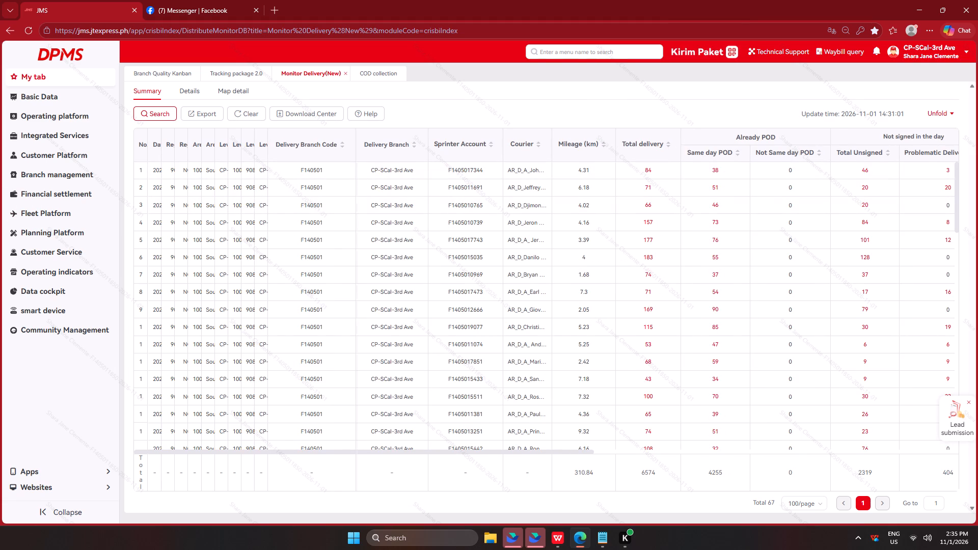
left_click_drag(354, 157, 14, 164)
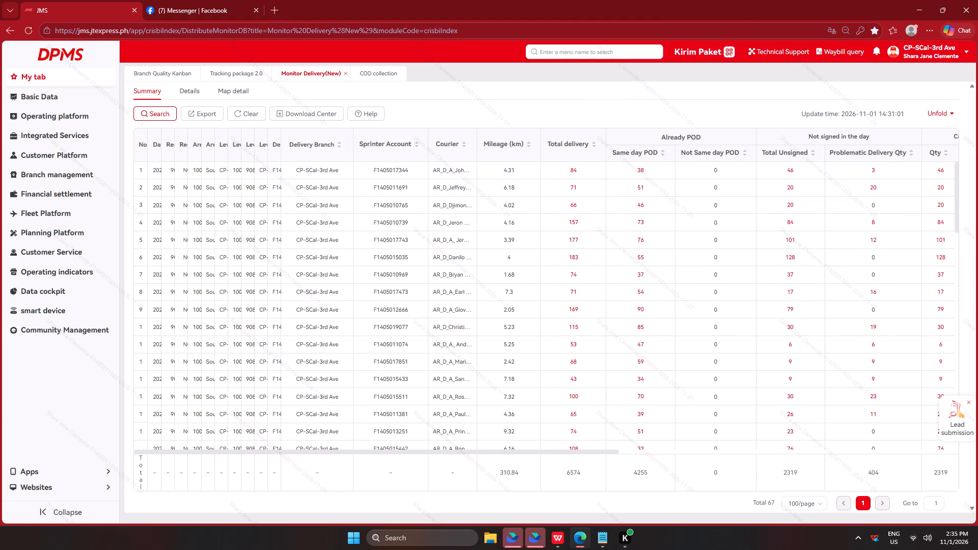
left_click_drag(352, 159, 49, 167)
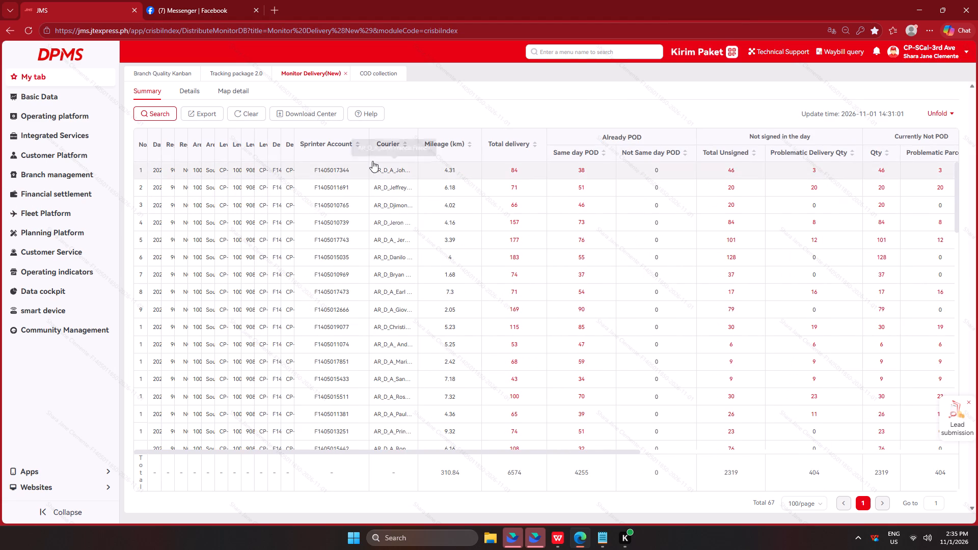
Narrow the Sprinter Account column until it just fits the full account numbers.
left_click_drag(365, 157, 360, 158)
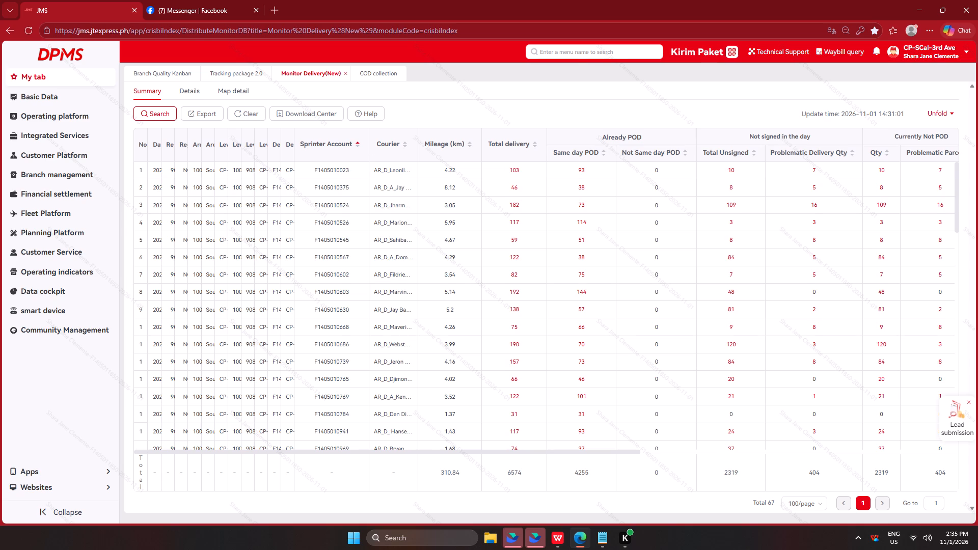
left_click_drag(369, 155, 332, 159)
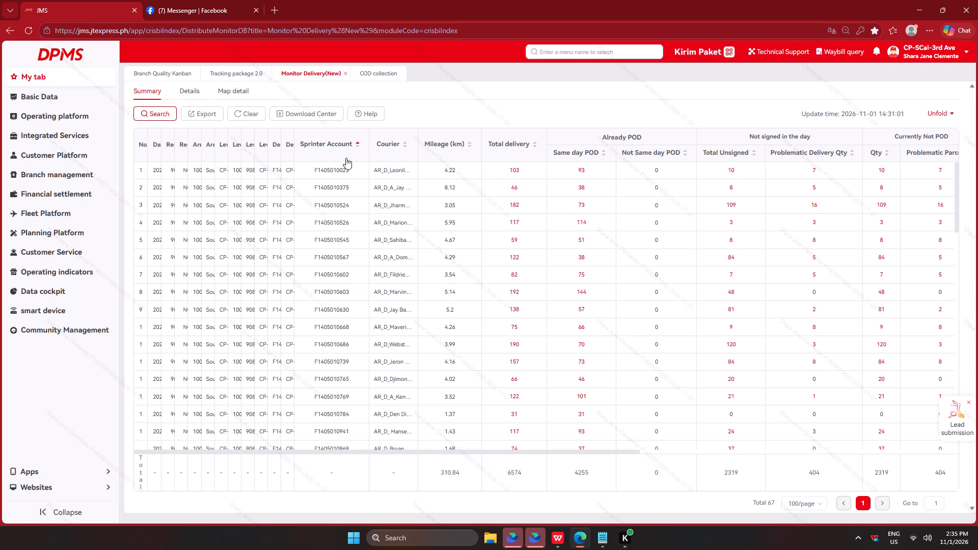
left_click_drag(368, 155, 338, 158)
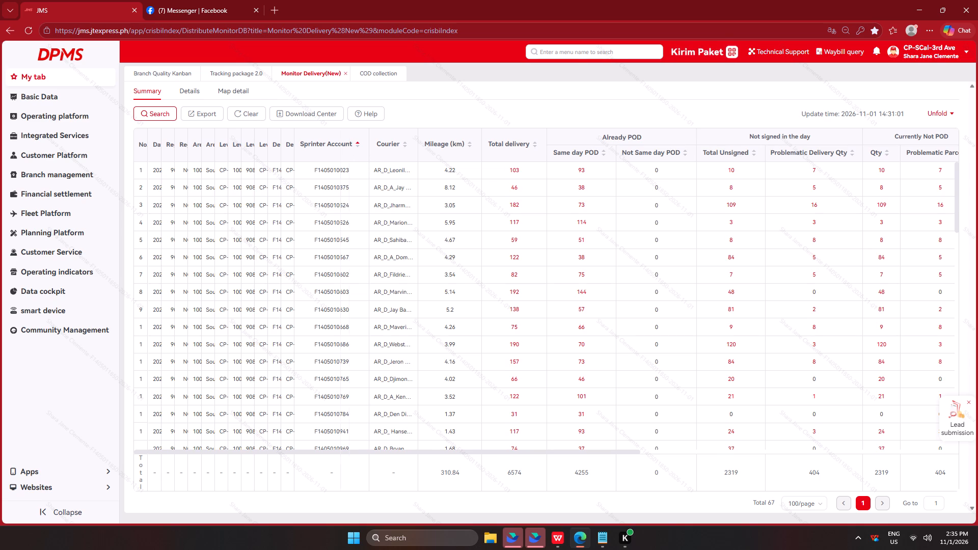
left_click_drag(338, 158, 337, 159)
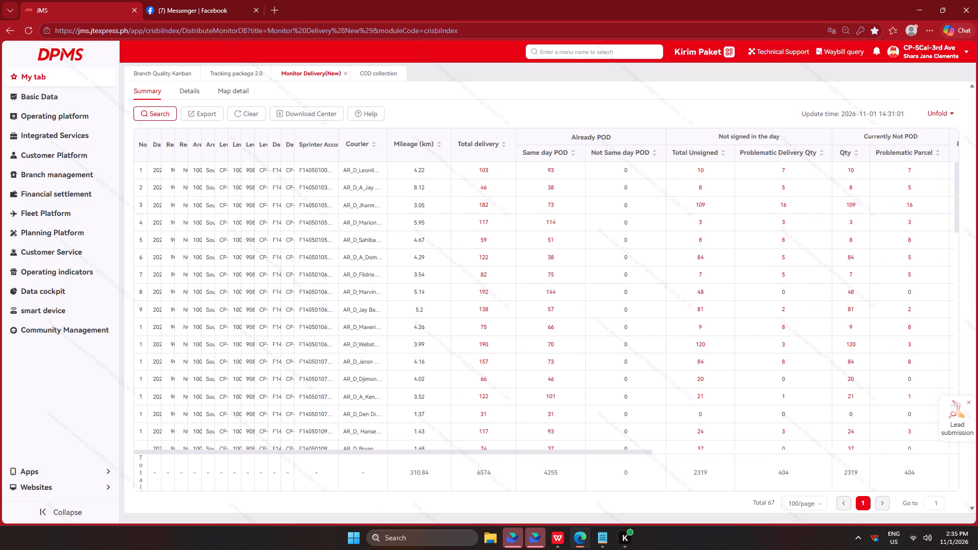
left_click_drag(337, 158, 344, 159)
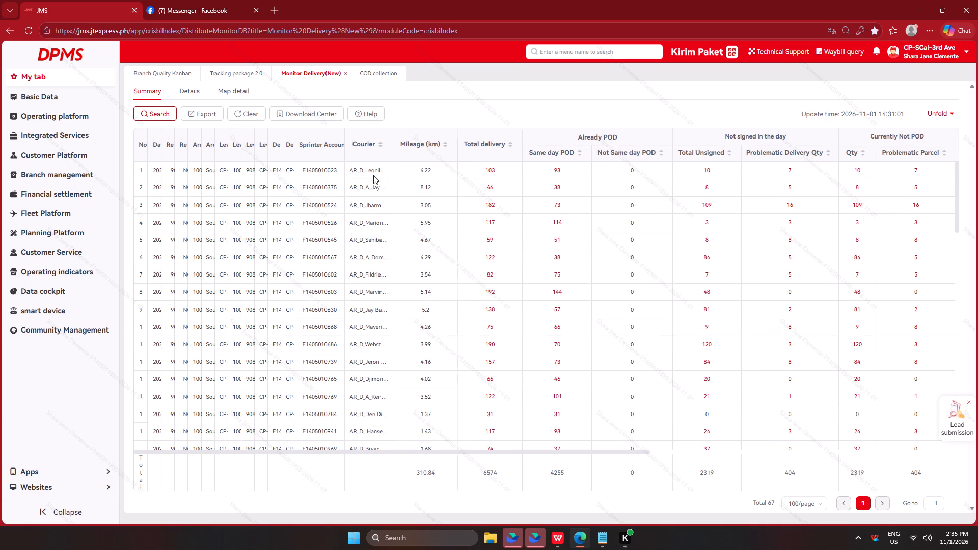
Widen the Courier column so that the couriers' full names fit on one line.
left_click_drag(392, 154, 437, 156)
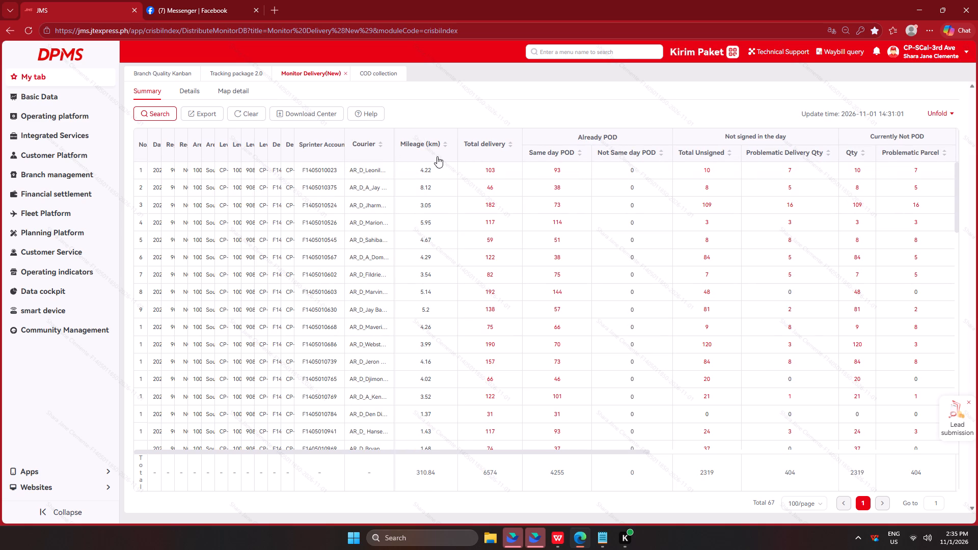
left_click_drag(437, 156, 441, 156)
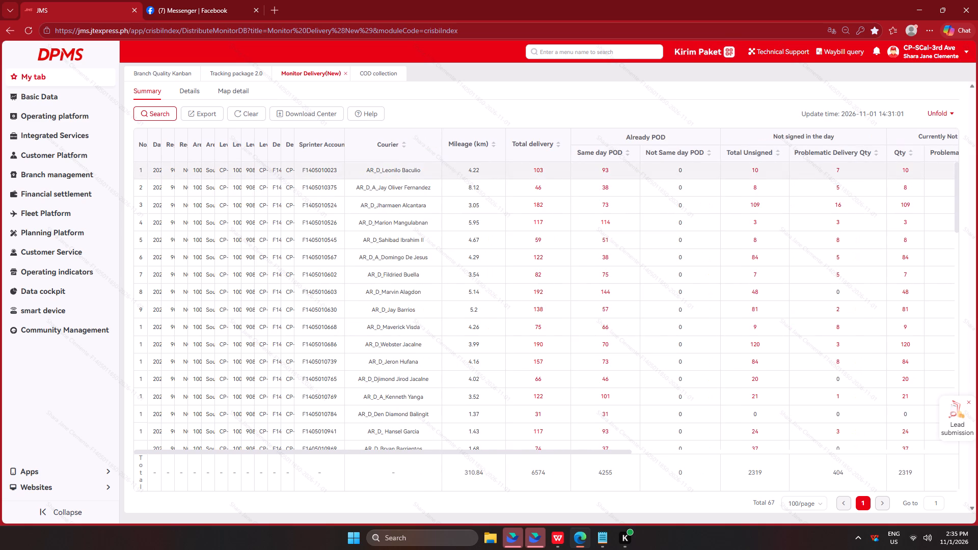
left_click_drag(440, 157, 433, 158)
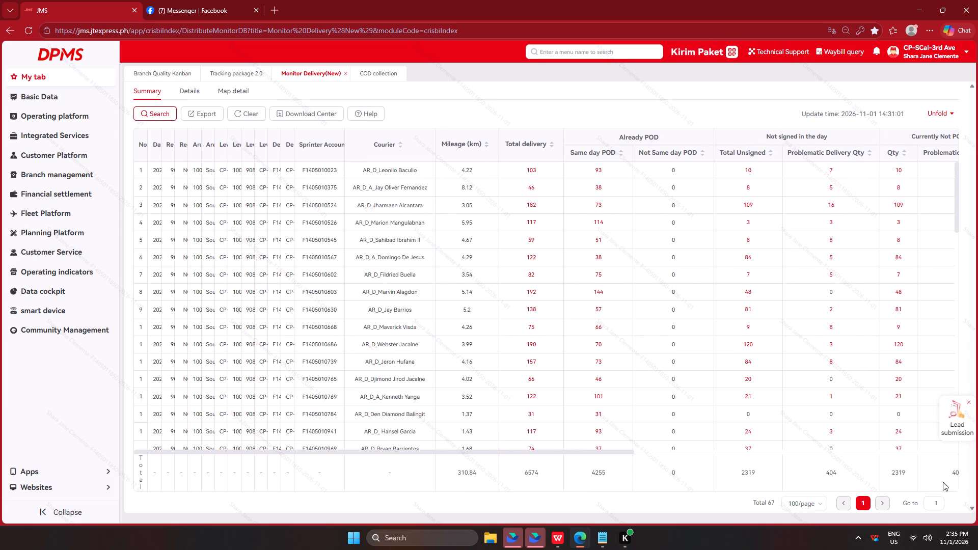
Move the floating Lead submission widget off the summary table onto the navigation sidebar.
left_click_drag(959, 428, 0, 390)
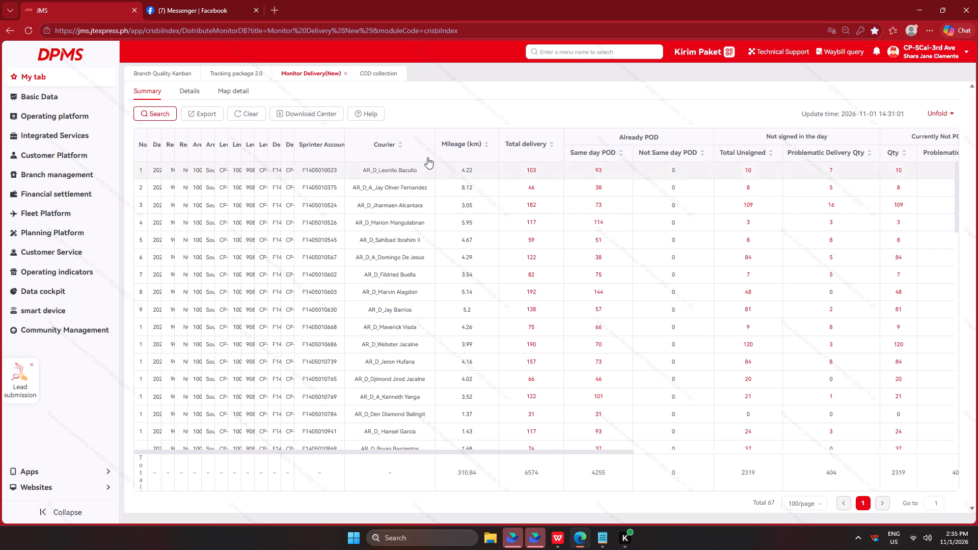
Fine-tune the Courier column width so that it just fits the longest courier name in the whole list.
left_click_drag(434, 154, 429, 154)
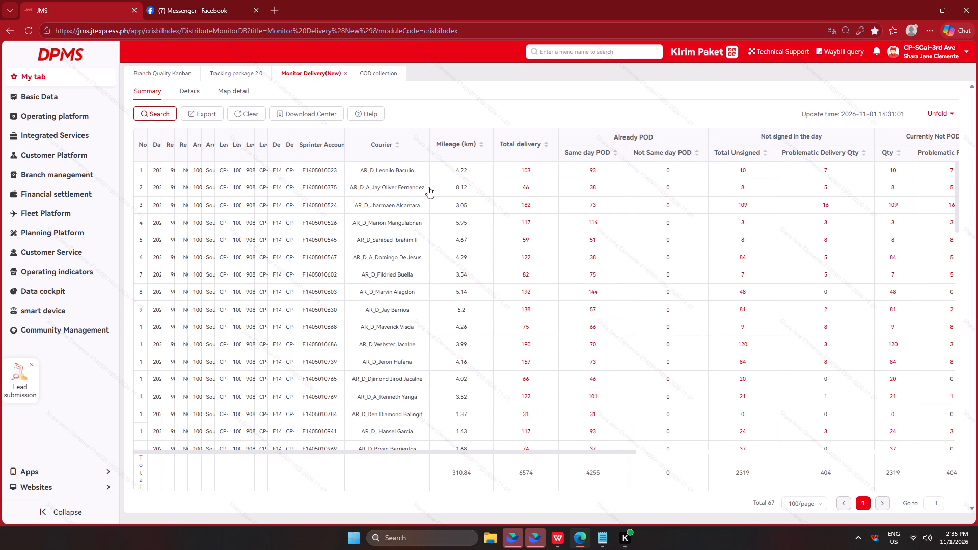
scroll(414, 215, "down", 6)
scroll(411, 240, "down", 20)
scroll(411, 240, "down", 9)
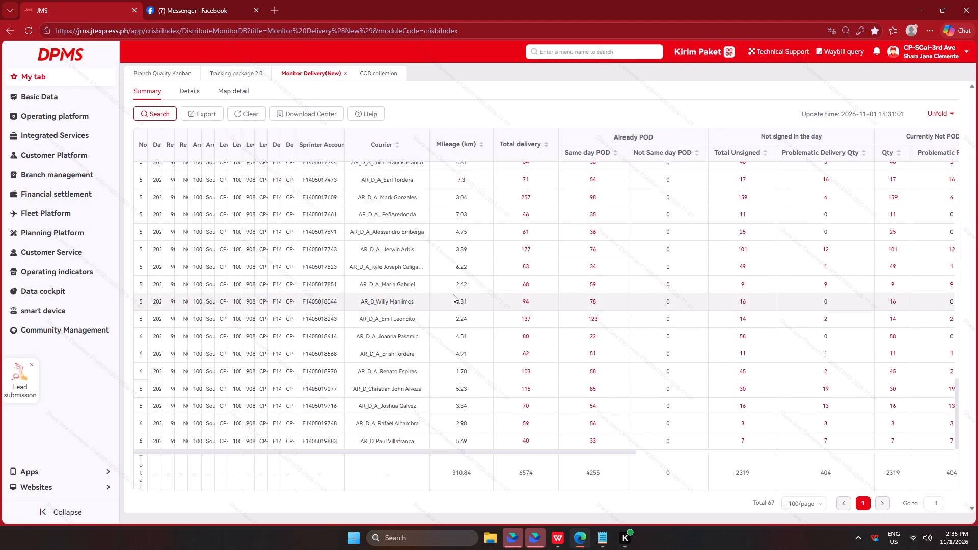
left_click(428, 156)
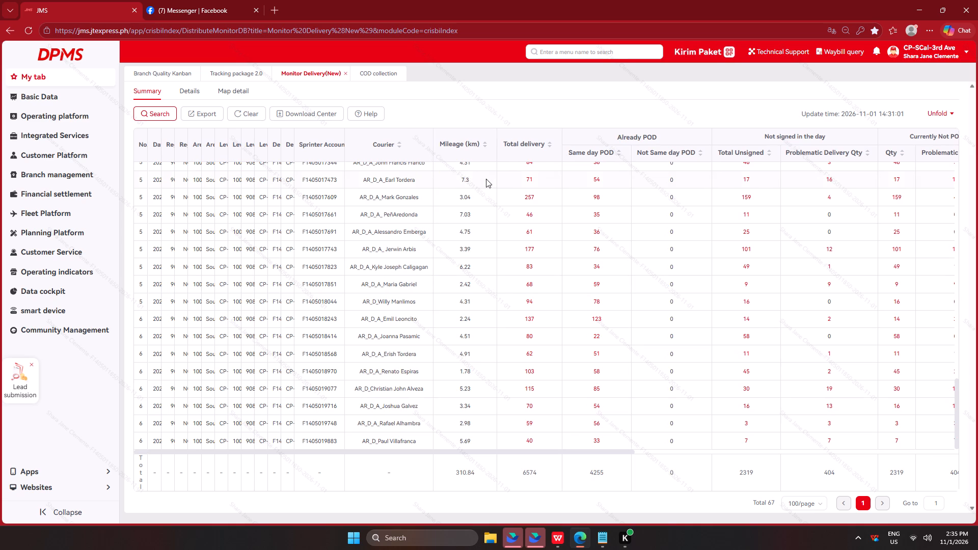
Tighten the Mileage (km), Total delivery and Same day POD columns, and narrow Not Same day POD as far as it goes.
left_click_drag(497, 157, 463, 158)
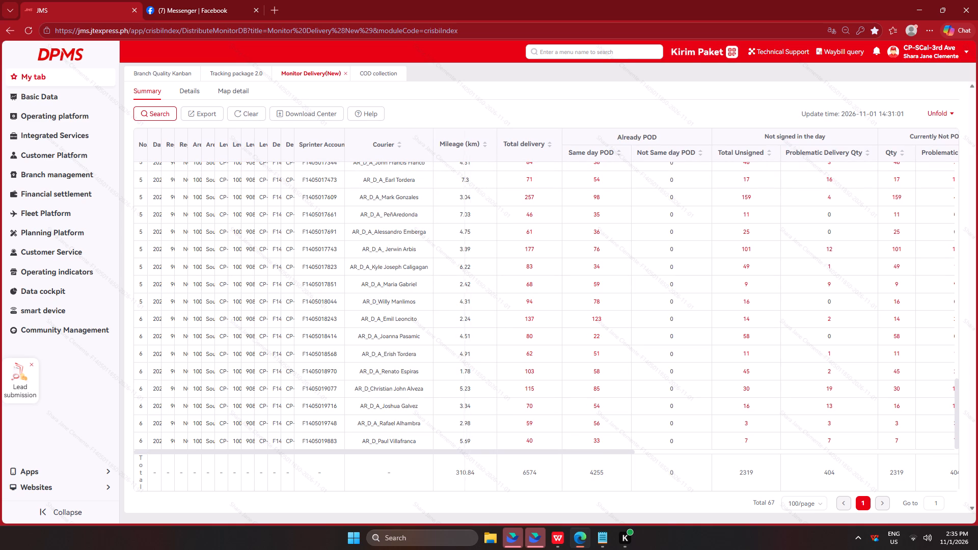
left_click_drag(463, 158, 458, 158)
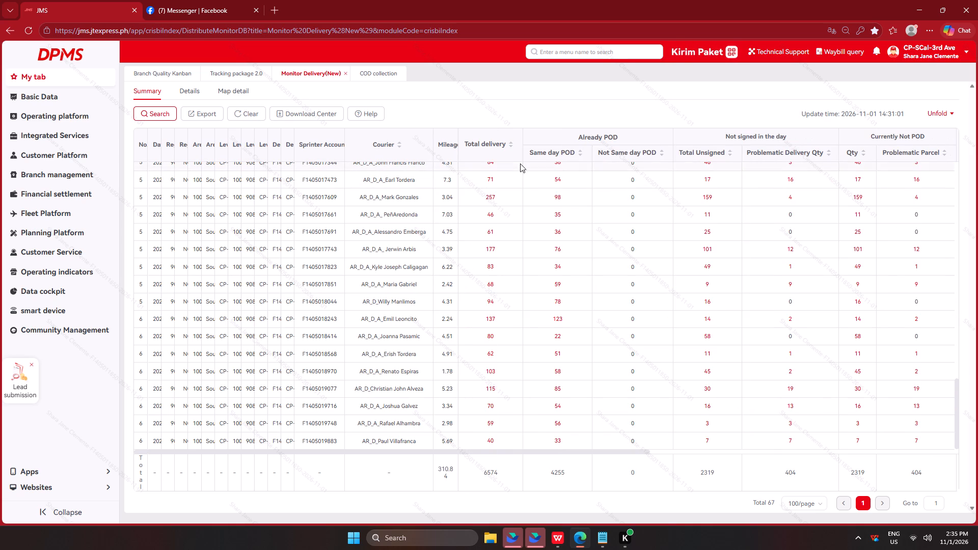
left_click_drag(522, 155, 508, 158)
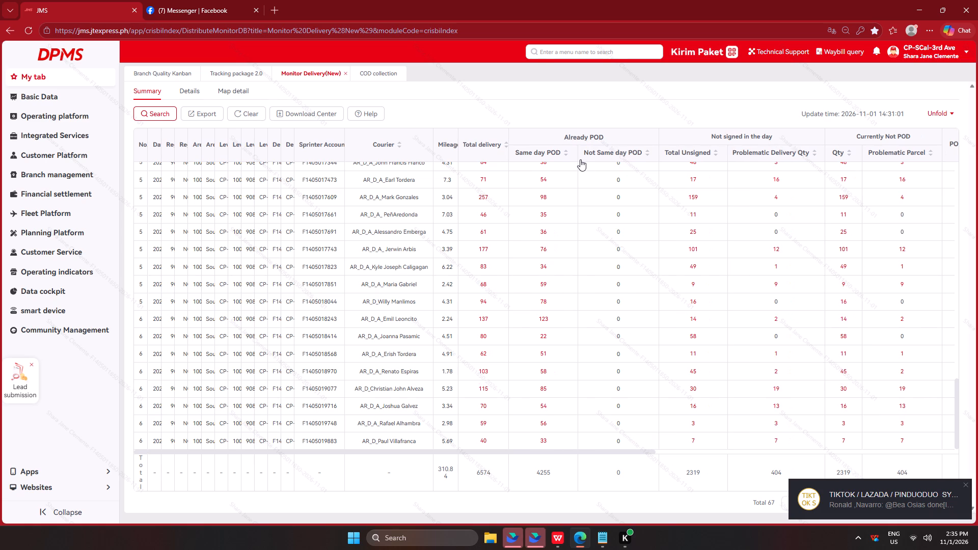
left_click_drag(577, 158, 562, 158)
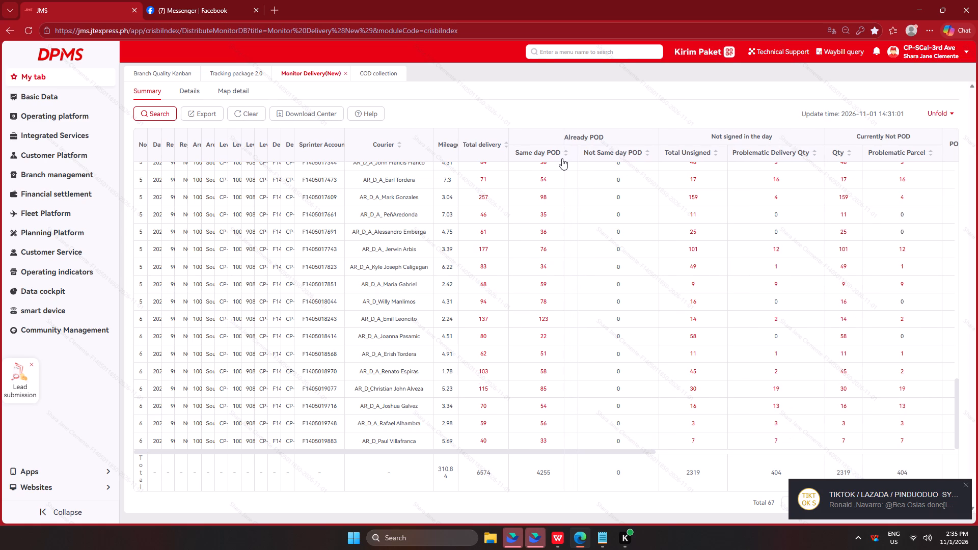
left_click_drag(562, 158, 561, 159)
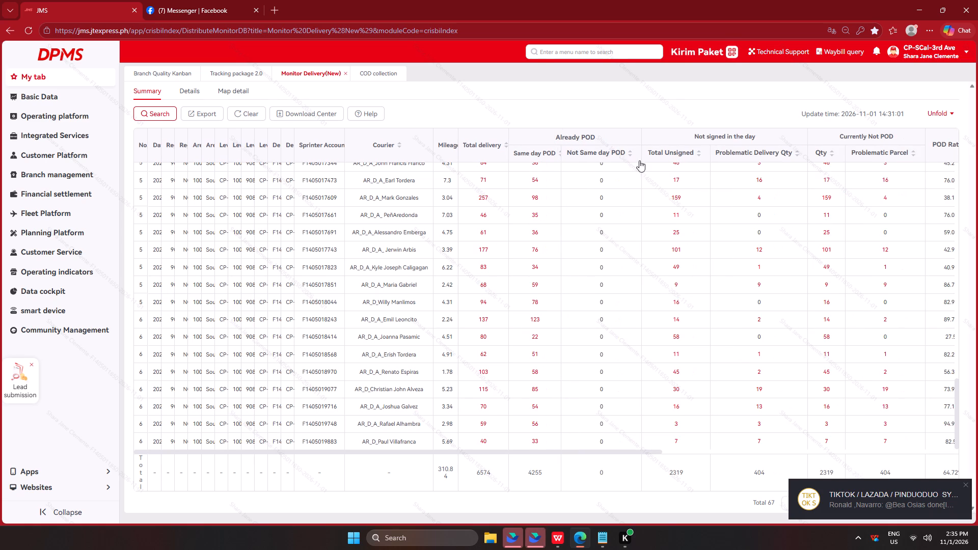
left_click_drag(640, 158, 626, 159)
left_click_drag(626, 159, 489, 169)
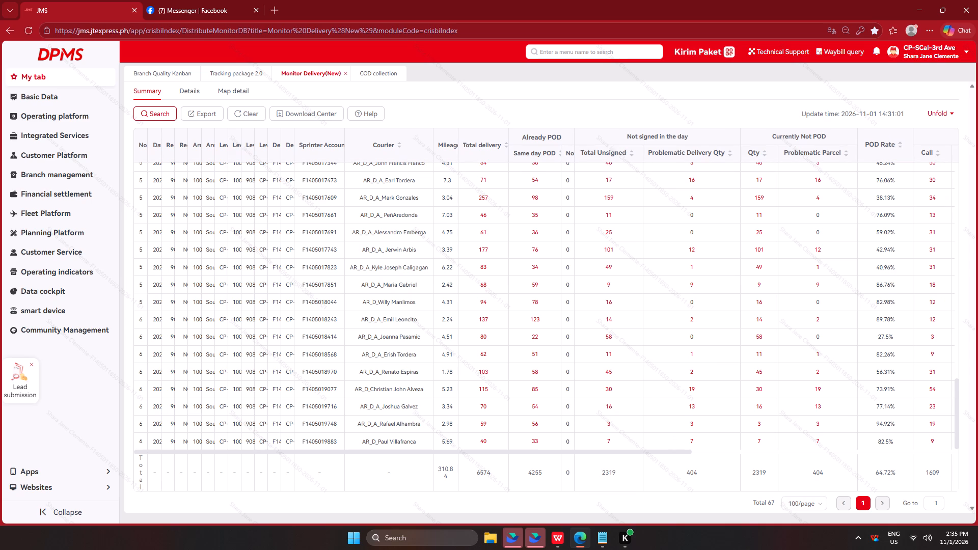
Narrow the Total Unsigned and Problematic Delivery Qty columns under Not signed in the day.
left_click_drag(640, 158, 624, 160)
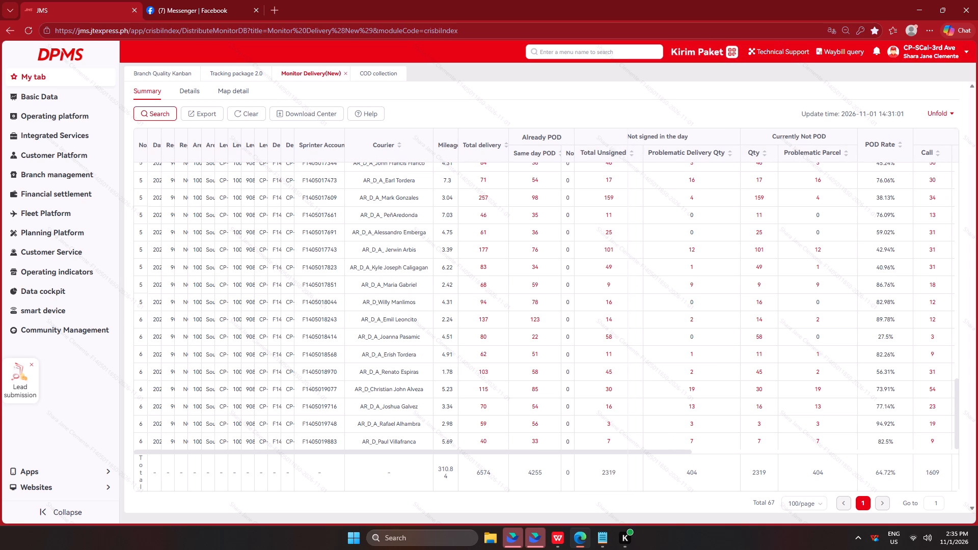
left_click_drag(624, 160, 622, 161)
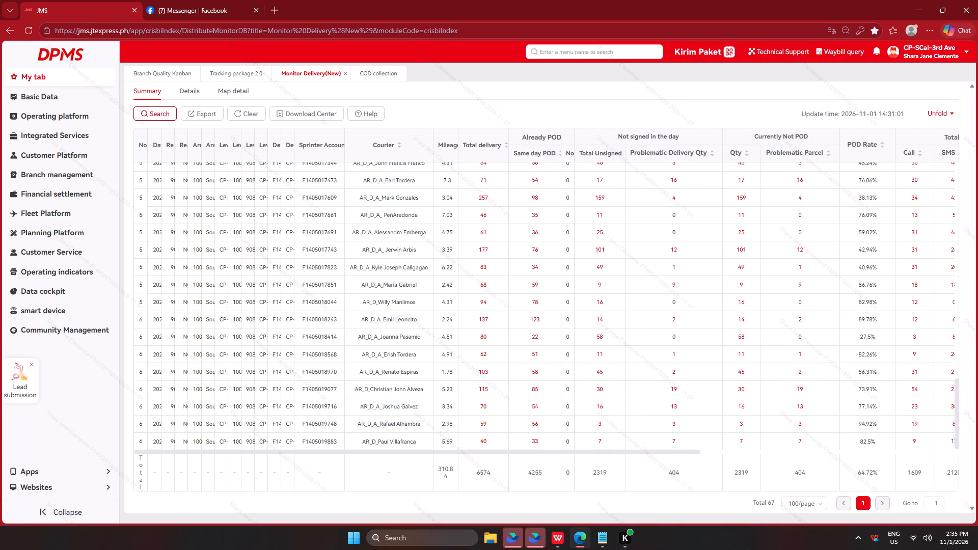
left_click_drag(721, 158, 670, 157)
left_click_drag(670, 157, 671, 157)
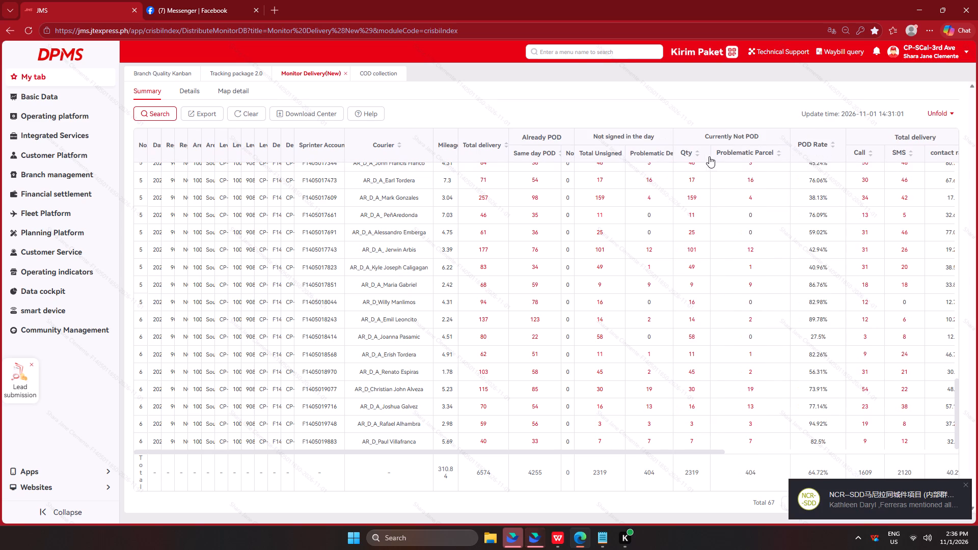
Widen the Qty column under Currently Not POD to about twice the width of its neighbouring Problematic Parcel column.
left_click_drag(709, 156, 793, 168)
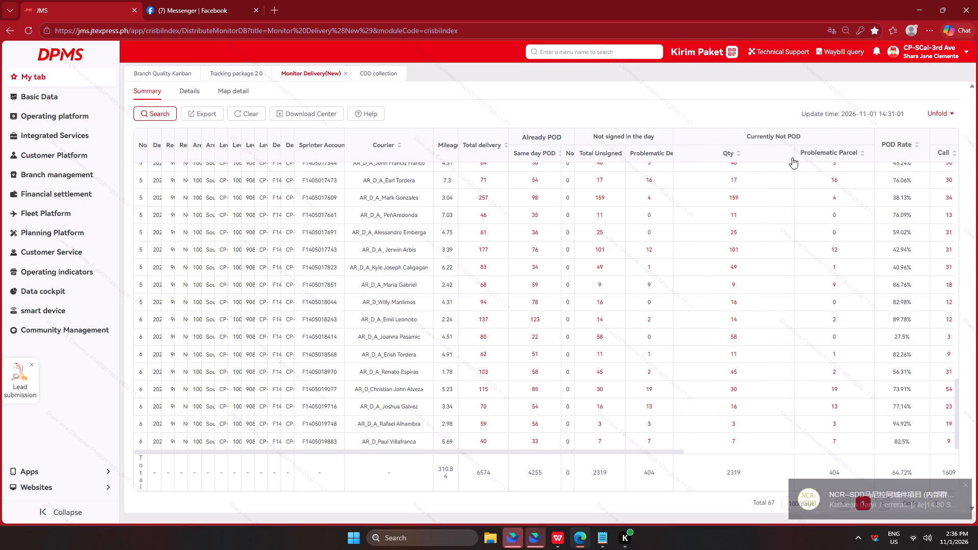
left_click_drag(792, 160, 809, 163)
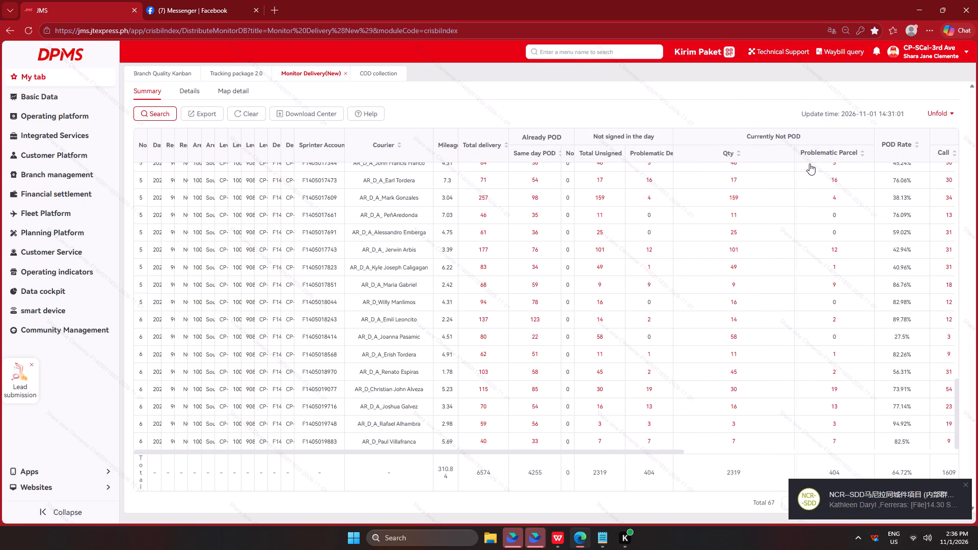
left_click_drag(809, 163, 814, 164)
Search the courier summary page for the text ANDREW.
key("ctrl+f")
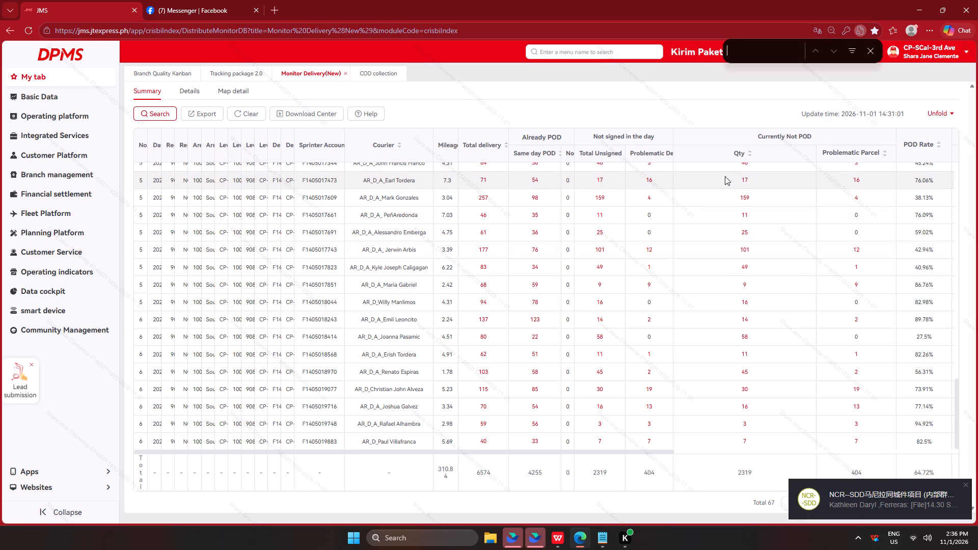
type("ANDREW")
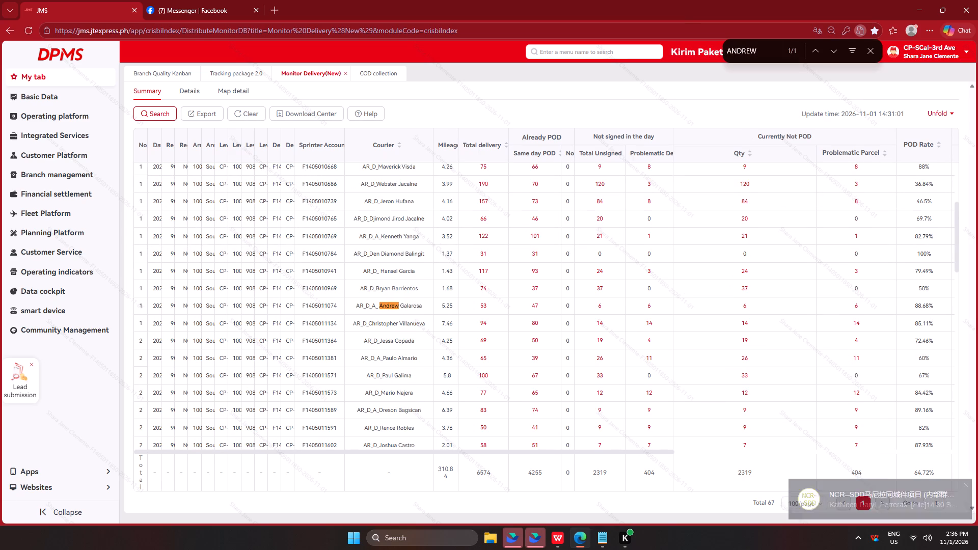
key("Return")
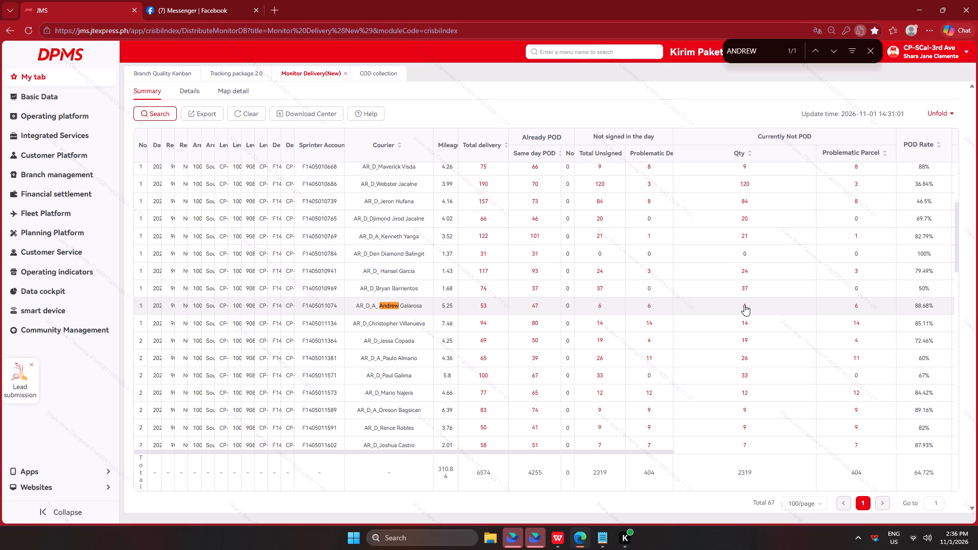
Open the found courier's Currently Not POD parcels and copy the listed waybill numbers as text with a screen capture.
left_click(744, 304)
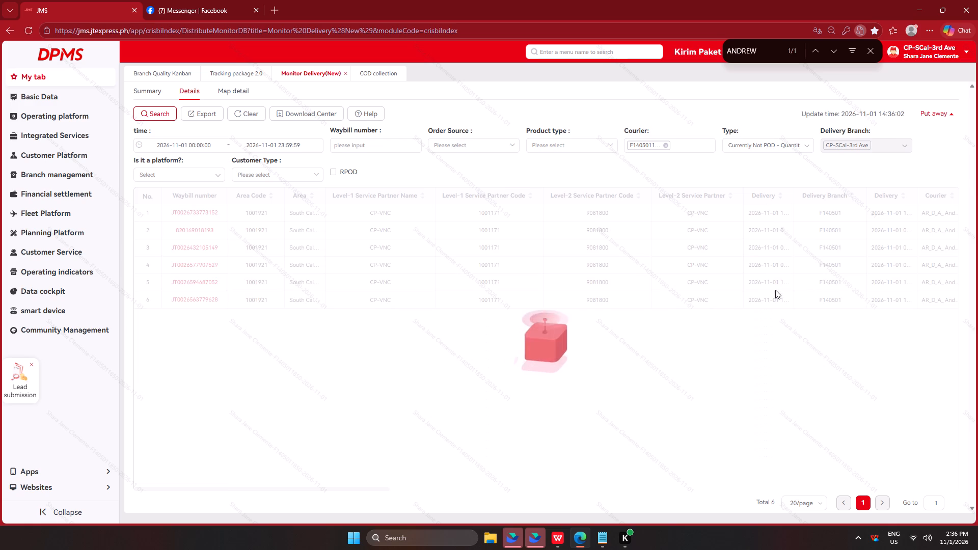
key("ctrl+shift+a")
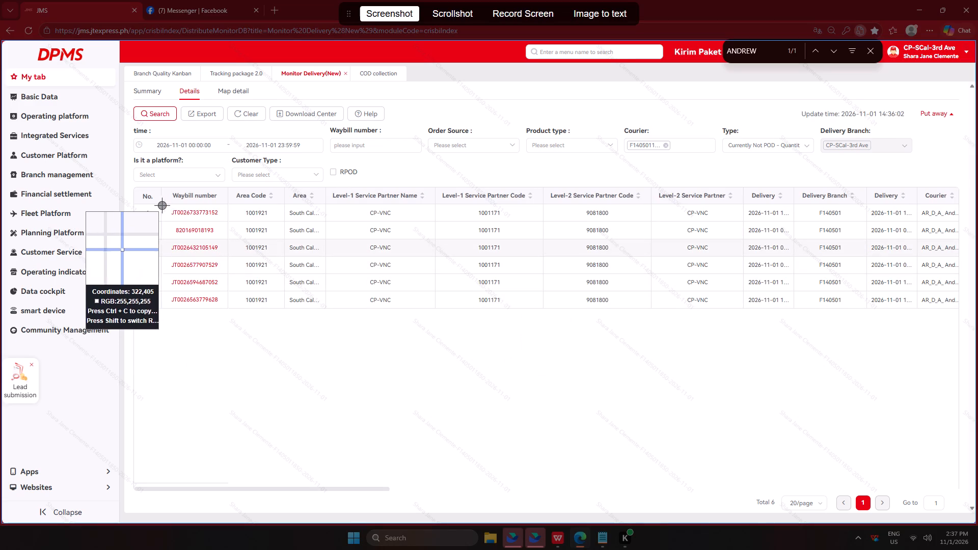
left_click_drag(158, 204, 233, 315)
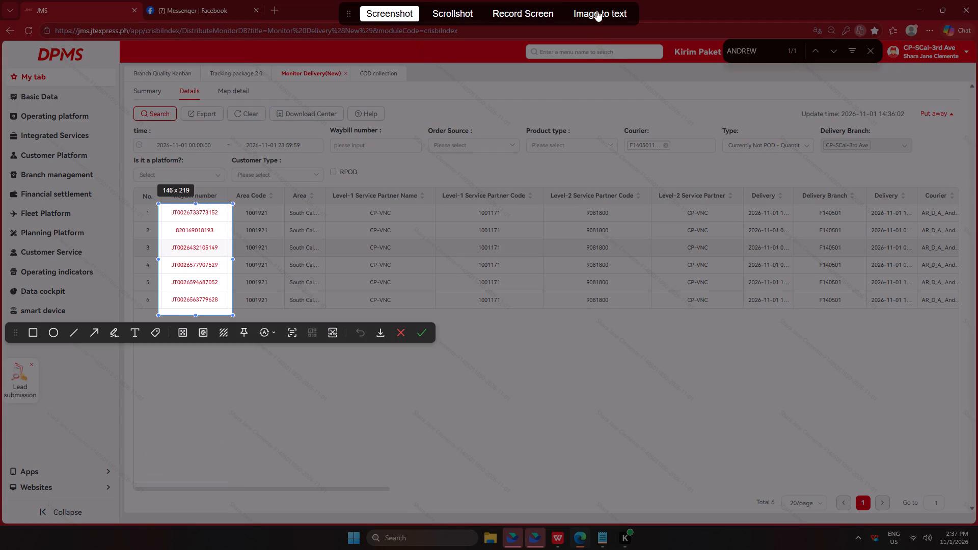
left_click(596, 10)
left_click(259, 181)
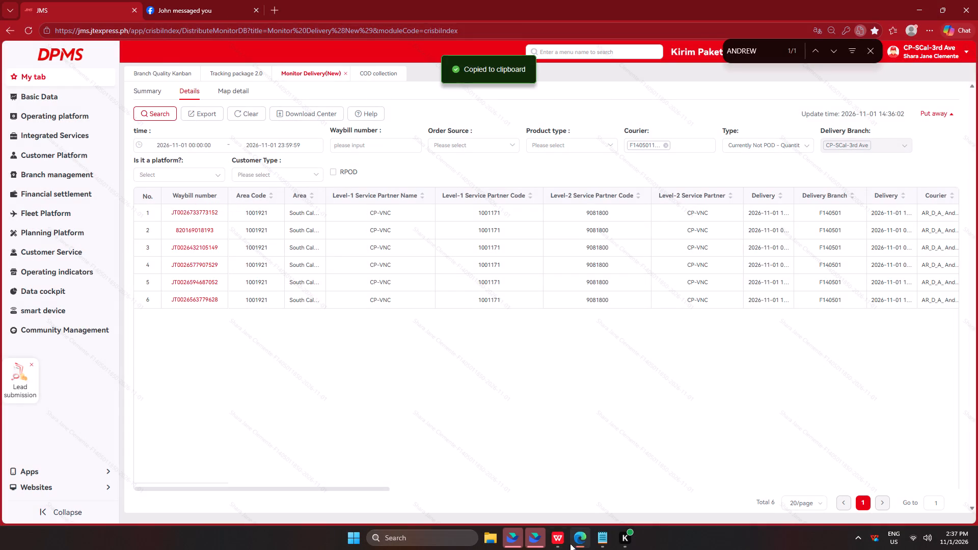
Switch to the WPS workbook and paste the copied waybill numbers into the CHECKING sheet starting at cell B2.
left_click(555, 548)
left_click(224, 130)
key("ctrl+v")
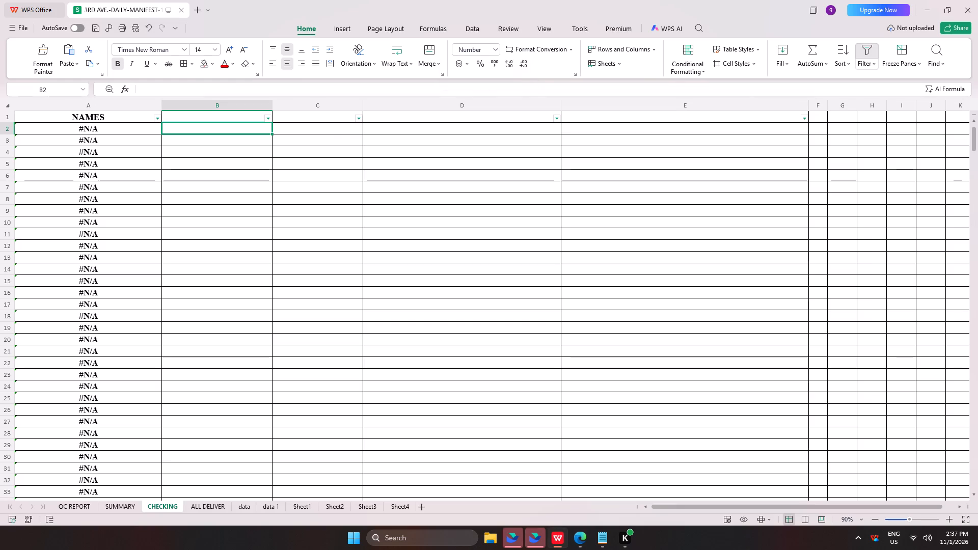
Fill cells A8 to E8, just below the pasted waybills, with the standard blue colour as a separator row.
left_click_drag(83, 198, 644, 192)
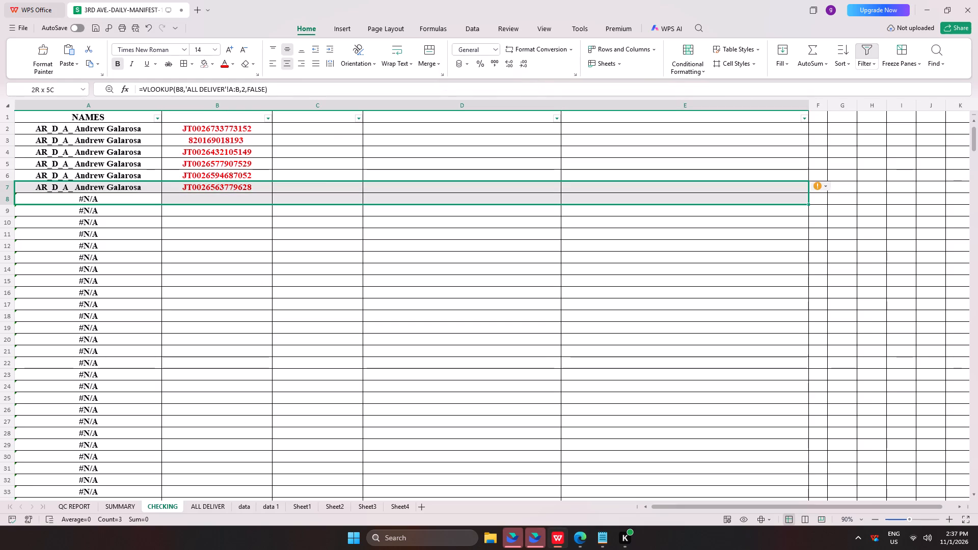
left_click_drag(644, 192, 644, 200)
left_click(215, 64)
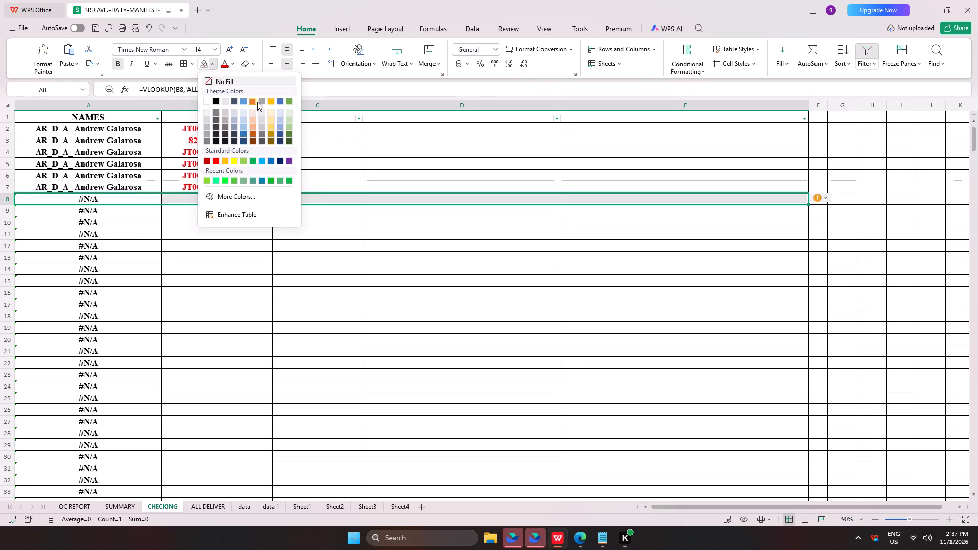
left_click(269, 160)
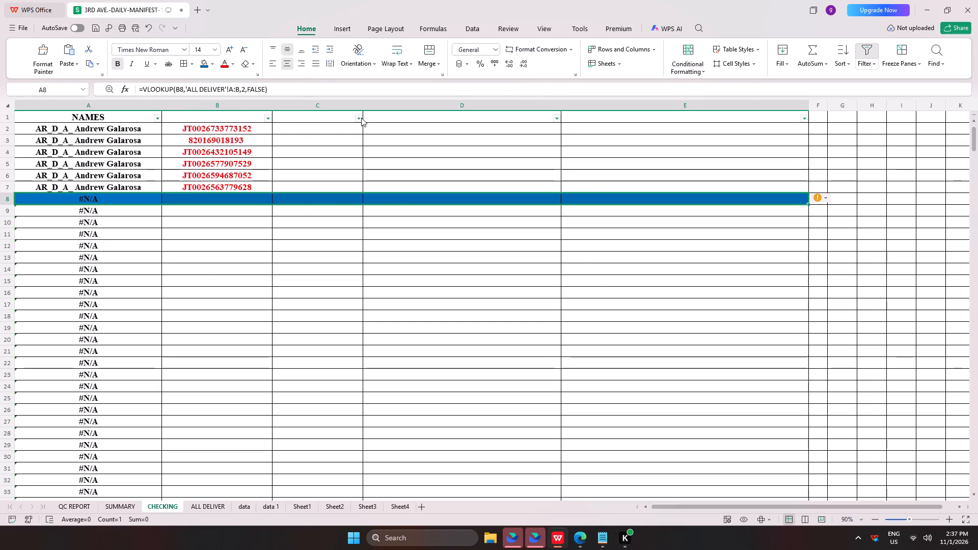
Enter REDELIVER in C2 and copy it down to C7 for all of the courier's waybills.
left_click(361, 118)
left_click(342, 146)
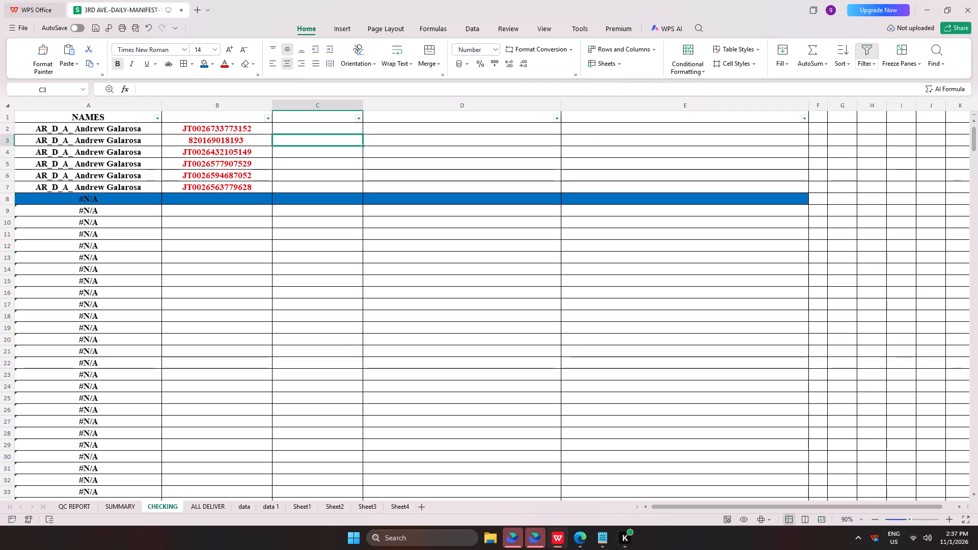
left_click(304, 129)
type("REDELIVER")
key("Return")
left_click(304, 129)
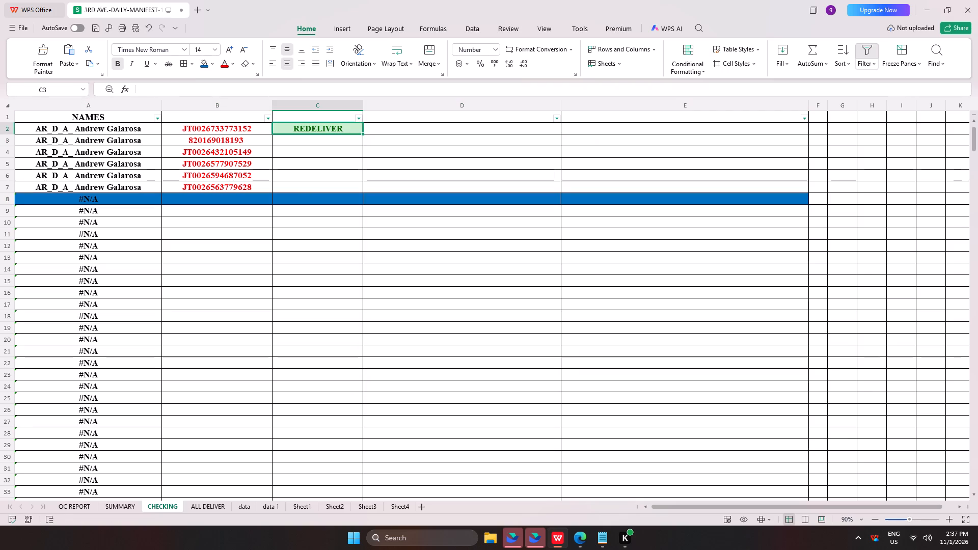
key("ctrl+c")
left_click_drag(302, 141, 303, 190)
key("ctrl+v")
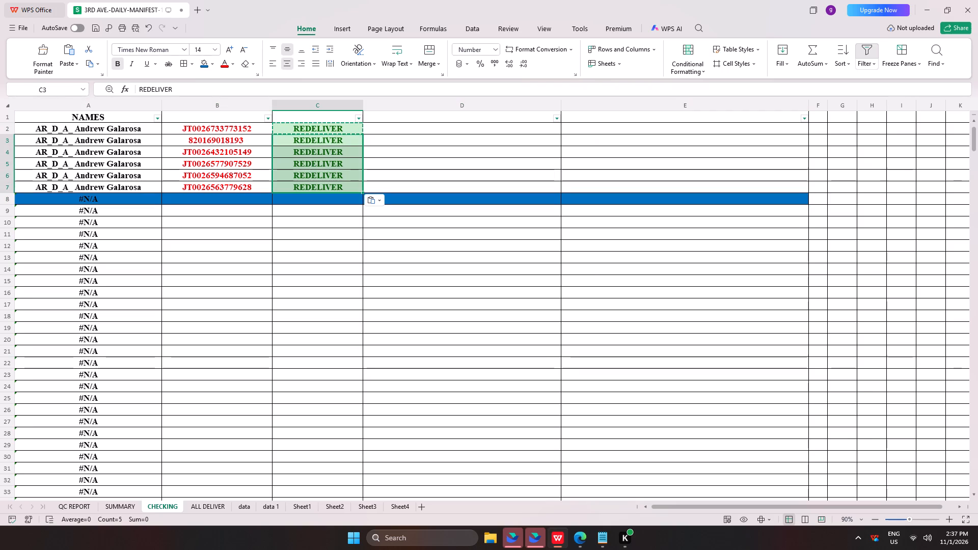
Copy the waybill numbers in B2 to B7 and query them in Tracking package 2.0 in the browser.
key("alt+Tab")
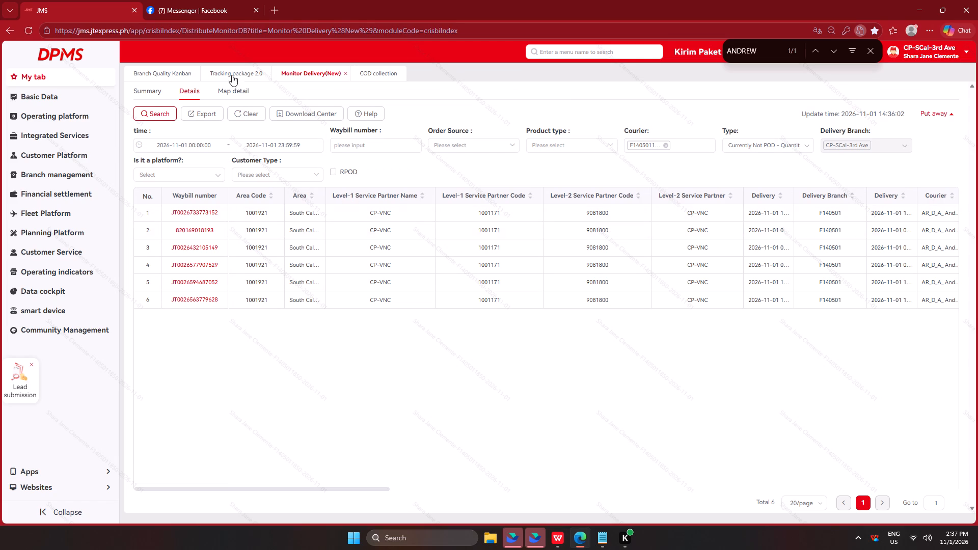
left_click(238, 72)
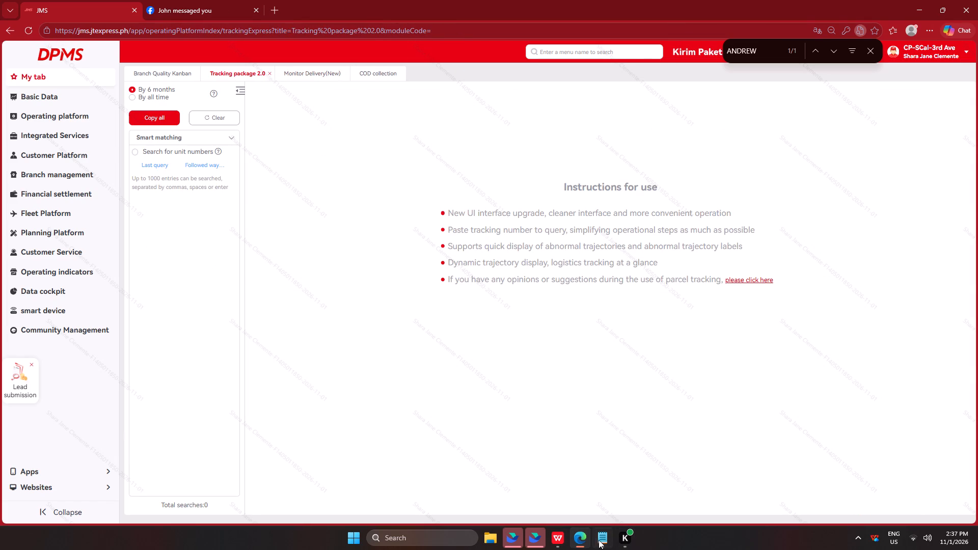
left_click(599, 540)
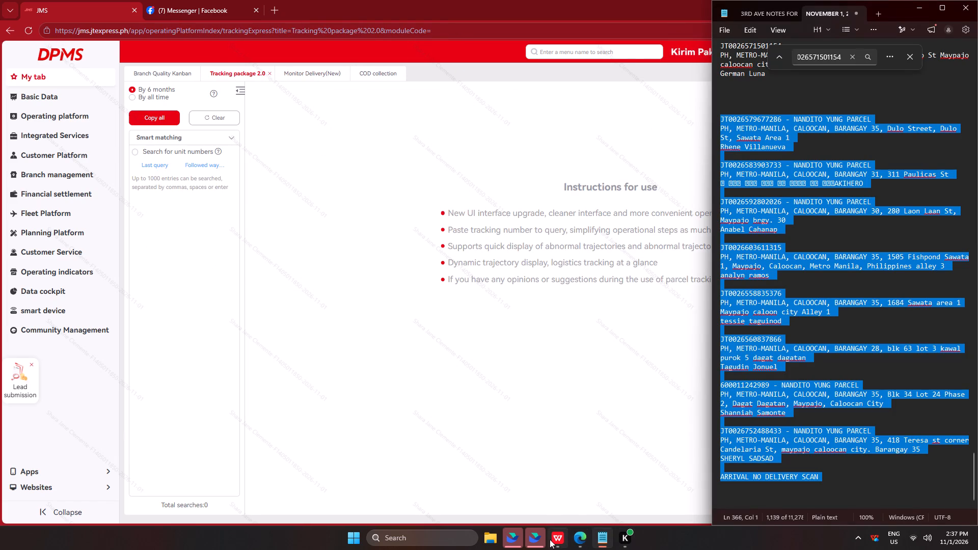
left_click(550, 539)
left_click_drag(245, 129, 234, 183)
key("ctrl+c")
left_click(579, 539)
left_click(178, 188)
key("ctrl+v")
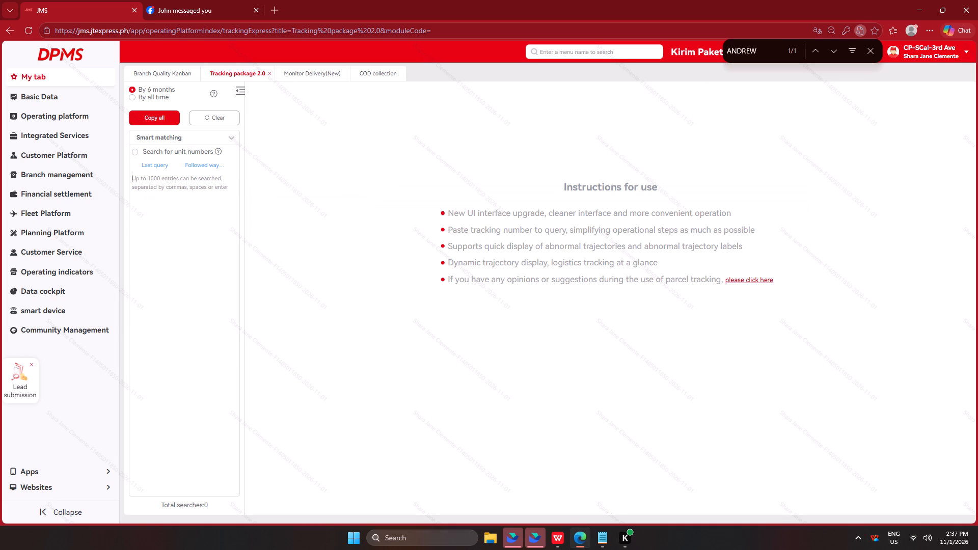
scroll(459, 257, "down", 16)
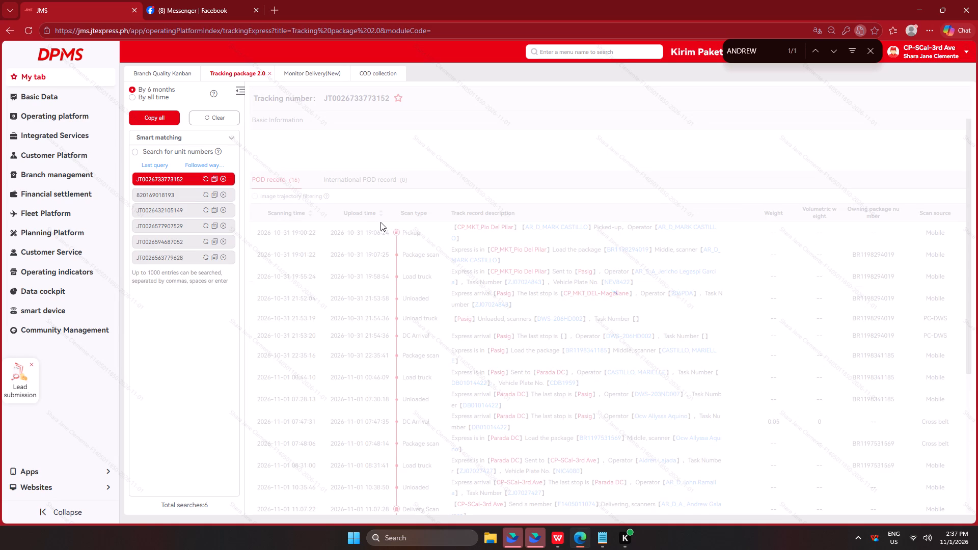
scroll(481, 231, "down", 8)
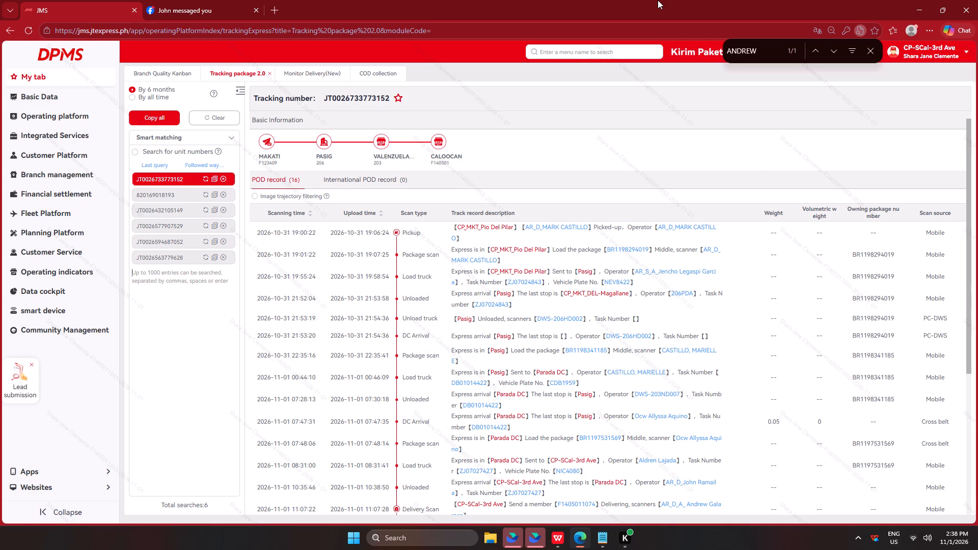
scroll(823, 356, "down", 6)
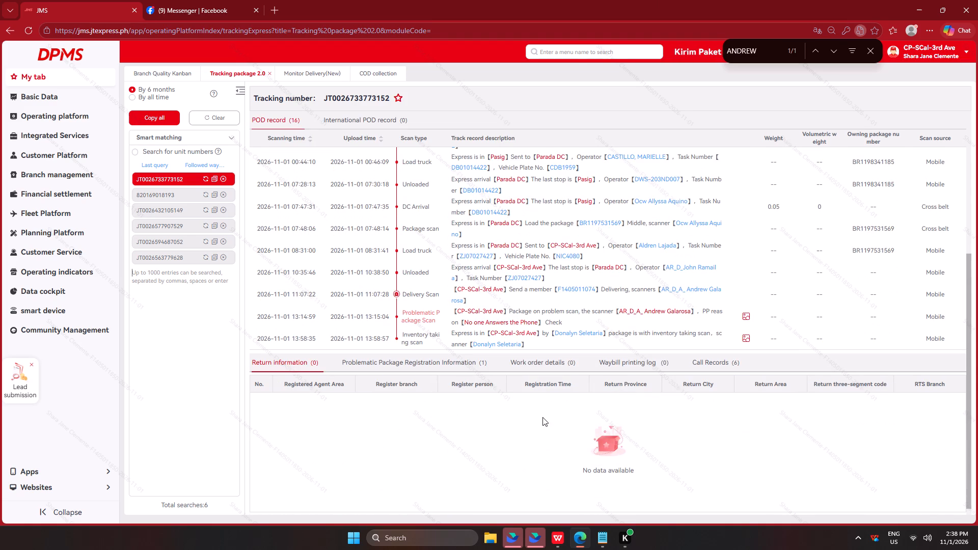
left_click(172, 192)
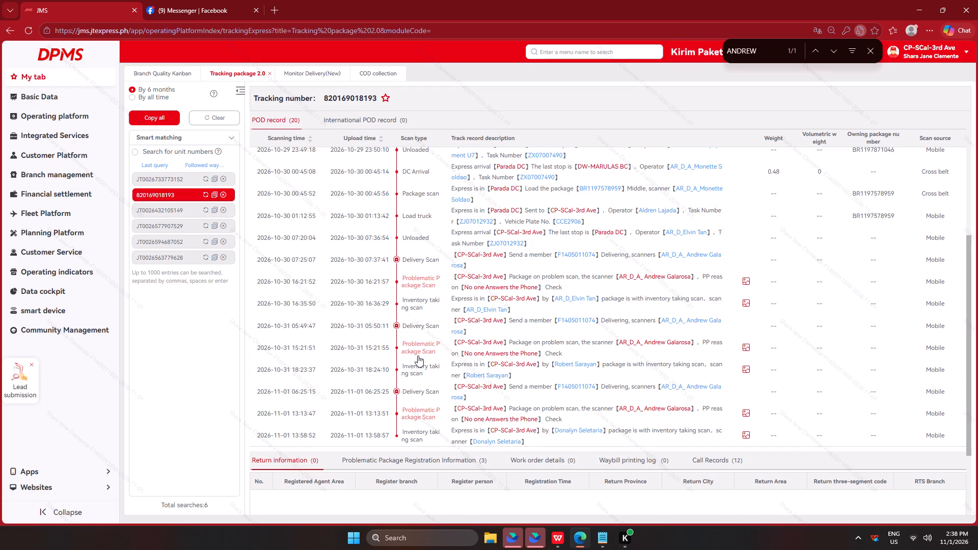
key("alt+Tab")
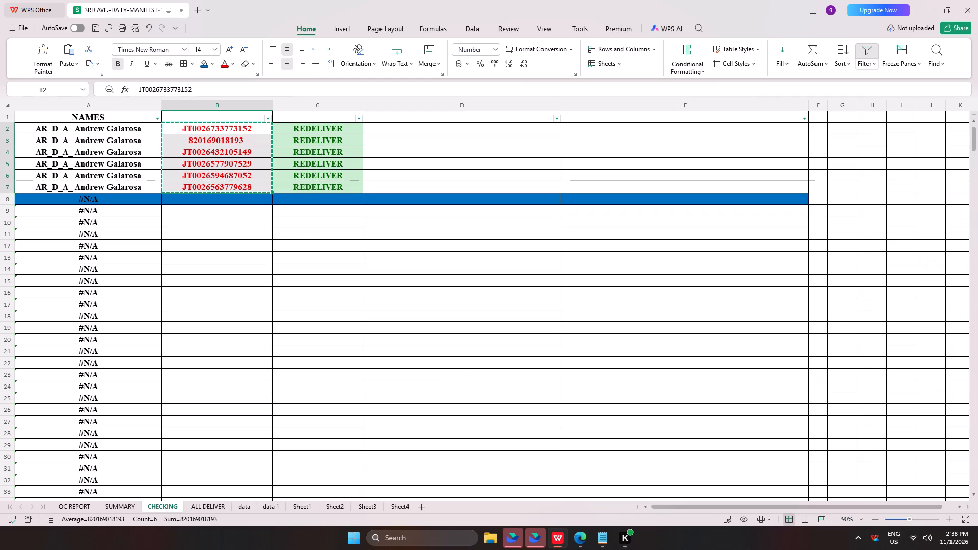
left_click(299, 143)
key("r")
key("t")
key("s")
Set D3 to "No one Answers the Phone or it is Turned Off" and E3 to "D1.VALID 3 DELIVERY ATTEMPTS, THE CUSTOMER UNCONTACTED".
left_click(445, 143)
left_click(566, 143)
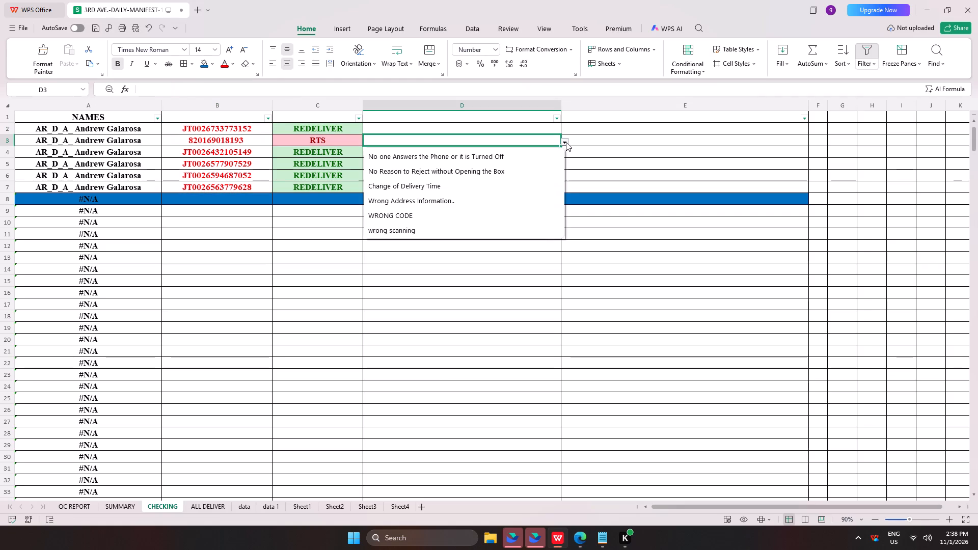
left_click(525, 156)
left_click(677, 141)
left_click(814, 144)
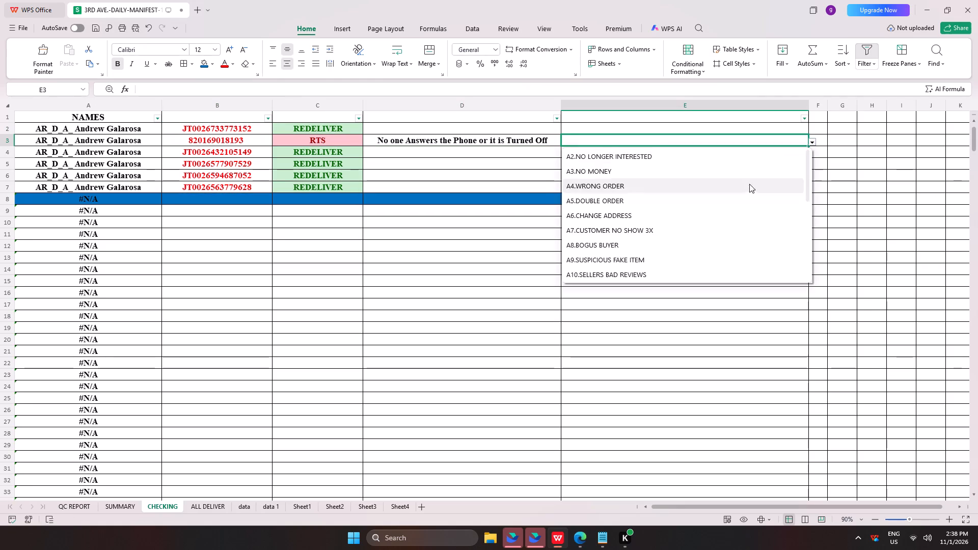
scroll(737, 192, "down", 8)
scroll(654, 255, "down", 7)
left_click(651, 258)
key("alt+Tab")
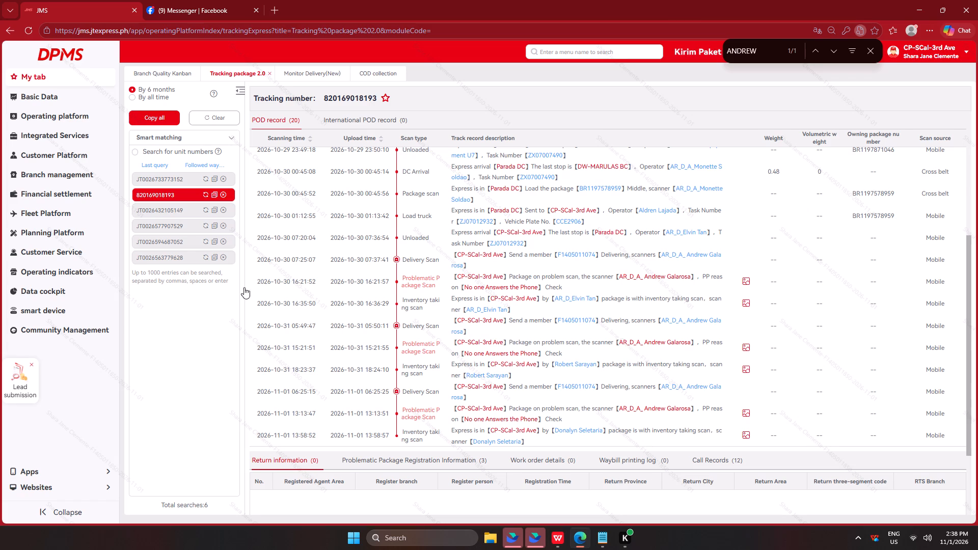
left_click(175, 213)
scroll(402, 274, "down", 8)
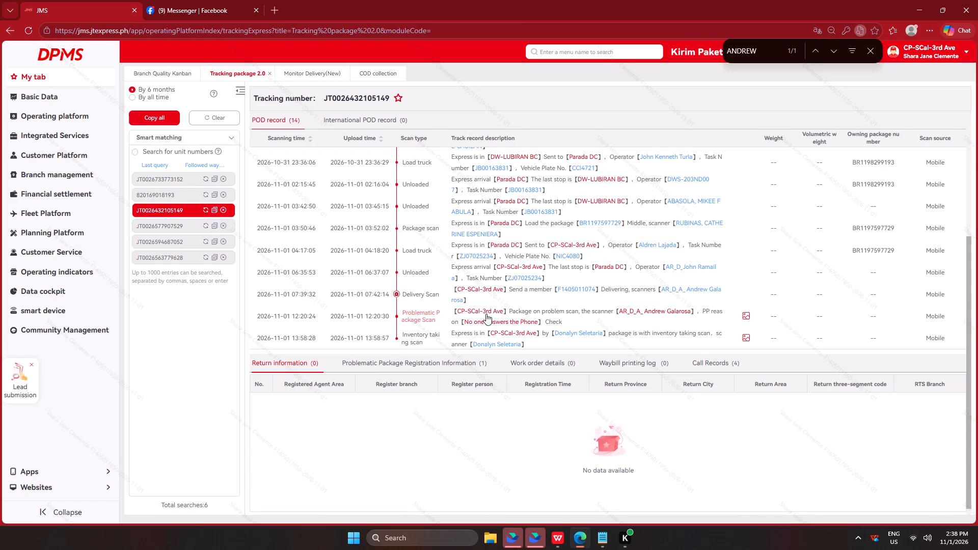
left_click(178, 228)
scroll(400, 279, "down", 6)
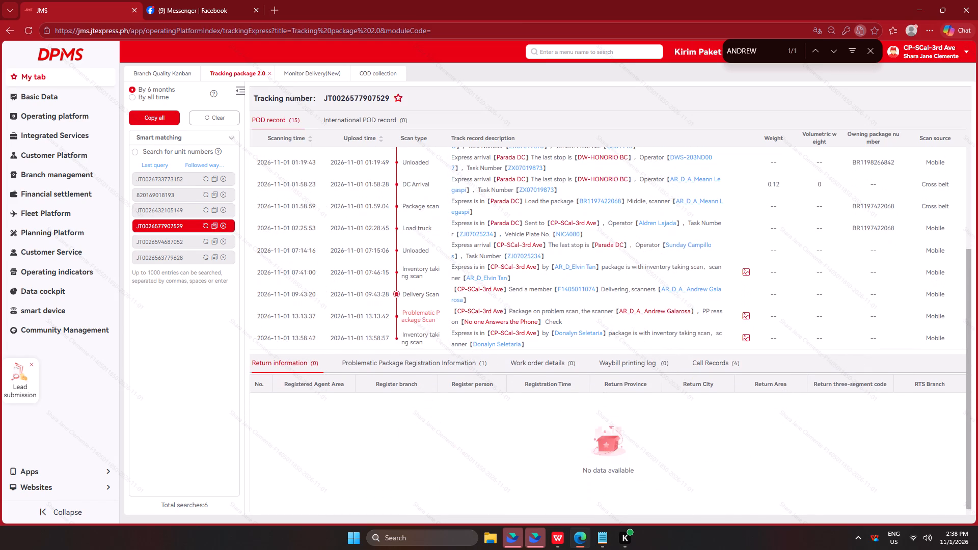
left_click(178, 245)
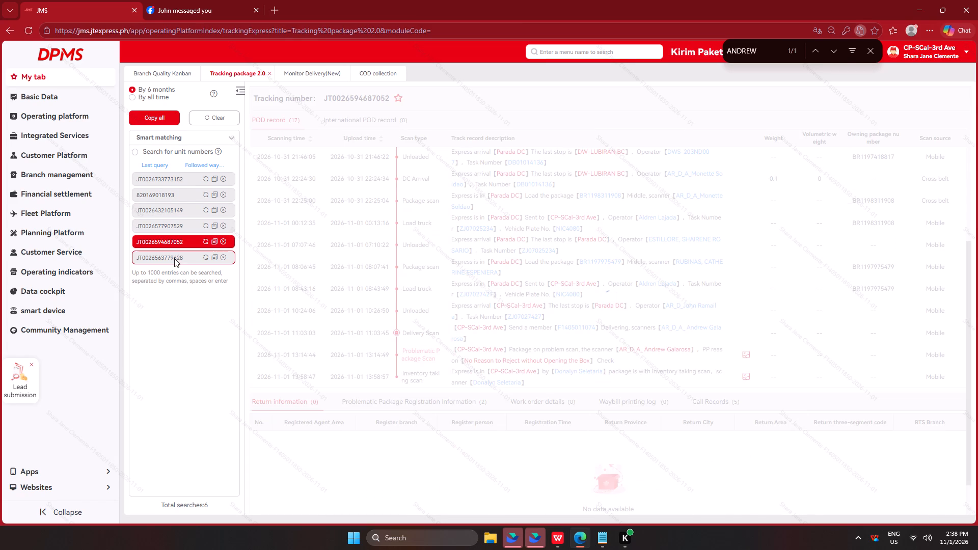
key("alt+Tab")
left_click(318, 176)
key("r")
key("t")
key("s")
Set the problem reason in D6 to "No Reason to Reject without Opening the Box".
left_click(437, 174)
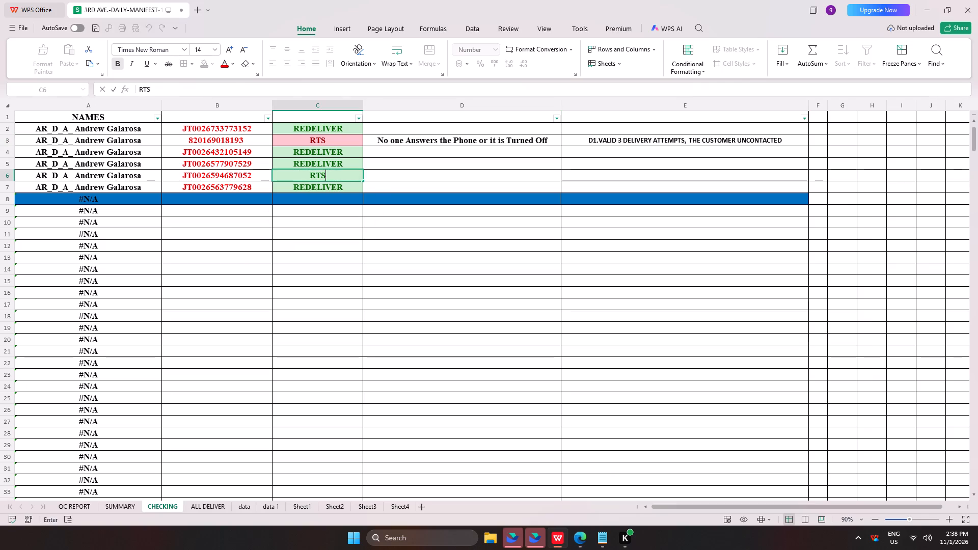
left_click(565, 176)
left_click(491, 209)
left_click(422, 331)
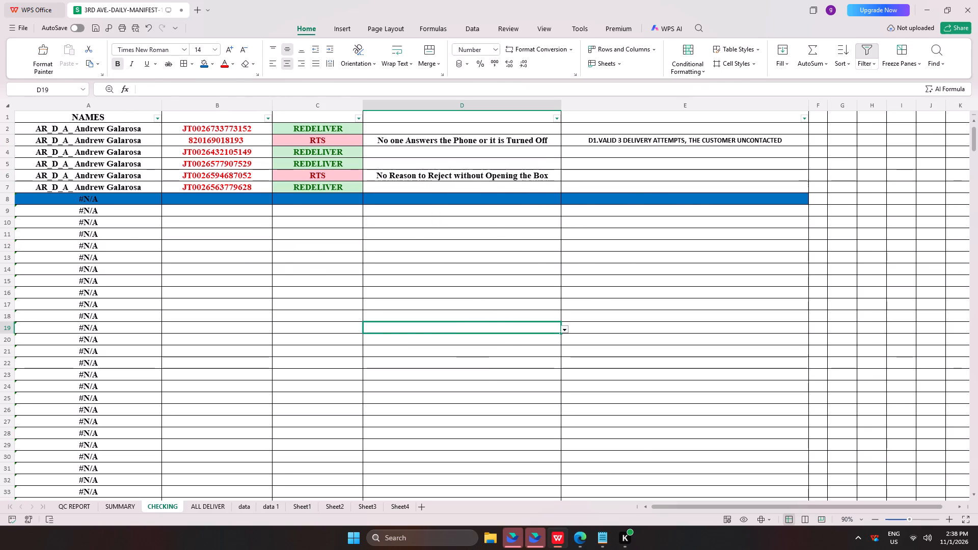
key("alt+Tab")
left_click(749, 354)
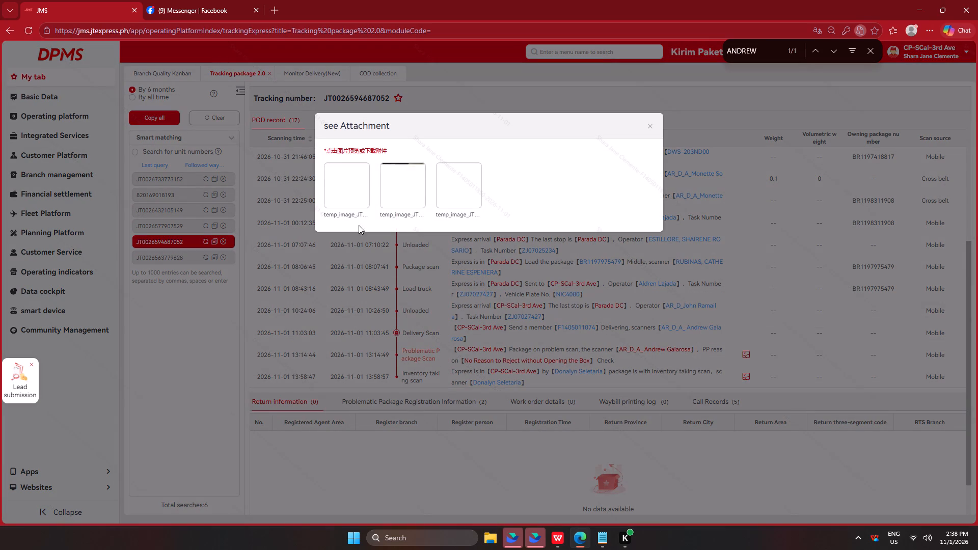
left_click(402, 200)
key("Left")
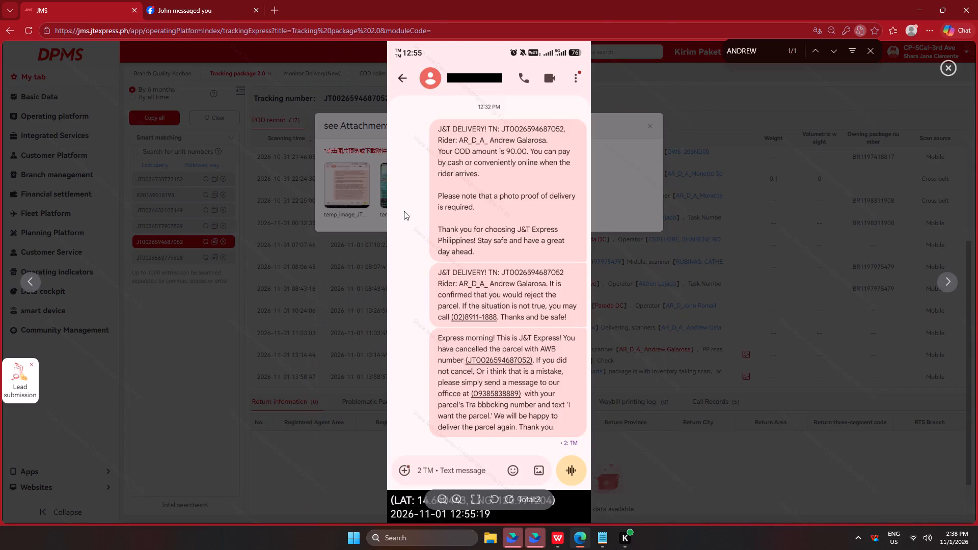
key("Left")
key("Right")
key("Left")
key("Escape")
left_click(141, 260)
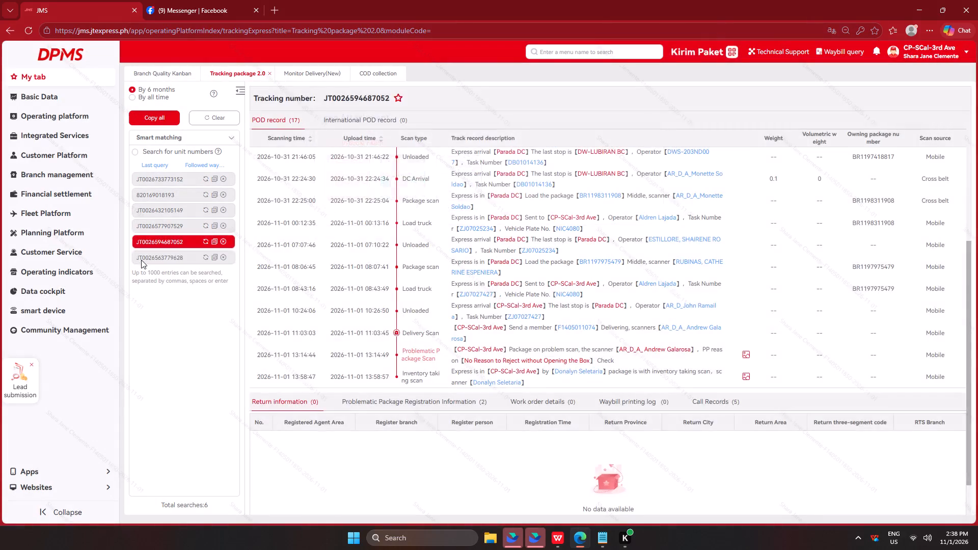
key("alt+Tab")
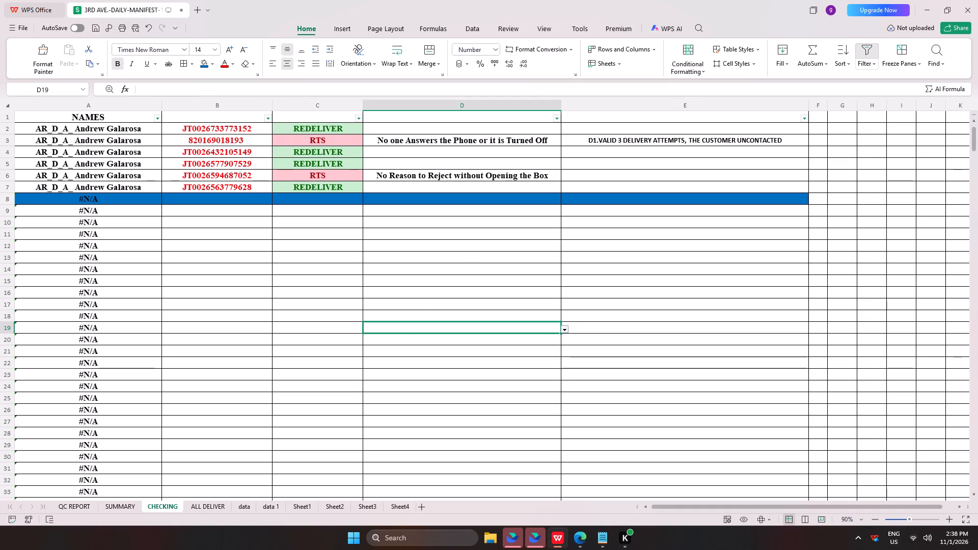
left_click(797, 177)
left_click(811, 179)
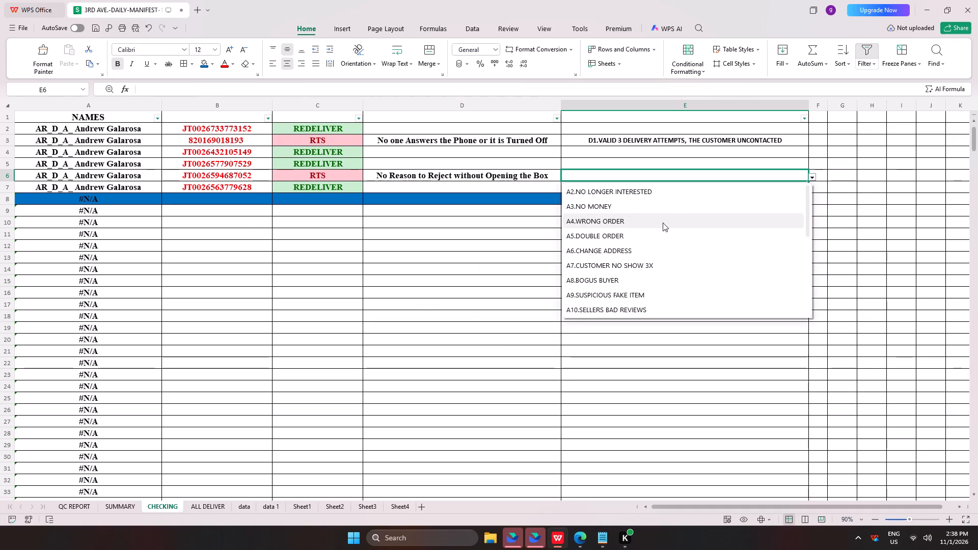
left_click(613, 247)
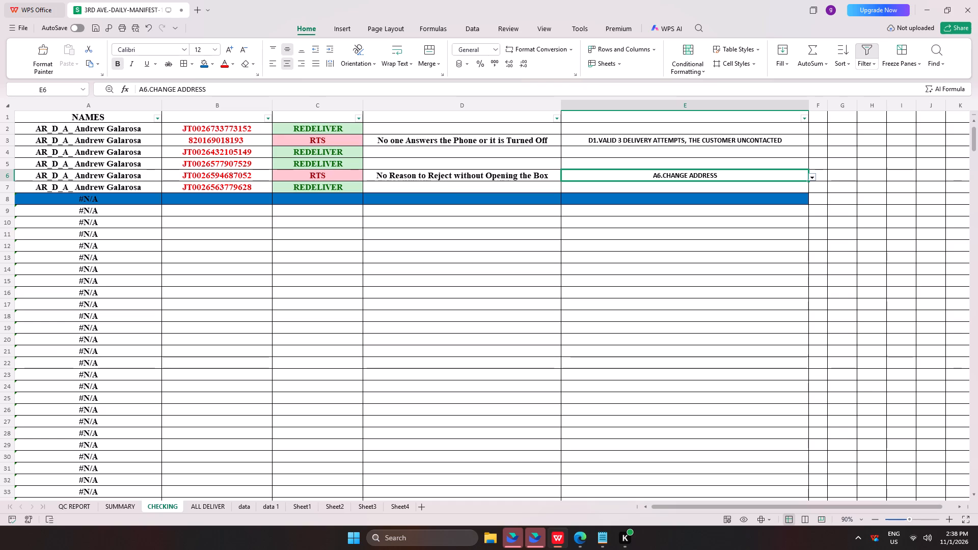
Switch to the browser, refresh the Monitor Delivery summary and find the courier matching "VILLAF".
key("alt+Tab")
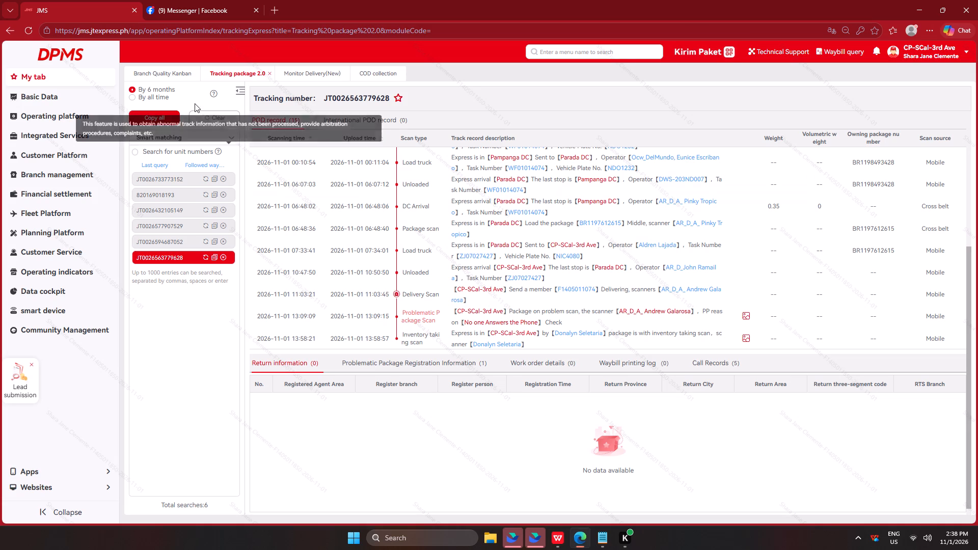
left_click(291, 71)
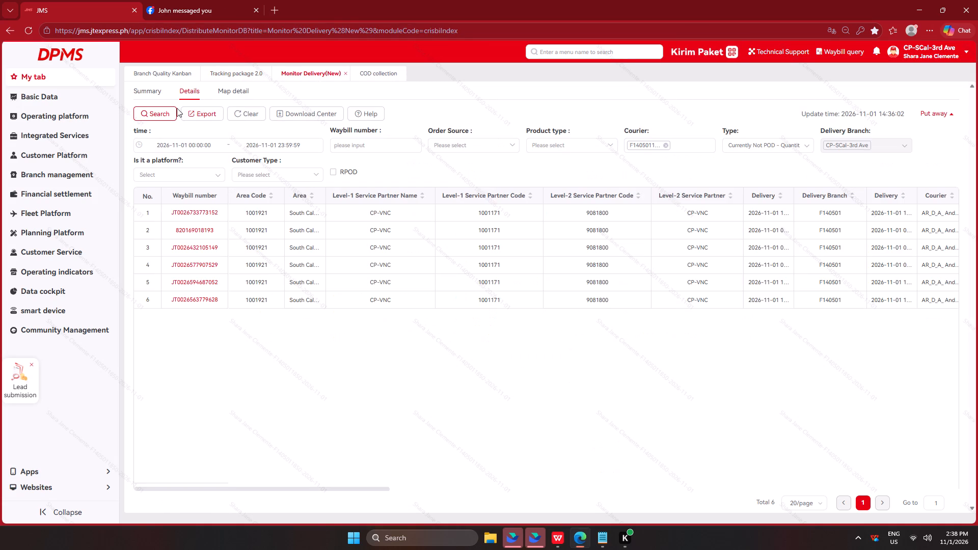
left_click(155, 92)
left_click(153, 113)
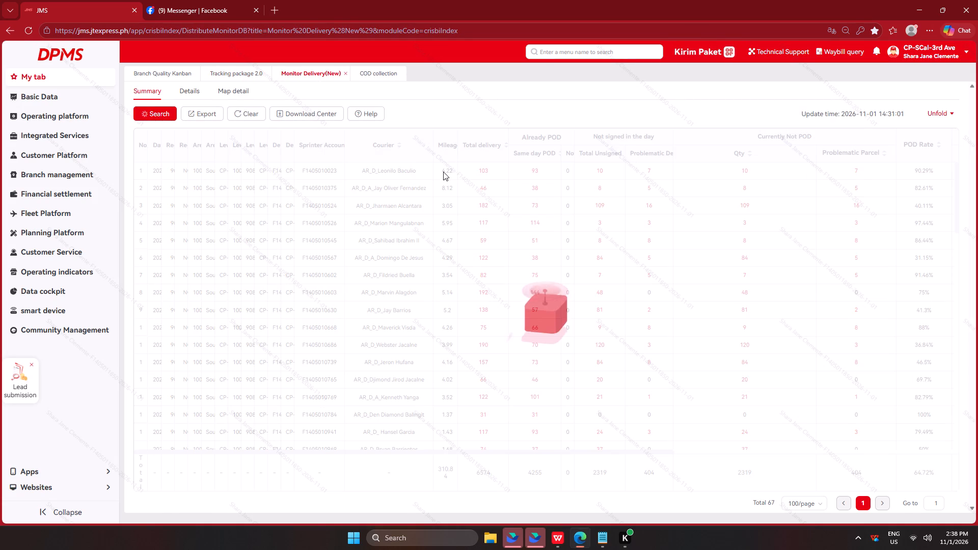
key("ctrl+f")
type("VILLAF")
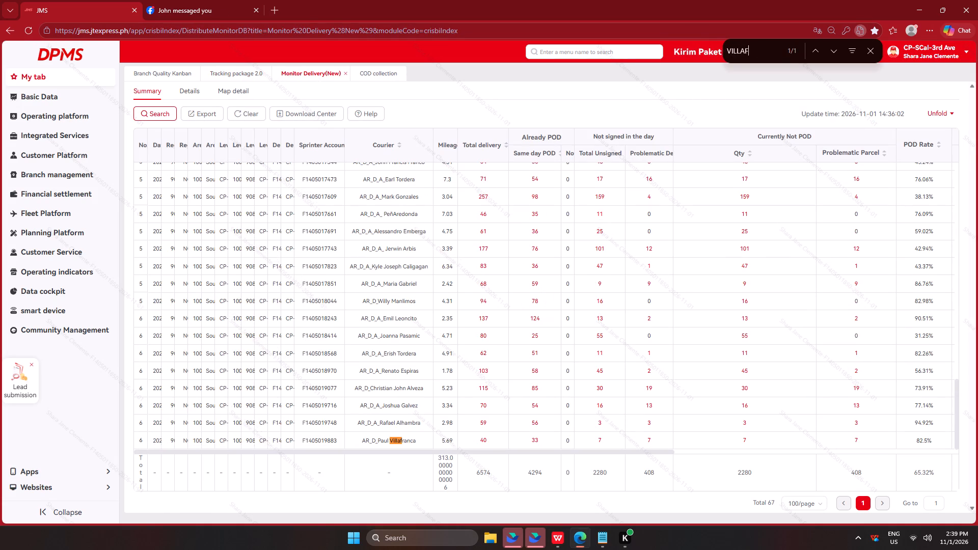
key("Return")
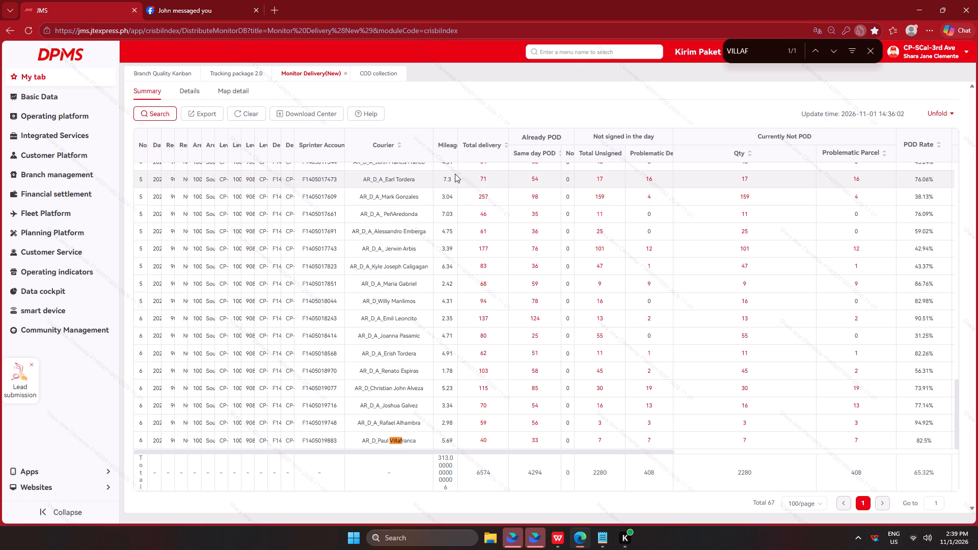
Look up courier Galarosa's COD collection record by filtering the POD rider.
left_click(372, 72)
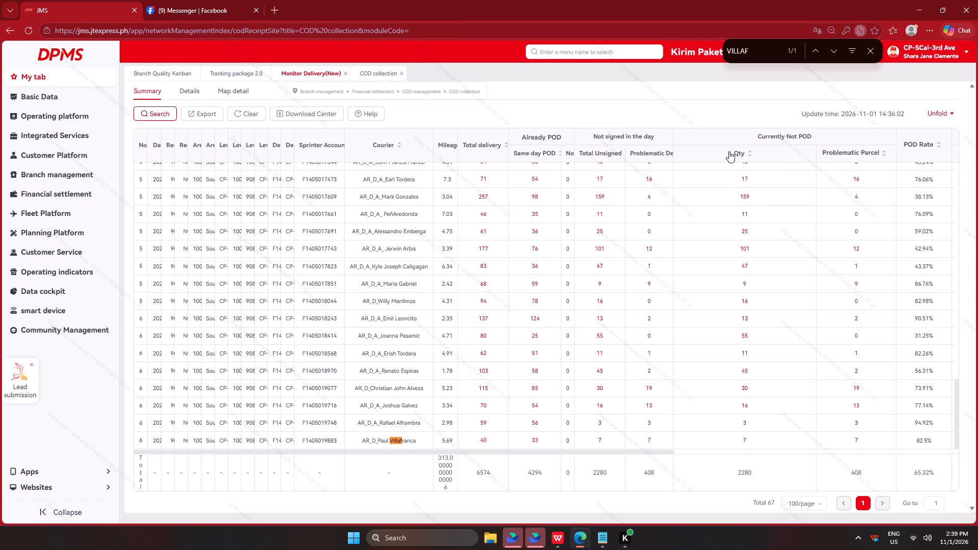
left_click(690, 163)
type("AN")
key("d")
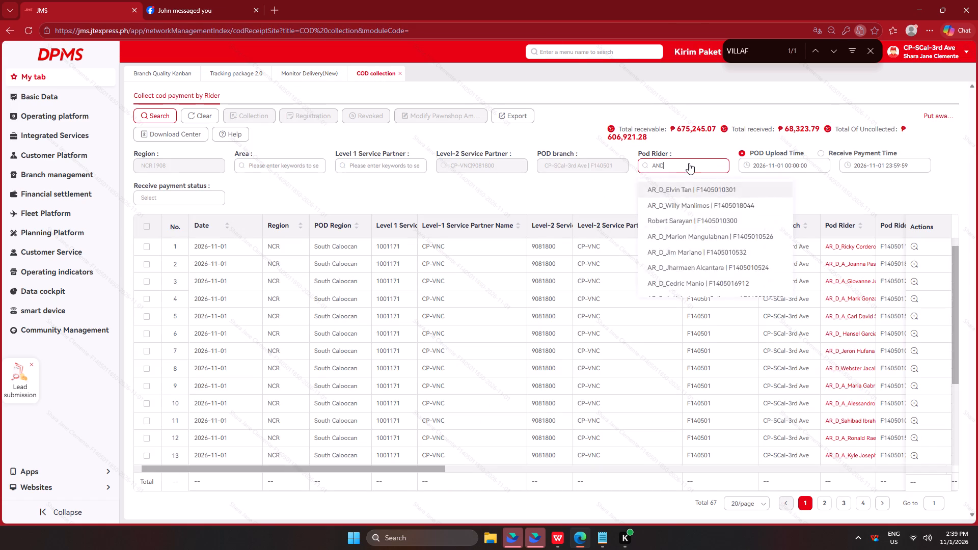
key("r")
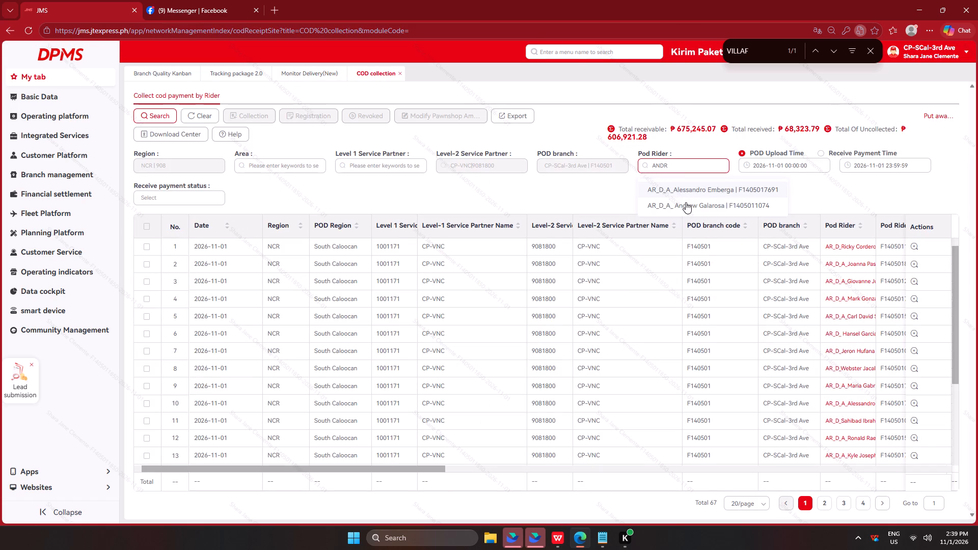
left_click(687, 204)
left_click(146, 116)
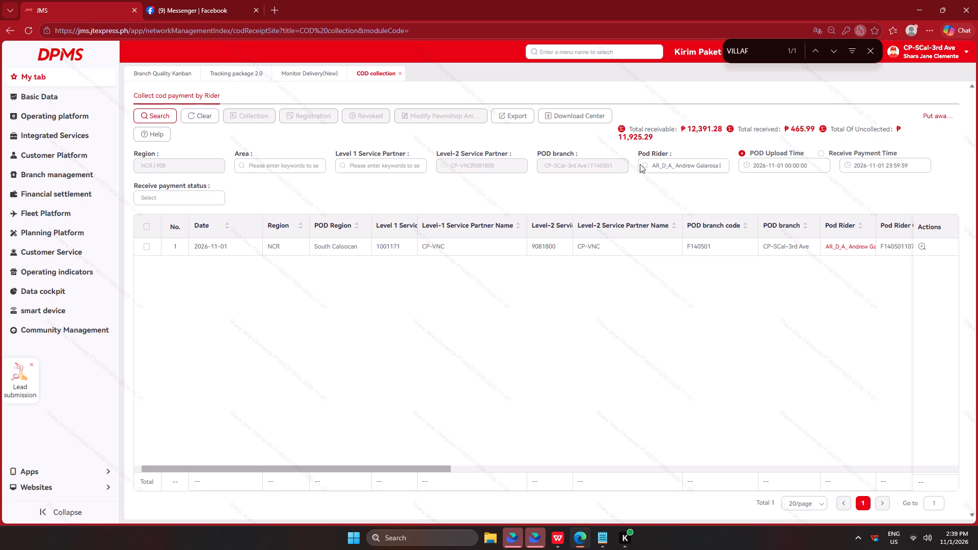
Look up courier Villafranca's COD collection record by changing the POD rider filter.
left_click(724, 166)
left_click(696, 166)
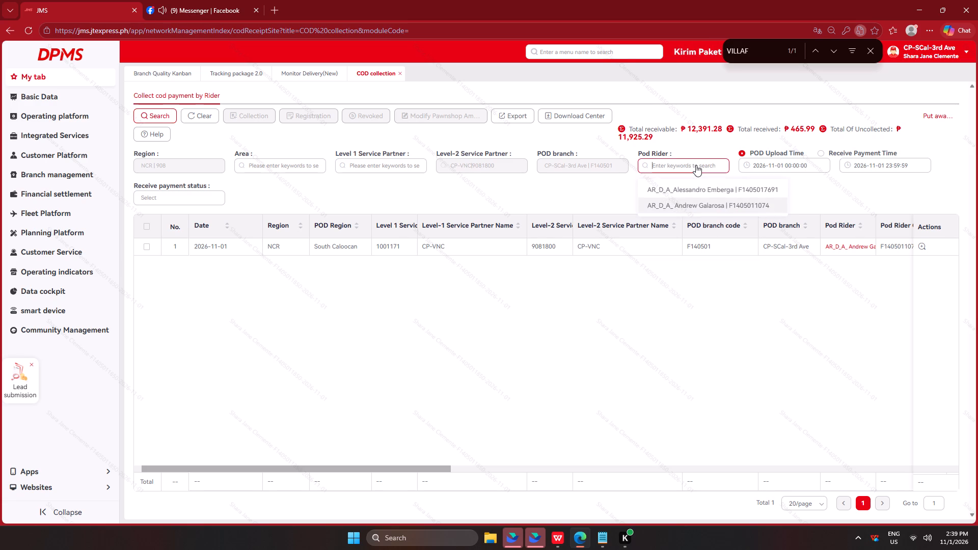
type("VILLA")
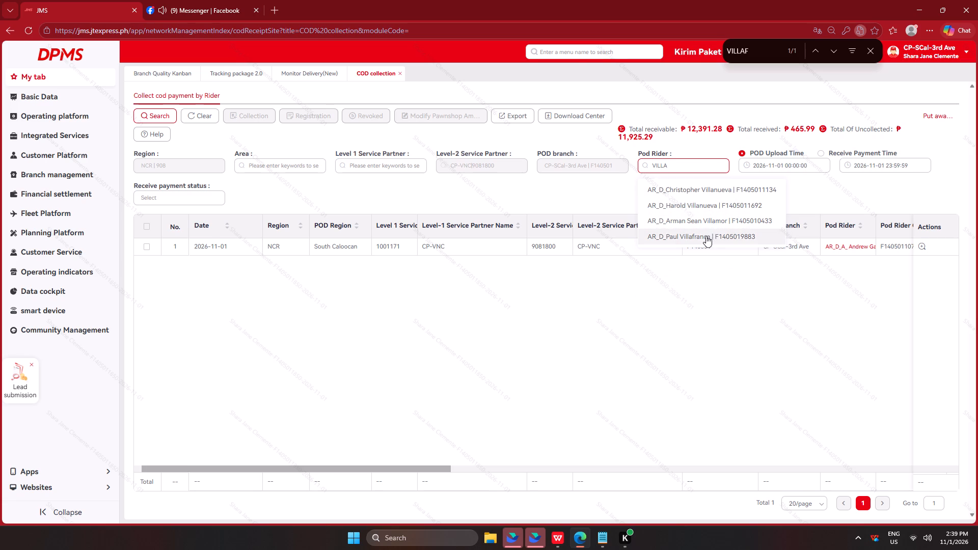
left_click(706, 236)
left_click(157, 111)
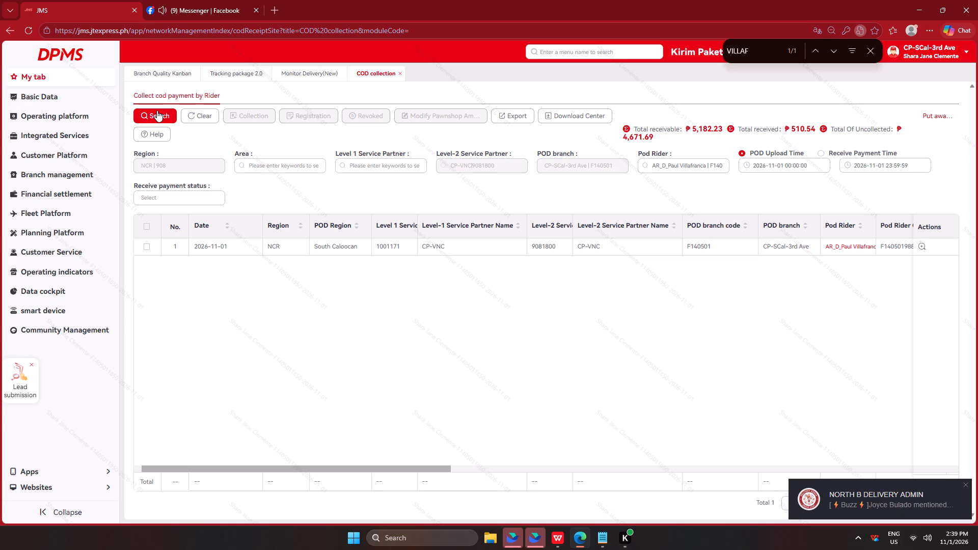
Open Villafranca's Currently Not POD parcels from the delivery summary and capture the seven waybill numbers as copied text.
left_click(312, 76)
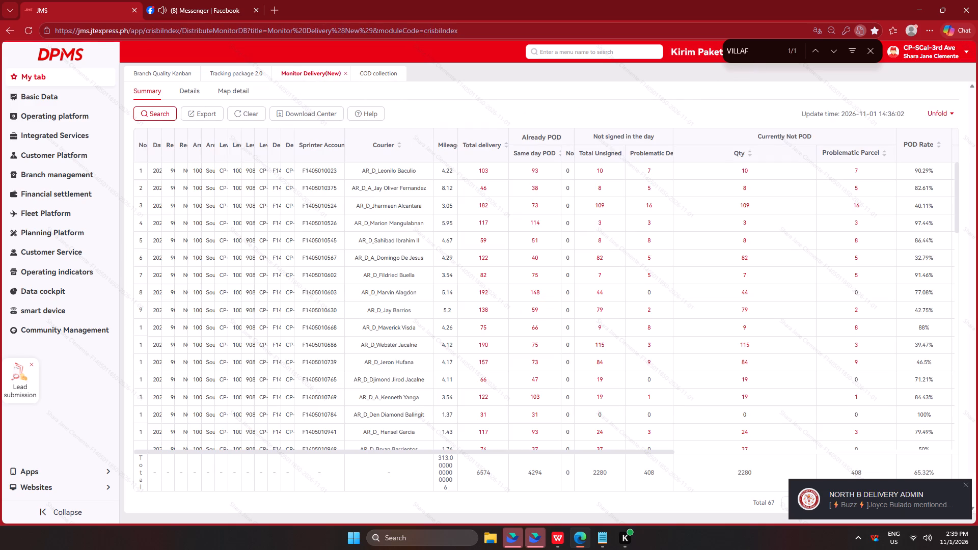
left_click_drag(763, 54, 773, 59)
key("Return")
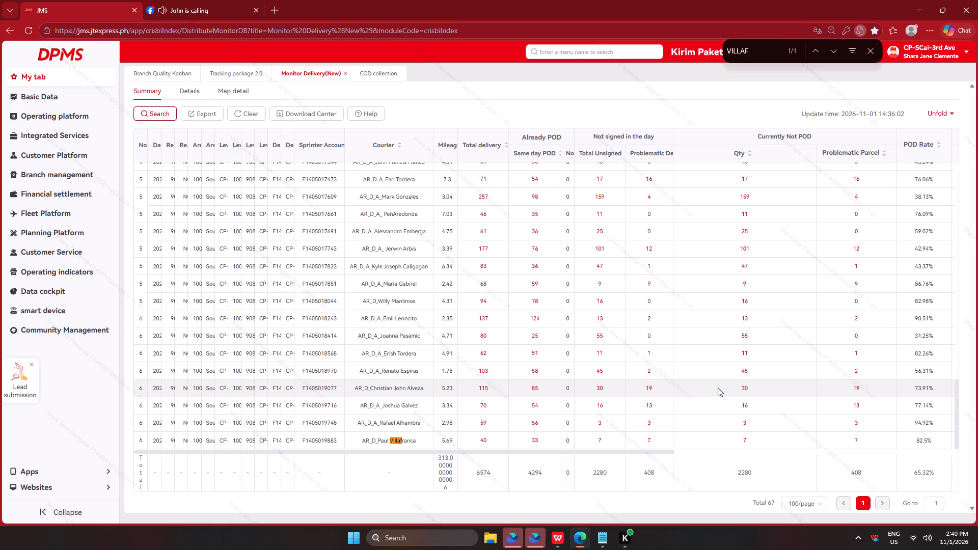
left_click(743, 438)
key("ctrl+shift+a")
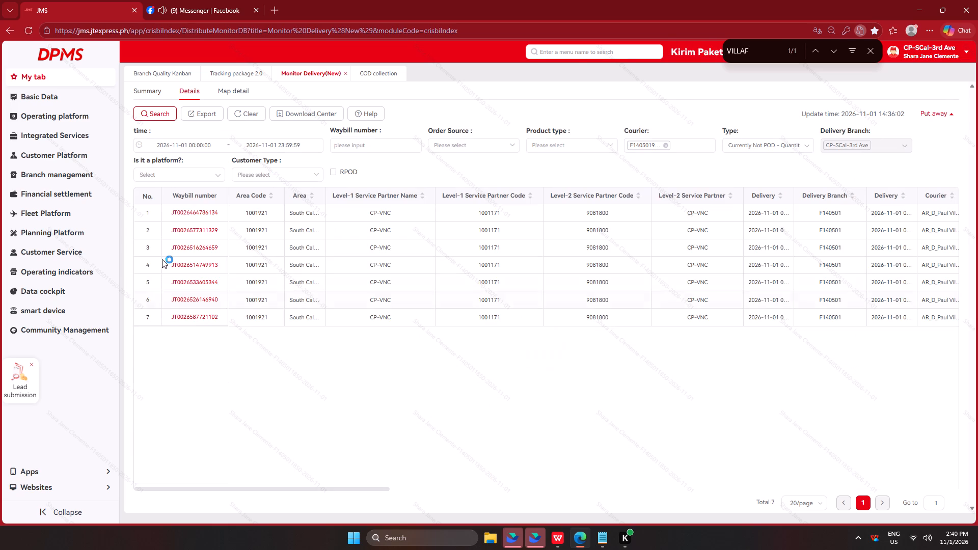
left_click_drag(160, 203, 232, 326)
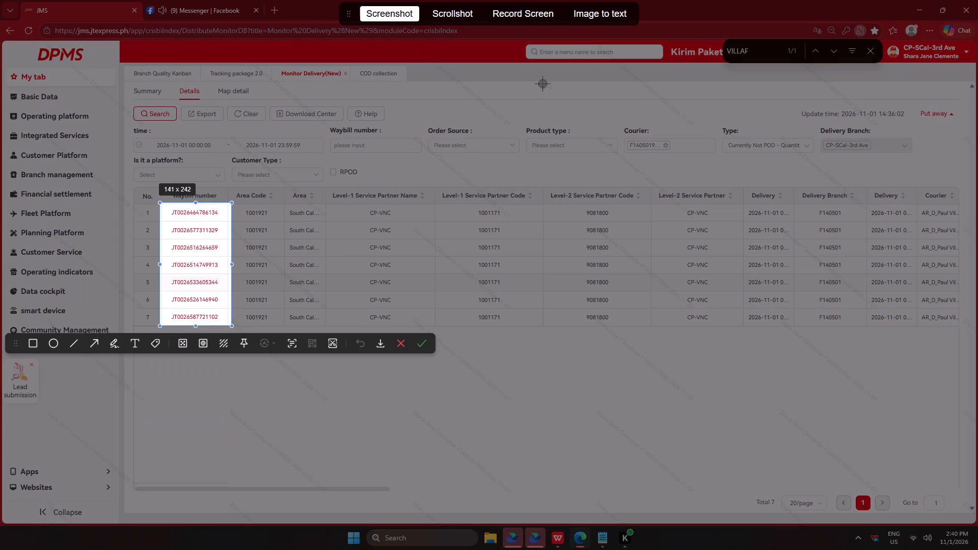
left_click(595, 16)
left_click(258, 474)
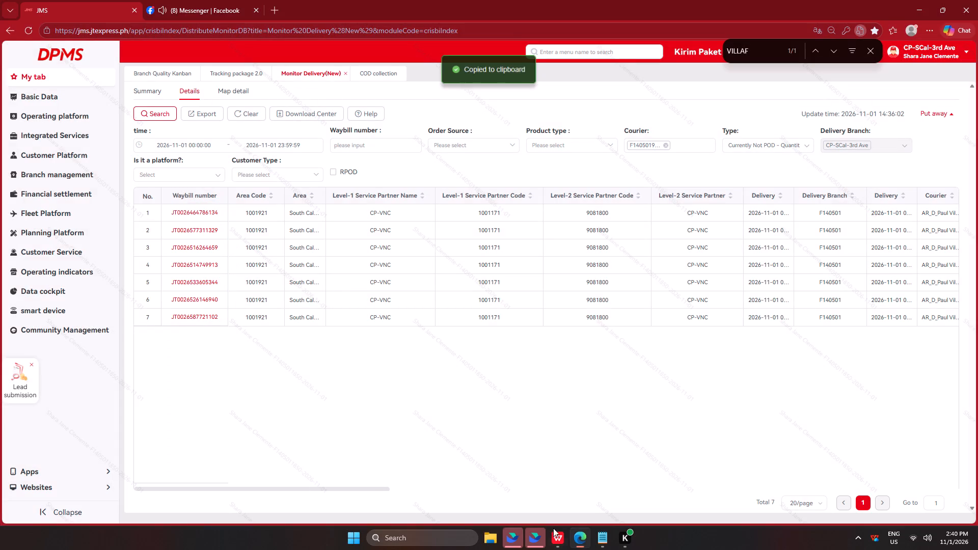
Paste the captured waybill numbers into the CHECKING sheet in WPS starting at B9.
left_click(550, 545)
left_click(200, 211, "ctrl")
key("ctrl+v")
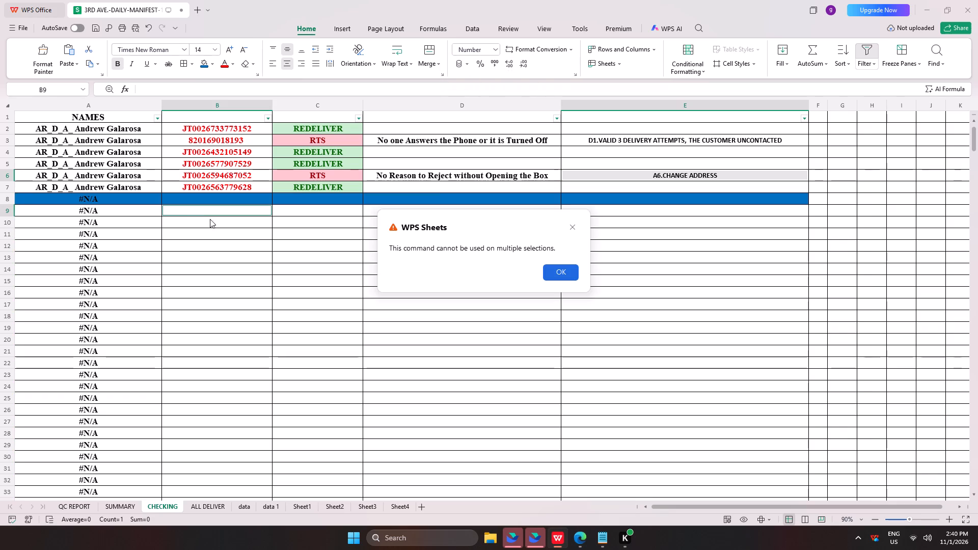
left_click(298, 251)
key("Escape")
left_click(300, 257)
left_click(212, 211)
key("ctrl+v")
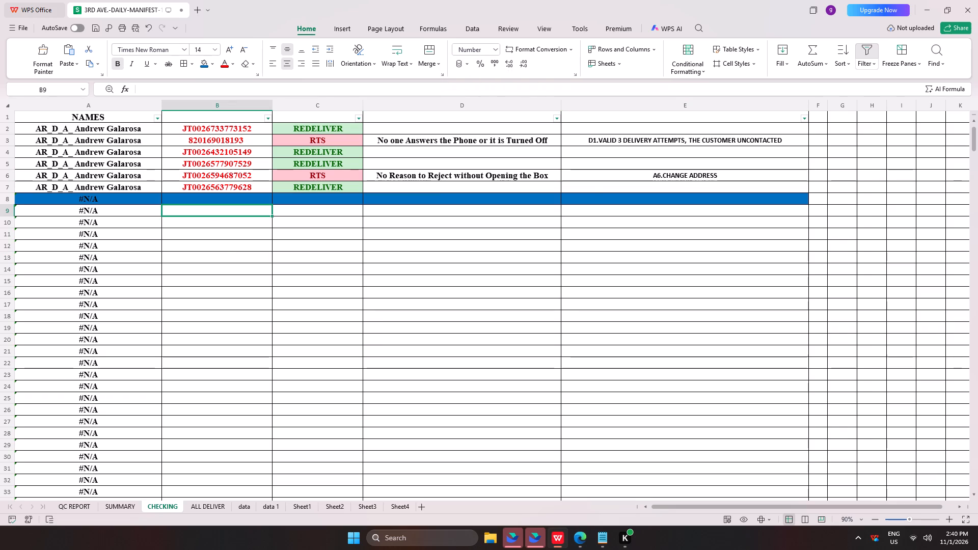
Fill A16:E16 with blue as a separator row below Villafranca's waybills.
left_click_drag(87, 293, 682, 297)
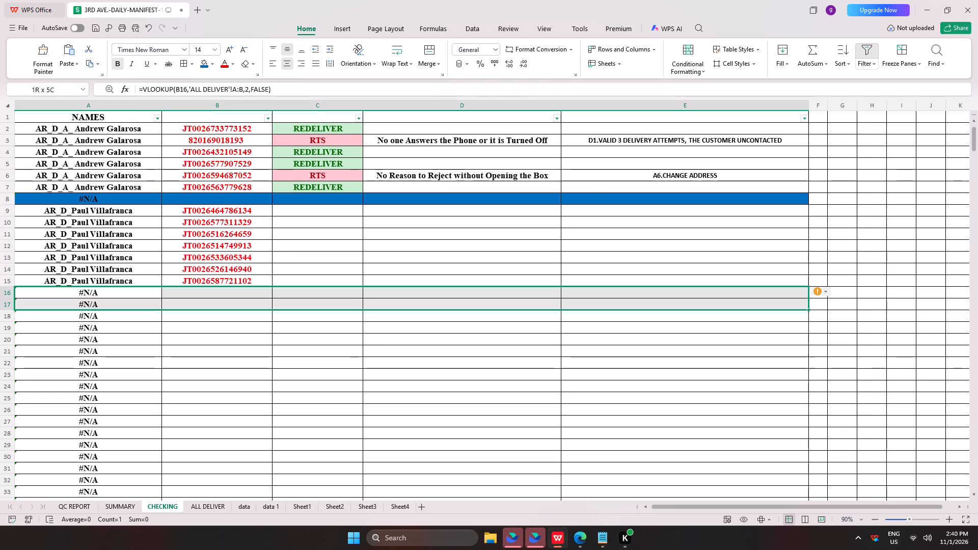
left_click_drag(682, 297, 683, 296)
left_click(203, 68)
Copy the REDELIVER status from C7 to C9:C15.
left_click(330, 189)
key("ctrl+c")
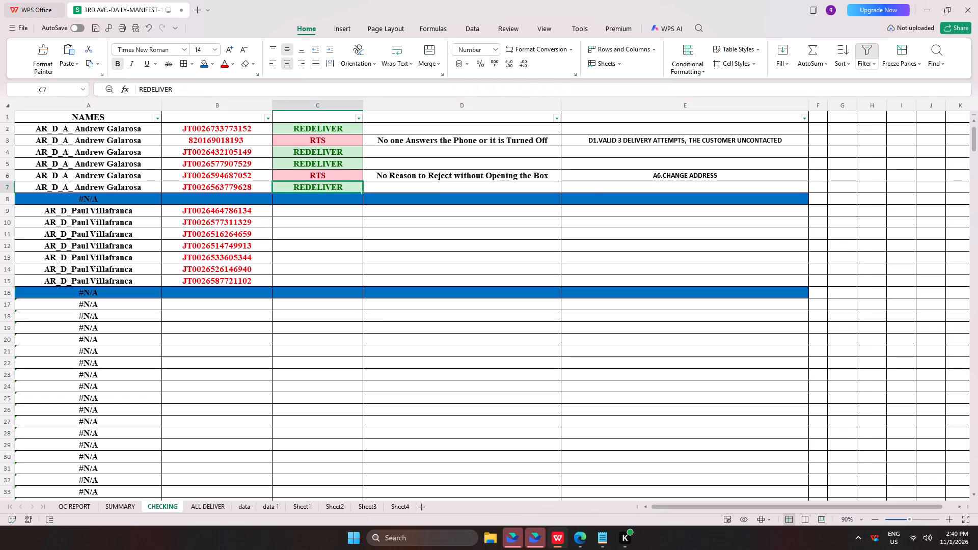
left_click_drag(323, 214, 319, 284)
key("ctrl+v")
Copy the waybills in B9:B15 and query them in Tracking package 2.0 in the browser, replacing the previous list.
left_click_drag(240, 212, 241, 277)
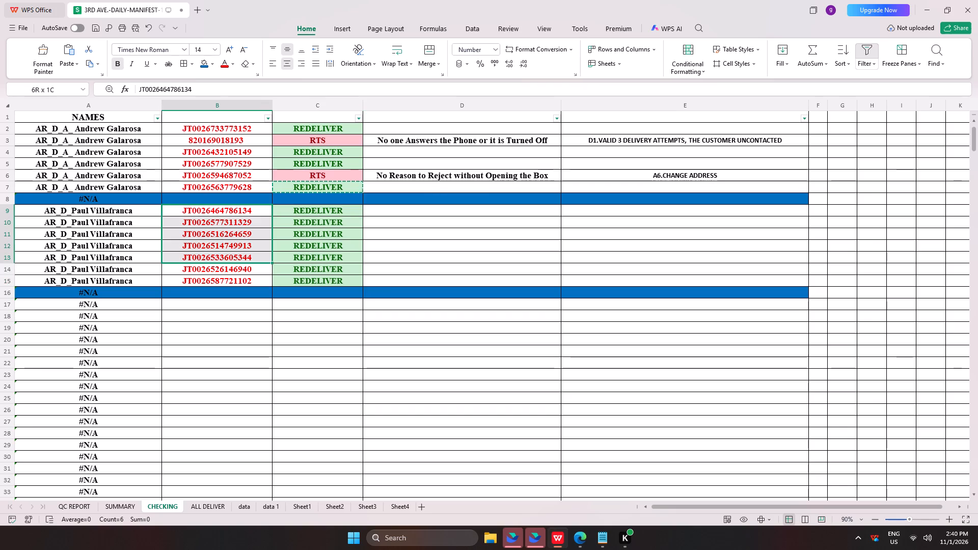
left_click_drag(241, 277, 240, 284)
key("ctrl+c")
key("alt+Tab")
left_click(238, 74)
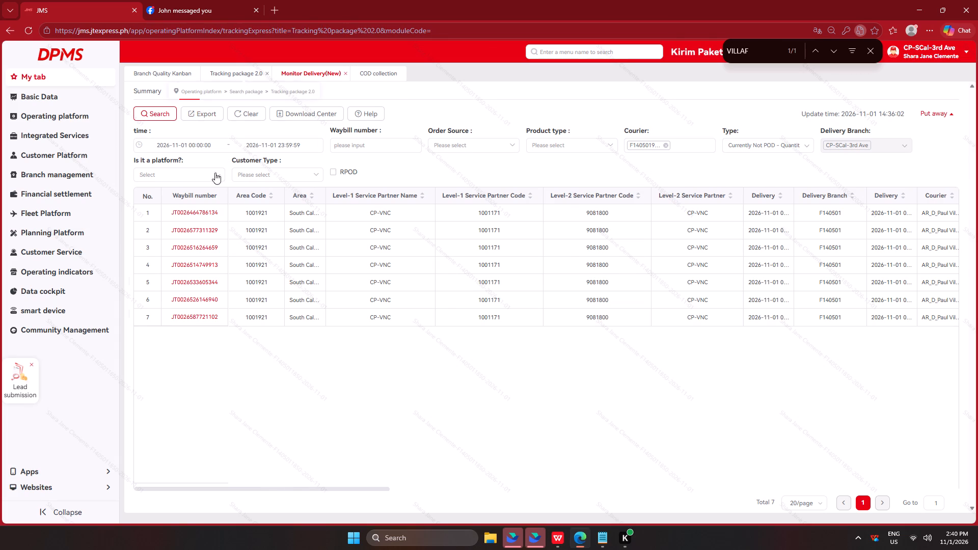
left_click(214, 123)
left_click(198, 201)
key("ctrl+v")
scroll(504, 273, "down", 8)
scroll(561, 366, "down", 15)
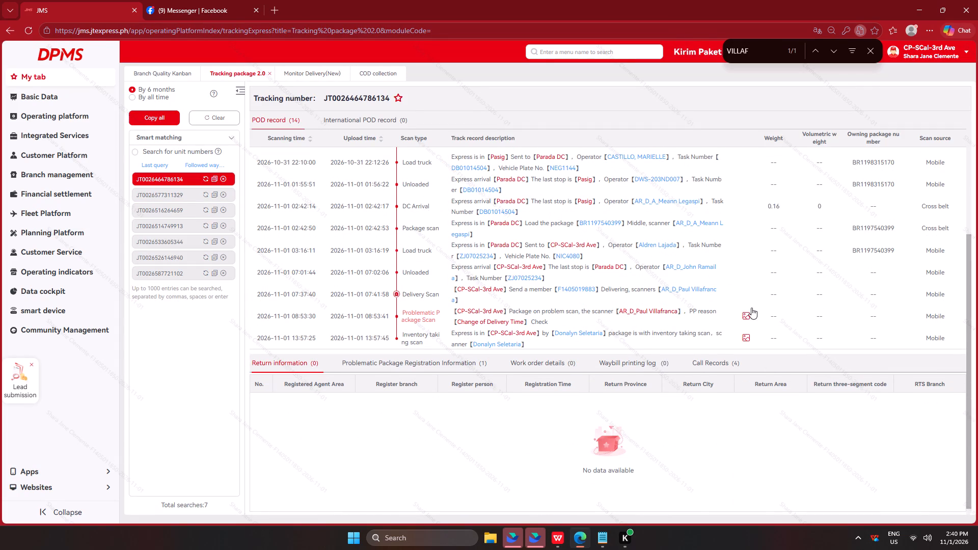
left_click(747, 315)
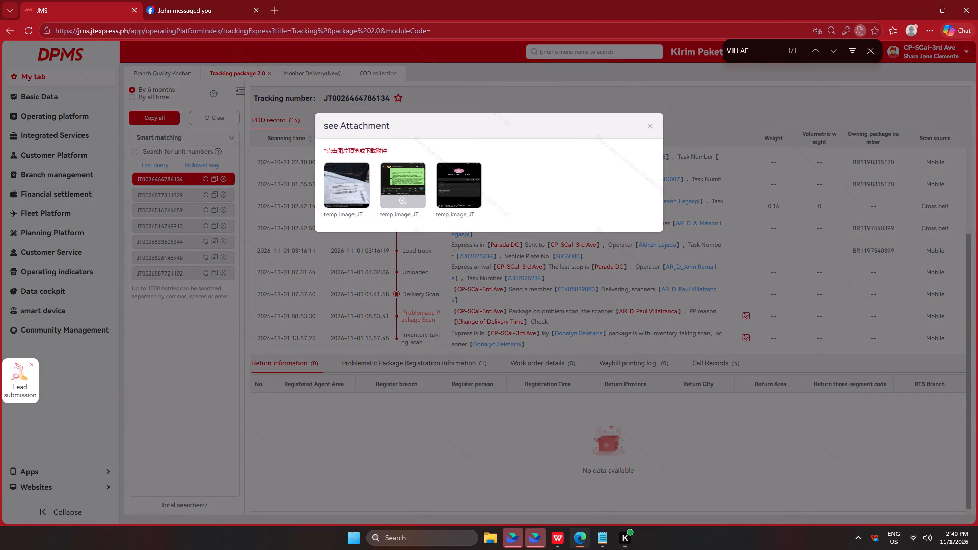
key("Escape")
left_click(167, 195)
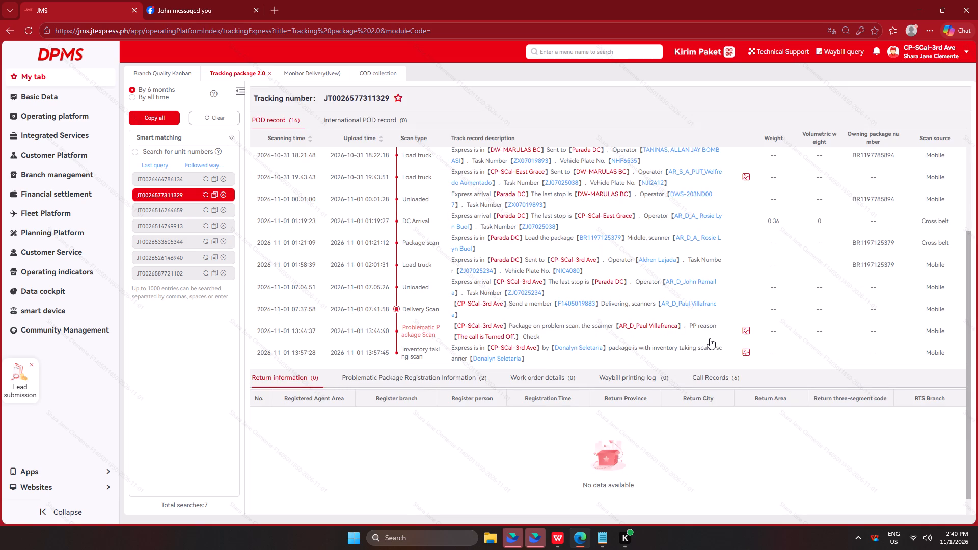
left_click(167, 208)
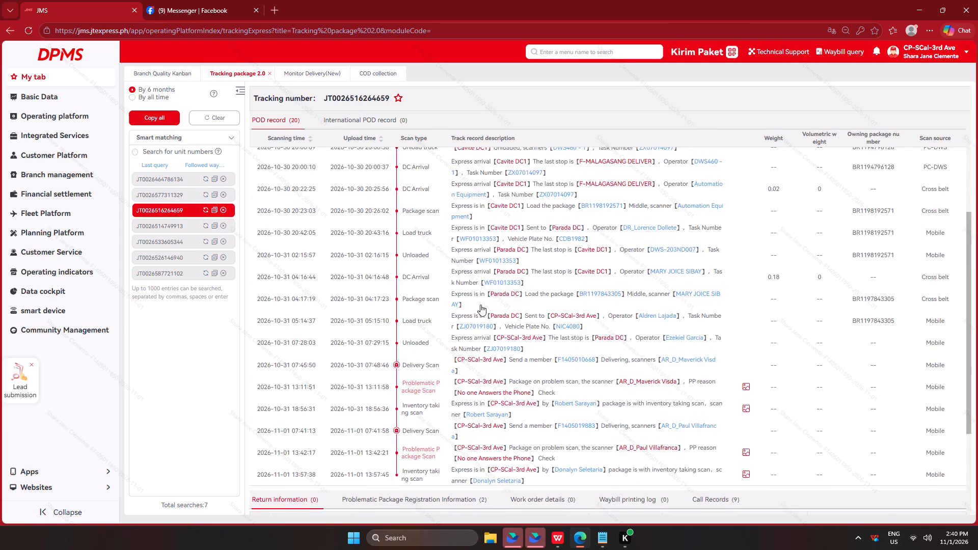
scroll(482, 310, "down", 6)
left_click(180, 225)
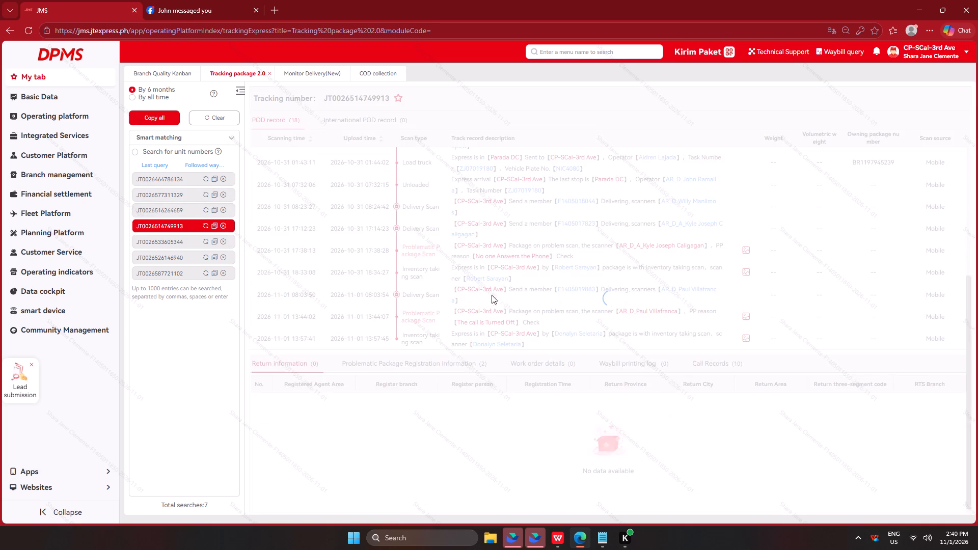
scroll(525, 312, "down", 6)
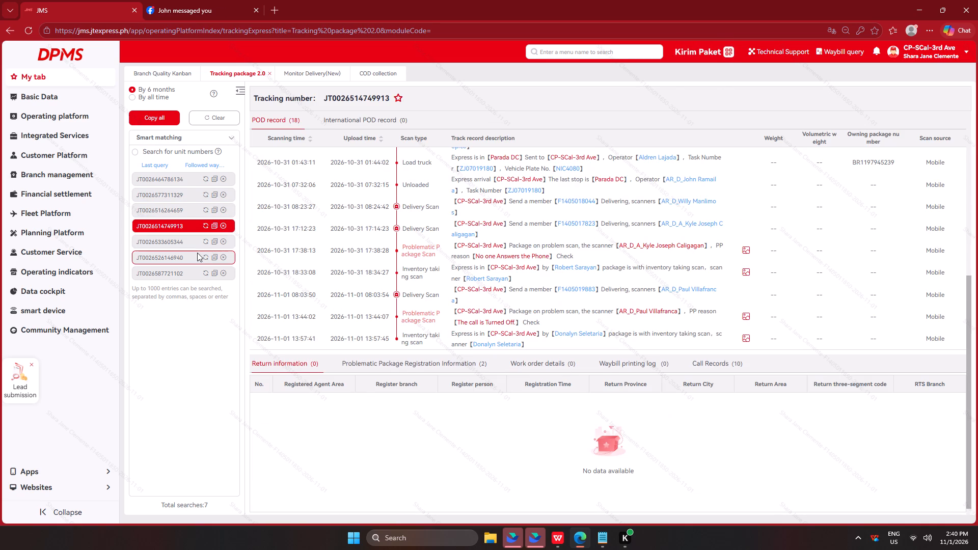
left_click(174, 241)
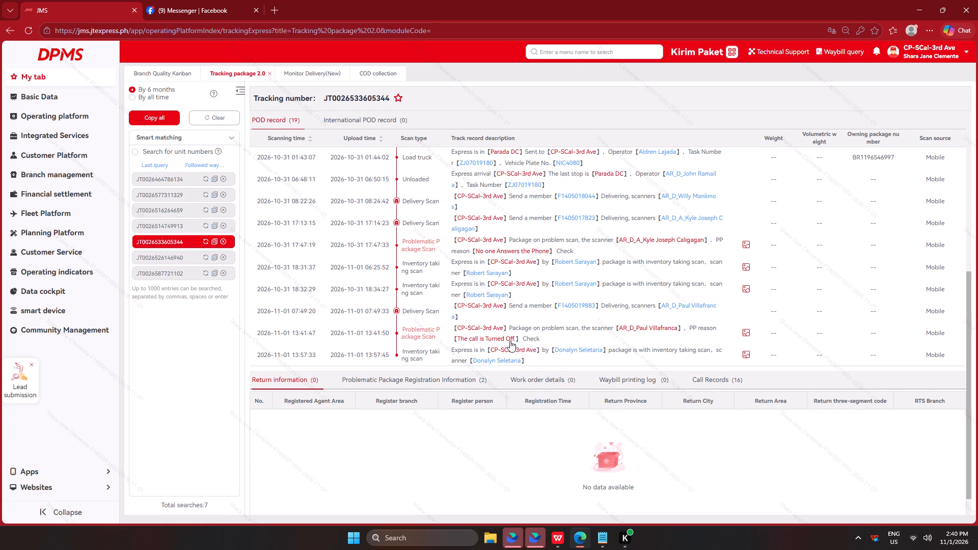
scroll(524, 341, "up", 2)
scroll(525, 340, "down", 8)
left_click(179, 256)
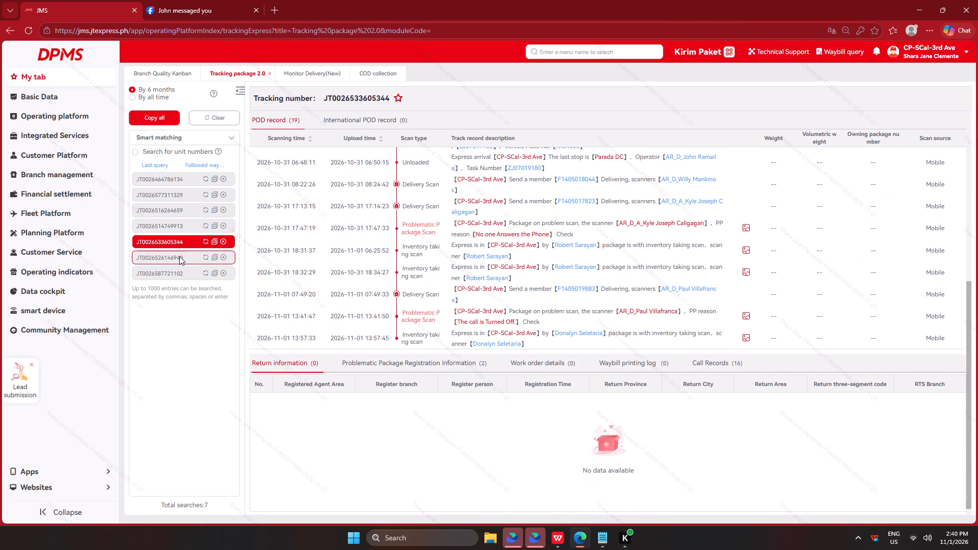
scroll(544, 327, "up", 3)
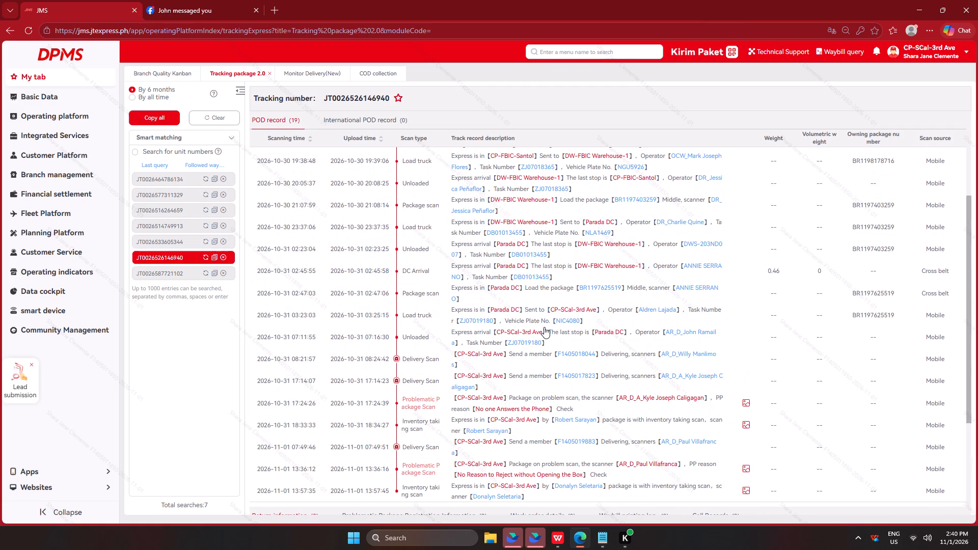
scroll(545, 327, "up", 4)
scroll(546, 327, "down", 17)
left_click(177, 271)
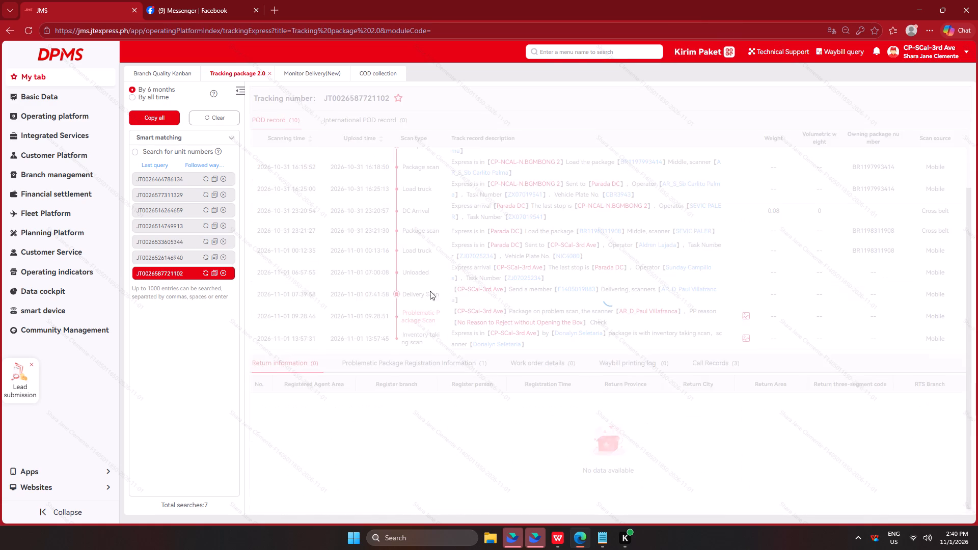
left_click(181, 259)
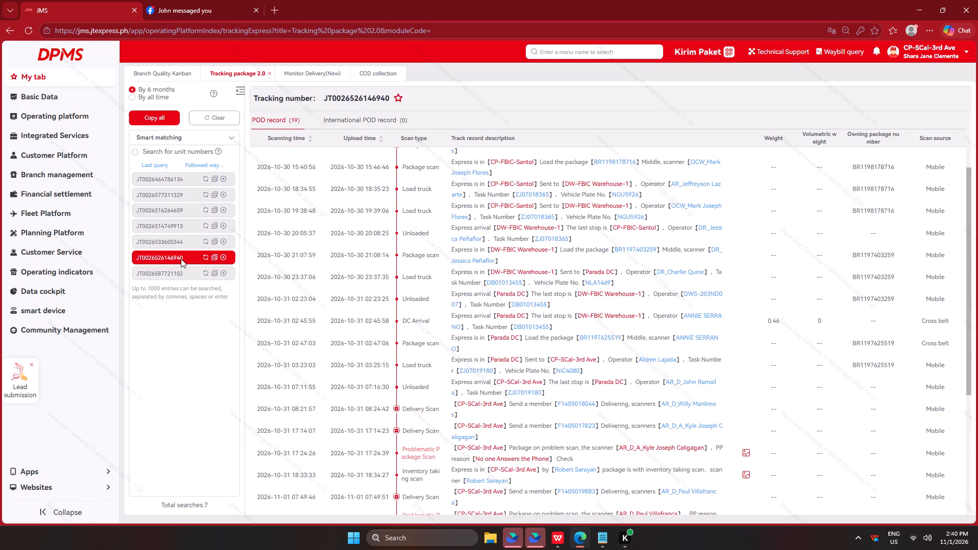
scroll(462, 318, "down", 14)
key("alt+Tab")
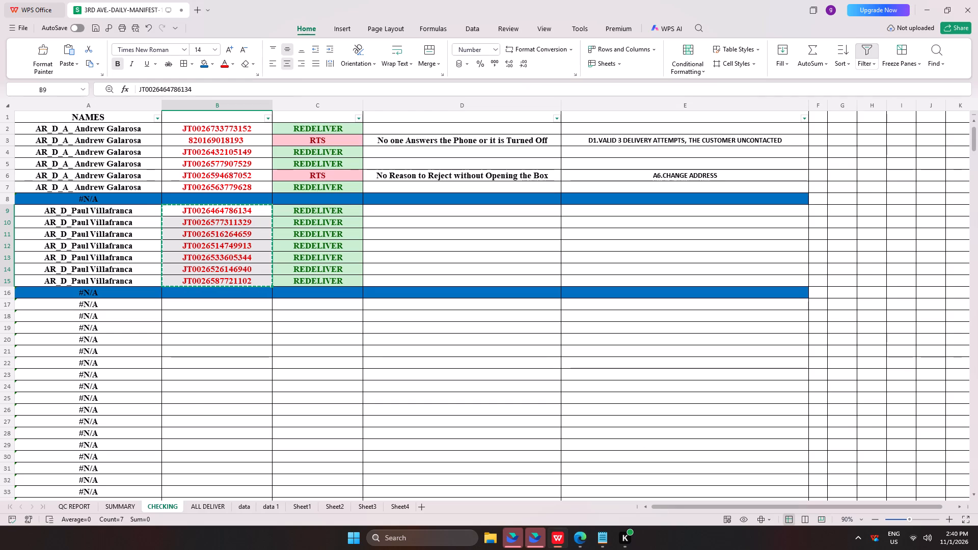
Copy the RTS status and "No Reason to Reject without Opening the Box" reason from C6:D6 to C14:D15, rechecking the tracking record.
left_click_drag(356, 177, 401, 174)
key("ctrl+c")
left_click_drag(320, 267, 316, 279)
key("ctrl+v")
key("alt+Tab")
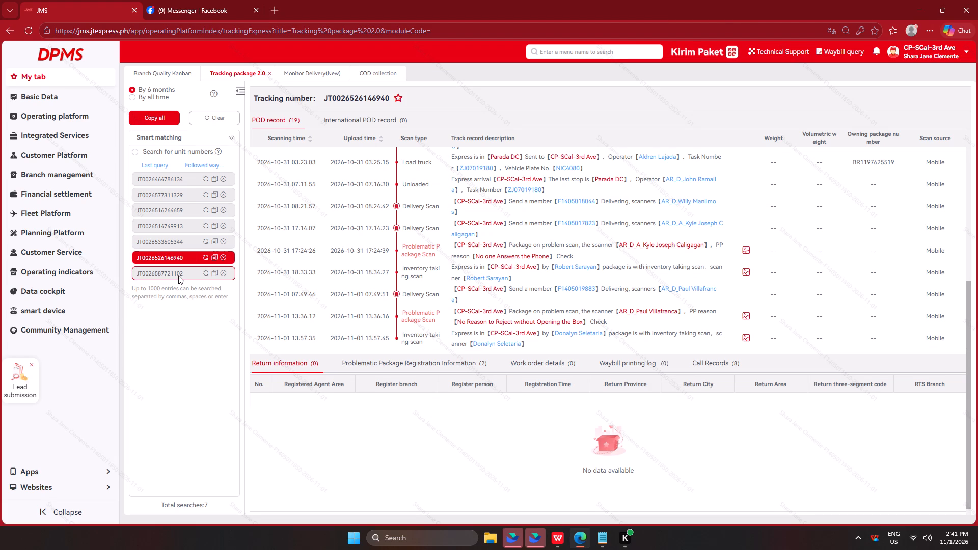
key("alt+Tab")
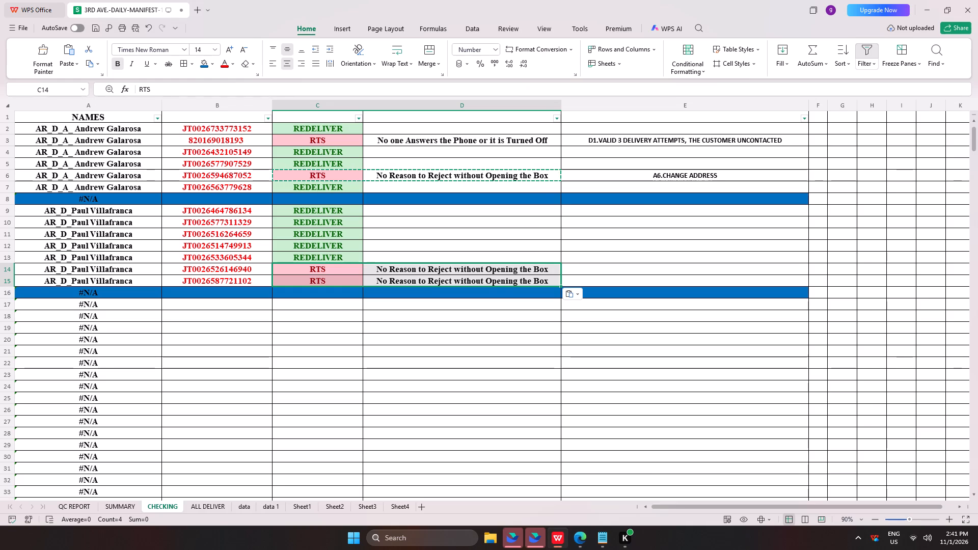
Set the return reason in E15 to A2.NO LONGER INTERESTED and in E14 to A3.NO MONEY.
left_click(798, 278)
left_click(812, 284)
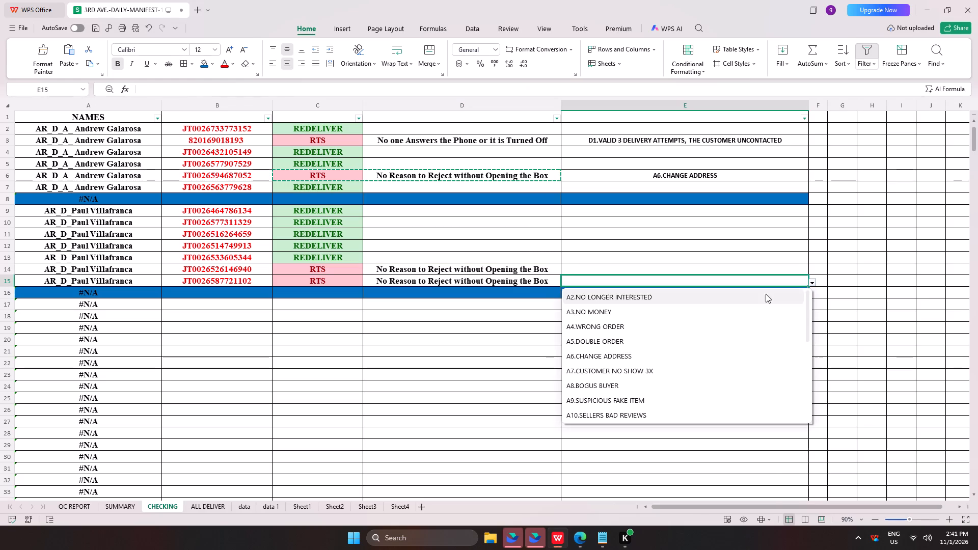
left_click(640, 298)
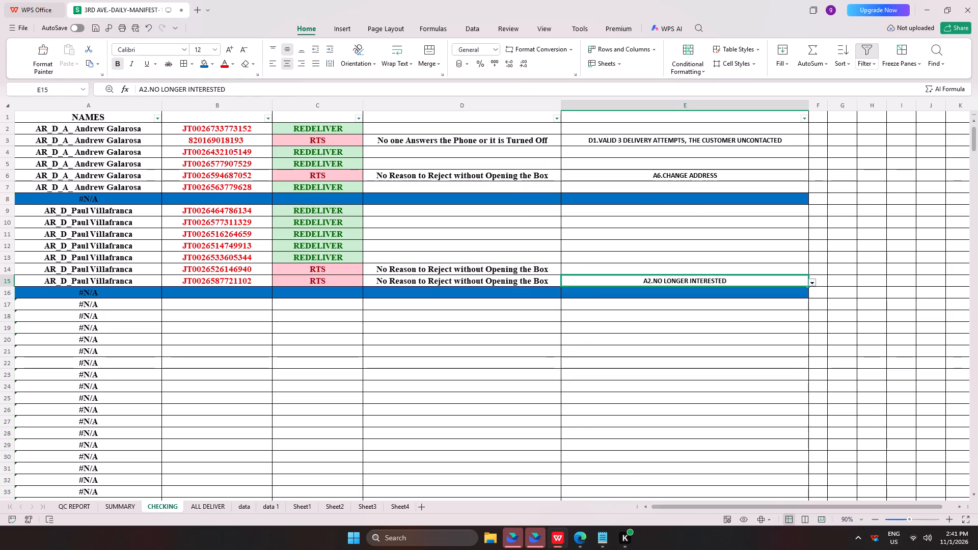
left_click(797, 266)
left_click(817, 270)
left_click(798, 273)
left_click(810, 271)
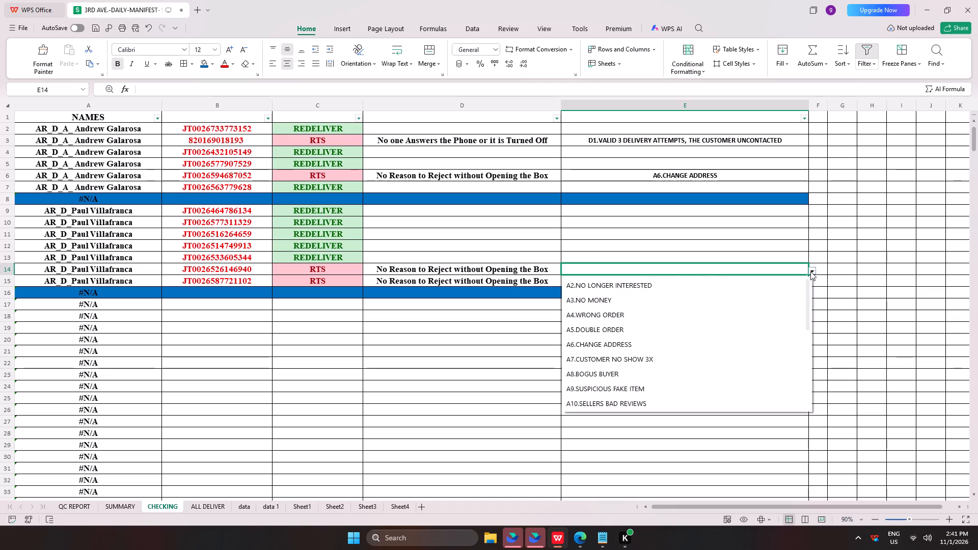
left_click(631, 300)
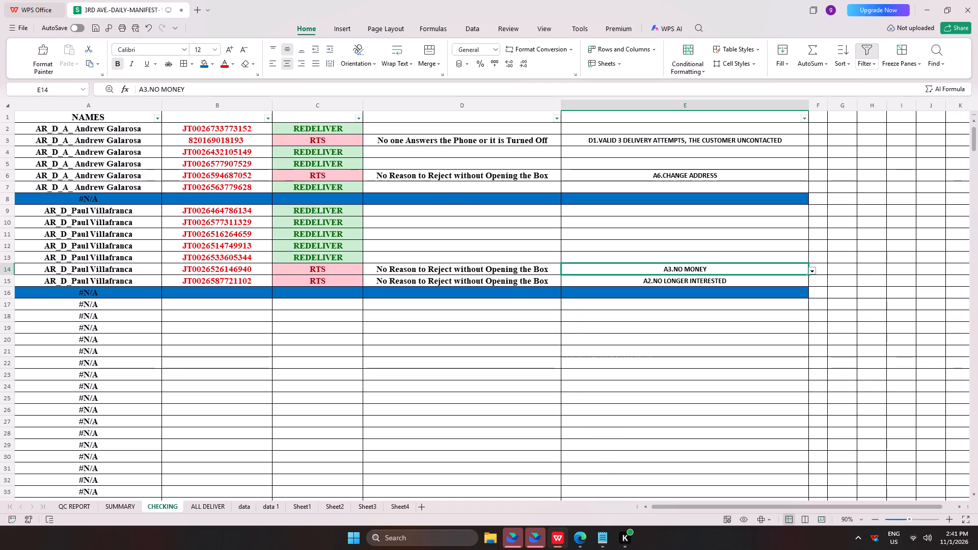
Save the workbook over 3RD AVE.-DAILY-MANIFEST-11-01-2026.xlsx in the MANIFEST 2026 NOVEMBER folder.
left_click(14, 26)
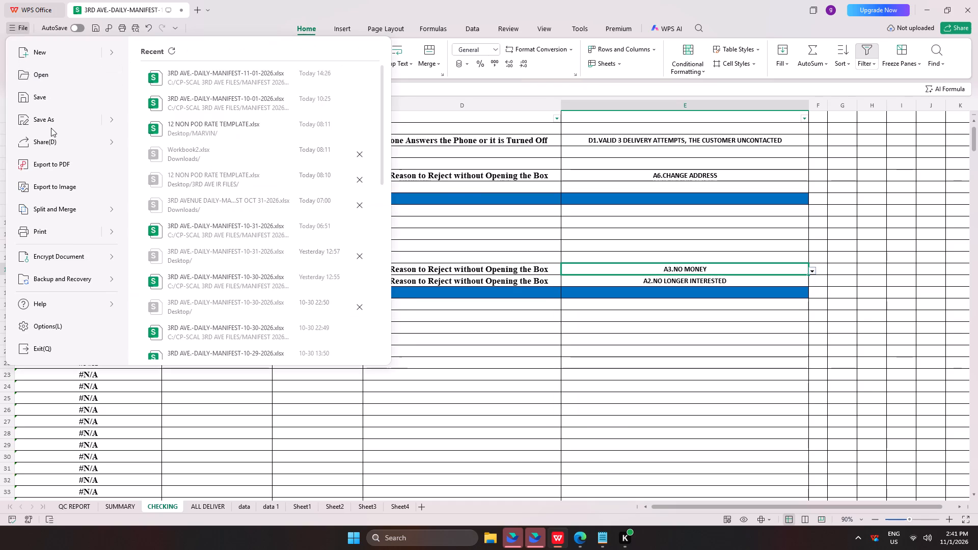
left_click(51, 126)
double_click(420, 116)
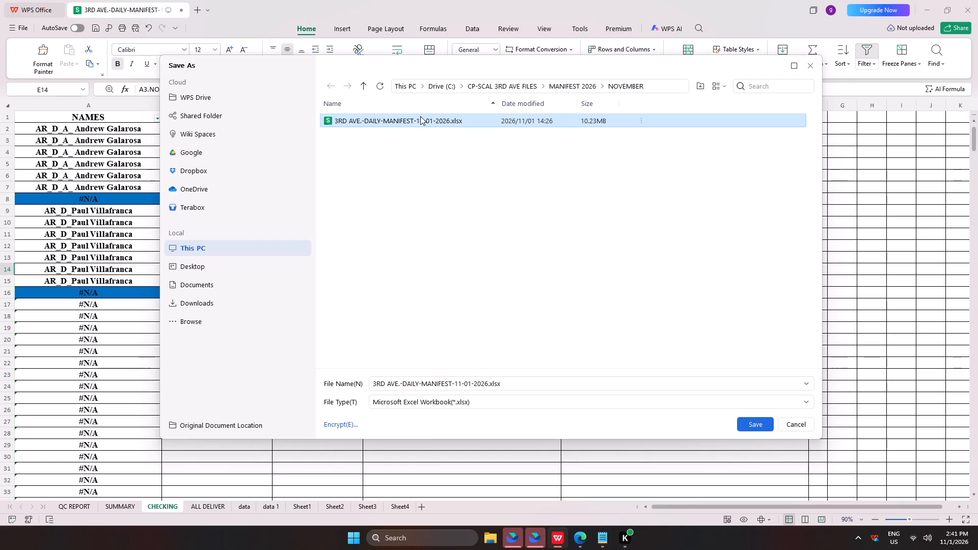
left_click(475, 246)
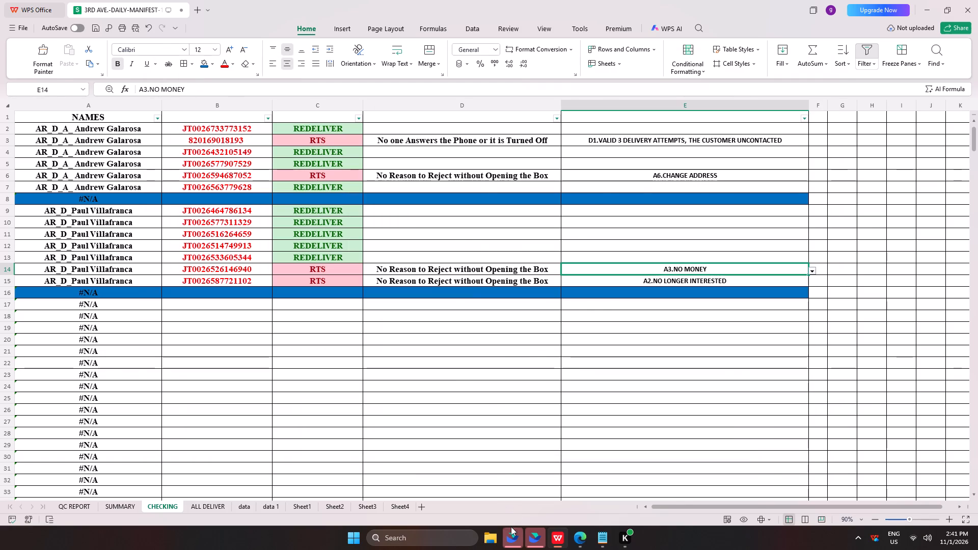
Switch to Lark and read the recent SDD status messages in the NCR–SDD group, and glance at the NORTH B DELIVERY chat in Feishu.
left_click(511, 527)
left_click(533, 532)
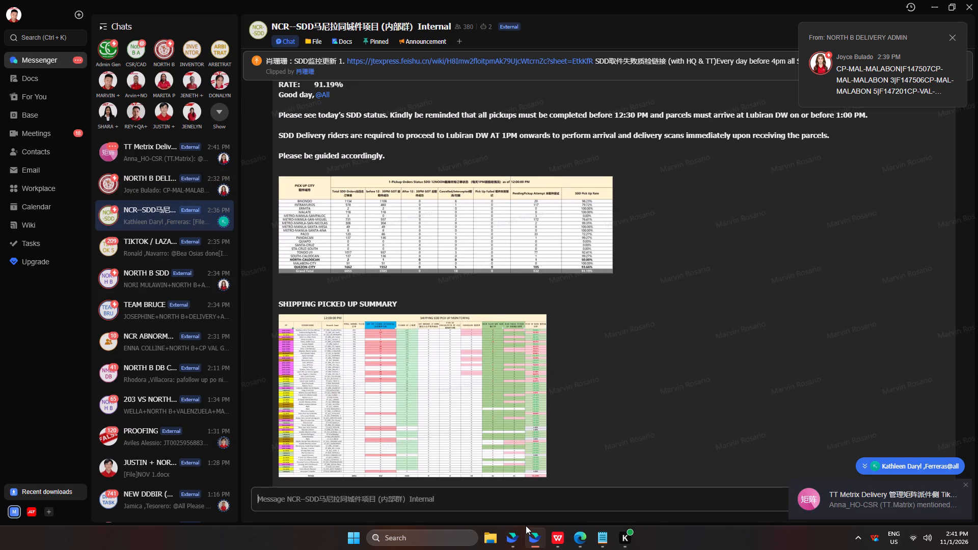
left_click(957, 35)
scroll(731, 224, "down", 7)
scroll(445, 389, "down", 14)
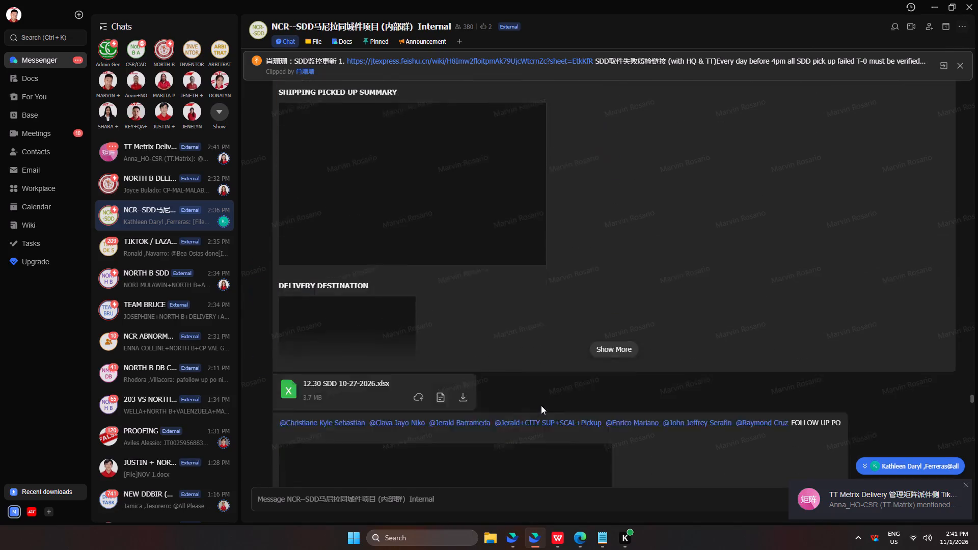
scroll(541, 405, "down", 20)
scroll(541, 405, "down", 15)
scroll(569, 431, "down", 15)
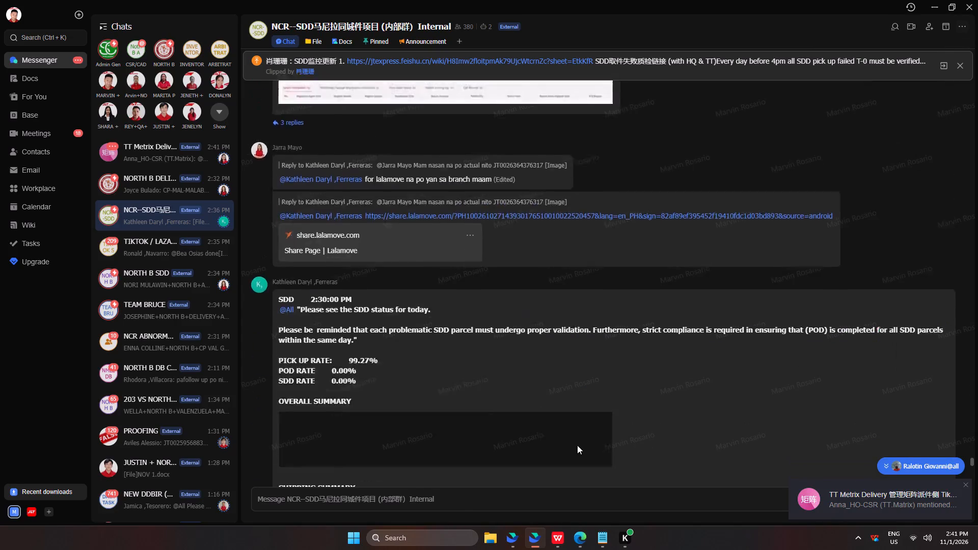
scroll(577, 445, "down", 19)
key("alt+Tab")
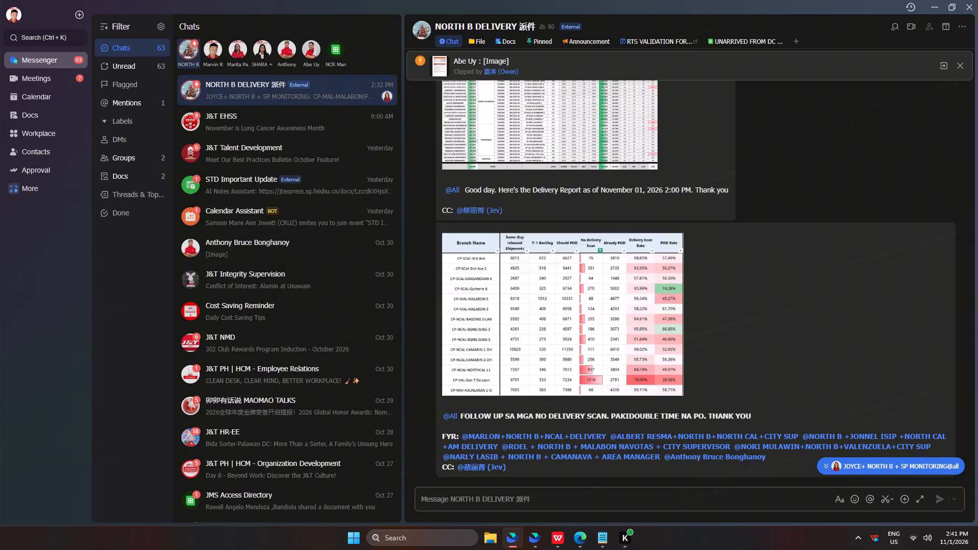
Bring up the November 1 notes in Notepad and look back through the parcel entries above the arrival-no-delivery-scan list.
left_click(559, 540)
left_click(596, 540)
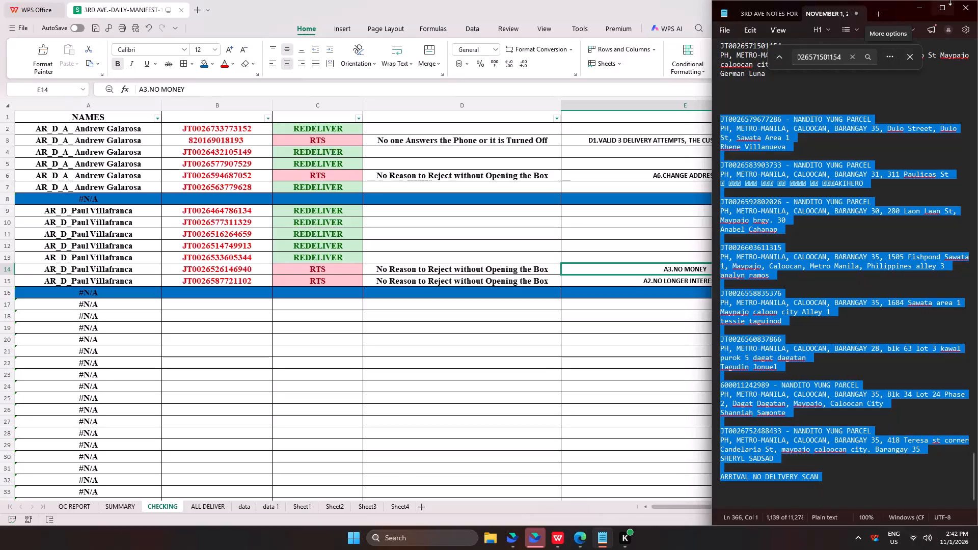
left_click(835, 159)
scroll(808, 174, "up", 15)
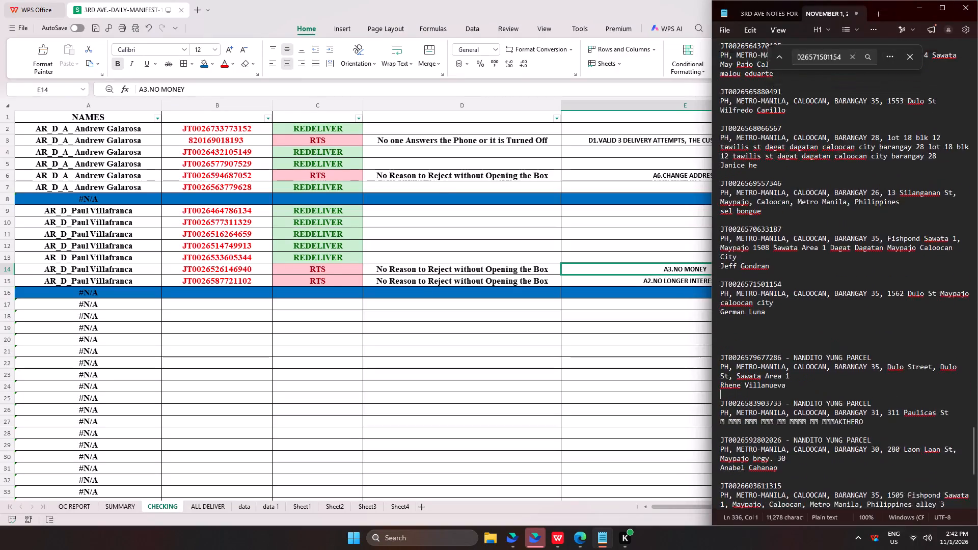
scroll(807, 174, "up", 13)
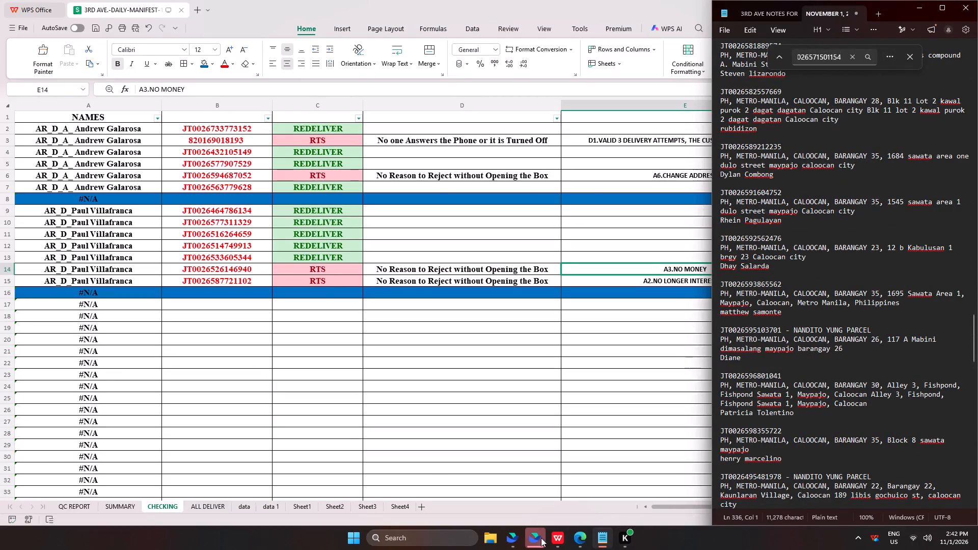
Clear the previous waybills from Tracking package 2.0 in the browser.
left_click(586, 542)
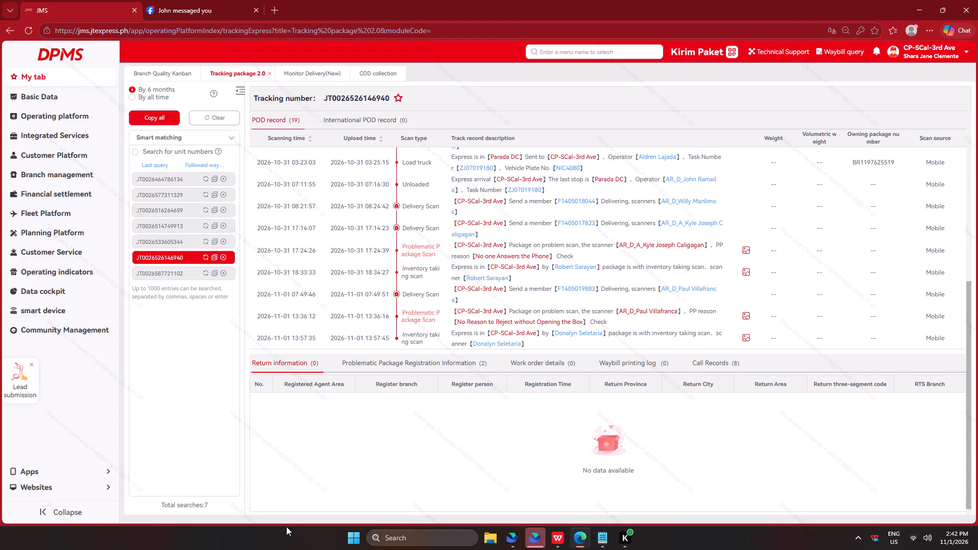
left_click(209, 116)
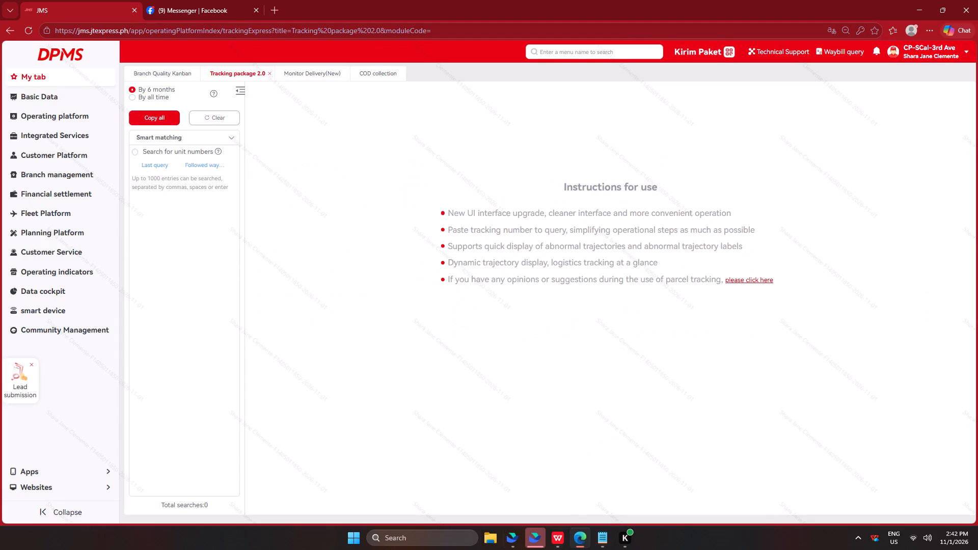
Look through the November 1 notes in Notepad, from the high value parcel list down to the waybills below the TICKET section.
left_click(609, 536)
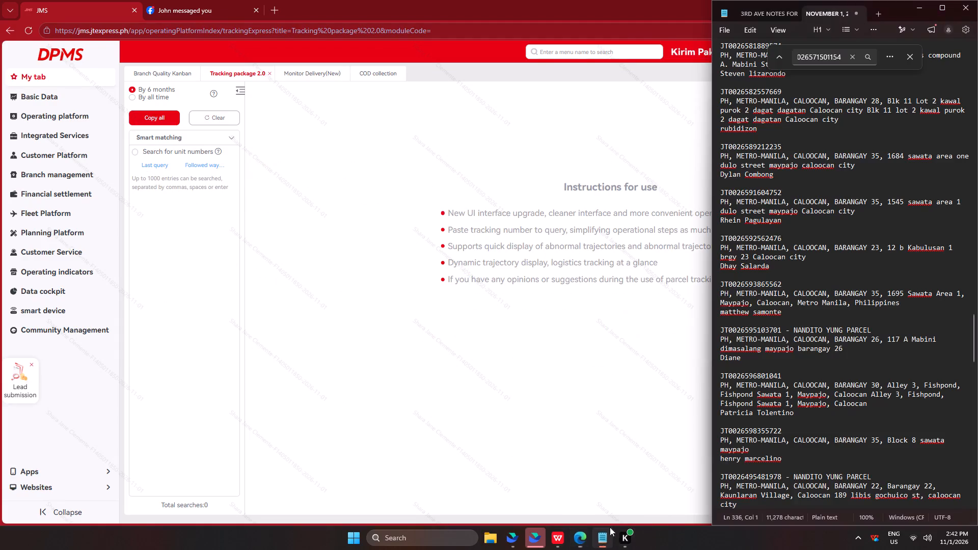
scroll(778, 242, "up", 20)
scroll(778, 242, "up", 8)
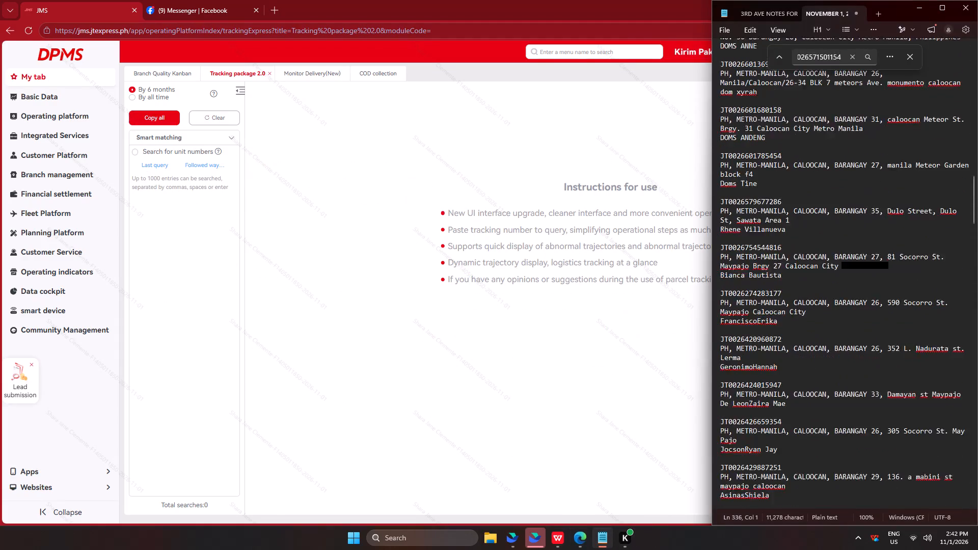
scroll(774, 250, "up", 17)
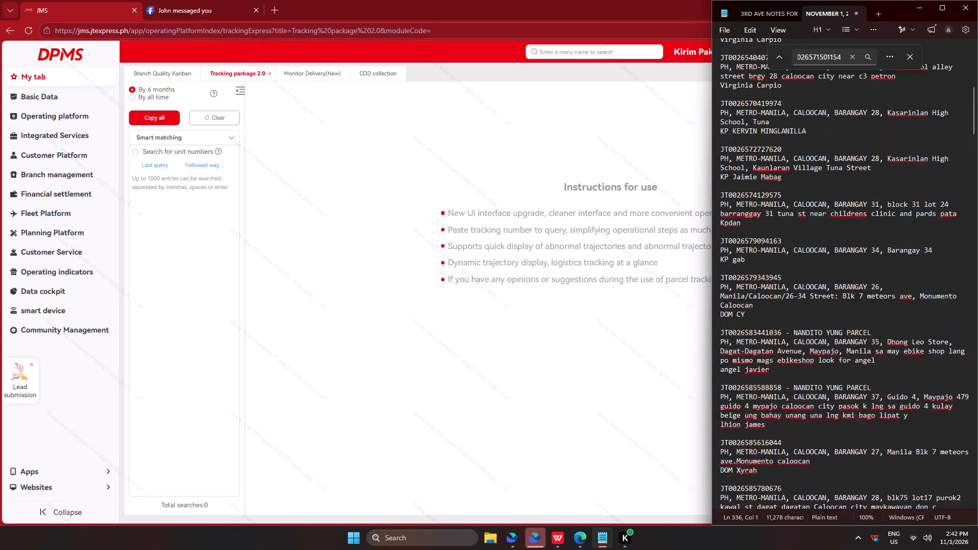
scroll(777, 256, "up", 15)
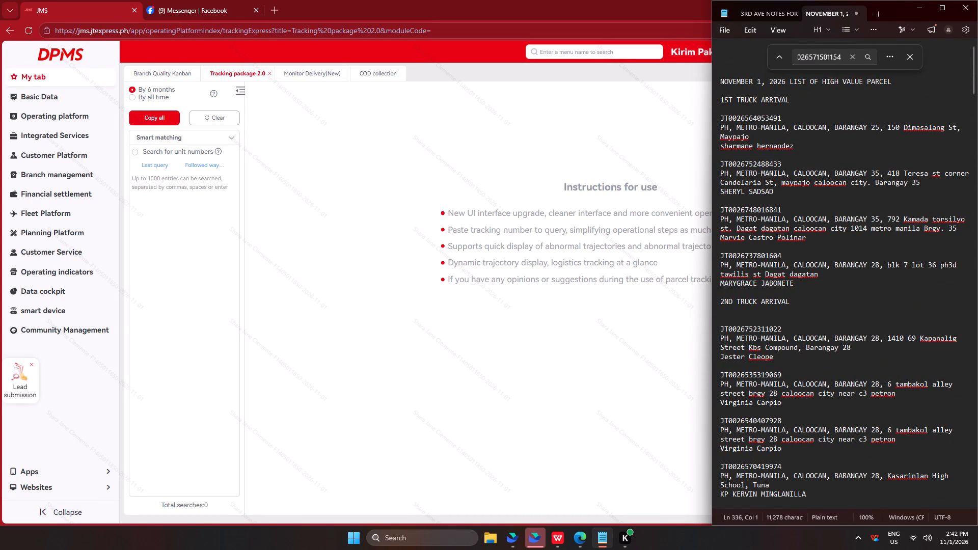
scroll(784, 127, "down", 1)
scroll(784, 128, "up", 2)
left_click_drag(722, 66, 800, 449)
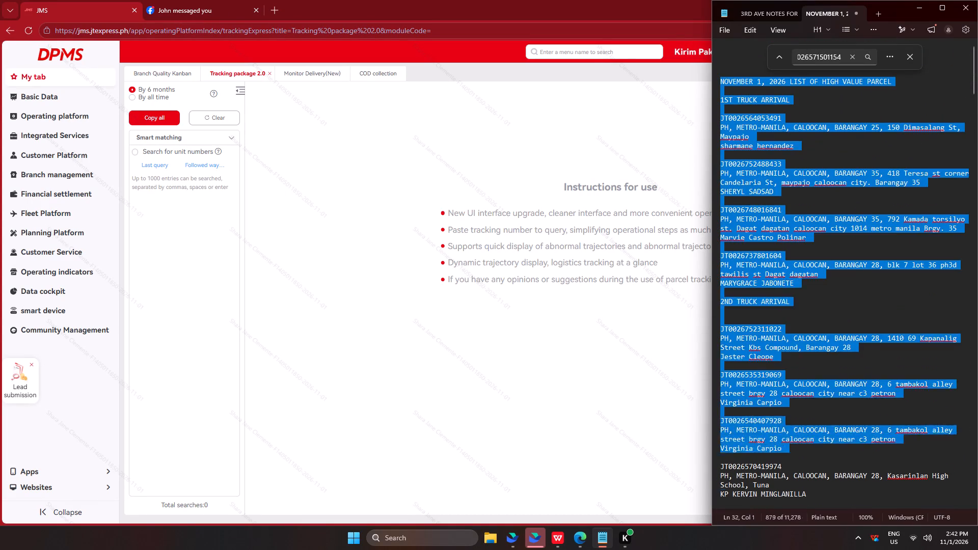
left_click_drag(800, 449, 854, 307)
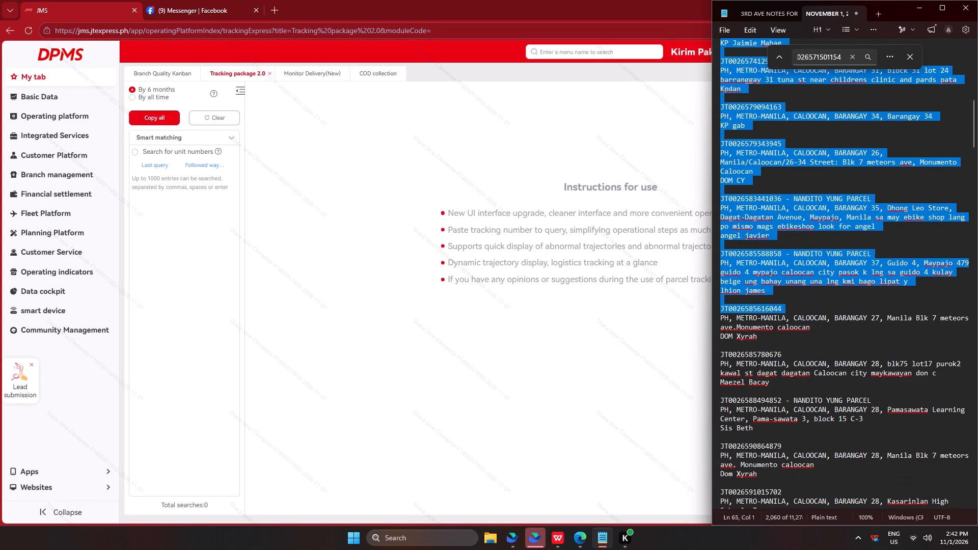
left_click(850, 343)
scroll(894, 359, "up", 15)
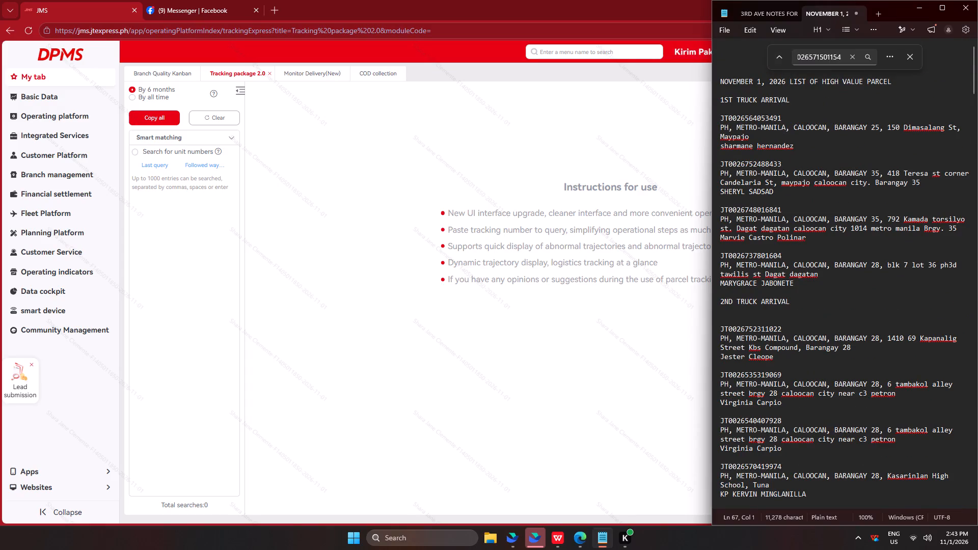
scroll(814, 151, "down", 5)
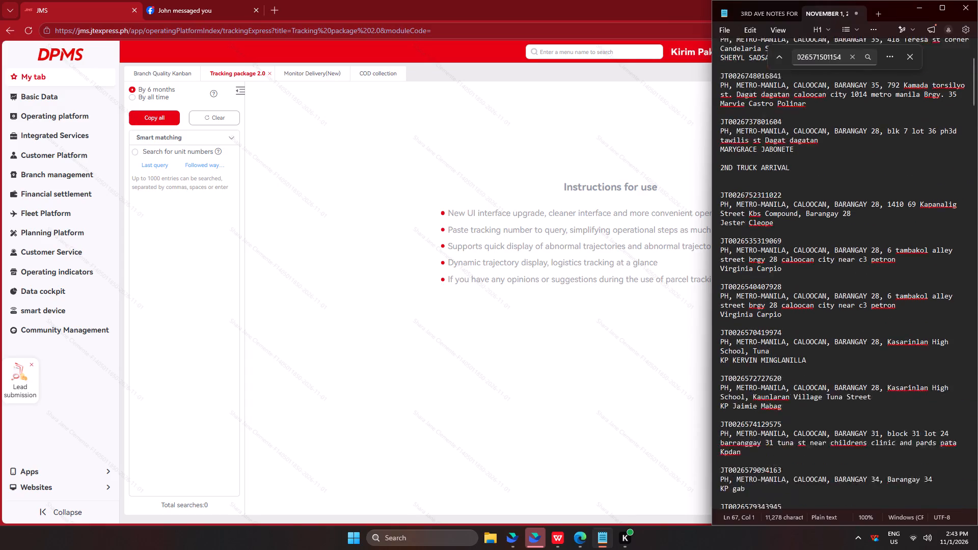
scroll(814, 151, "down", 12)
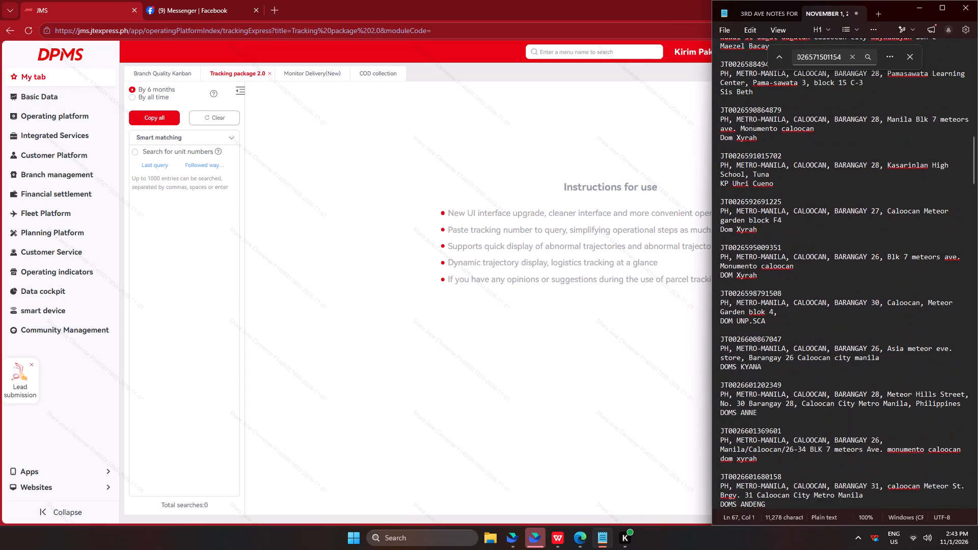
scroll(814, 156, "down", 14)
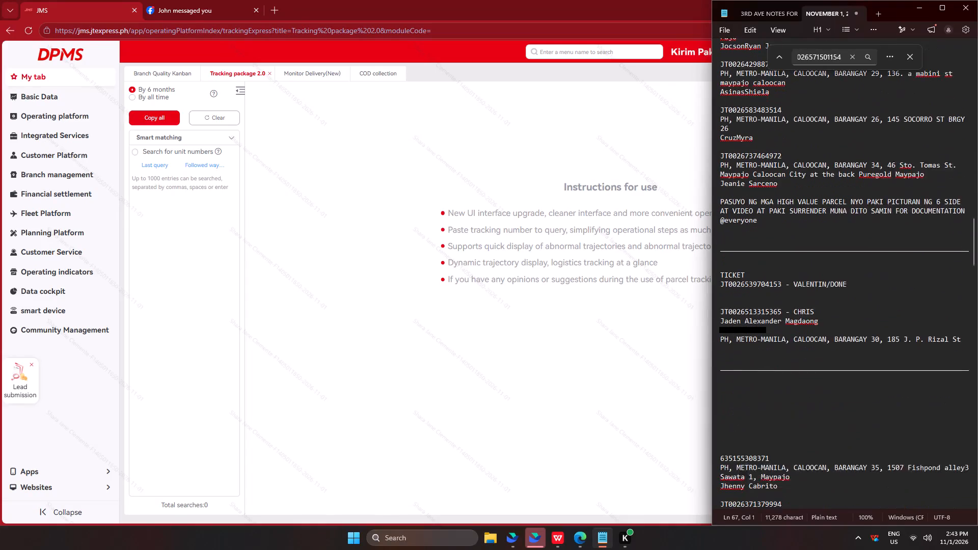
scroll(814, 166, "down", 3)
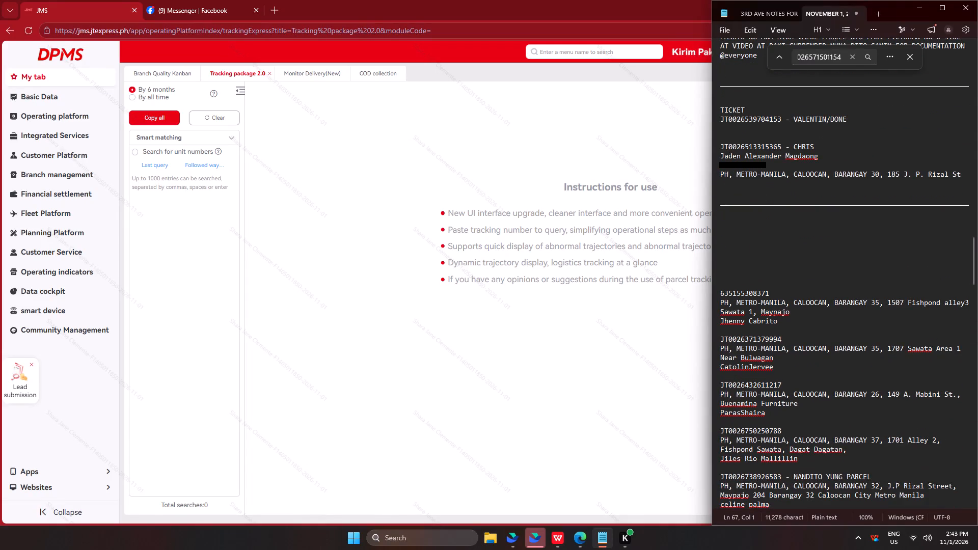
scroll(780, 247, "down", 1)
double_click(759, 264)
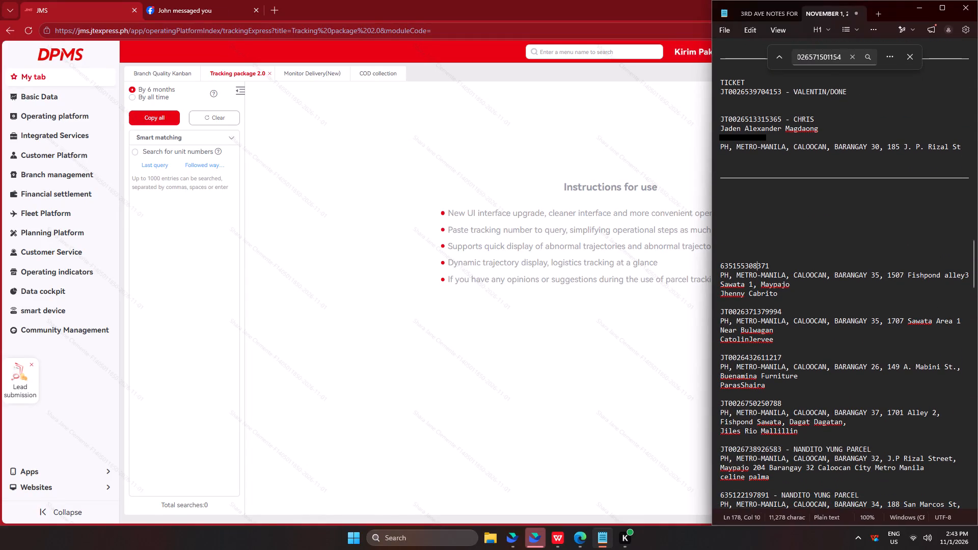
key("ctrl+c")
left_click(177, 226)
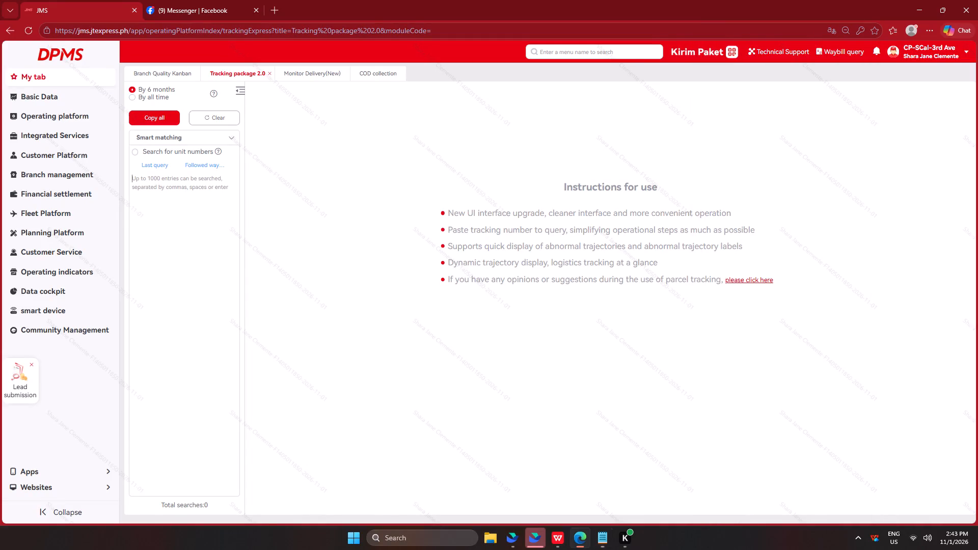
key("ctrl+v")
scroll(537, 186, "down", 2)
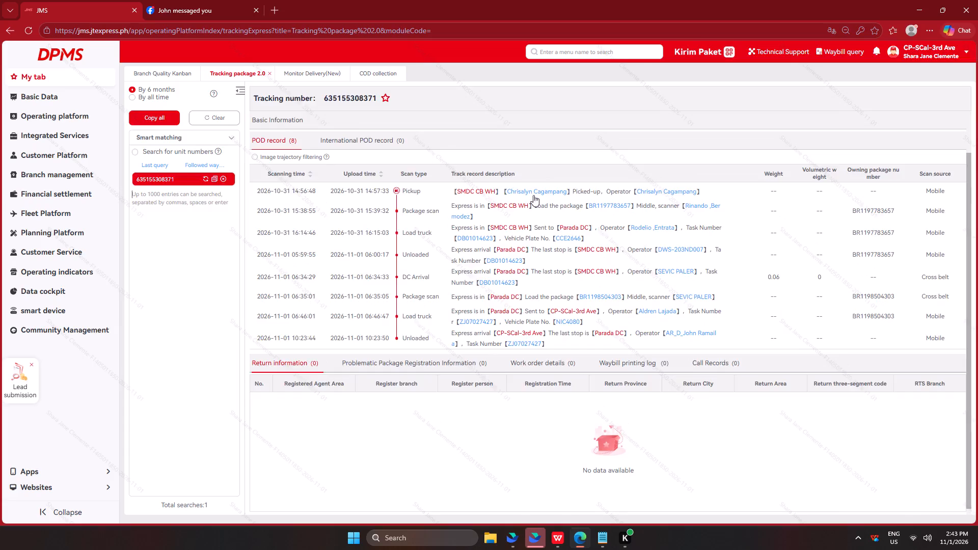
key("alt+Tab")
double_click(753, 310)
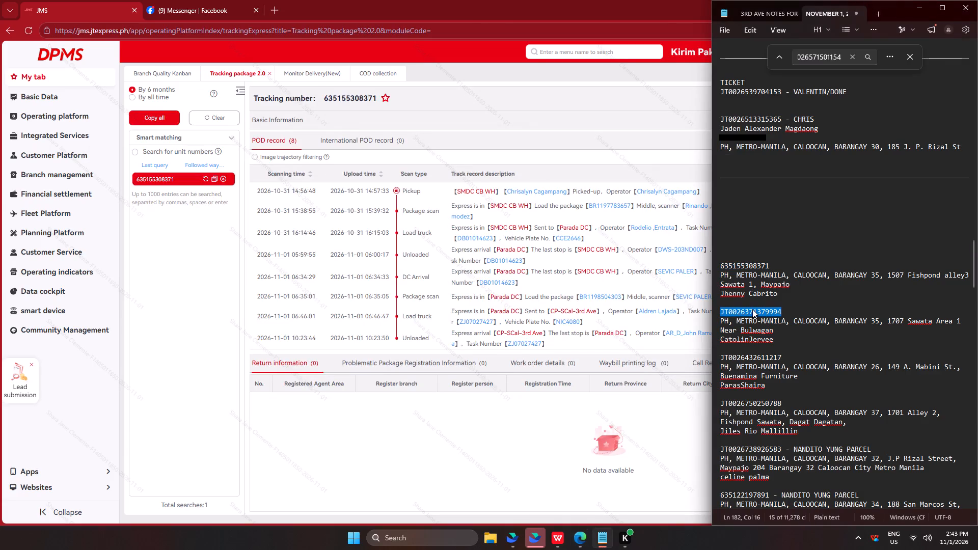
key("ctrl+c")
left_click(211, 116)
left_click(177, 254)
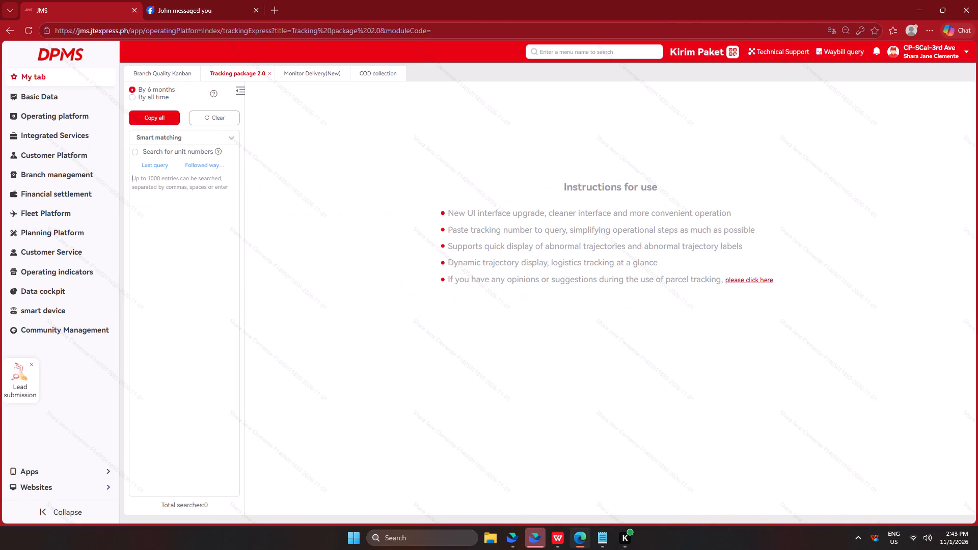
key("ctrl+v")
scroll(585, 228, "down", 5)
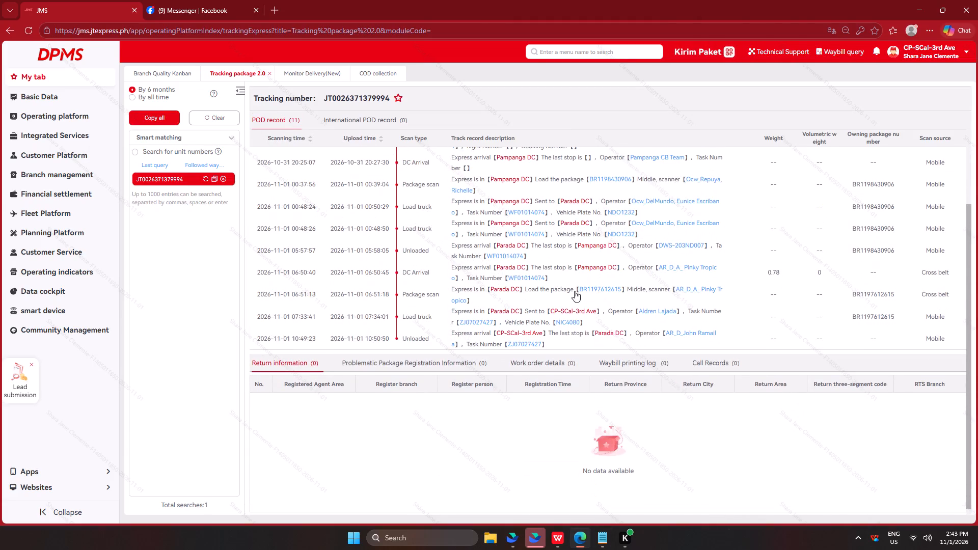
key("alt+Tab")
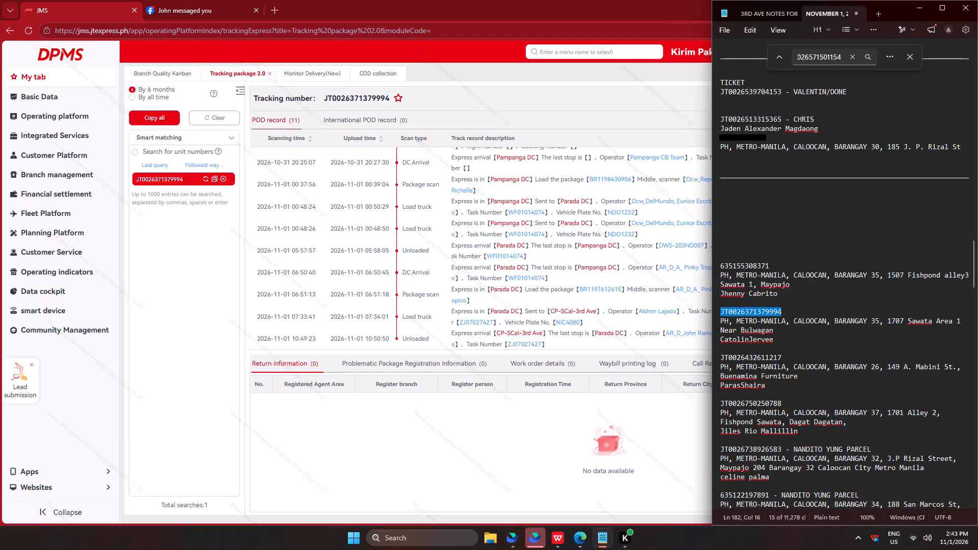
double_click(733, 358)
key("ctrl+c")
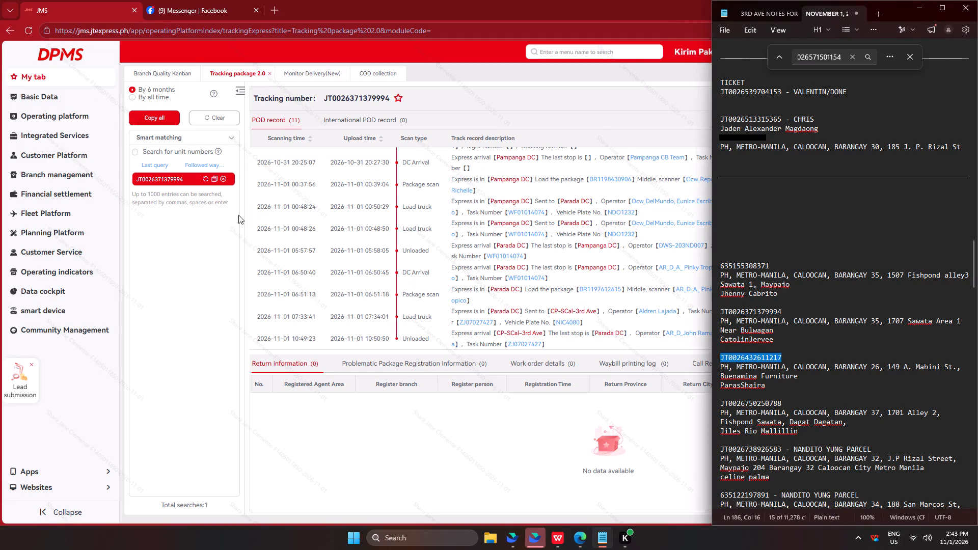
left_click(213, 115)
left_click(194, 252)
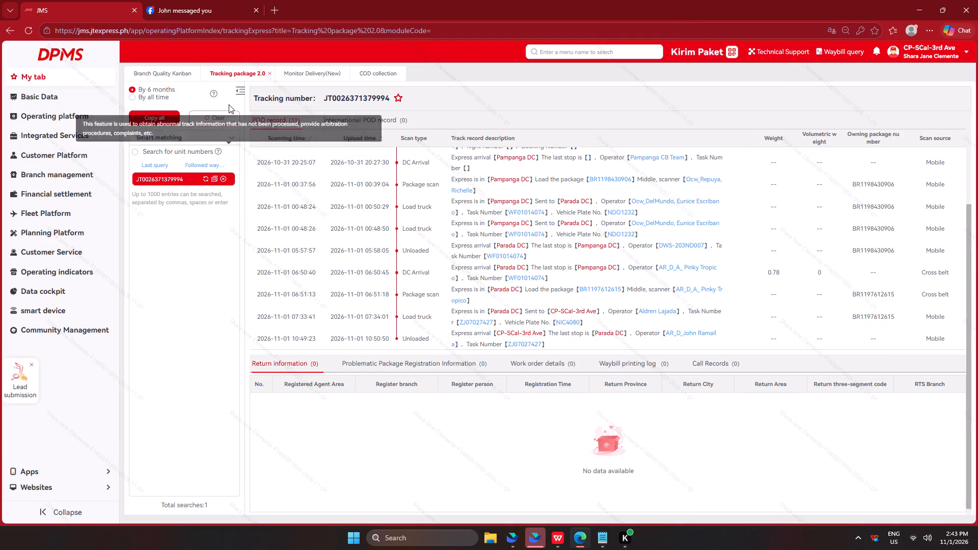
left_click(215, 120)
left_click(156, 242)
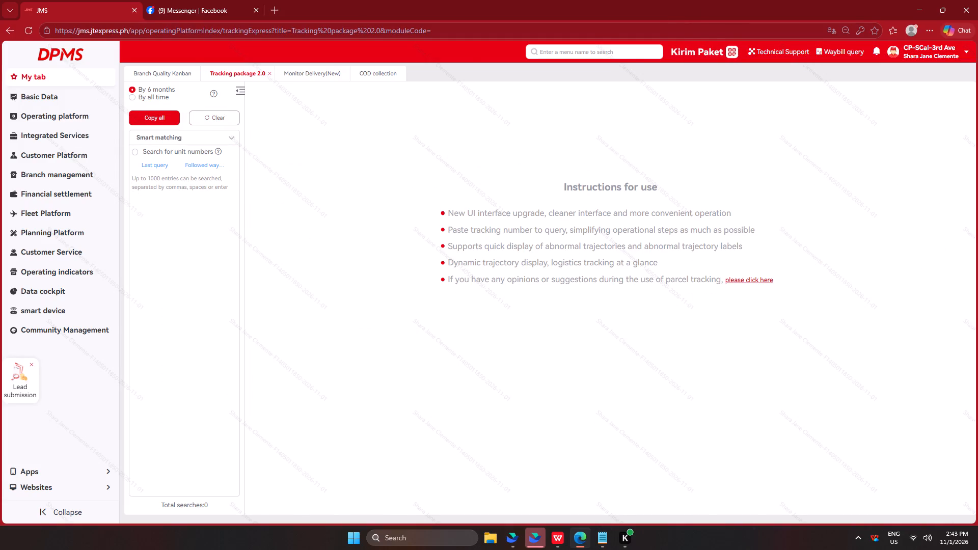
key("ctrl+v")
scroll(649, 201, "down", 2)
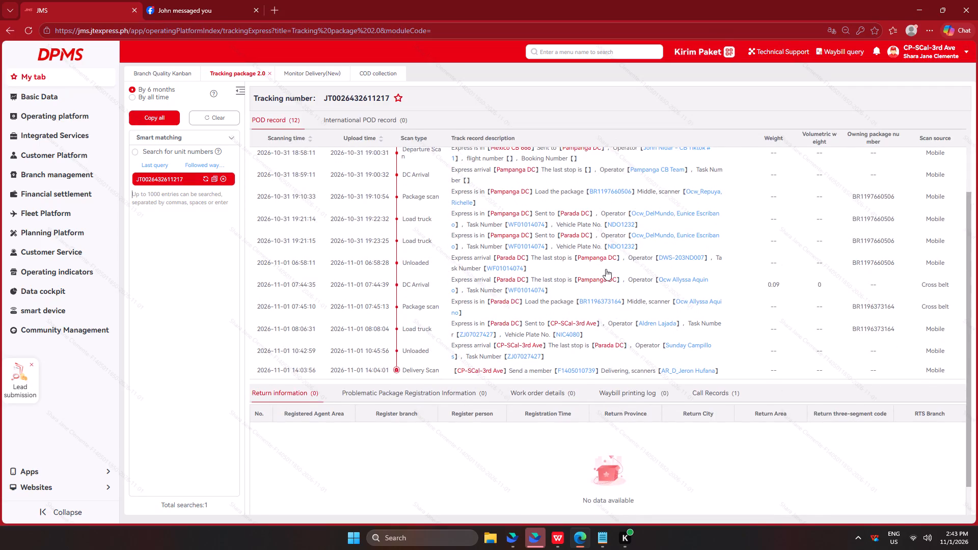
key("alt+Tab")
left_click(833, 353)
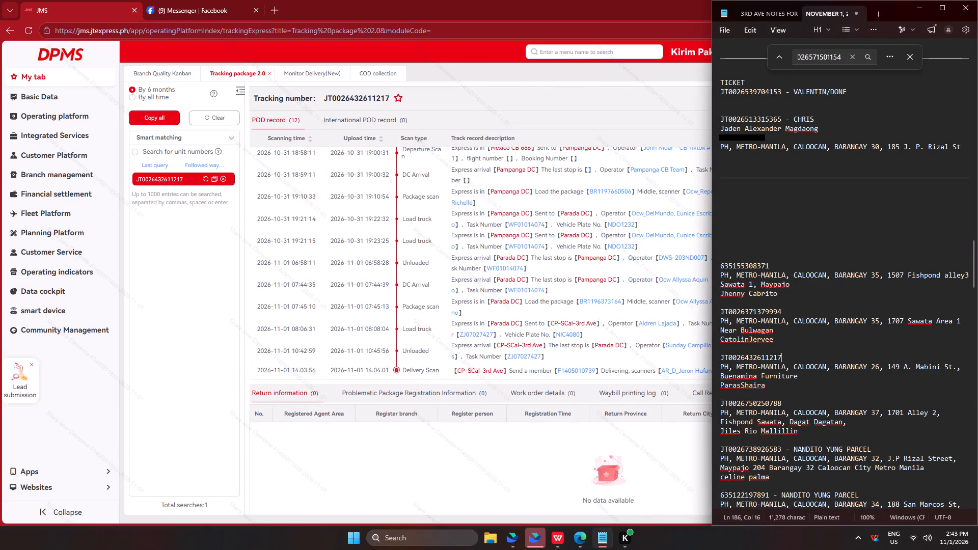
left_click_drag(720, 355, 766, 385)
key("BackSpace")
scroll(798, 328, "down", 5)
double_click(743, 230)
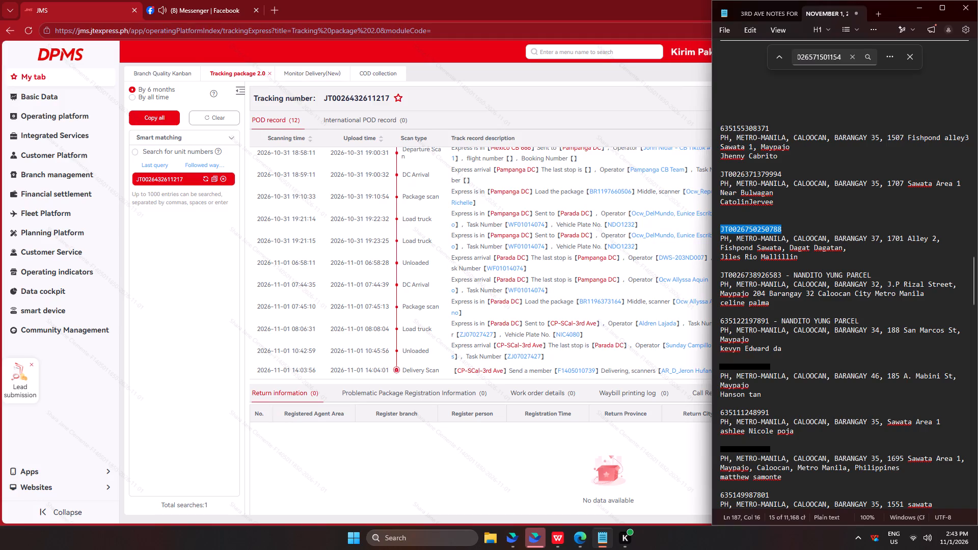
key("ctrl+c")
left_click(223, 115)
left_click(218, 274)
key("ctrl+v")
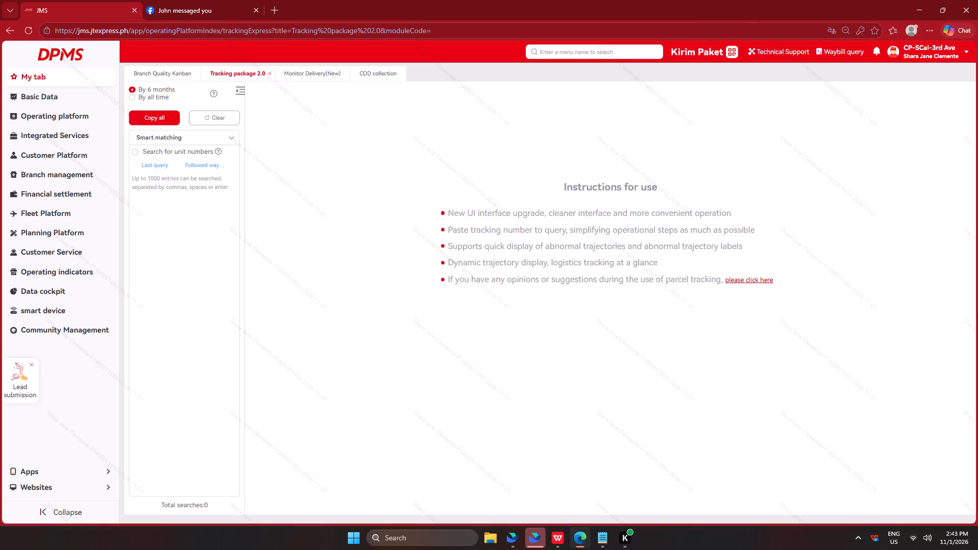
scroll(464, 246, "down", 4)
key("alt+Tab")
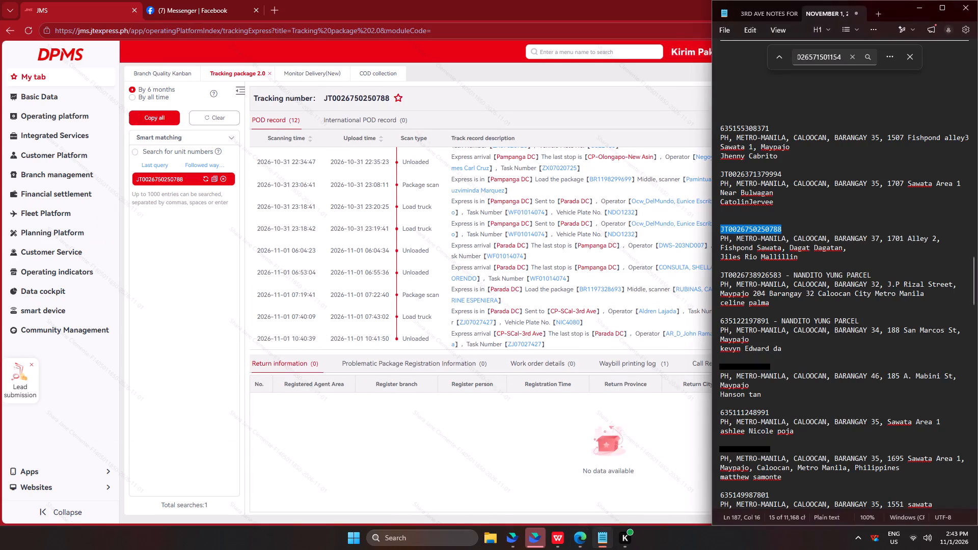
left_click(753, 275)
triple_click(743, 272)
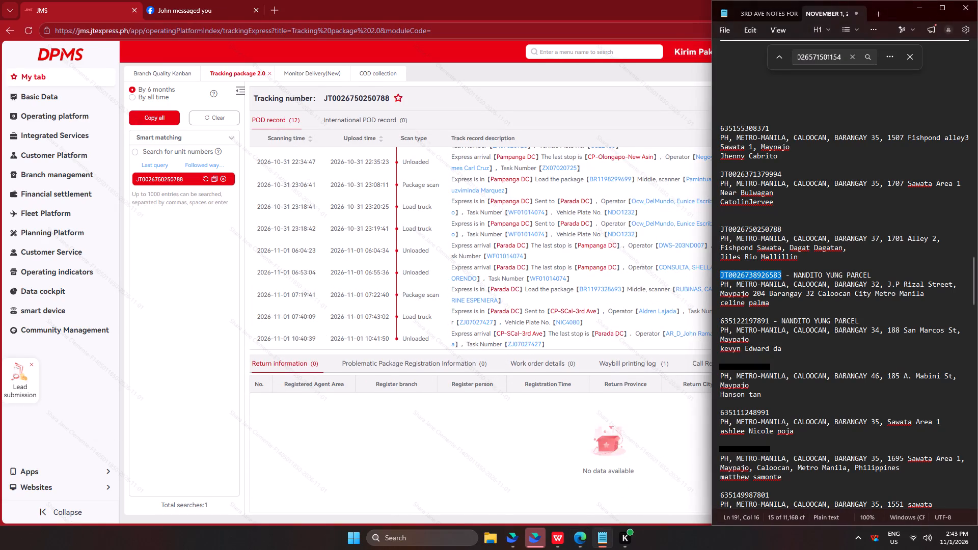
triple_click(743, 272)
left_click(743, 272)
key("ctrl+c")
left_click(211, 115)
left_click(204, 263)
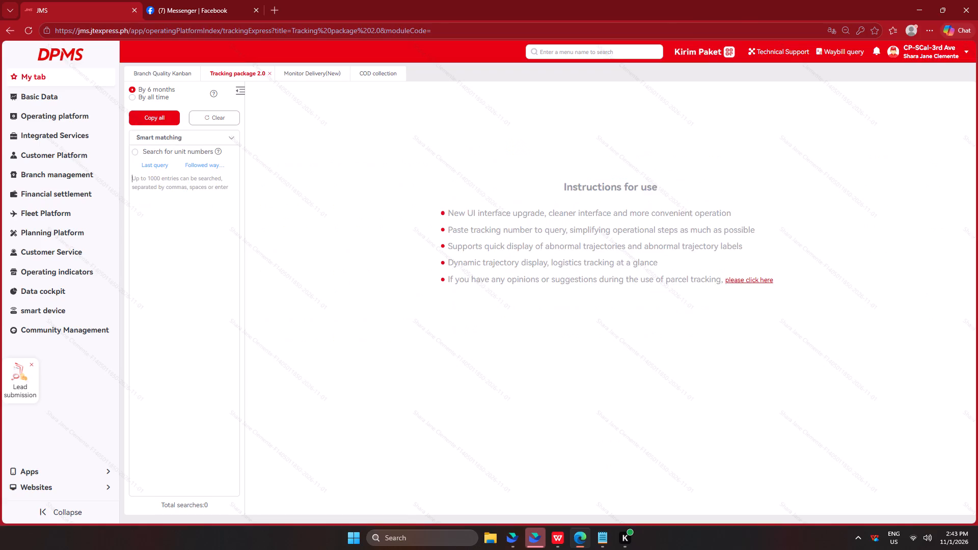
key("ctrl+v")
scroll(632, 263, "down", 4)
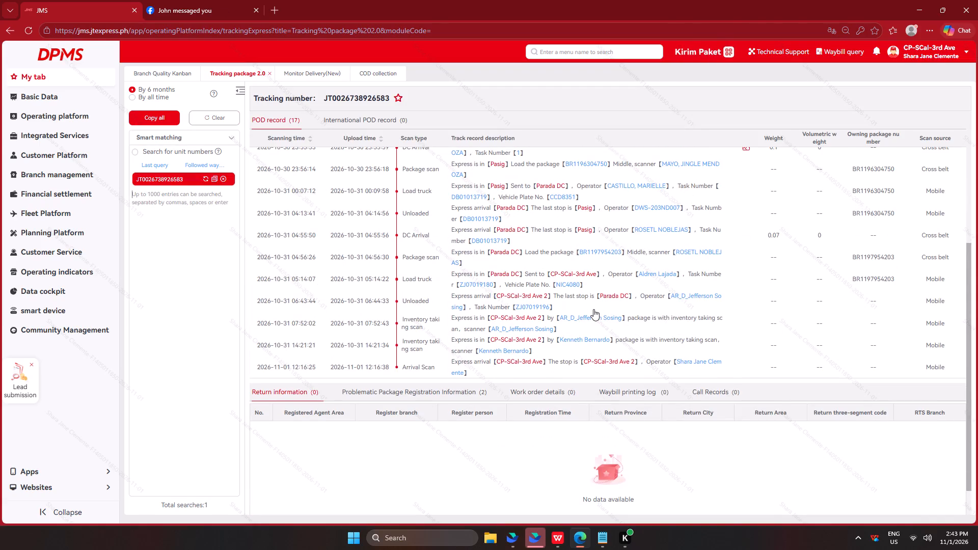
key("alt+Tab")
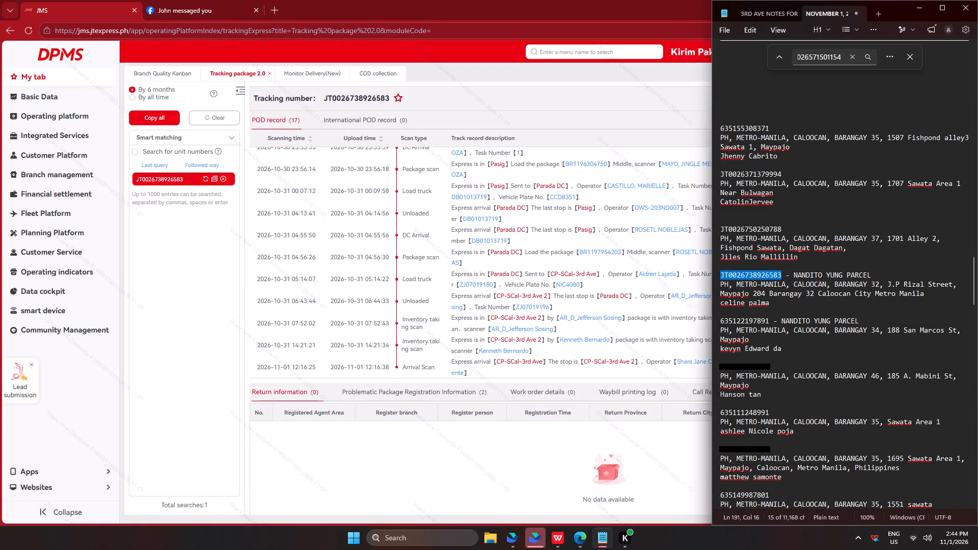
double_click(760, 321)
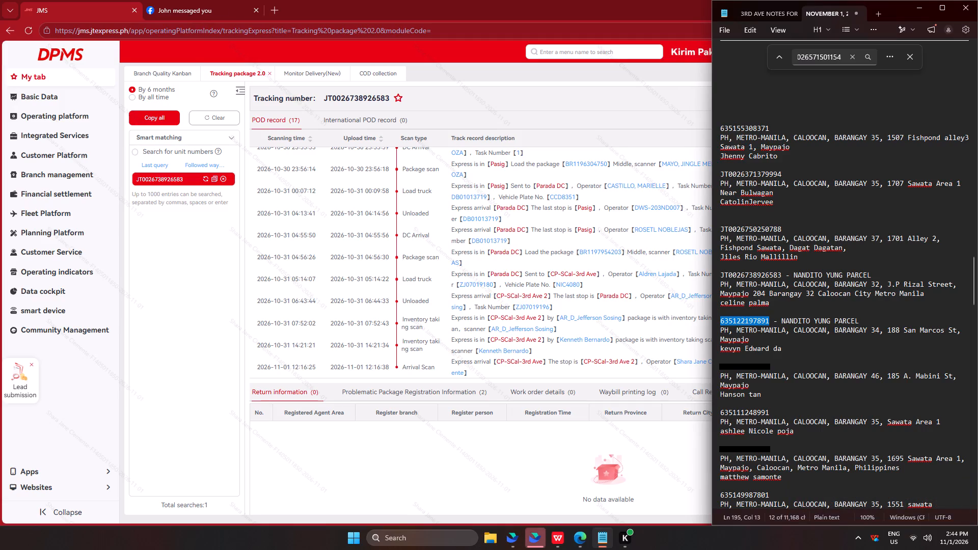
key("ctrl+c")
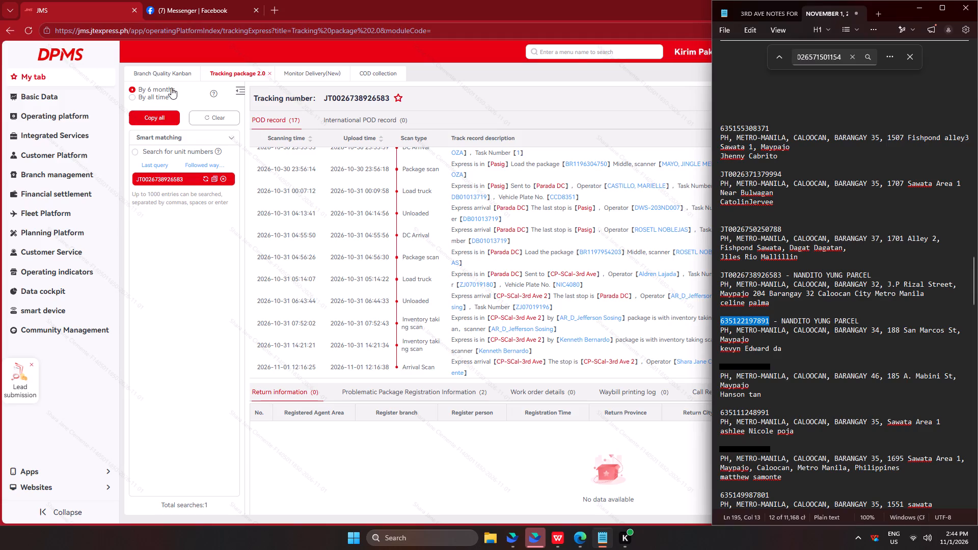
left_click(207, 122)
left_click(182, 255)
key("ctrl+v")
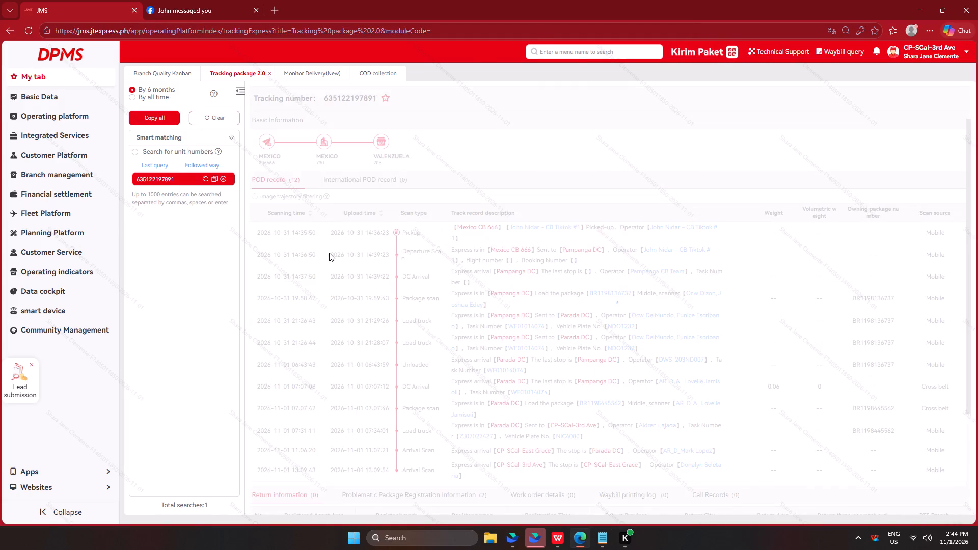
key("alt+Tab")
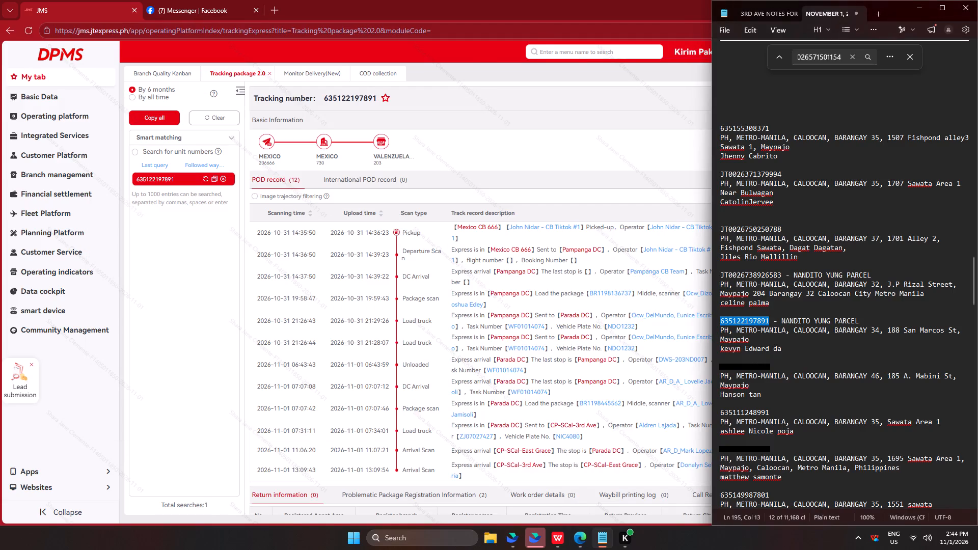
double_click(750, 365)
key("ctrl+c")
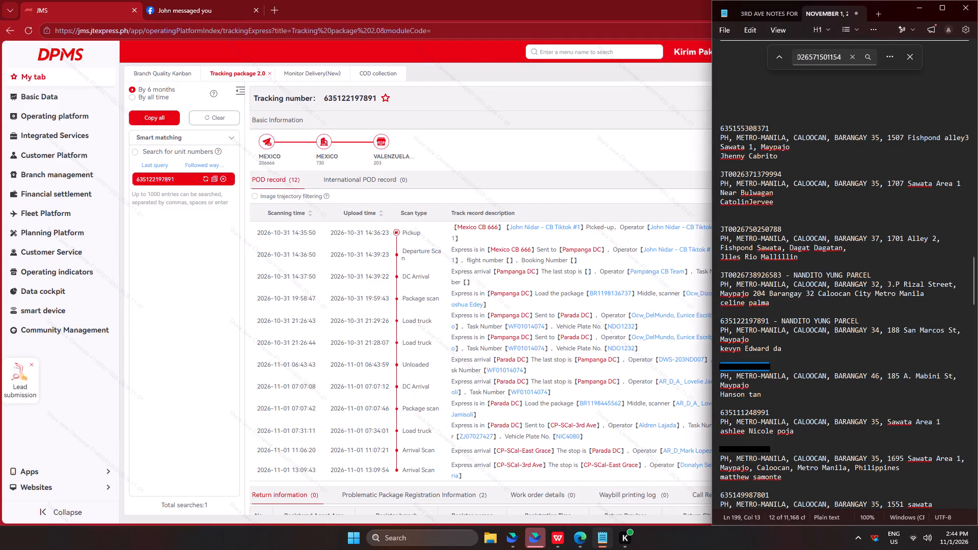
left_click(219, 119)
left_click(170, 259)
key("ctrl+v")
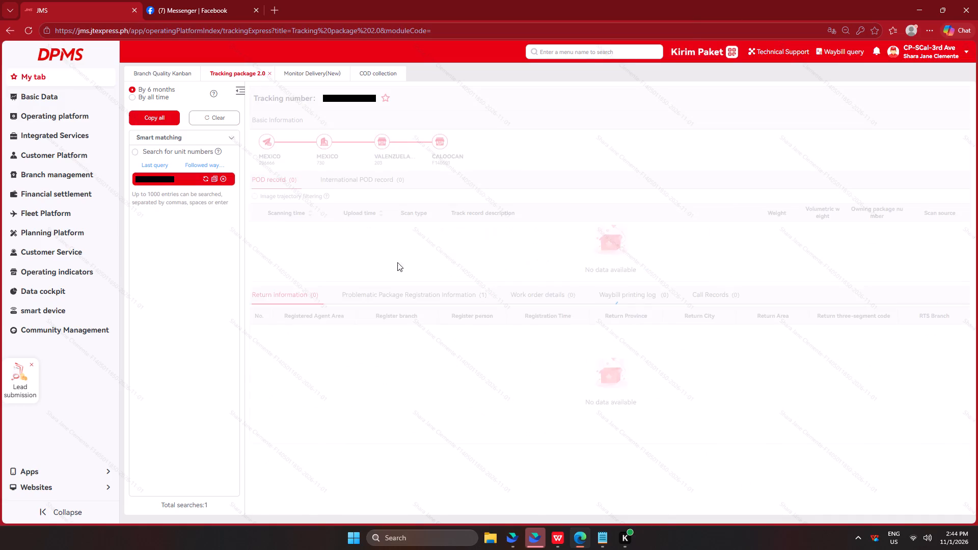
scroll(524, 265, "down", 4)
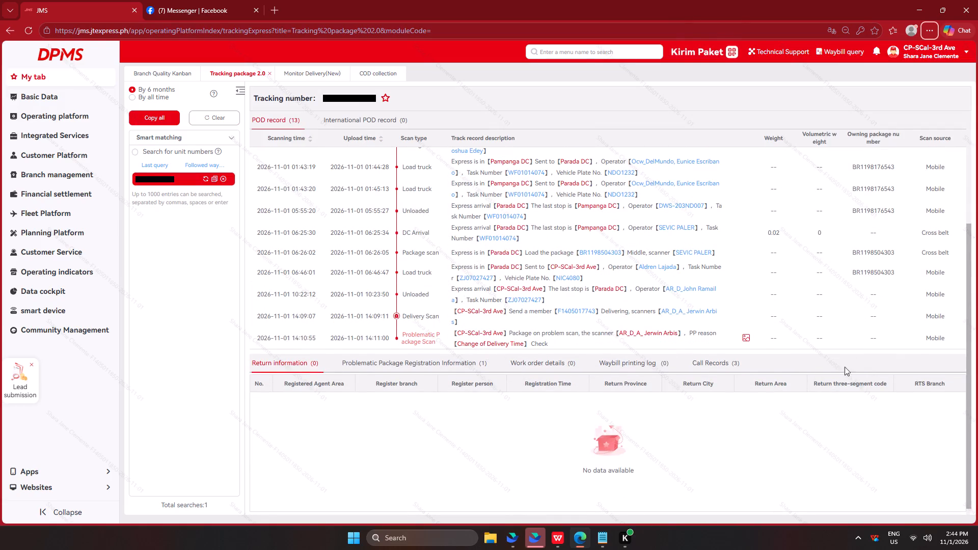
View the attachments of the Problematic Package Scan in this waybill's record, then close them.
left_click(756, 341)
left_click(746, 340)
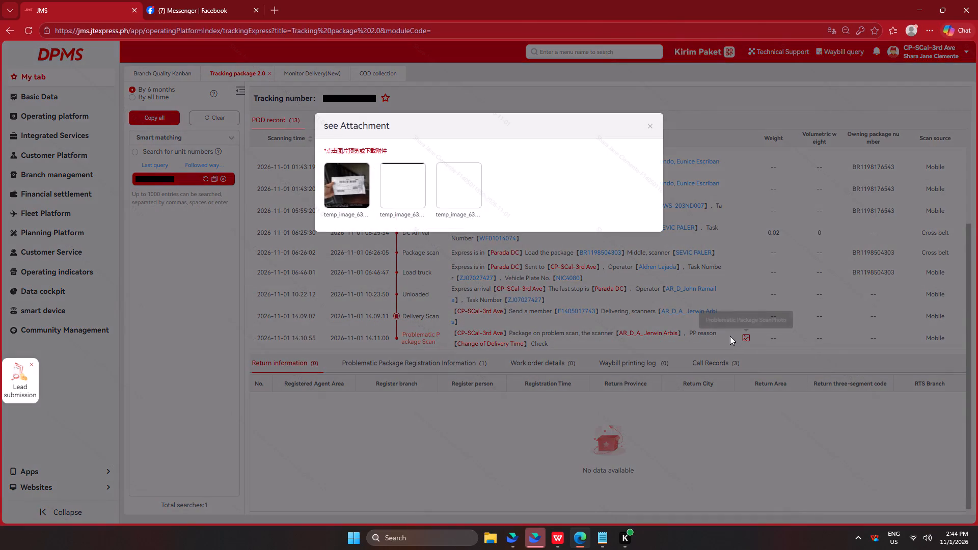
left_click(538, 268)
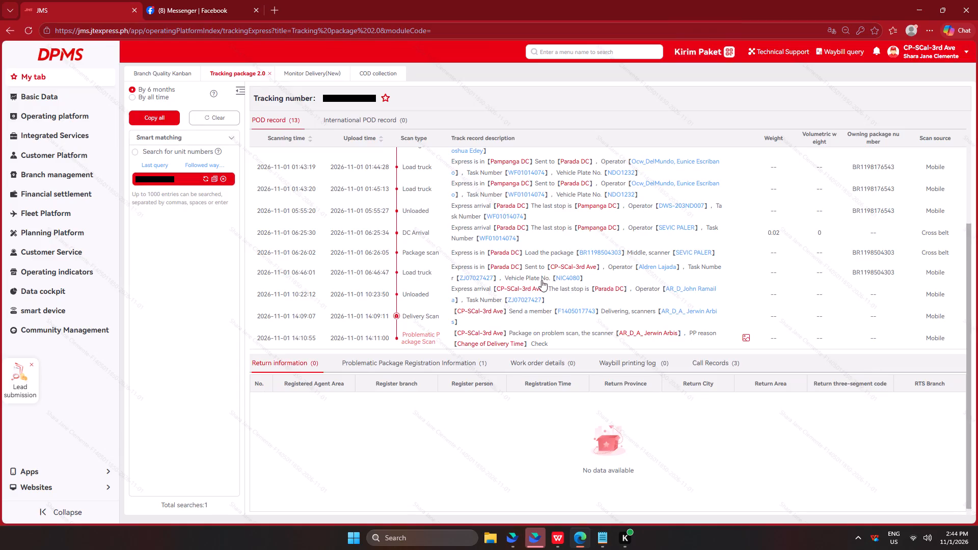
key("alt+Tab")
key("alt+Tab")
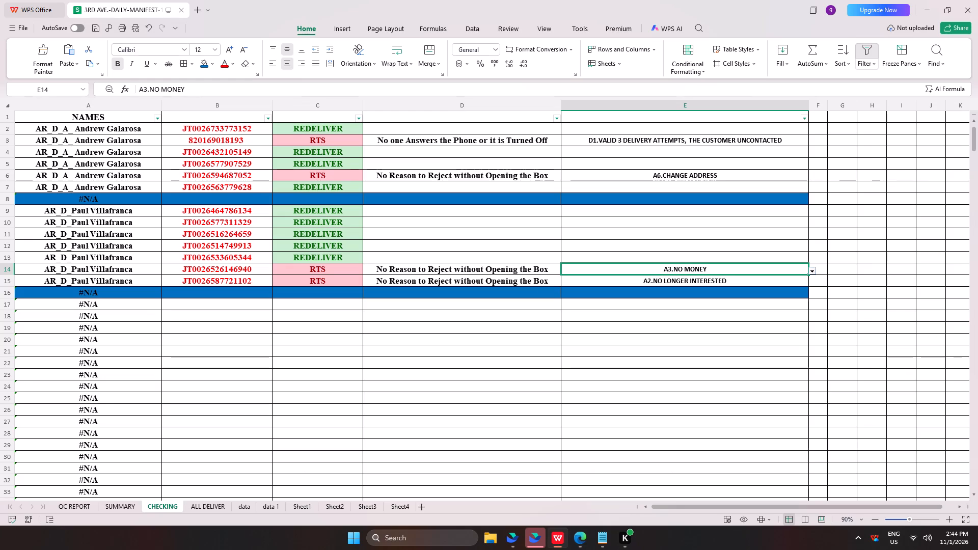
key("alt+Tab")
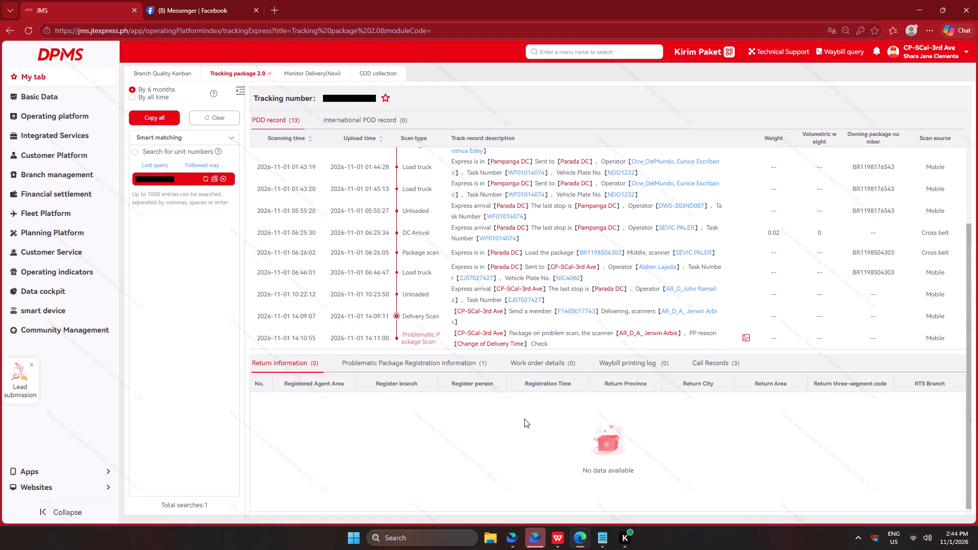
left_click(606, 536)
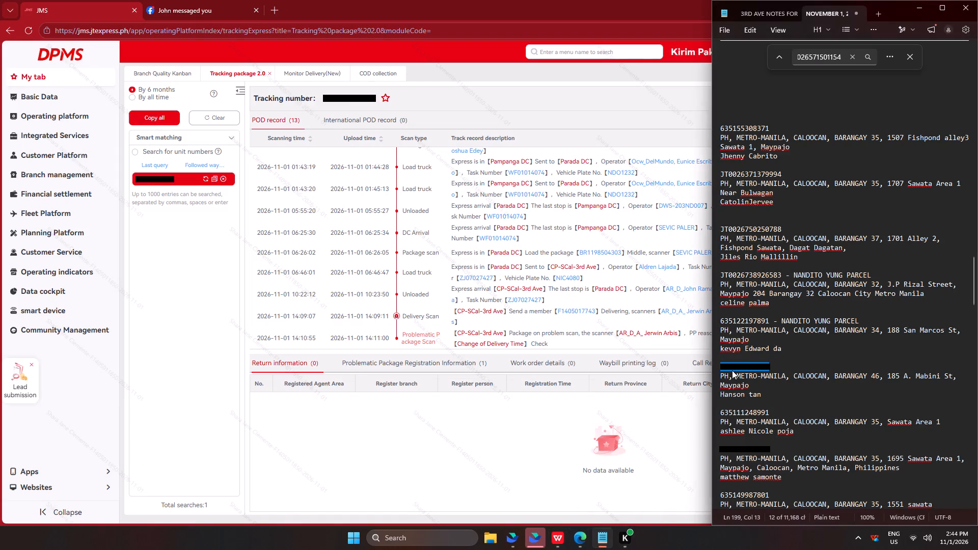
left_click(762, 387)
scroll(759, 387, "down", 4)
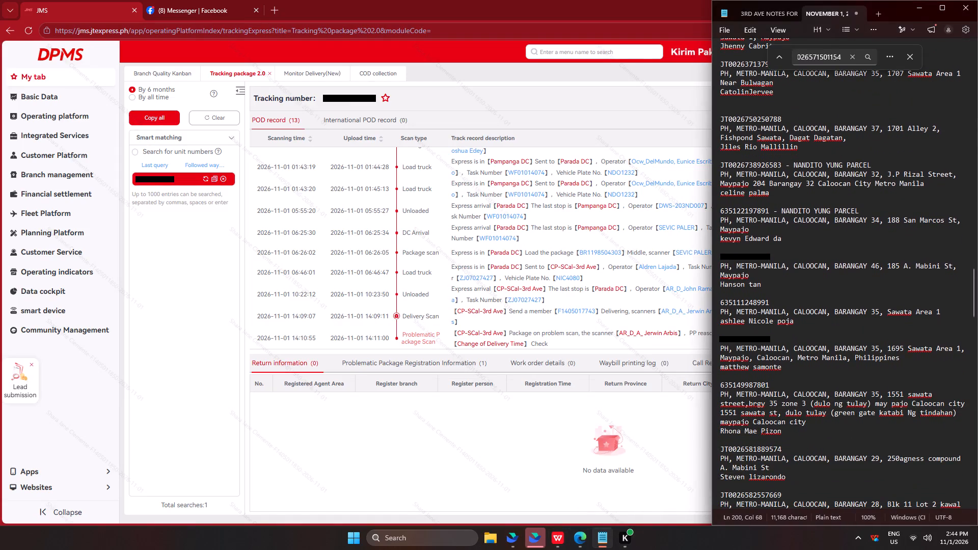
left_click_drag(716, 258, 755, 283)
key("BackSpace")
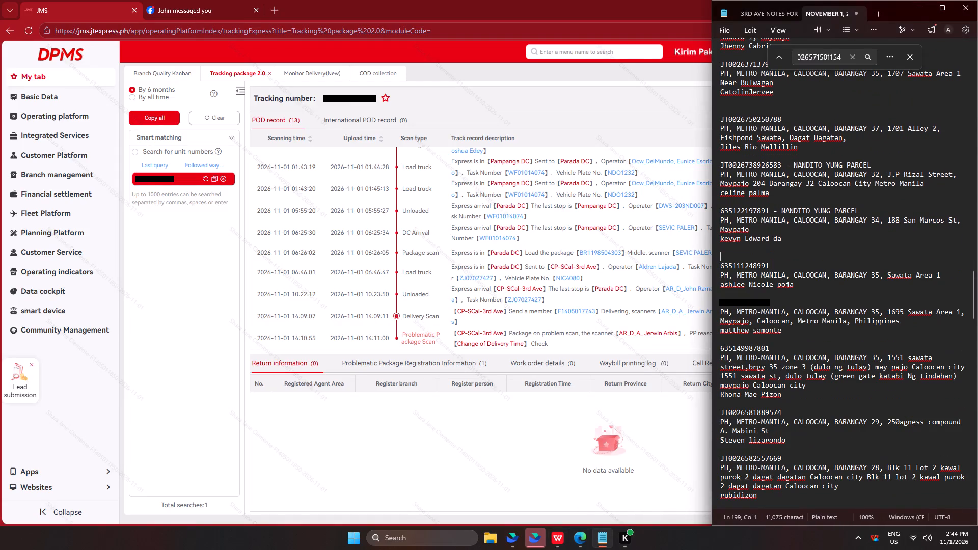
double_click(756, 267)
key("ctrl+c")
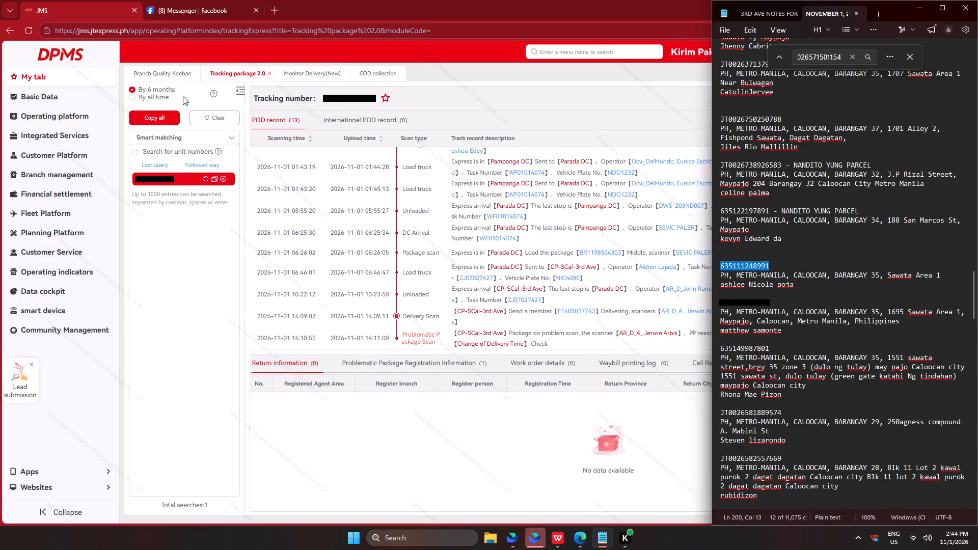
left_click(208, 119)
left_click_drag(185, 243, 185, 253)
key("ctrl+v")
scroll(513, 215, "down", 4)
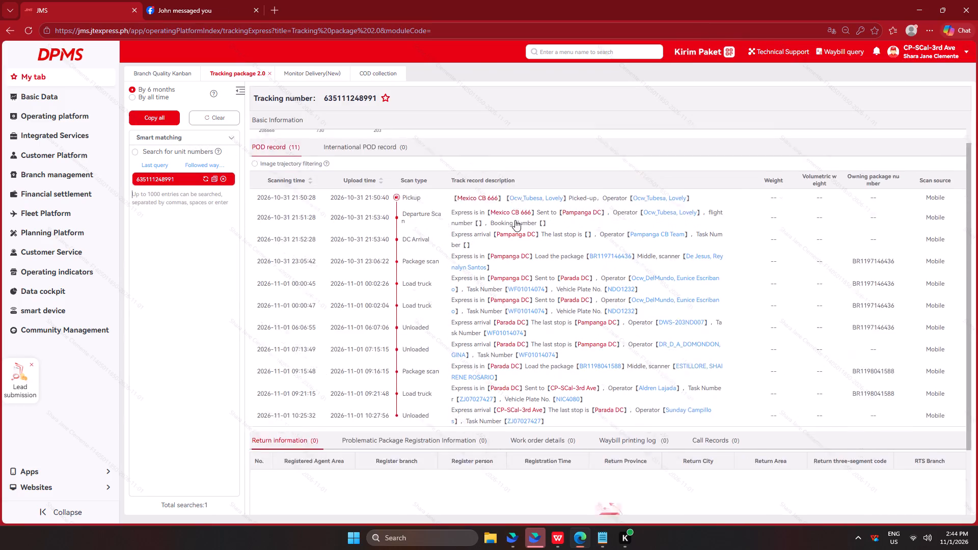
key("Tab")
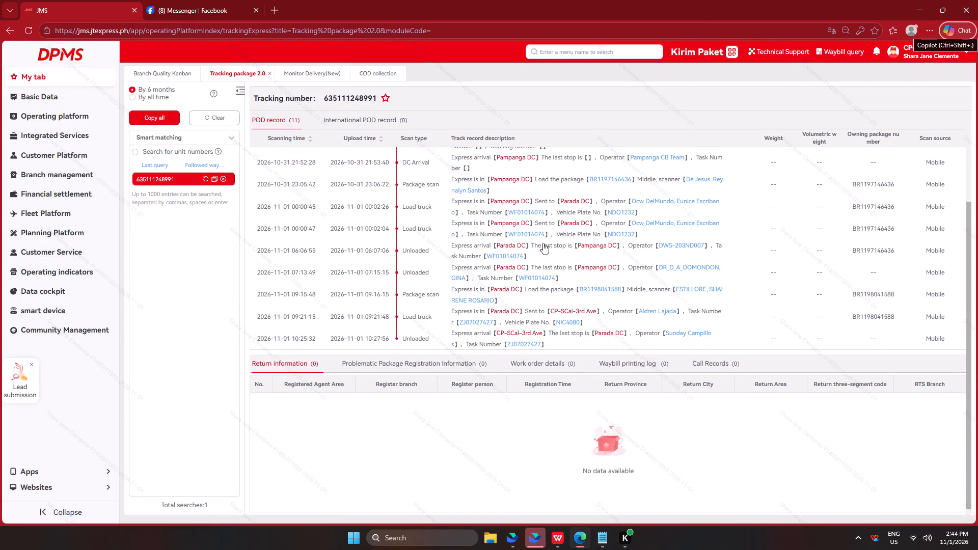
key("alt+Tab")
double_click(732, 299)
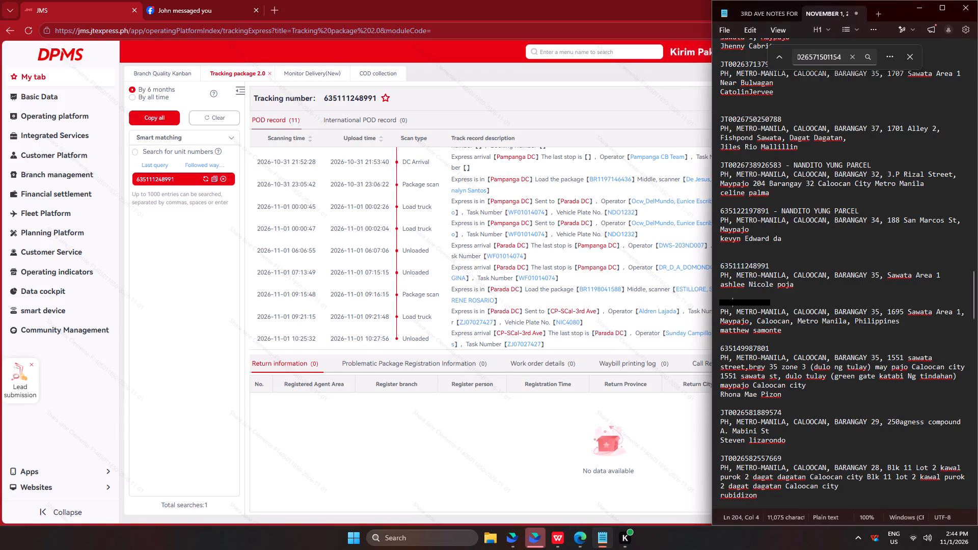
key("ctrl+c")
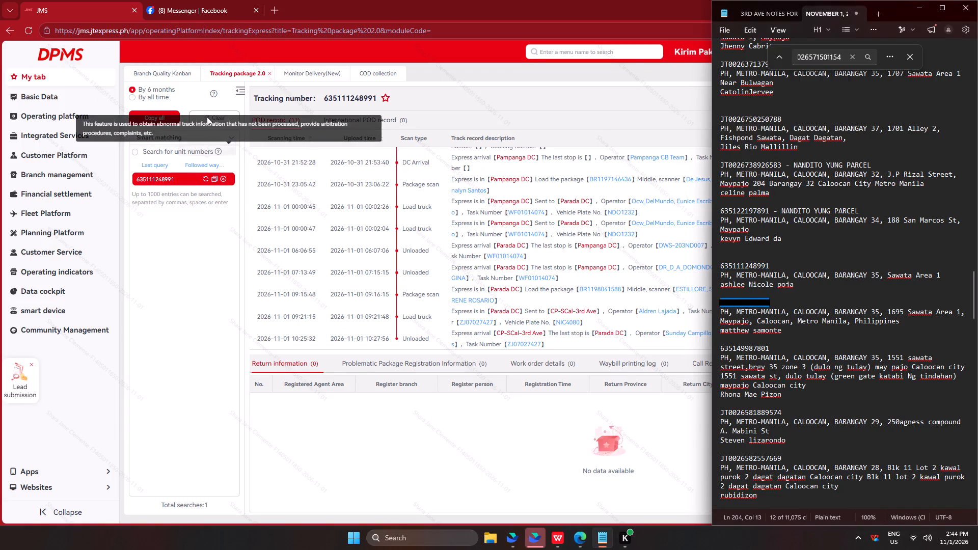
left_click(208, 113)
left_click(220, 289)
key("ctrl+v")
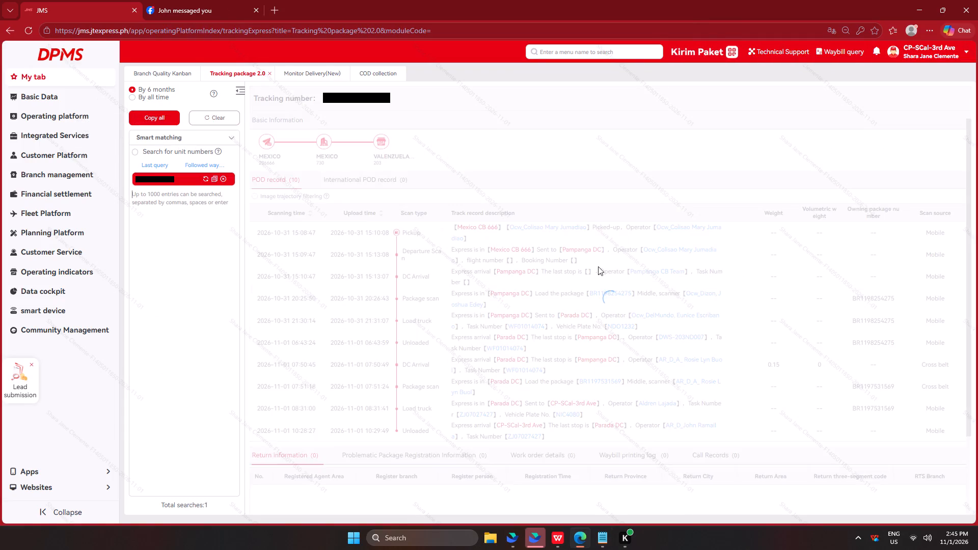
key("alt+Tab")
double_click(729, 346)
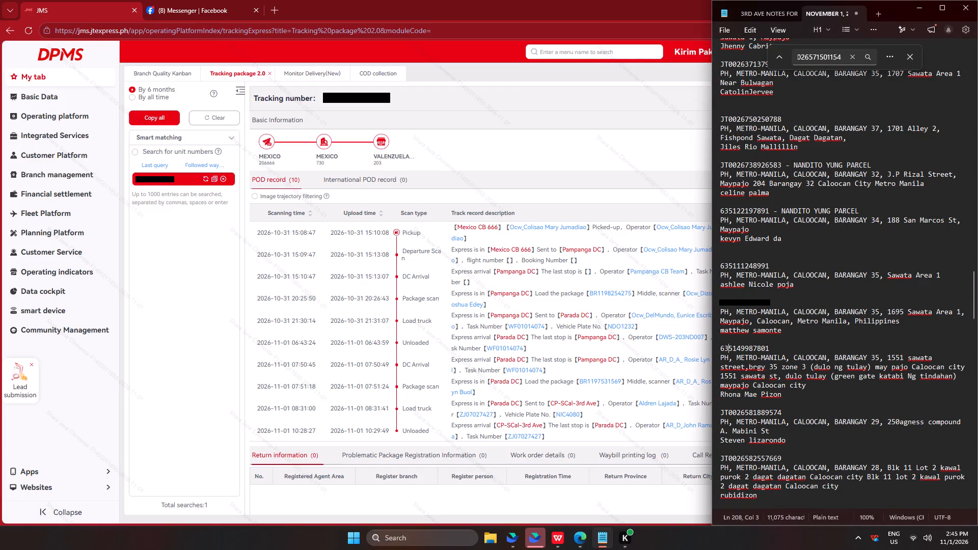
key("ctrl+c")
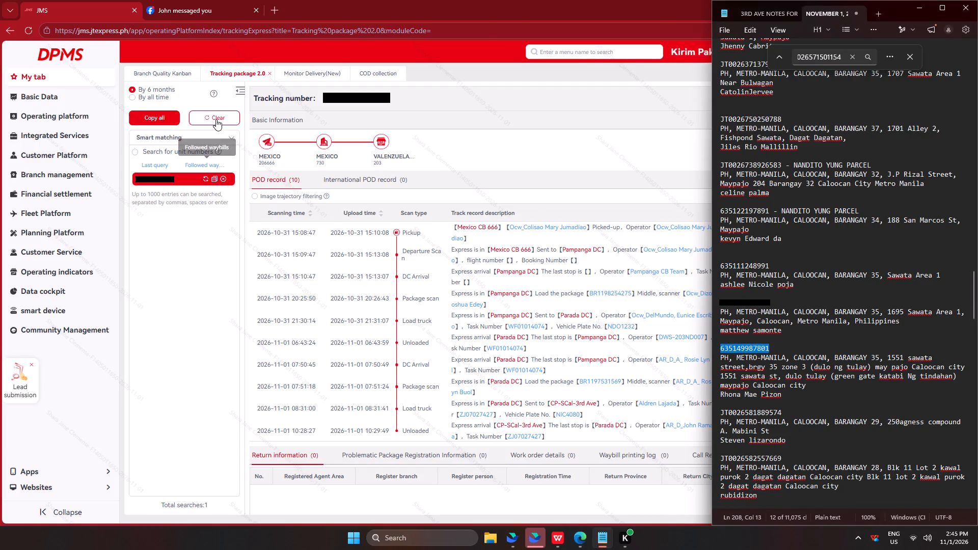
left_click(216, 119)
left_click_drag(200, 239, 201, 249)
key("ctrl+v")
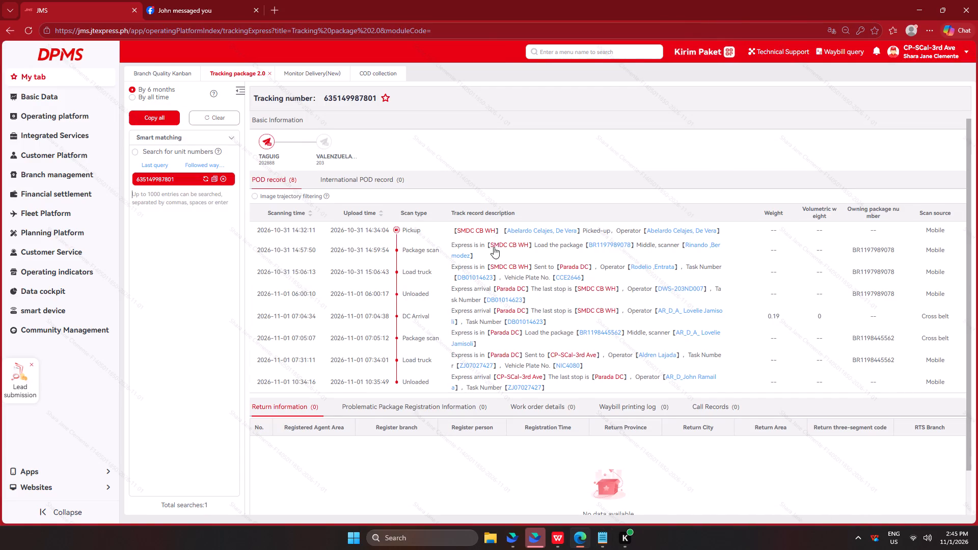
key("alt+Tab")
double_click(736, 415)
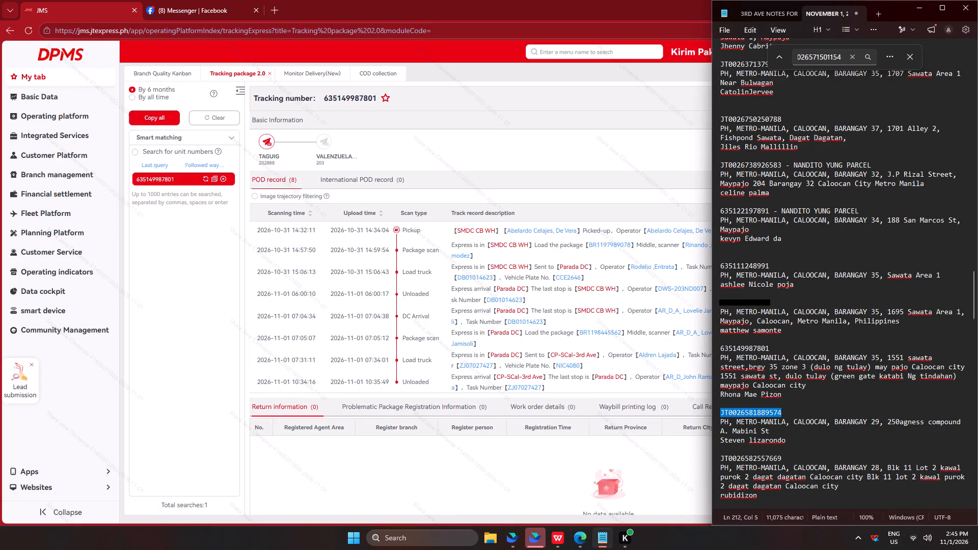
key("ctrl+c")
left_click(198, 114)
left_click(166, 310)
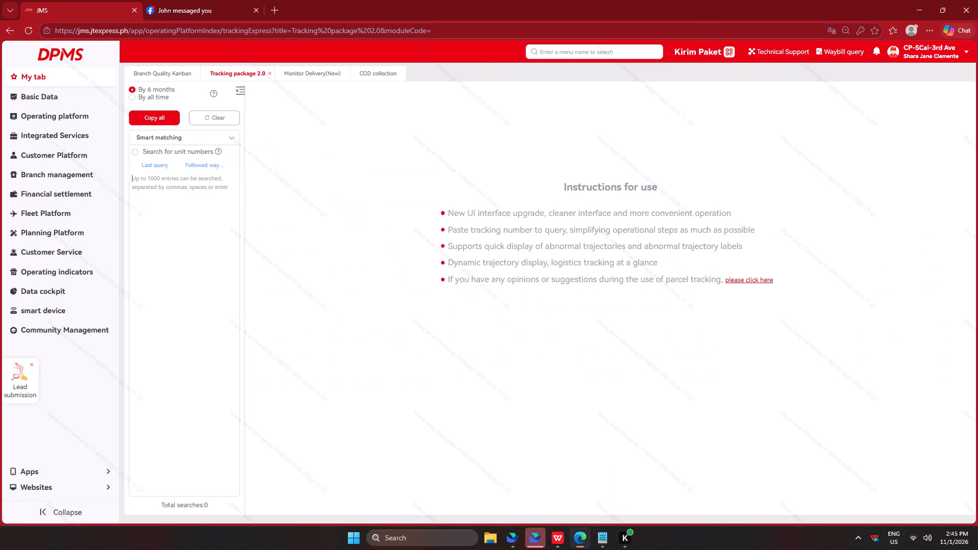
key("ctrl+v")
key("alt+Tab")
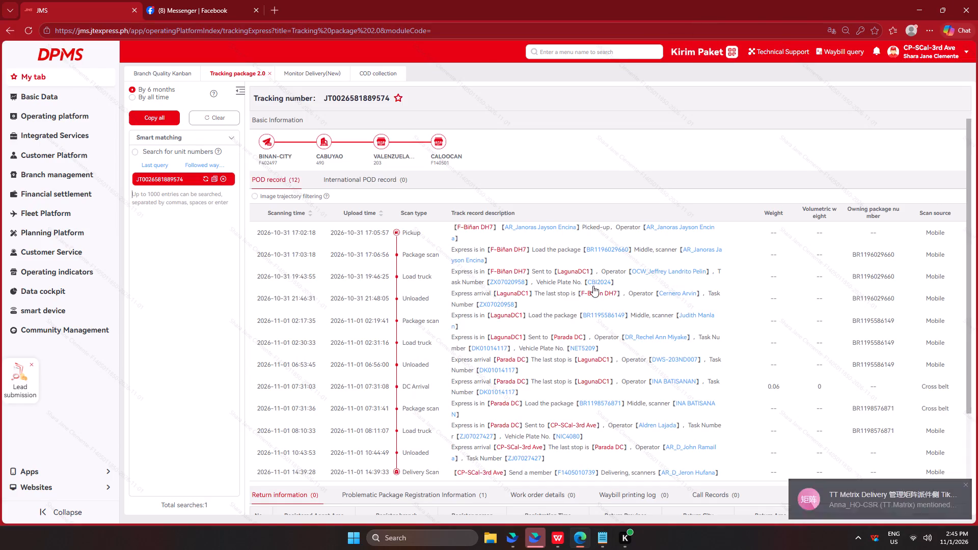
scroll(825, 395, "down", 6)
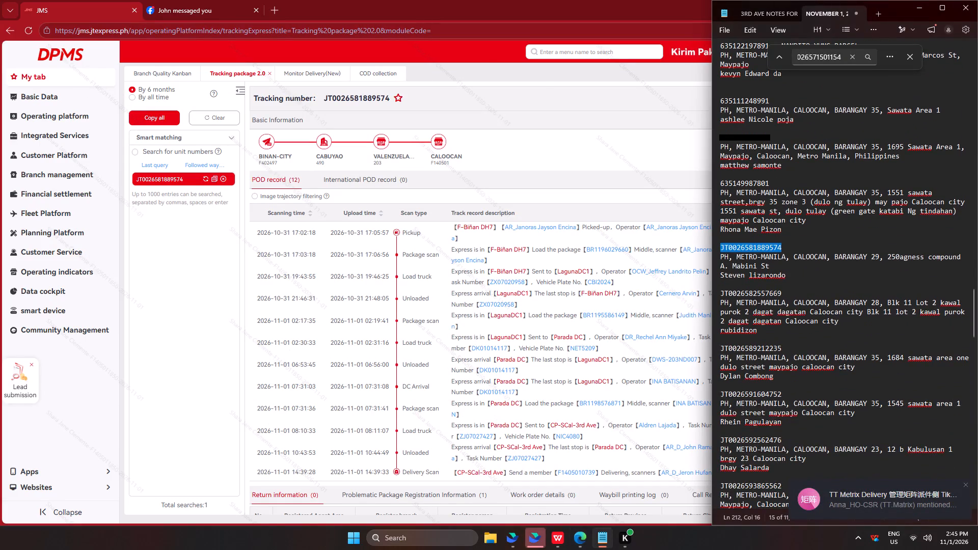
left_click(715, 243)
left_click(727, 249)
left_click_drag(720, 249, 811, 295)
left_click(805, 290)
left_click_drag(720, 248, 829, 293)
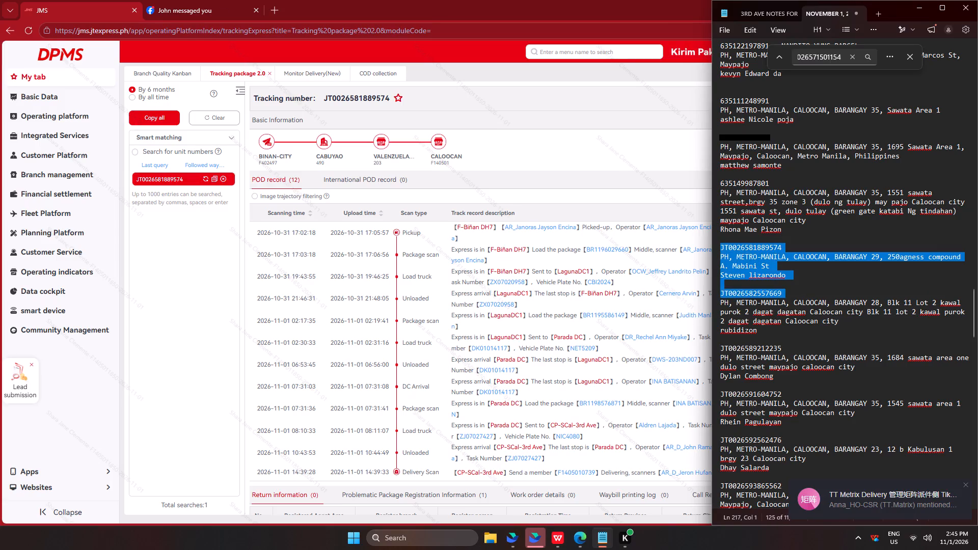
left_click_drag(829, 293, 802, 278)
key("BackSpace")
double_click(755, 261)
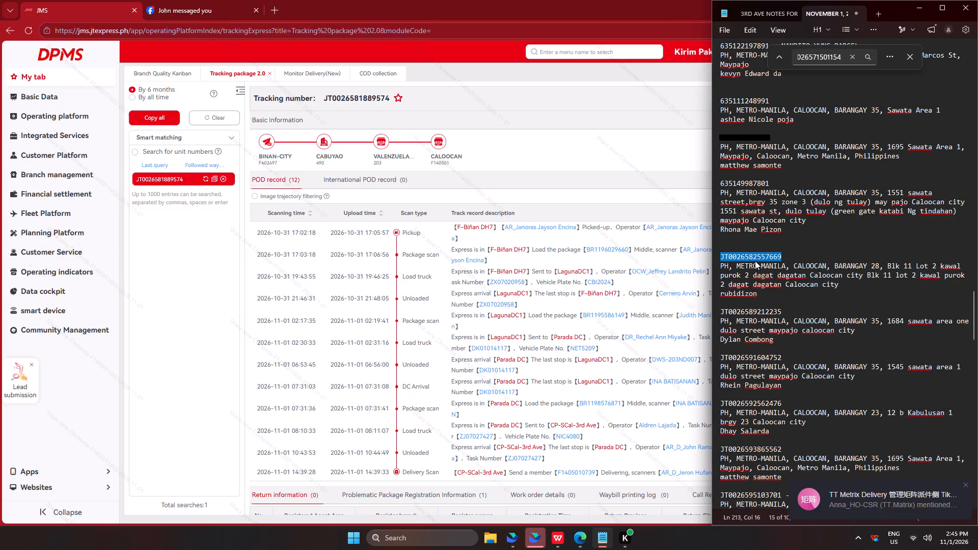
key("ctrl+c")
left_click(215, 115)
left_click_drag(171, 244, 173, 257)
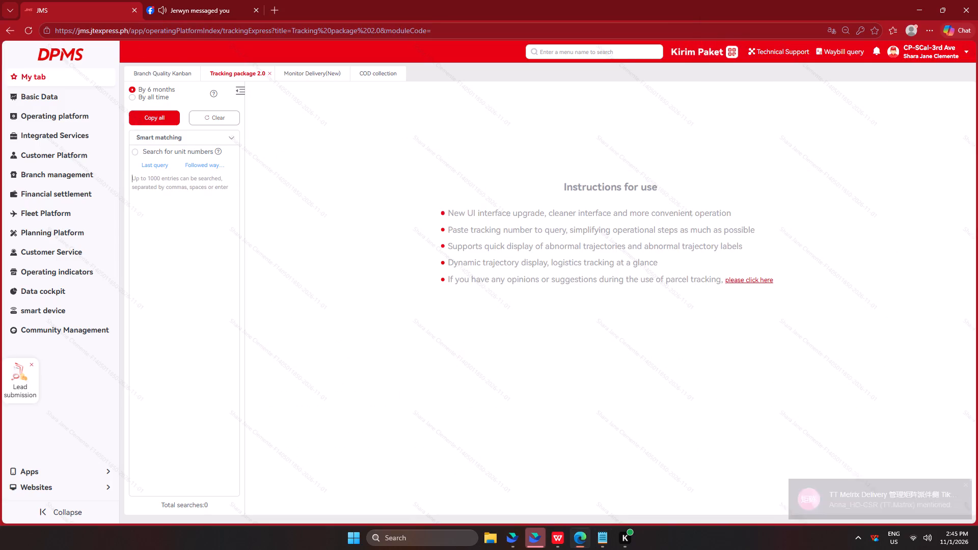
key("ctrl+v")
scroll(539, 203, "down", 2)
key("alt+Tab")
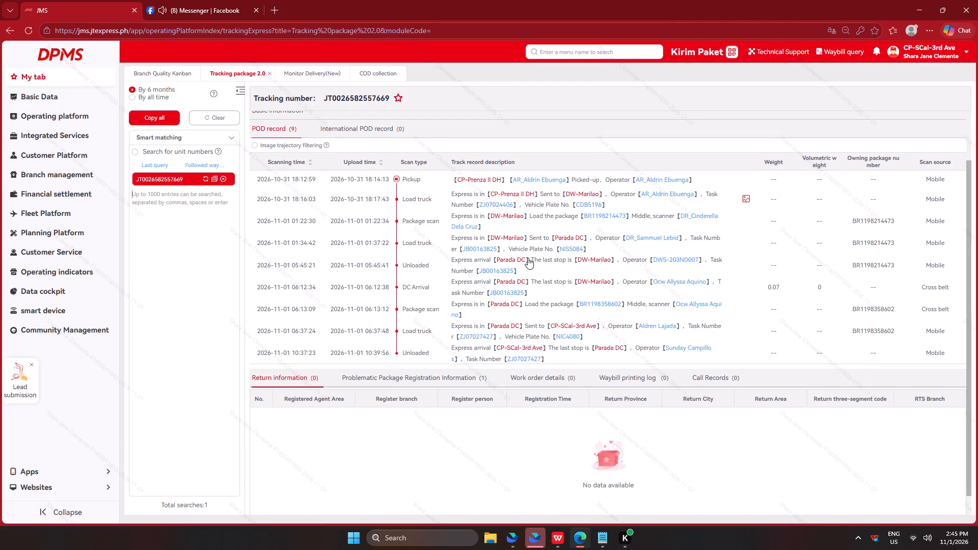
double_click(748, 309)
key("ctrl+c")
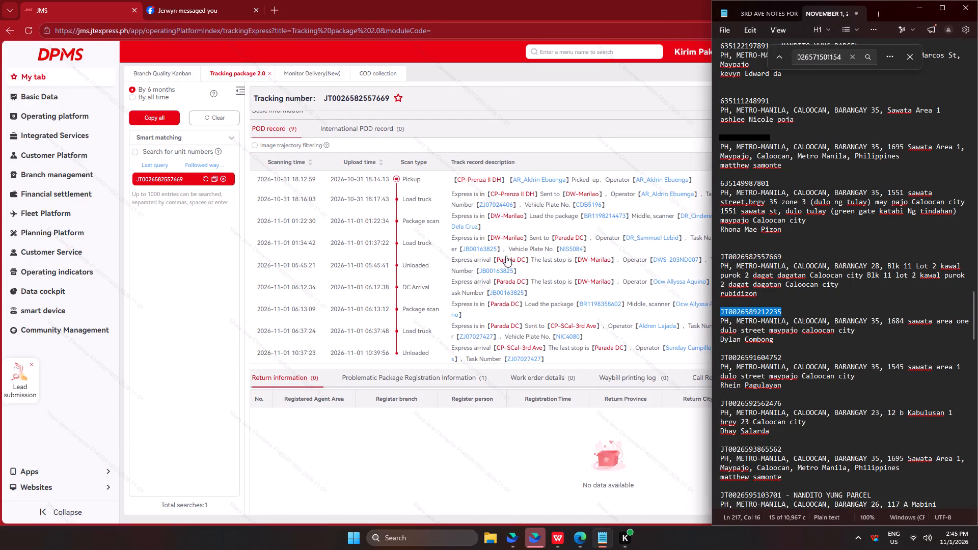
left_click(208, 119)
left_click_drag(202, 235, 200, 242)
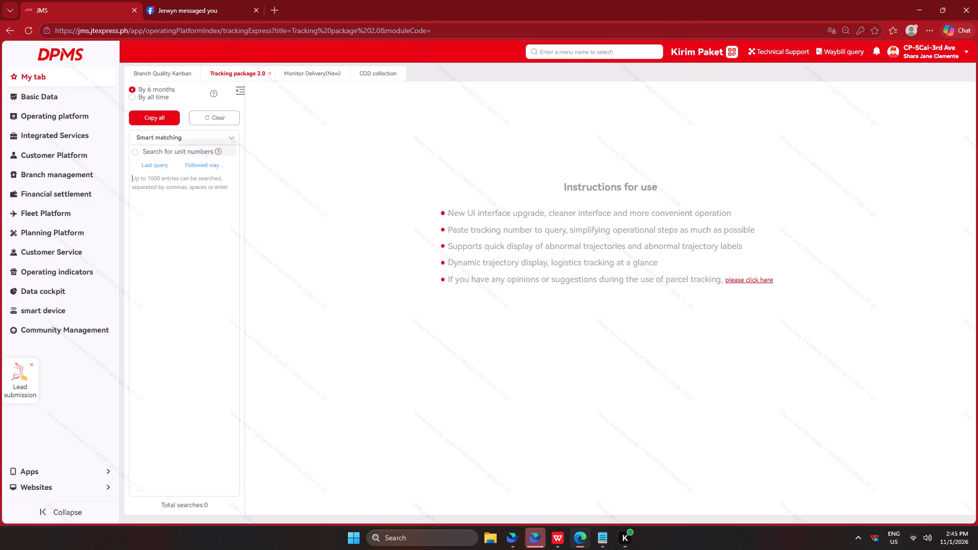
key("ctrl+v")
key("ctrl+c")
scroll(545, 267, "down", 4)
key("alt+Tab")
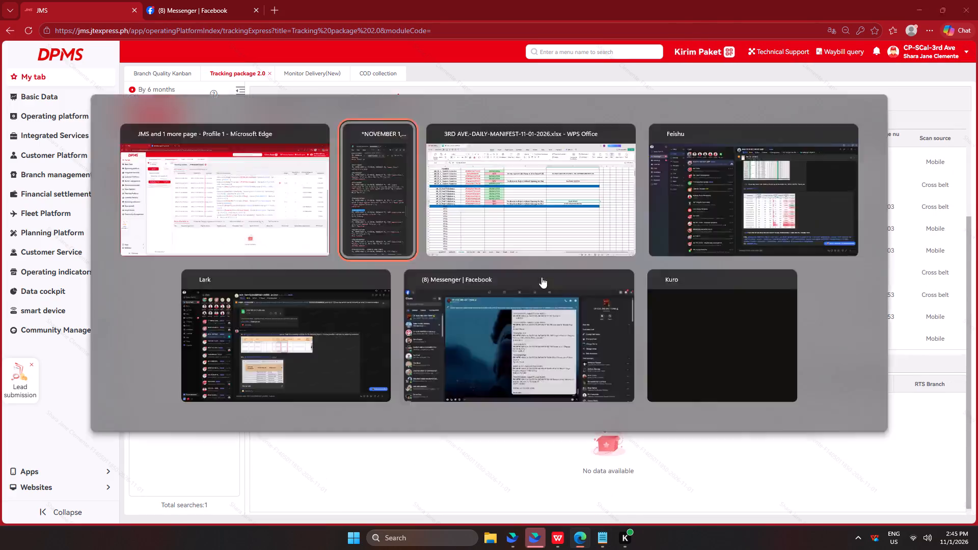
triple_click(756, 352)
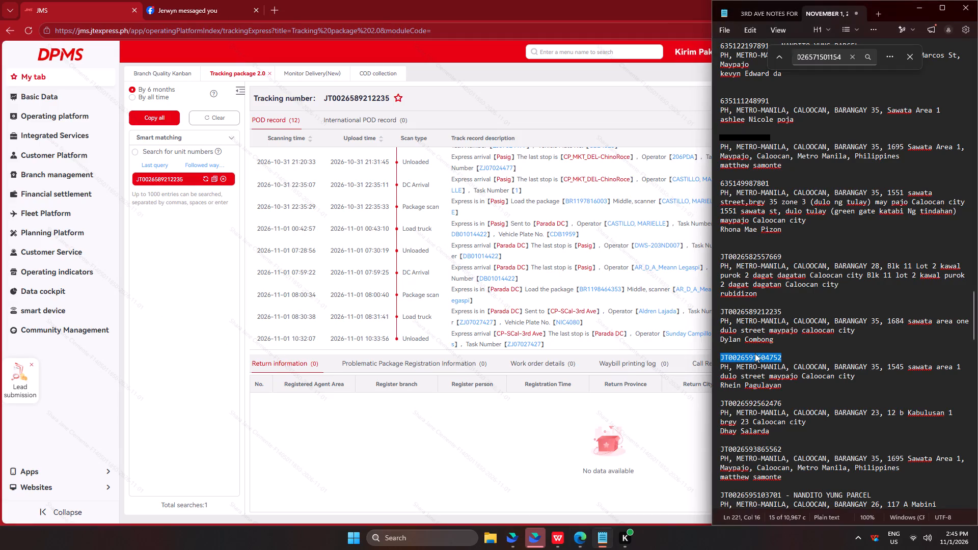
key("ctrl+c")
left_click(209, 115)
left_click_drag(193, 218, 196, 227)
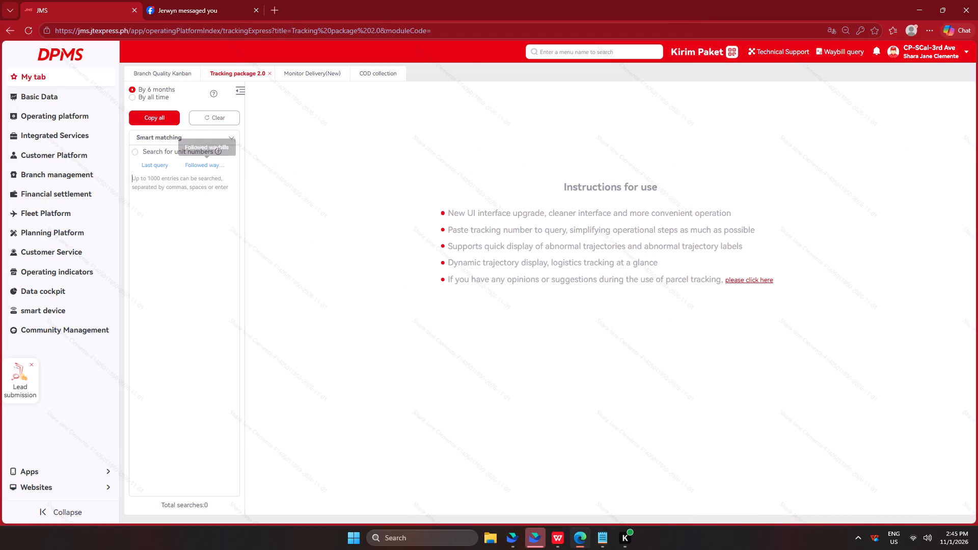
key("ctrl+v")
scroll(475, 256, "down", 1)
key("alt+Tab")
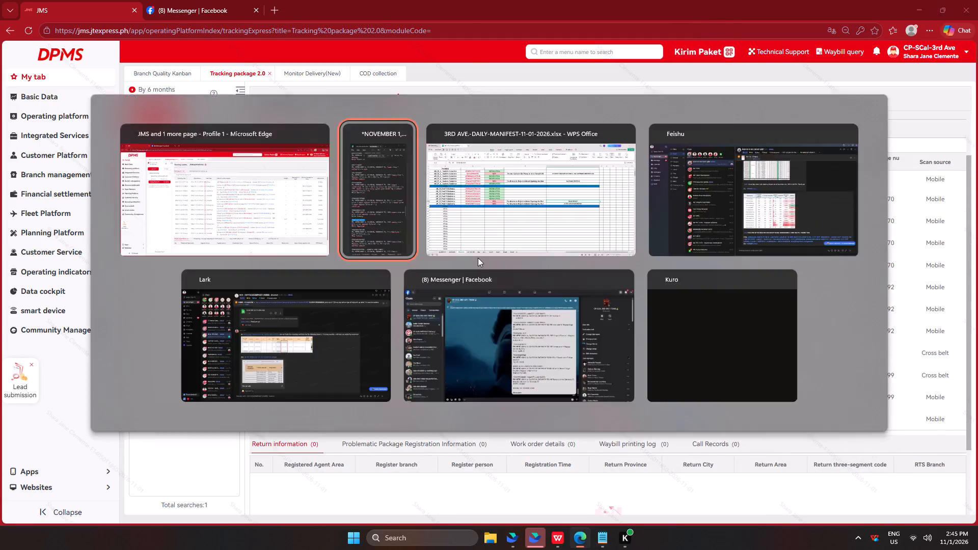
double_click(748, 406)
key("ctrl+c")
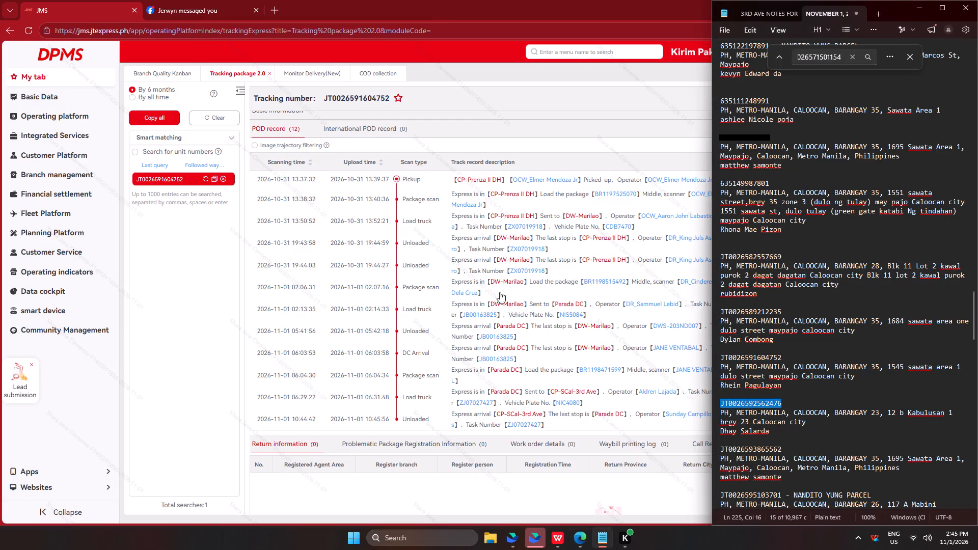
left_click(212, 107)
left_click(211, 115)
left_click_drag(208, 241, 208, 248)
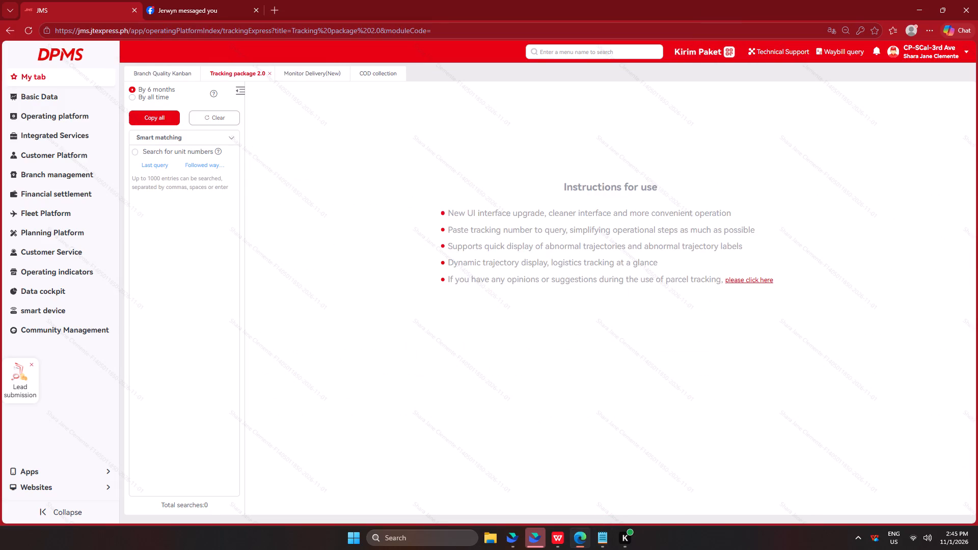
key("ctrl+v")
scroll(509, 228, "down", 3)
key("alt+Tab")
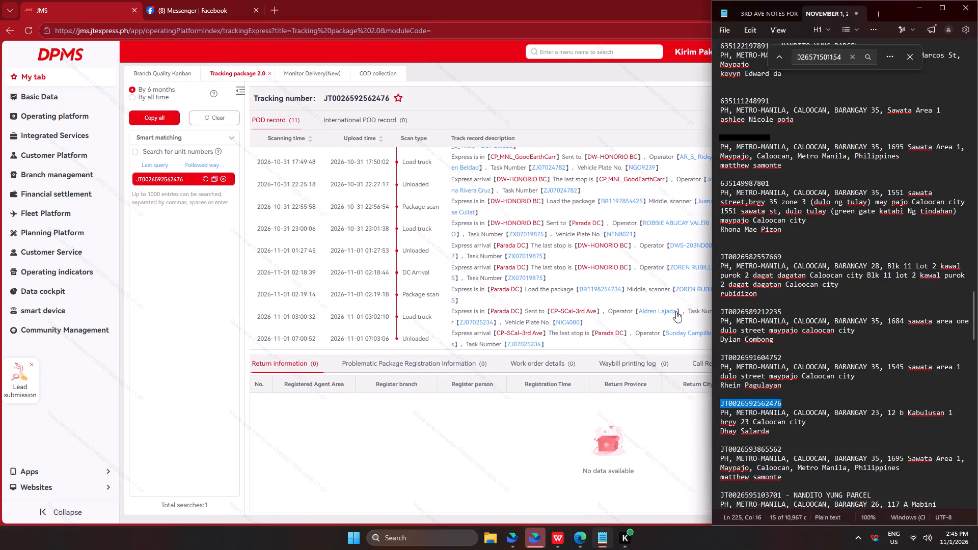
scroll(726, 400, "down", 5)
double_click(742, 312)
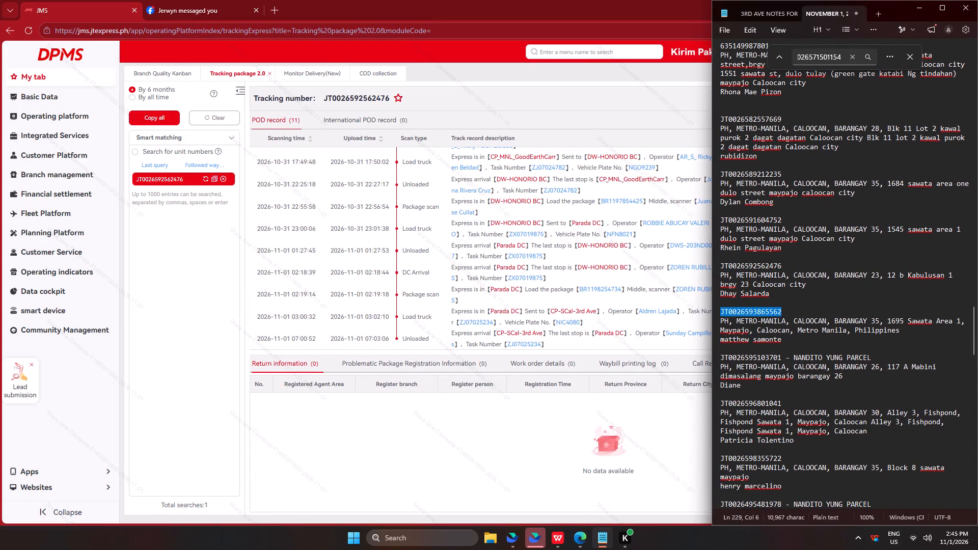
key("ctrl+c")
left_click(205, 109)
left_click(204, 116)
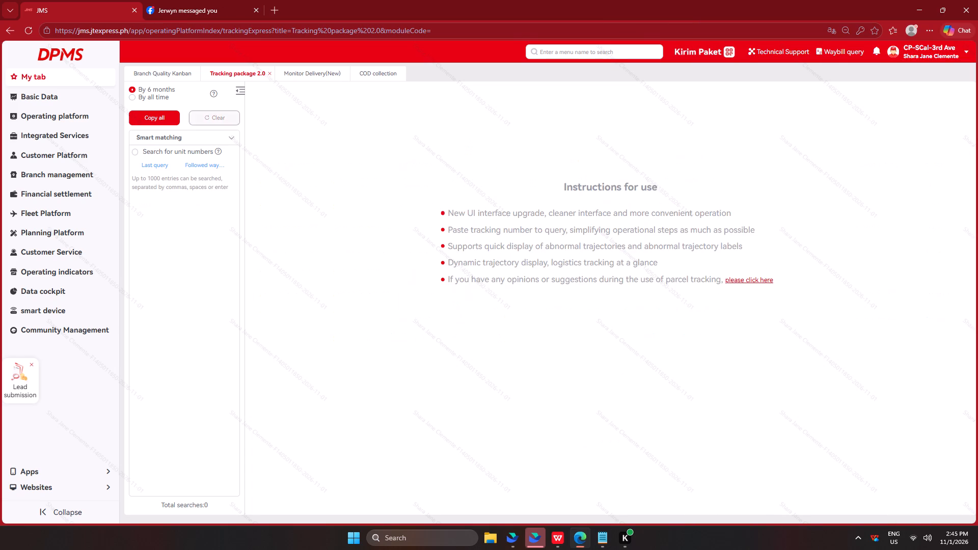
left_click(193, 234)
key("ctrl+v")
scroll(703, 265, "down", 3)
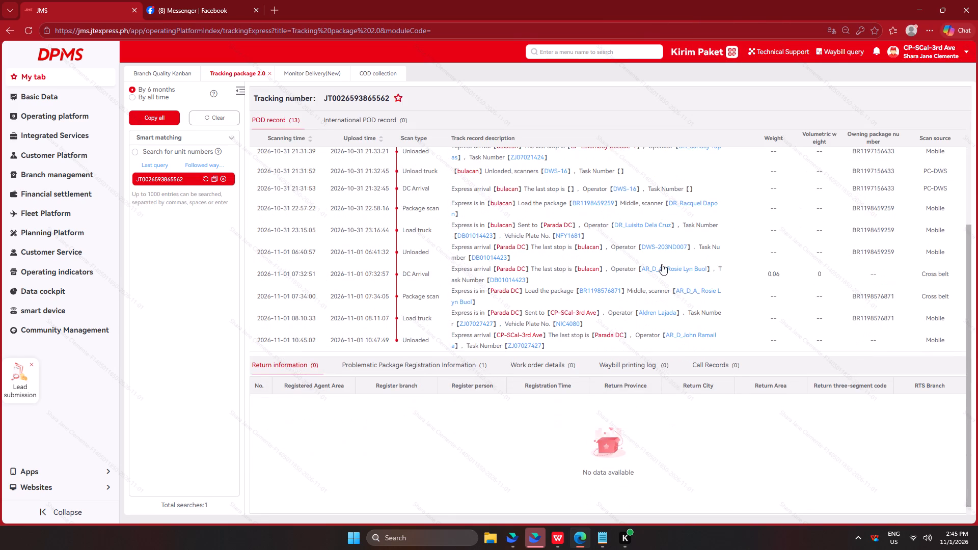
key("alt+Tab")
double_click(774, 357)
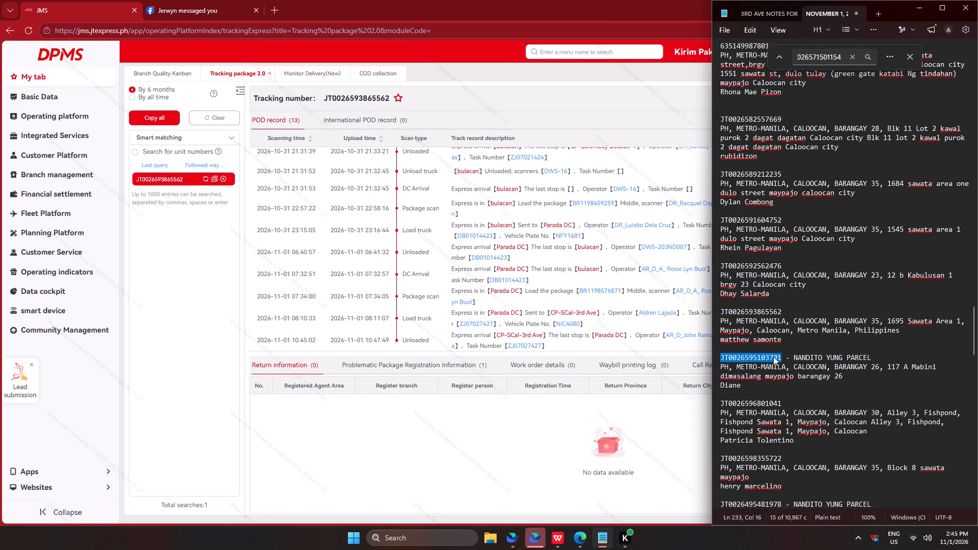
key("ctrl+c")
left_click(203, 113)
left_click(196, 212)
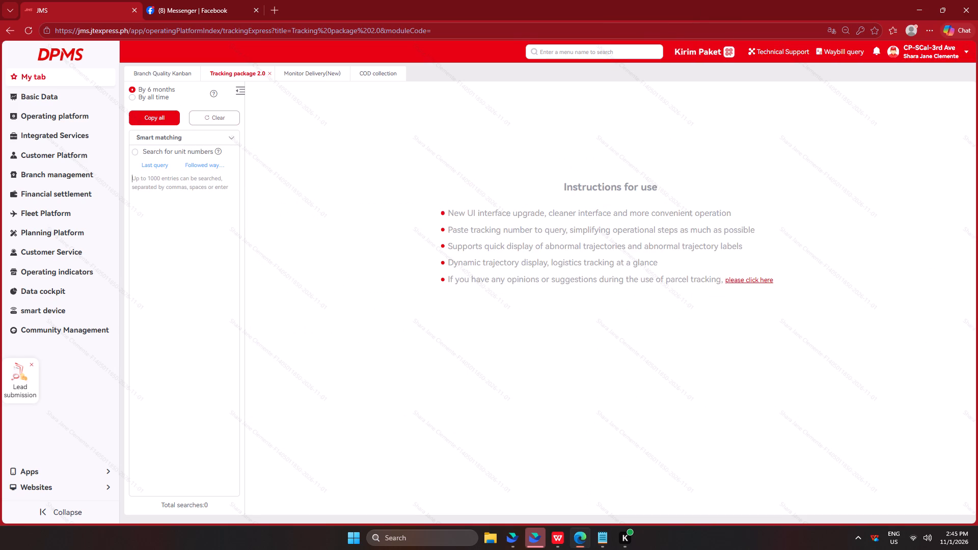
key("ctrl+v")
scroll(640, 242, "down", 1)
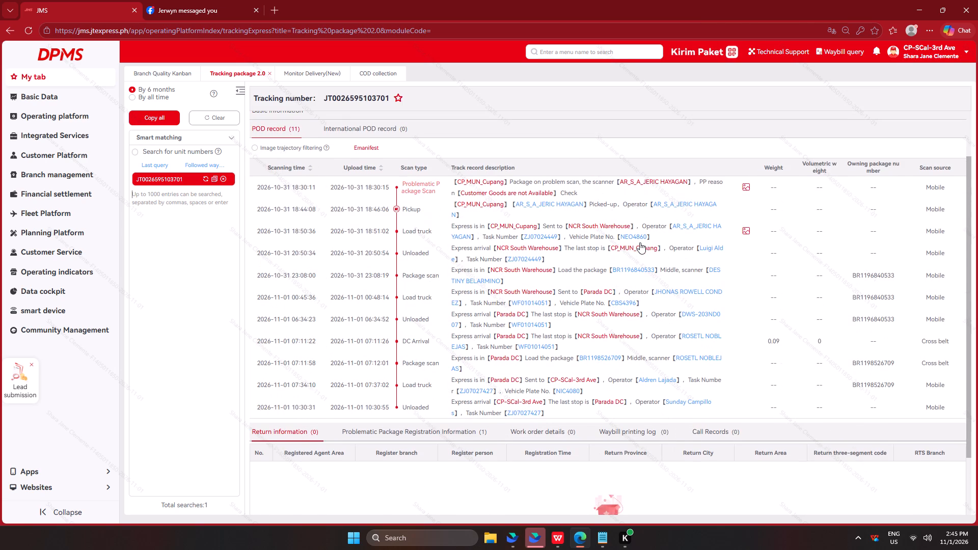
key("alt+Tab")
double_click(761, 400)
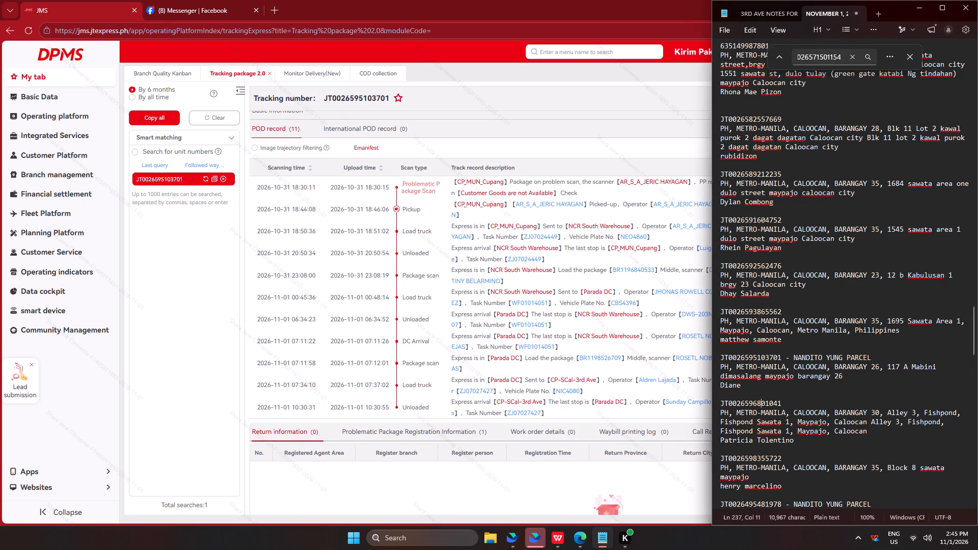
key("ctrl+c")
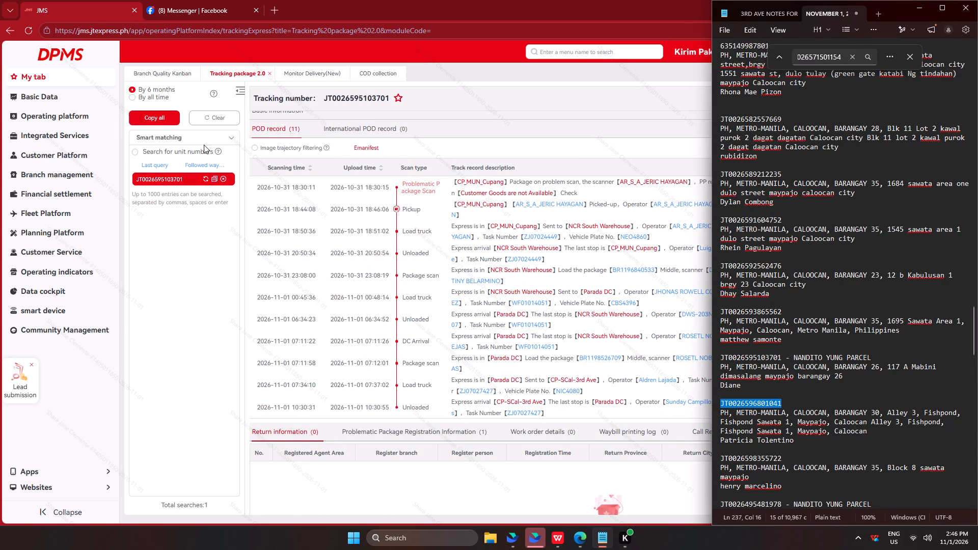
left_click(207, 116)
left_click(202, 236)
key("ctrl+v")
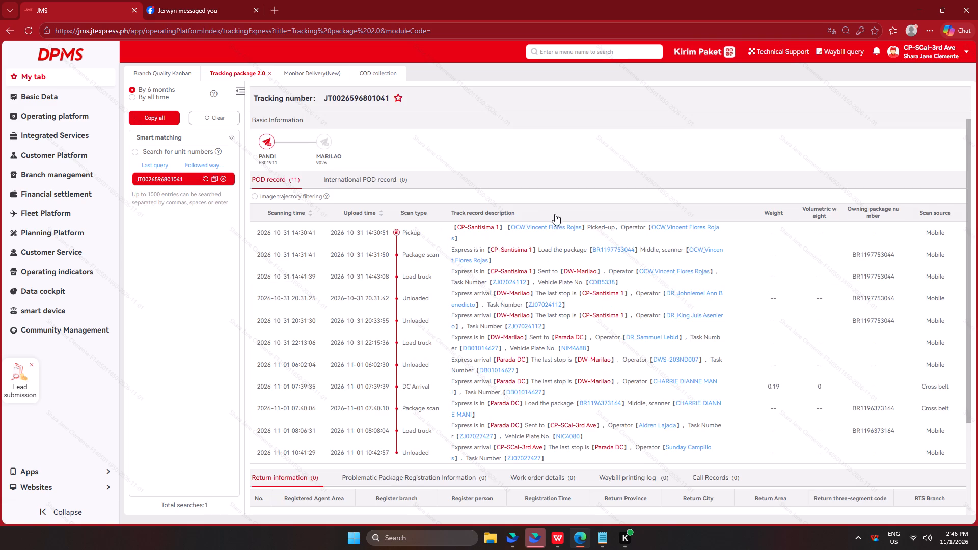
key("alt+Tab")
scroll(826, 415, "down", 4)
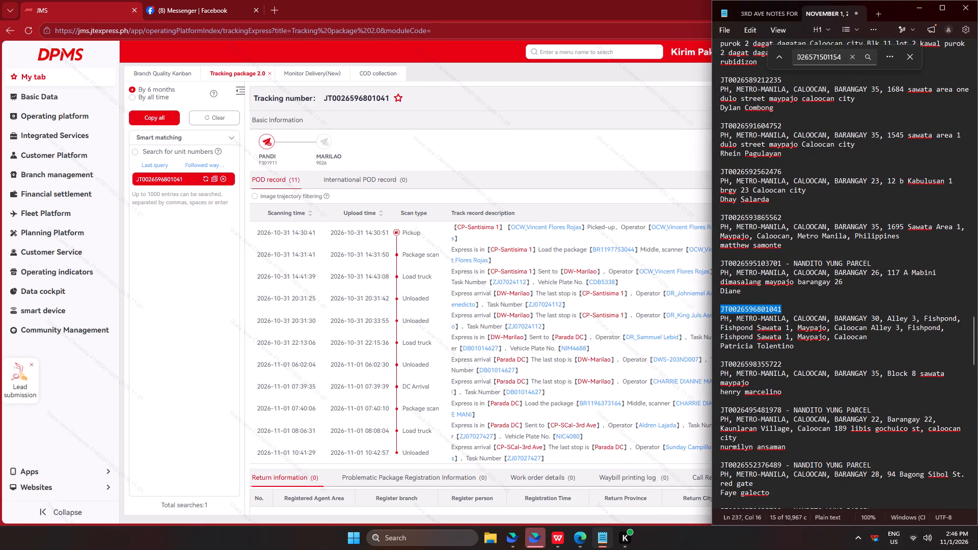
double_click(761, 347)
key("ctrl+c")
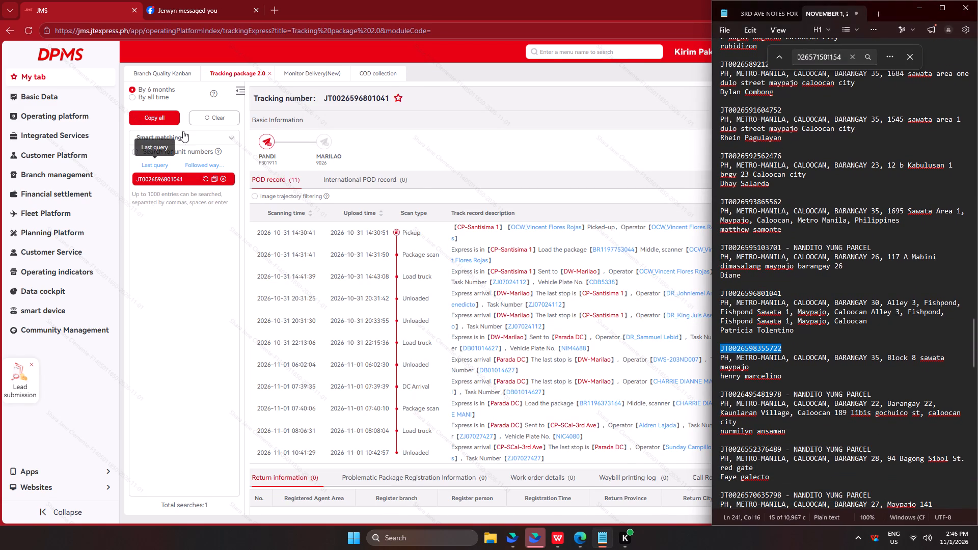
left_click(219, 121)
left_click_drag(212, 274, 214, 286)
key("ctrl+v")
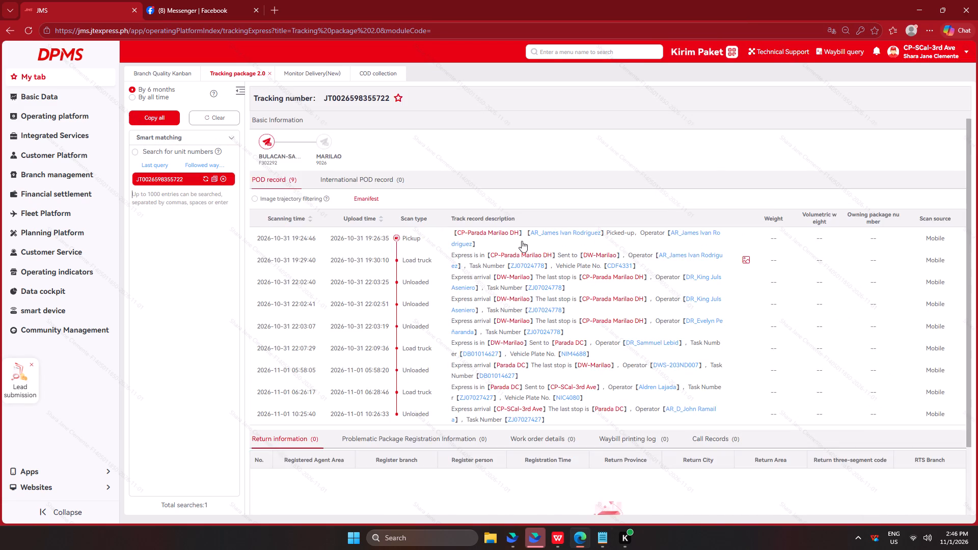
scroll(521, 244, "down", 3)
key("alt+Tab")
scroll(786, 374, "down", 3)
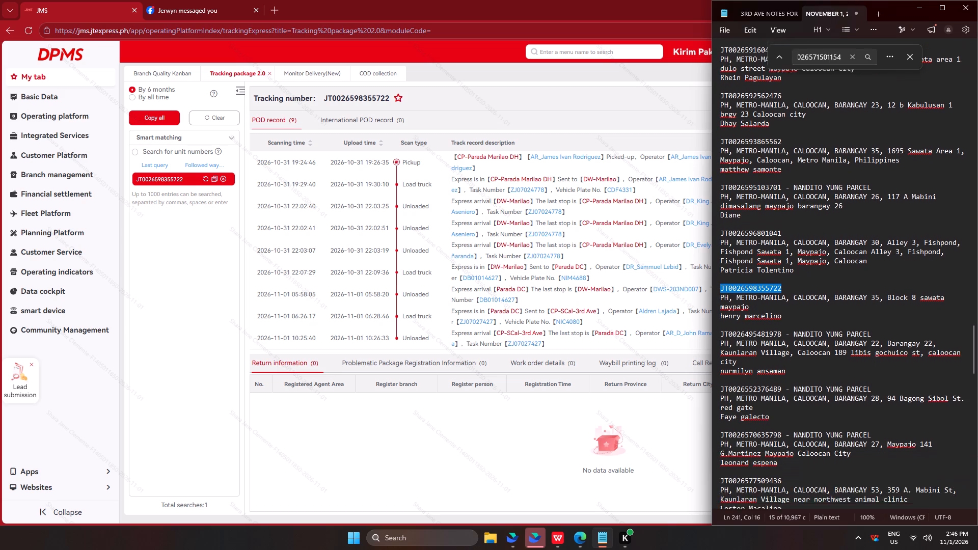
scroll(783, 377, "down", 2)
double_click(768, 258)
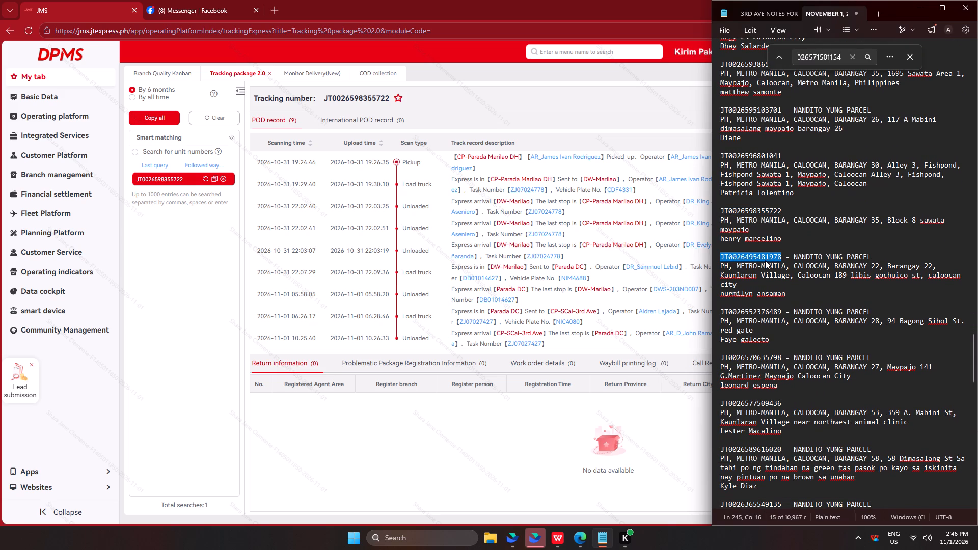
key("ctrl+c")
left_click(206, 120)
left_click(170, 307)
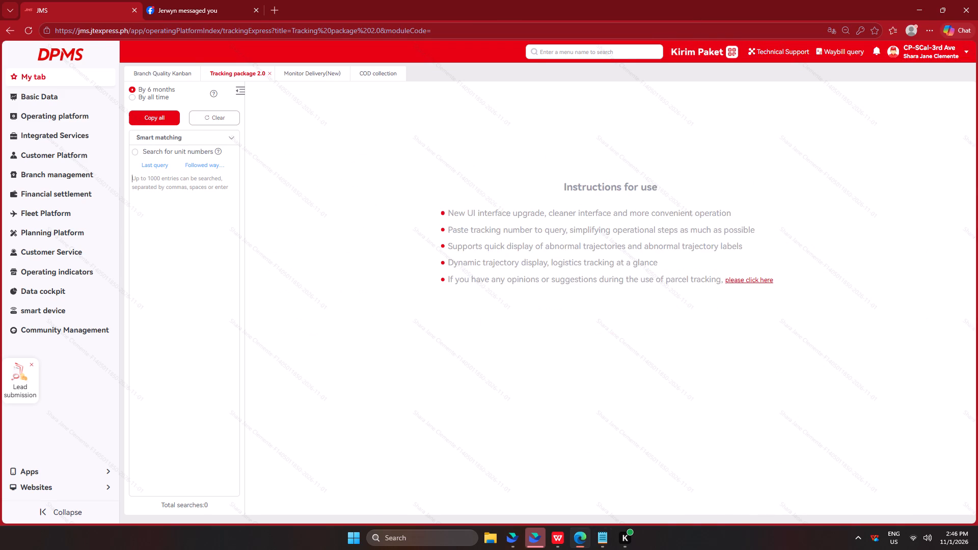
key("ctrl+v")
scroll(458, 257, "down", 5)
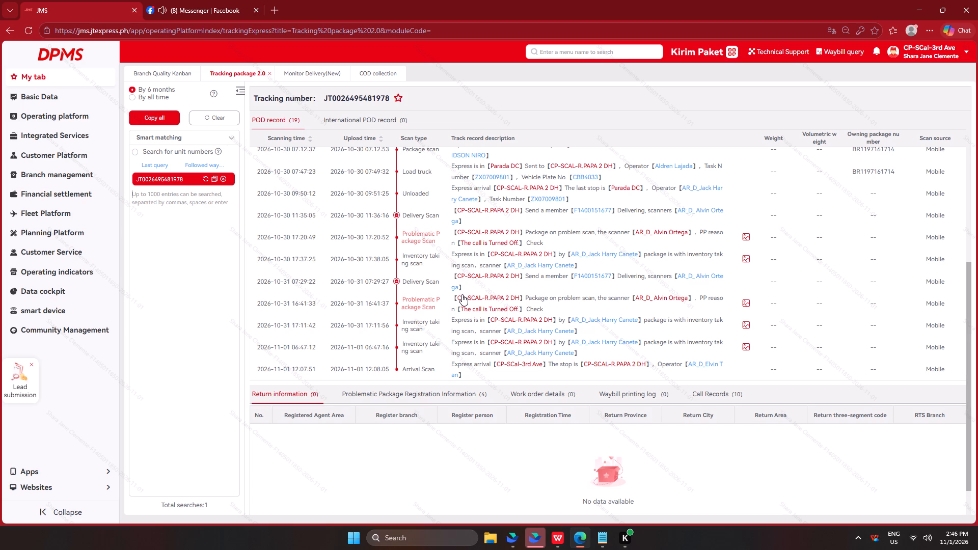
key("alt+Tab")
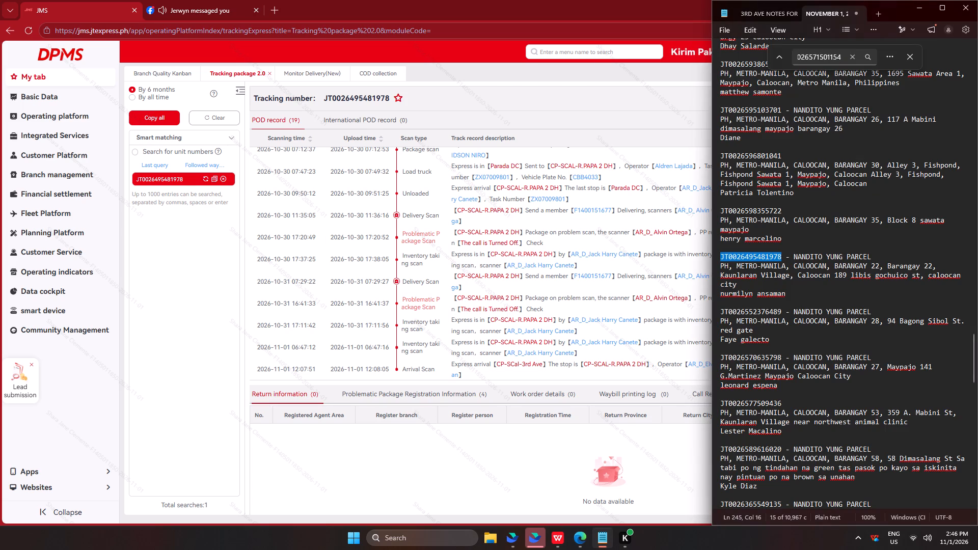
double_click(773, 313)
key("ctrl+c")
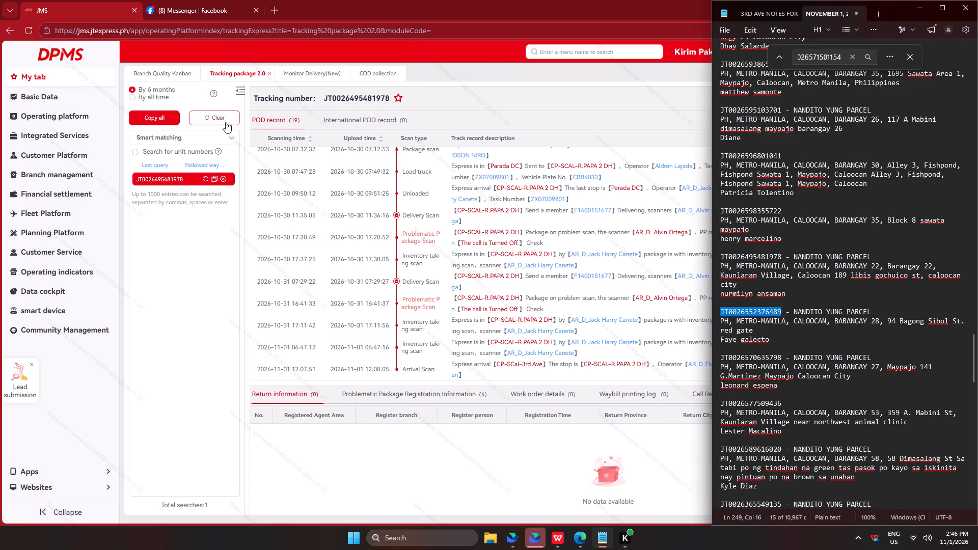
left_click(226, 122)
left_click(137, 358)
key("ctrl+v")
scroll(506, 373, "down", 4)
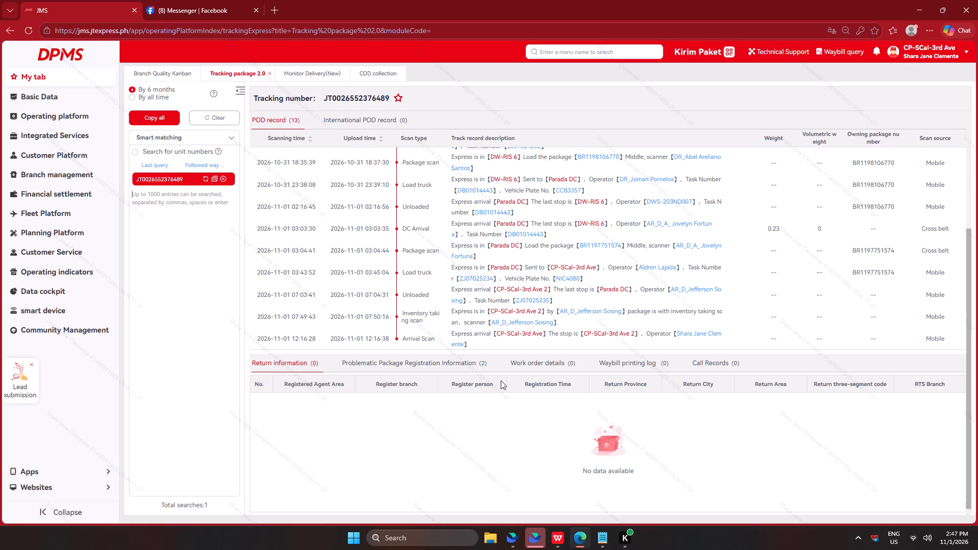
key("alt+Tab")
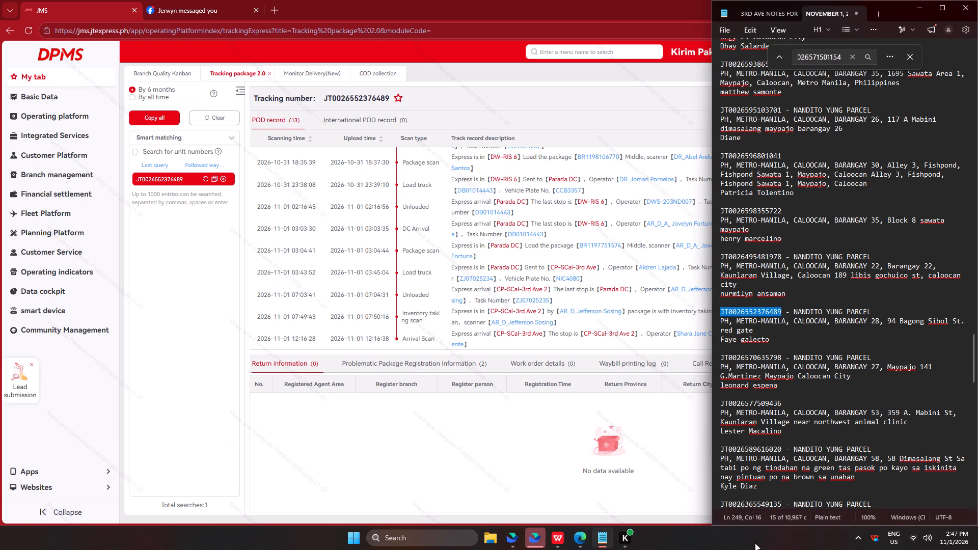
double_click(767, 358)
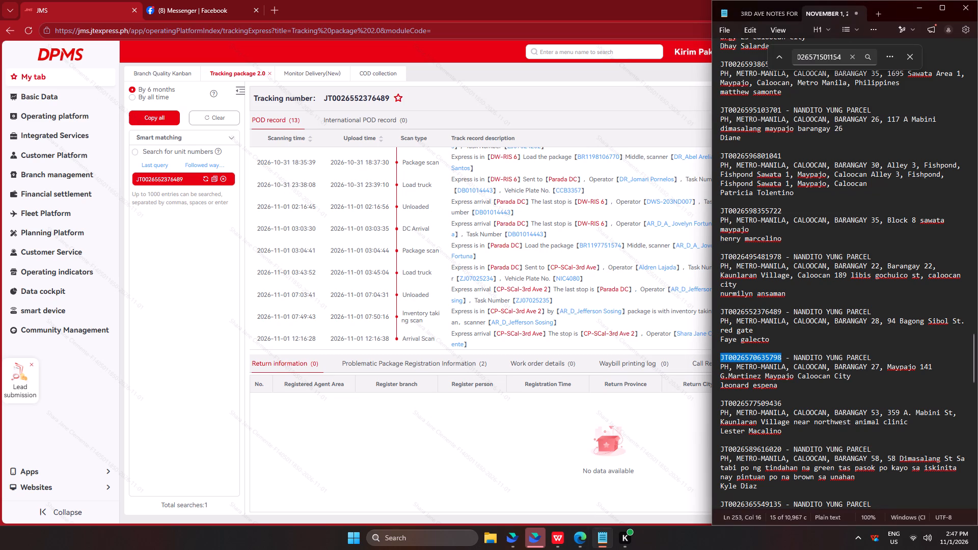
key("ctrl+c")
left_click(203, 124)
left_click(193, 325)
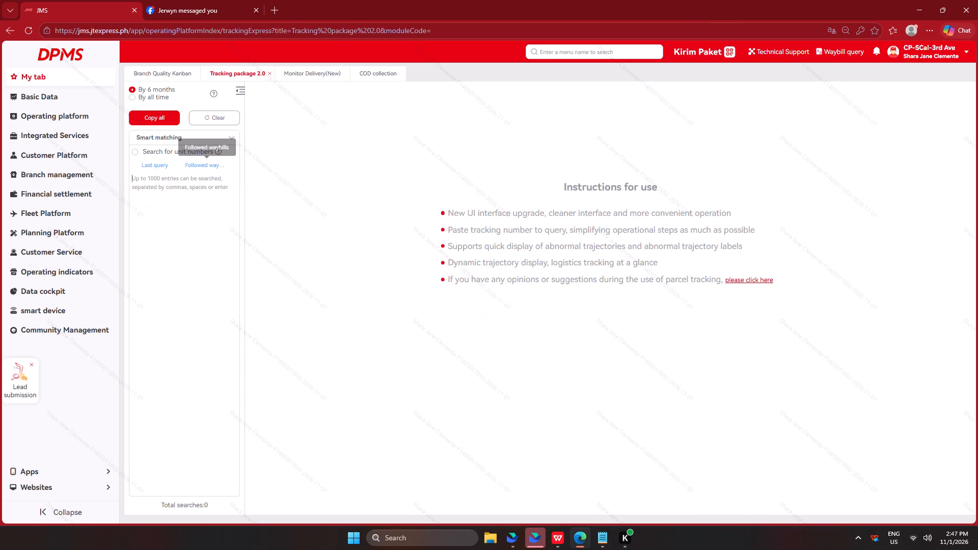
key("ctrl+v")
scroll(606, 294, "down", 5)
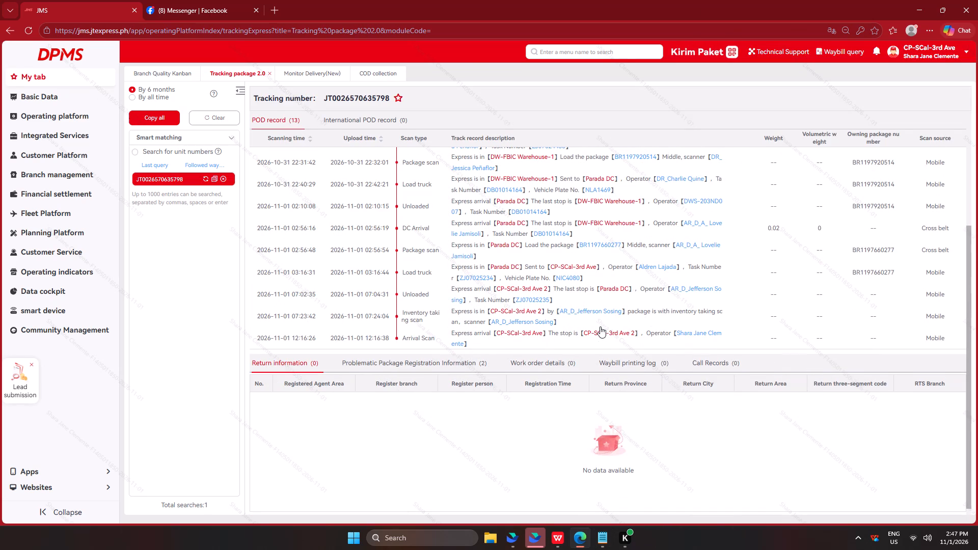
key("alt+Tab")
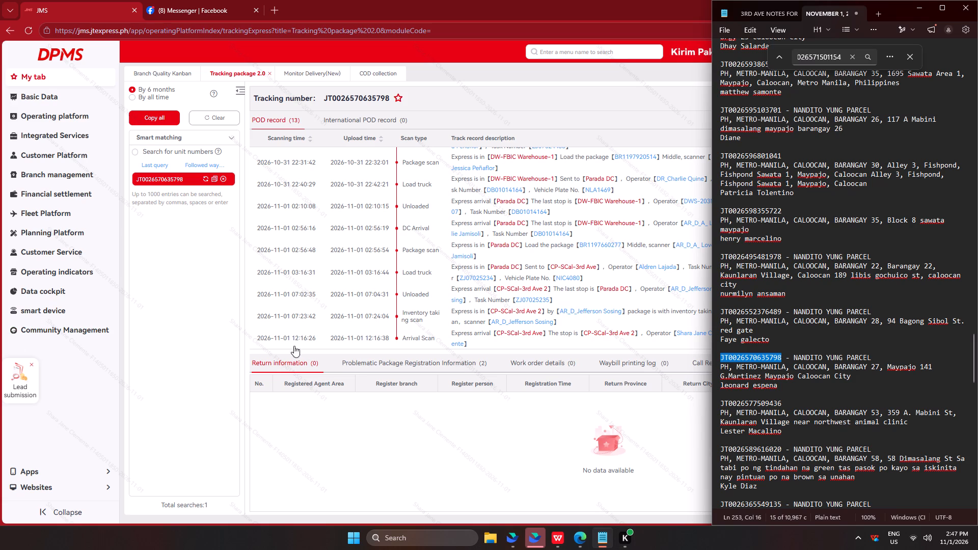
double_click(753, 399)
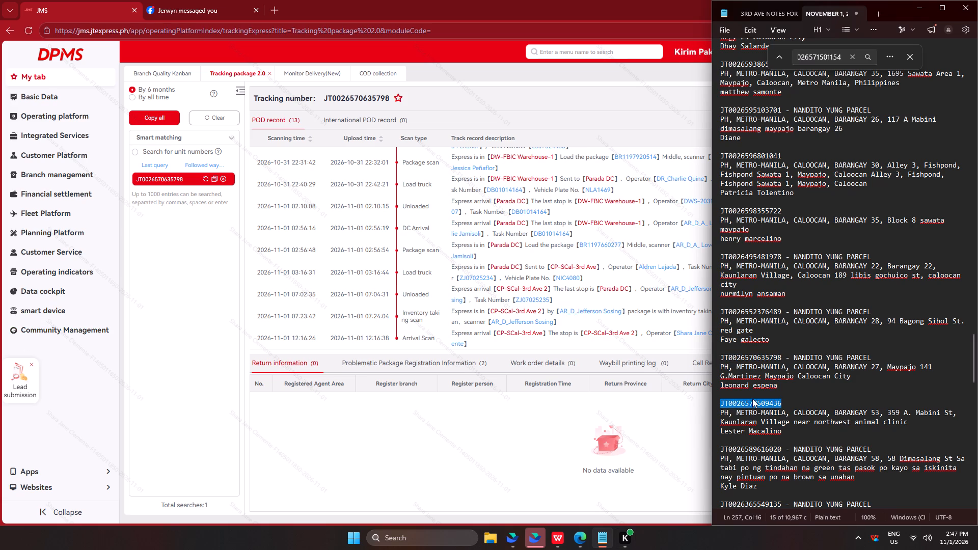
key("ctrl+c")
left_click(198, 117)
left_click_drag(172, 324, 172, 332)
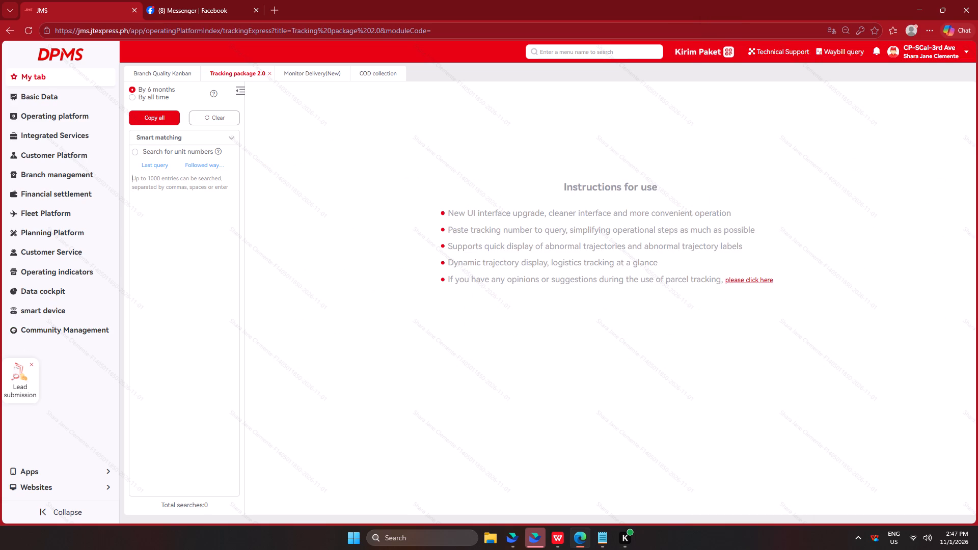
key("ctrl+v")
scroll(498, 279, "down", 5)
key("alt+Tab")
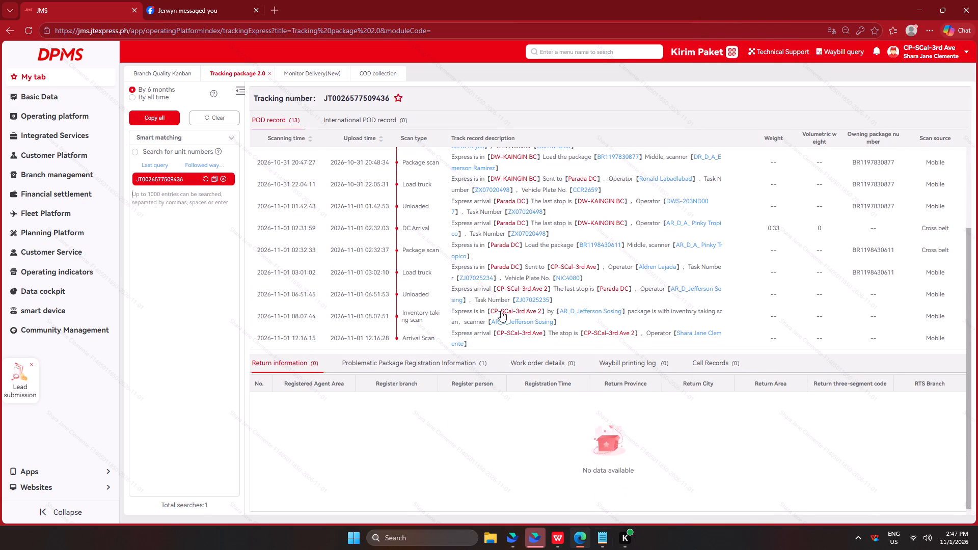
scroll(820, 363, "down", 2)
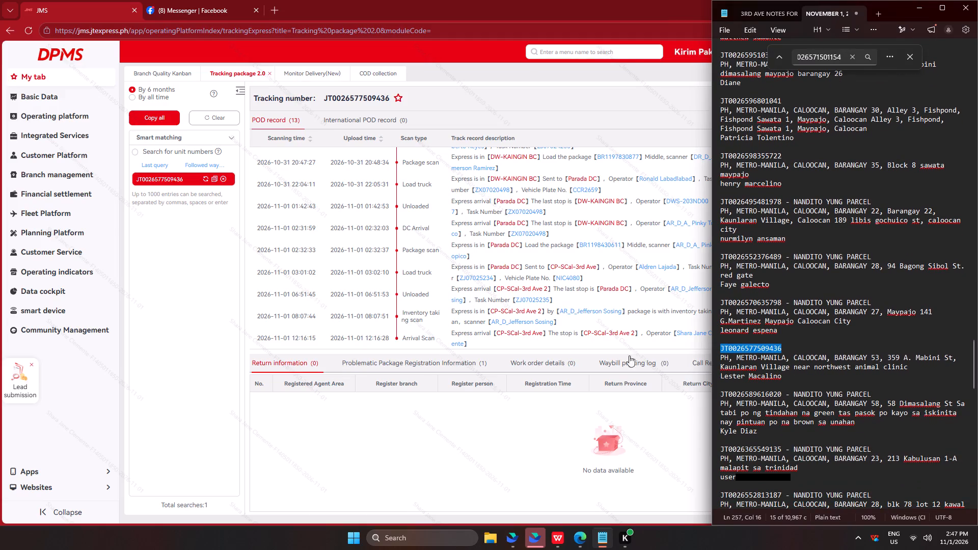
left_click(528, 337)
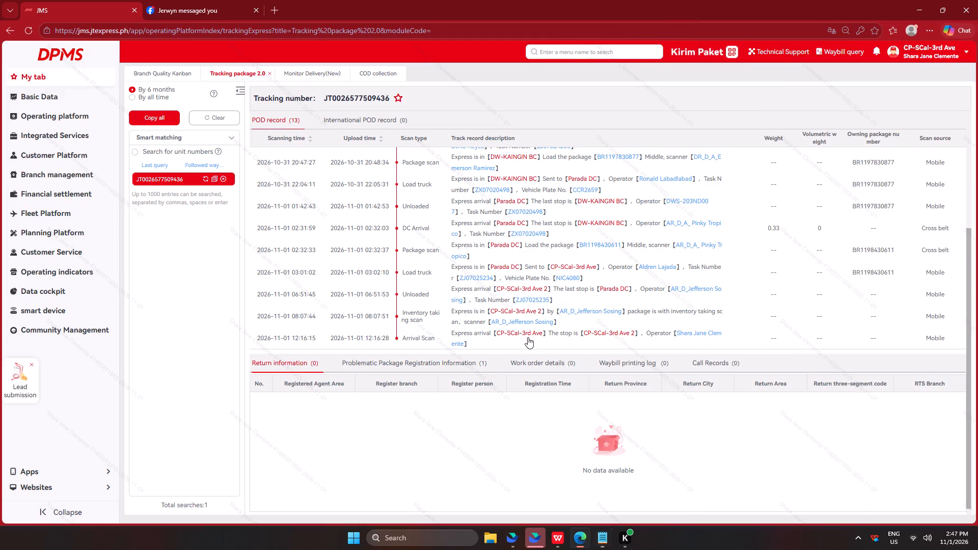
left_click(443, 362)
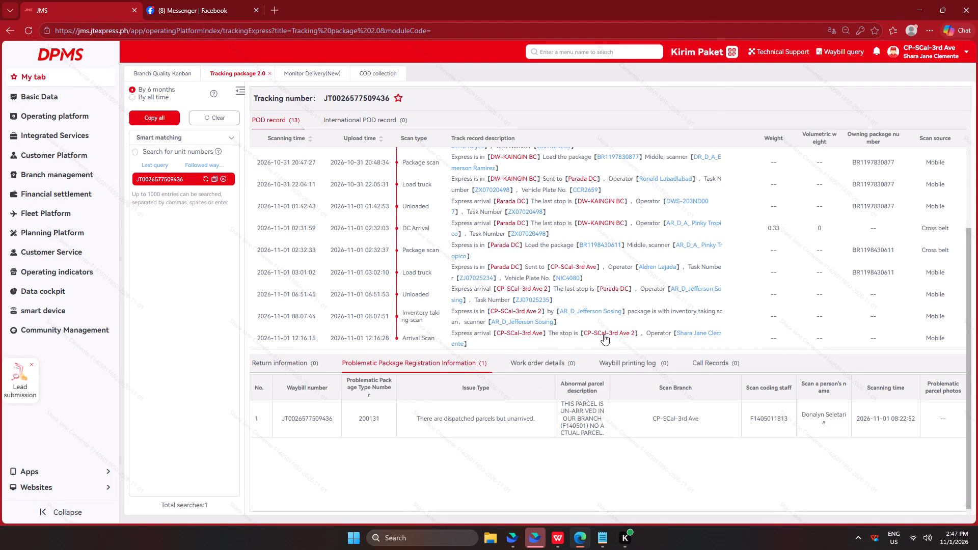
left_click_drag(599, 333, 641, 340)
left_click(583, 352)
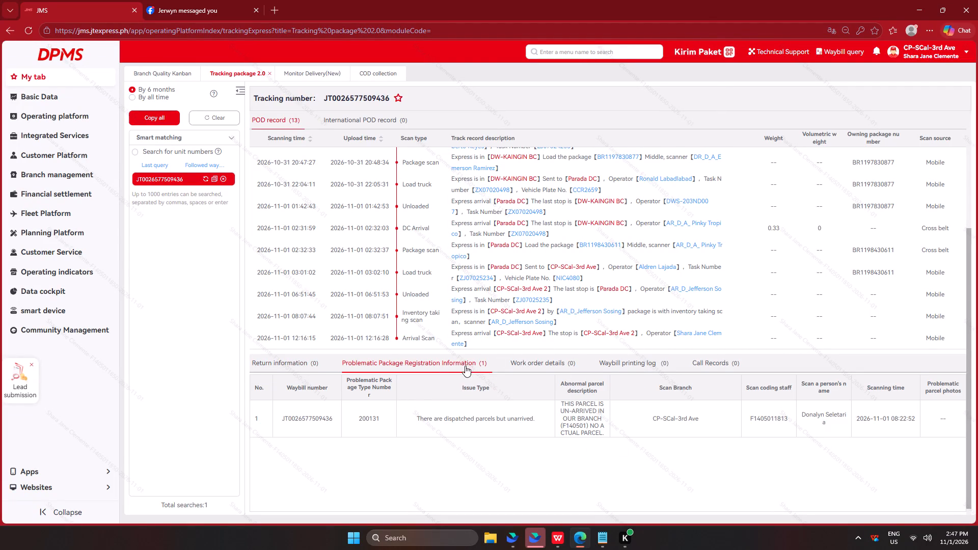
scroll(532, 288, "up", 11)
left_click(709, 130)
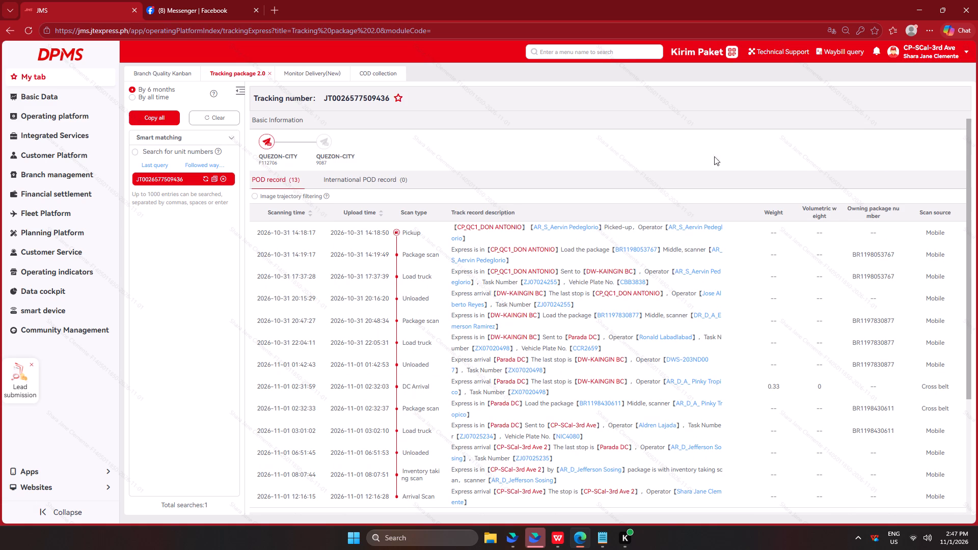
left_click(725, 134)
left_click(722, 127)
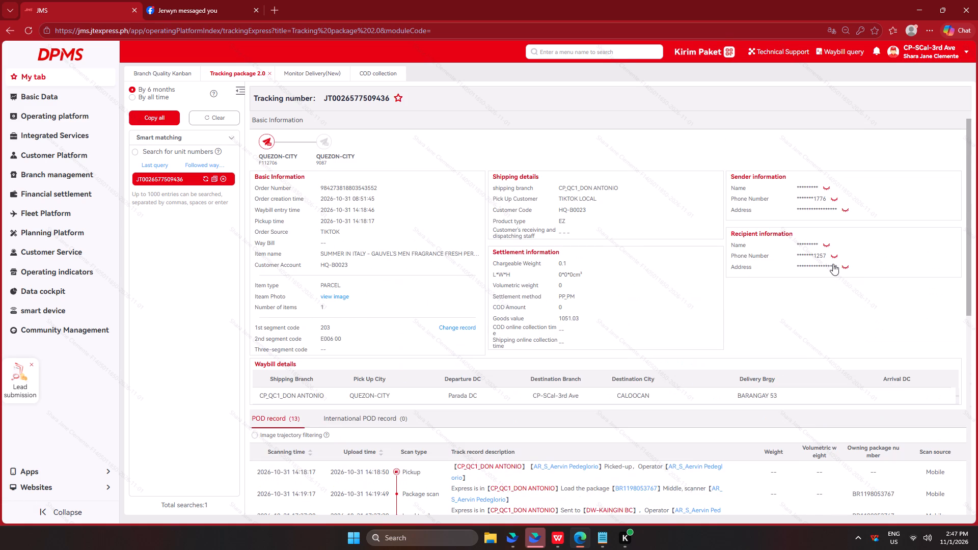
left_click(841, 263)
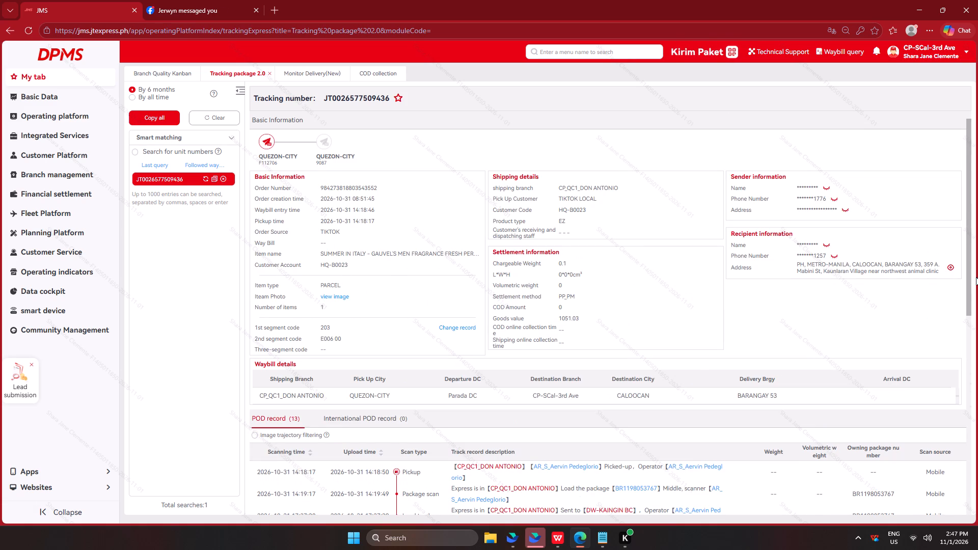
left_click_drag(798, 264, 943, 277)
key("alt+Tab")
scroll(787, 368, "down", 4)
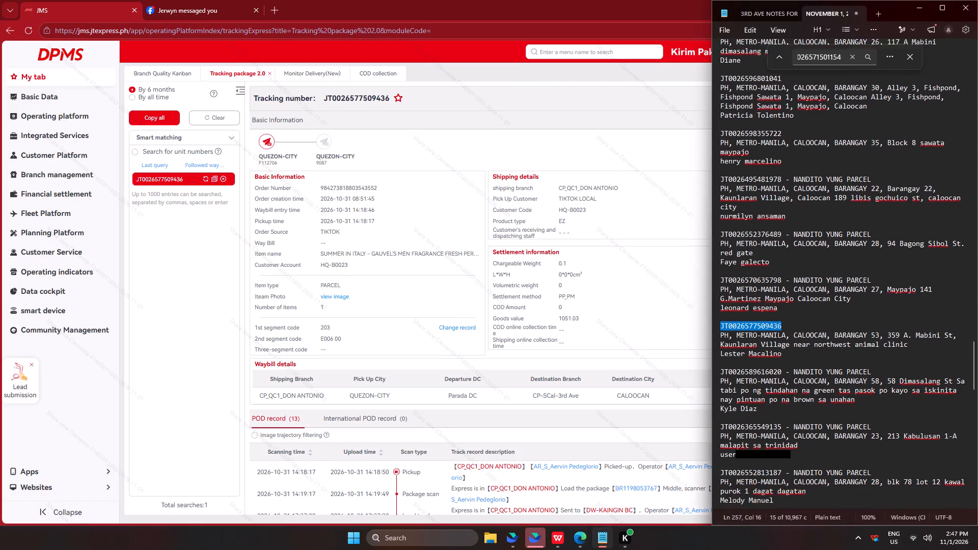
double_click(774, 288)
key("ctrl+c")
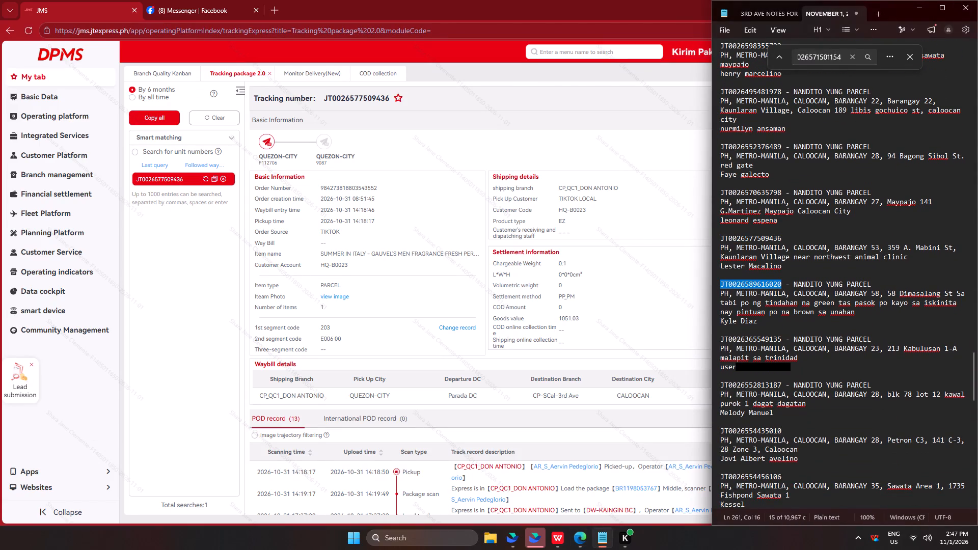
left_click(213, 119)
left_click_drag(177, 258, 176, 267)
key("ctrl+v")
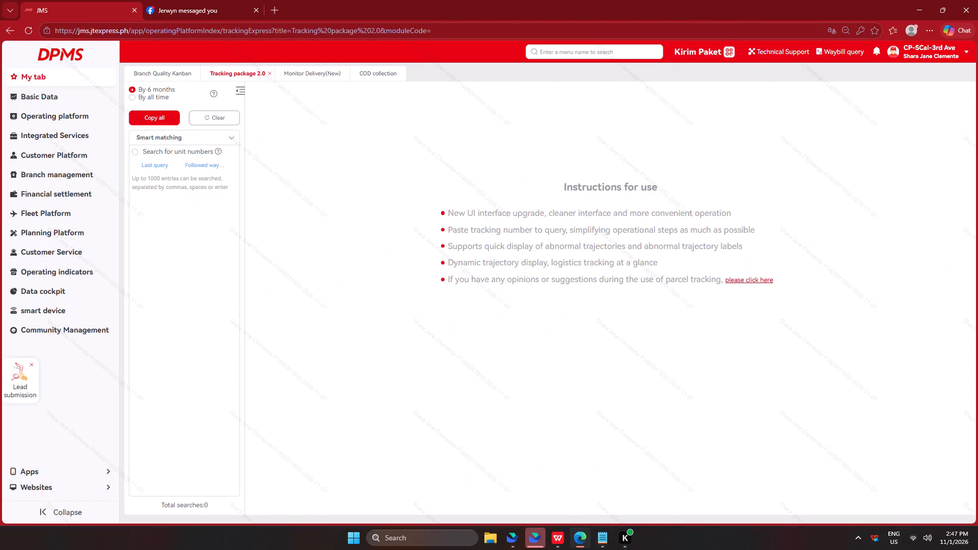
scroll(569, 241, "down", 7)
scroll(583, 327, "down", 2)
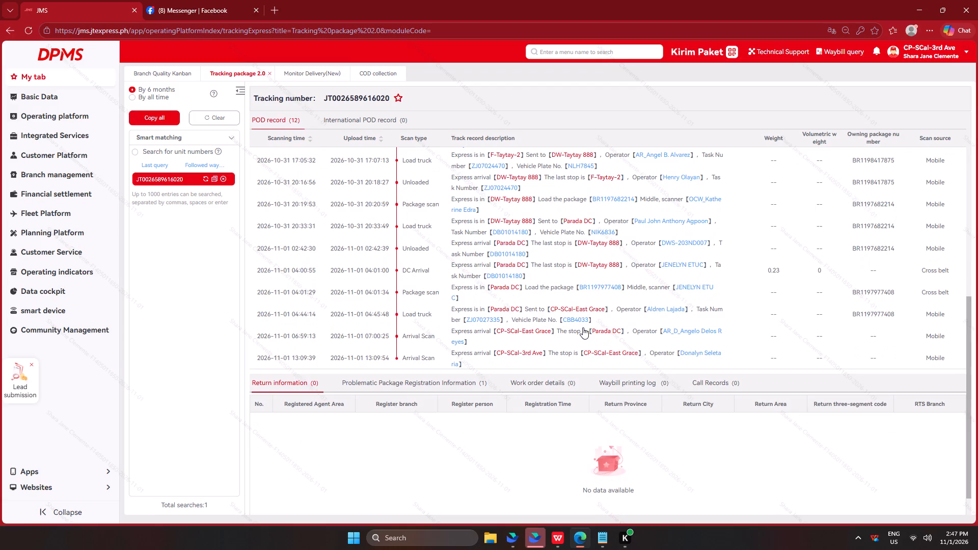
key("alt+Tab")
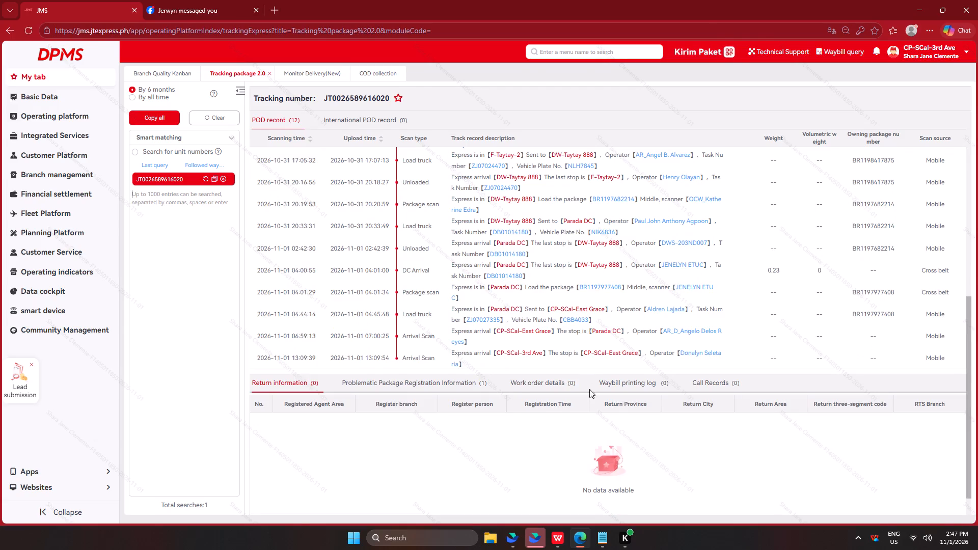
double_click(745, 337)
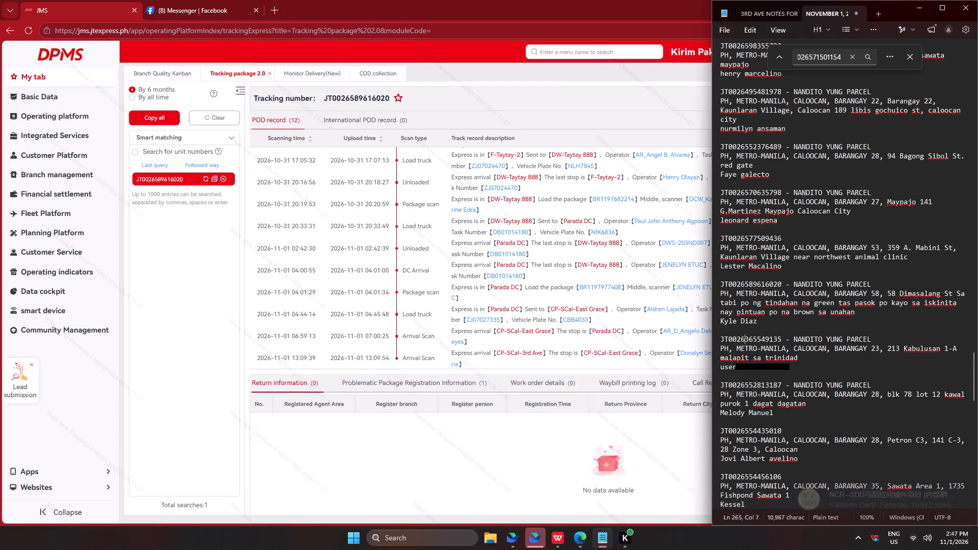
key("ctrl+c")
left_click(214, 118)
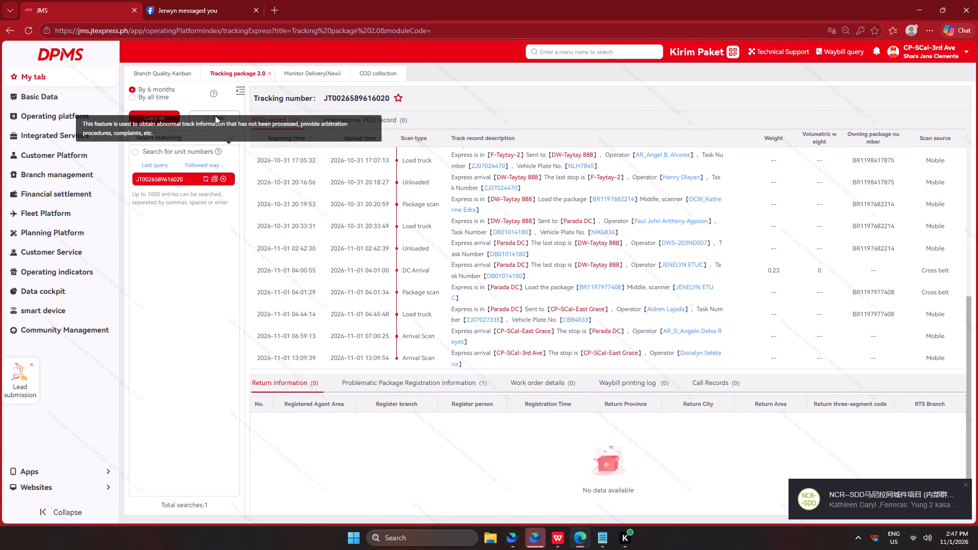
left_click(214, 116)
left_click_drag(197, 278, 198, 289)
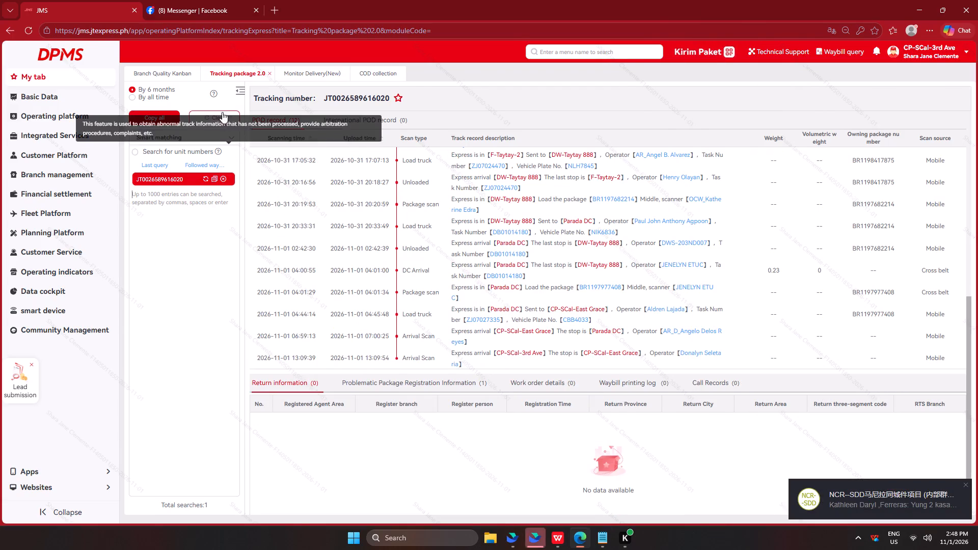
left_click(218, 113)
left_click_drag(172, 259, 173, 266)
key("ctrl+v")
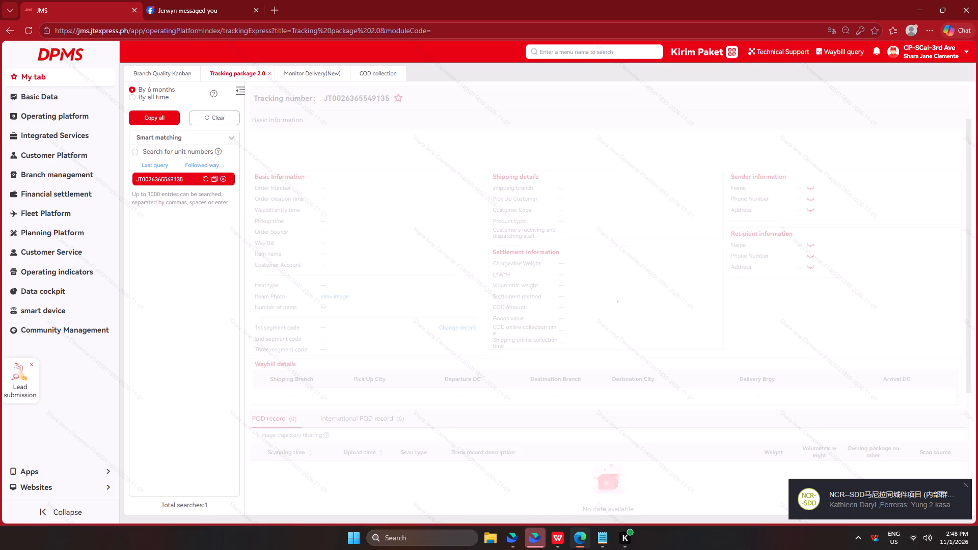
scroll(538, 265, "down", 18)
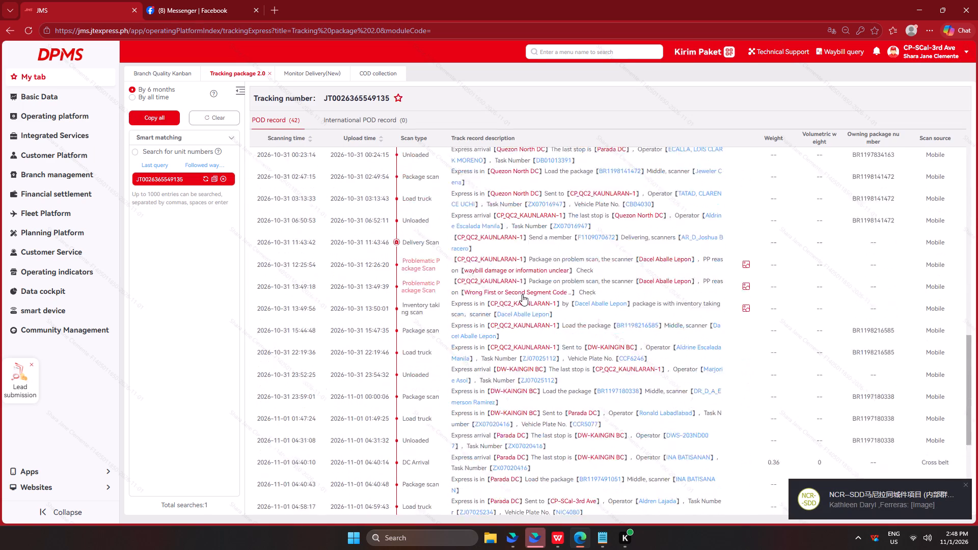
scroll(522, 294, "down", 4)
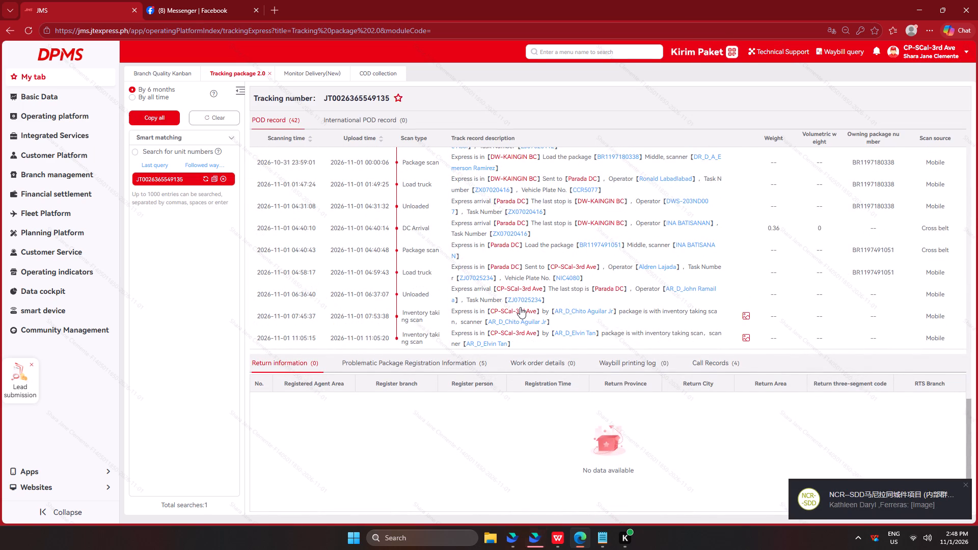
key("alt+Tab")
scroll(766, 389, "down", 2)
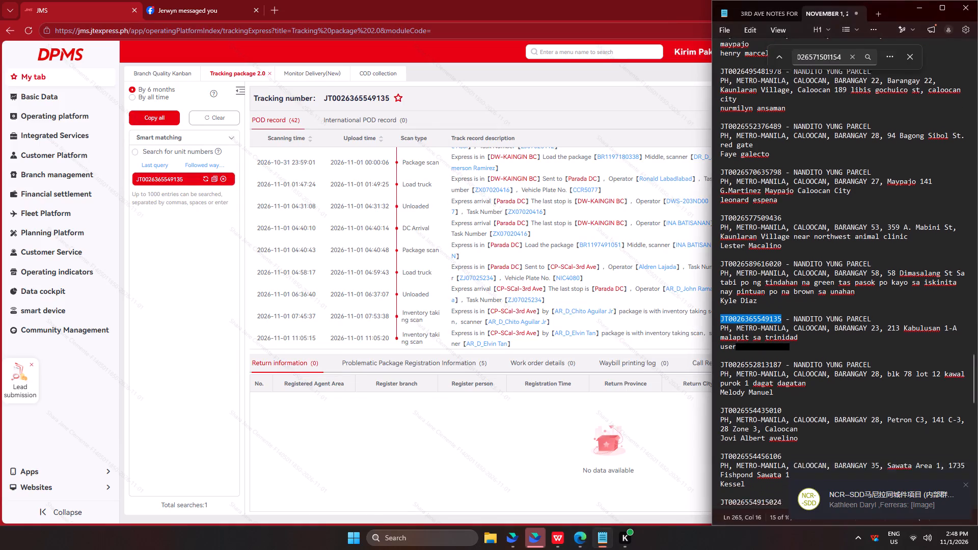
double_click(746, 326)
double_click(744, 331)
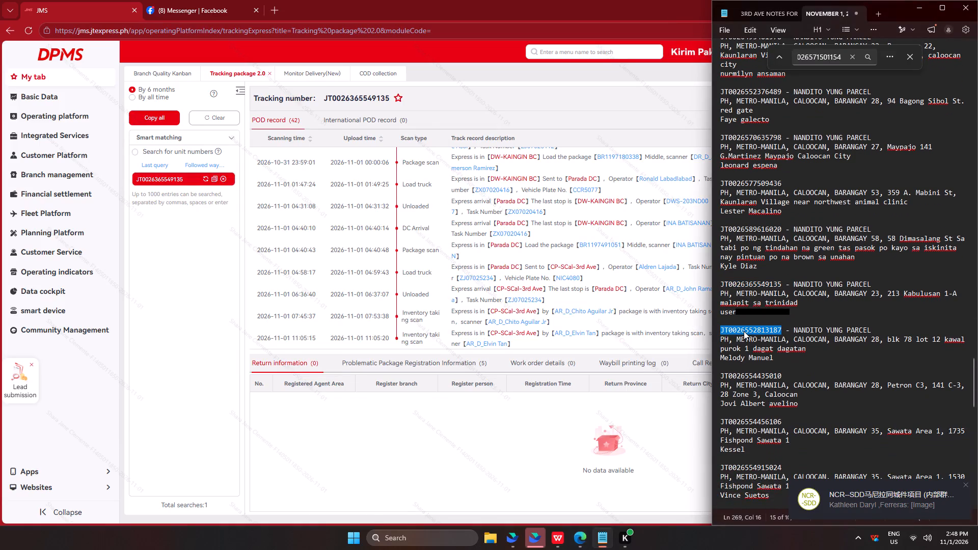
key("ctrl+c")
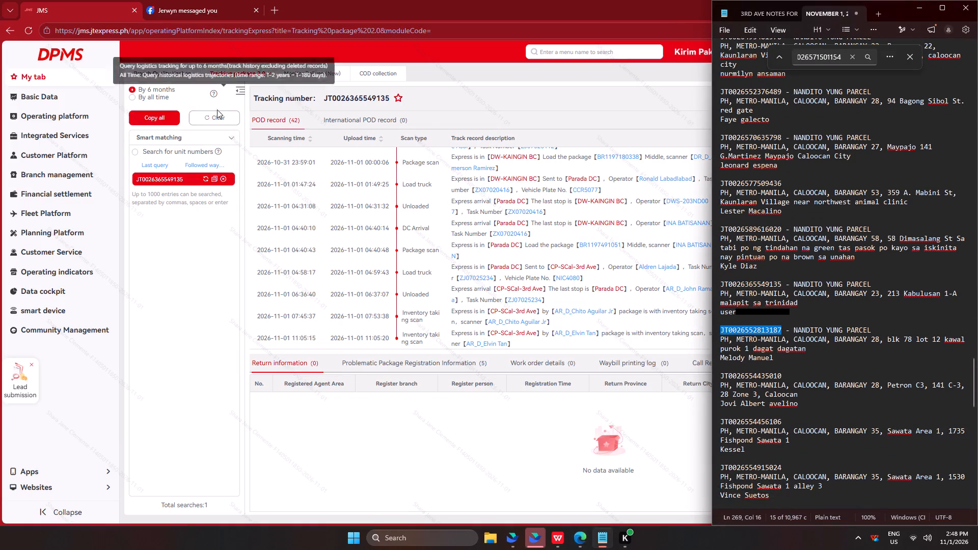
left_click(219, 113)
left_click(200, 345)
key("ctrl+v")
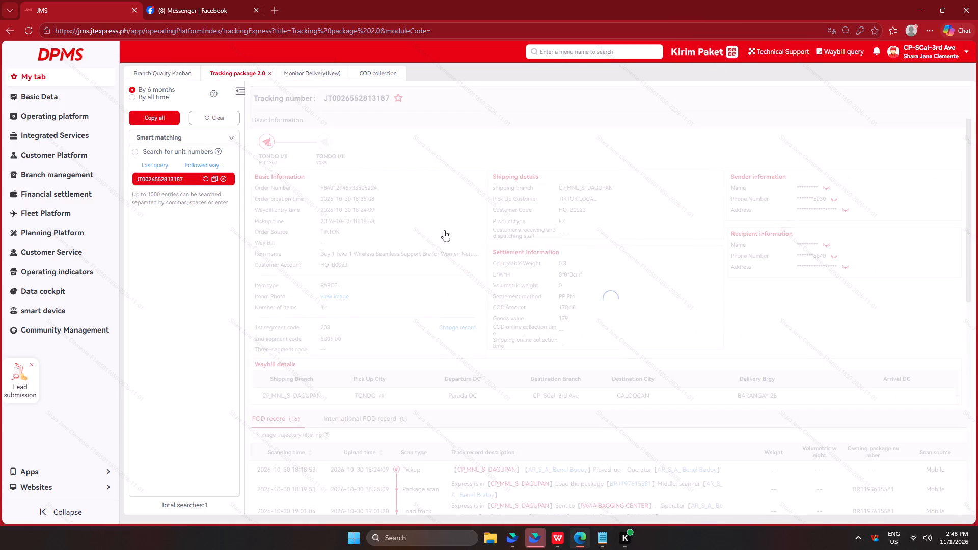
scroll(444, 230, "down", 6)
scroll(443, 282, "down", 6)
key("alt+Tab")
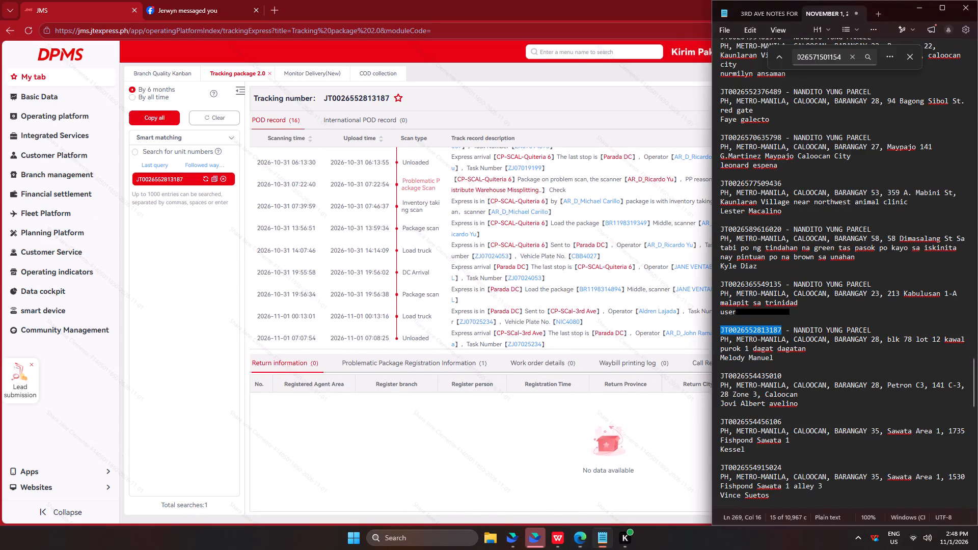
double_click(746, 374)
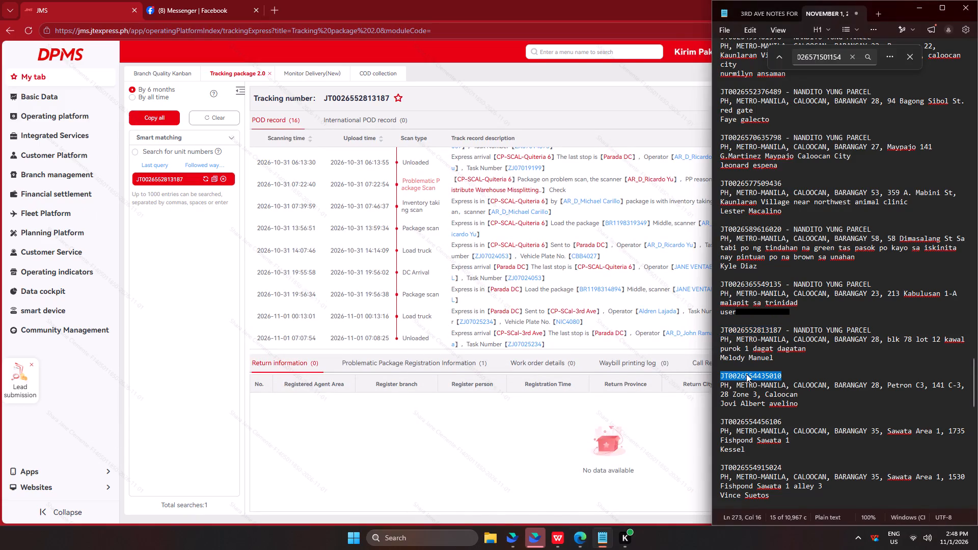
key("ctrl+c")
left_click(216, 123)
left_click(196, 327)
key("ctrl+v")
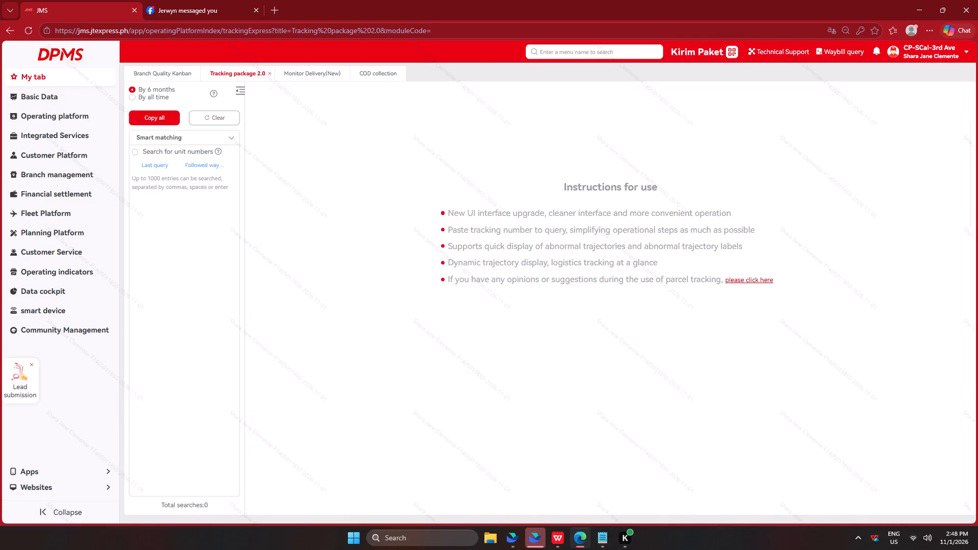
scroll(707, 328, "down", 7)
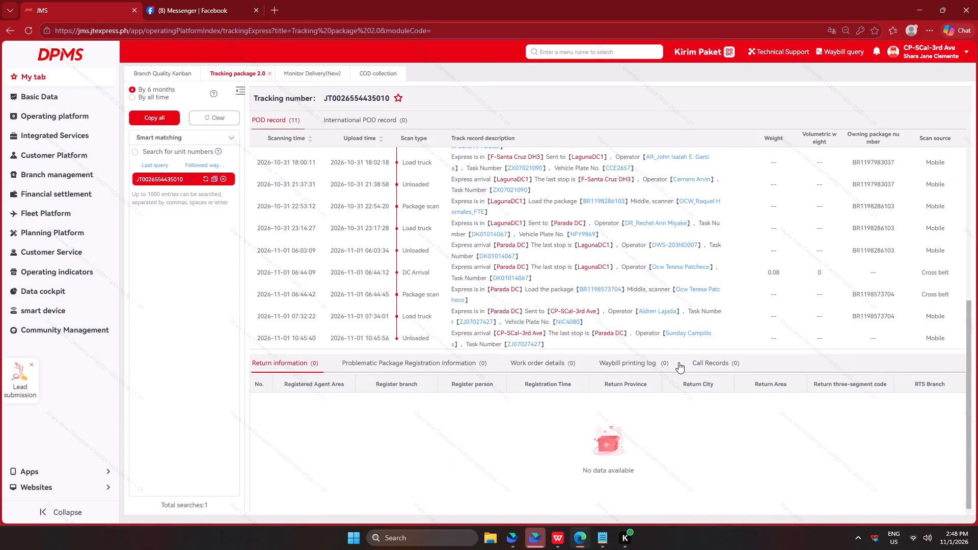
key("alt+Tab")
scroll(821, 336, "down", 5)
double_click(766, 286)
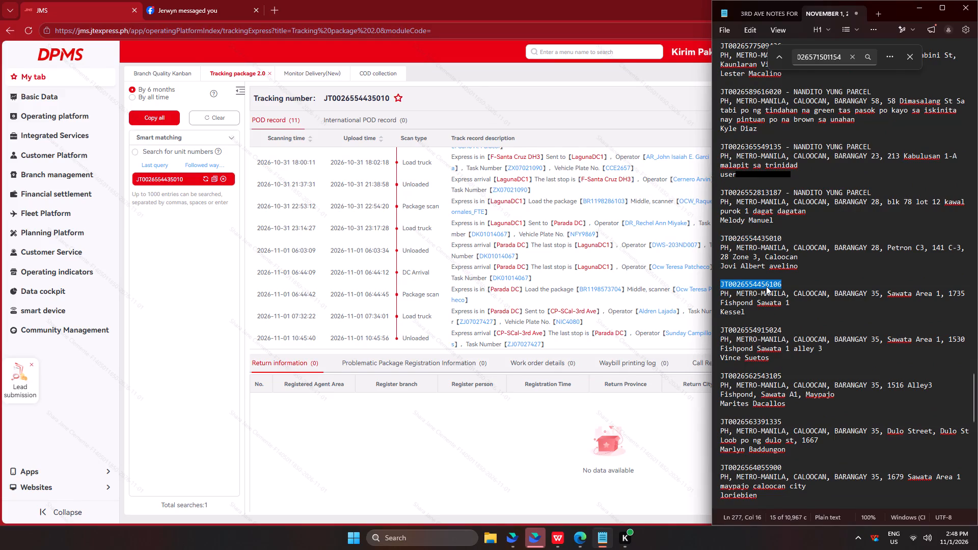
key("ctrl+c")
key("ctrl+c")
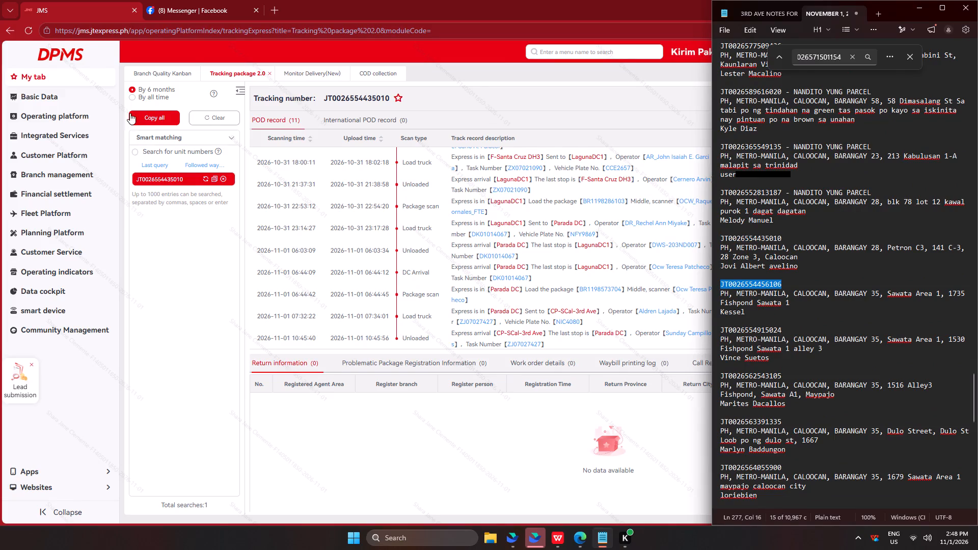
left_click(207, 120)
left_click_drag(171, 309, 171, 323)
key("ctrl+v")
scroll(588, 279, "down", 4)
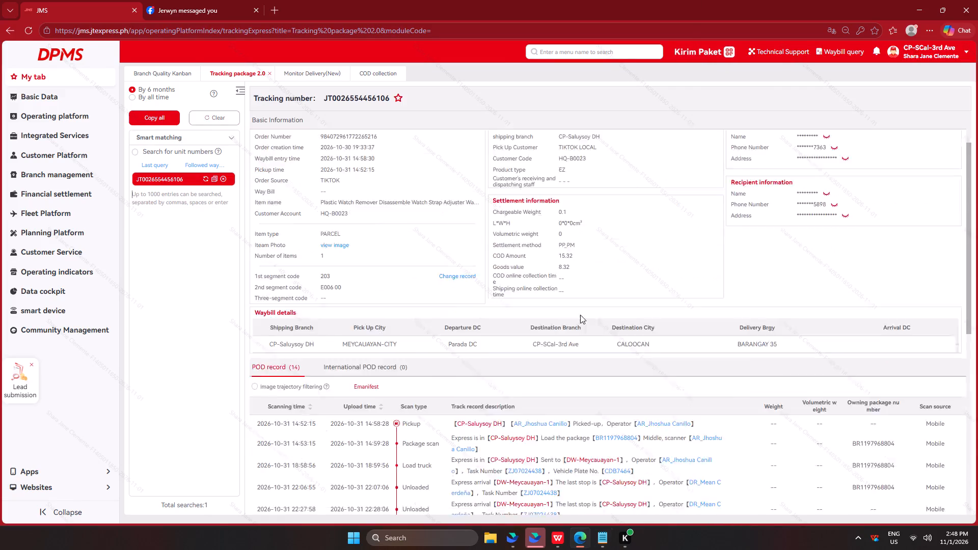
scroll(580, 315, "down", 4)
key("alt+Tab")
scroll(959, 377, "down", 5)
double_click(754, 196)
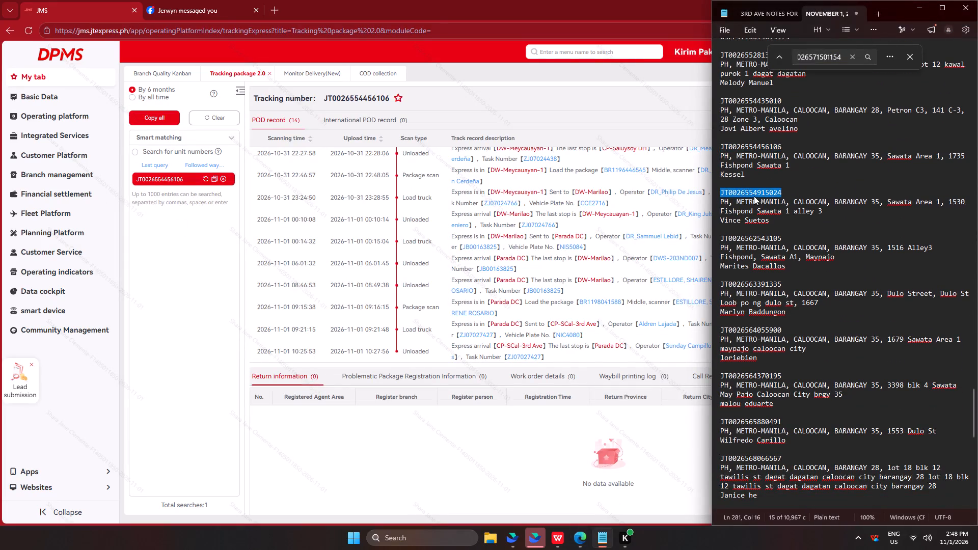
key("ctrl+c")
left_click(227, 117)
left_click(184, 251)
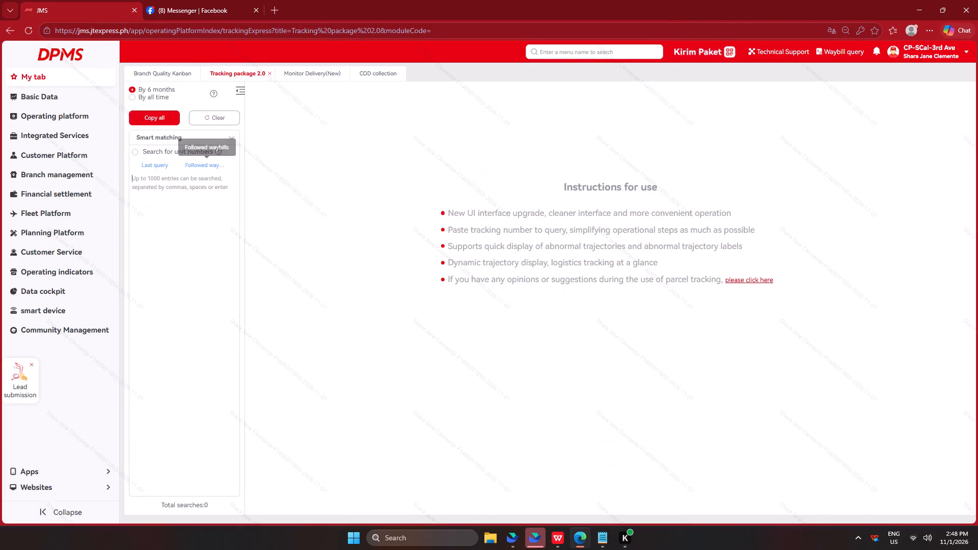
key("ctrl+v")
scroll(683, 234, "down", 5)
scroll(678, 309, "down", 5)
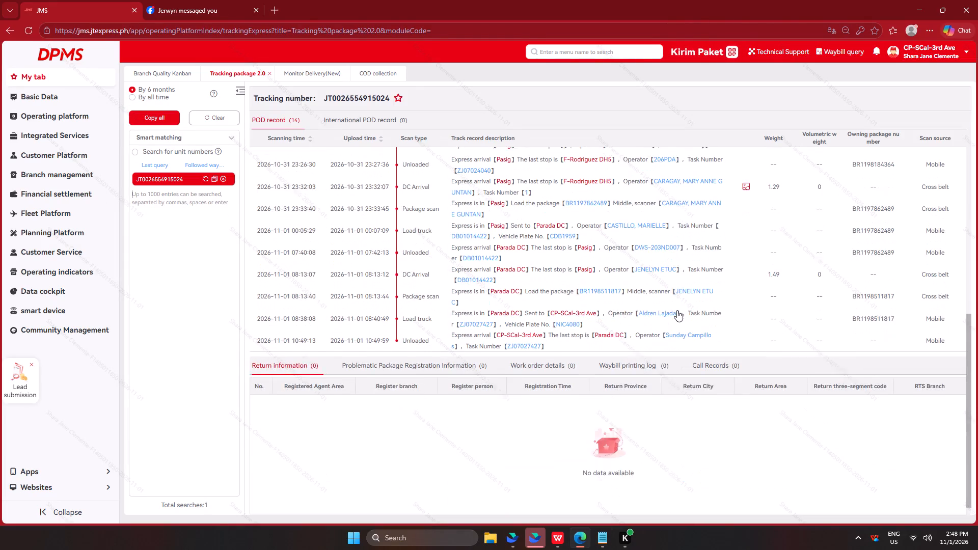
key("alt+Tab")
scroll(847, 345, "down", 3)
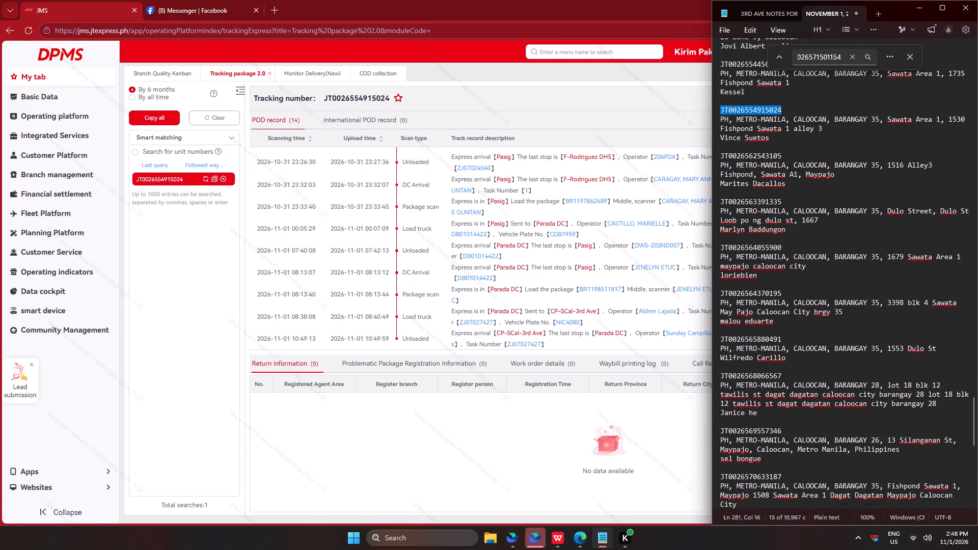
left_click(738, 155)
left_click(738, 155)
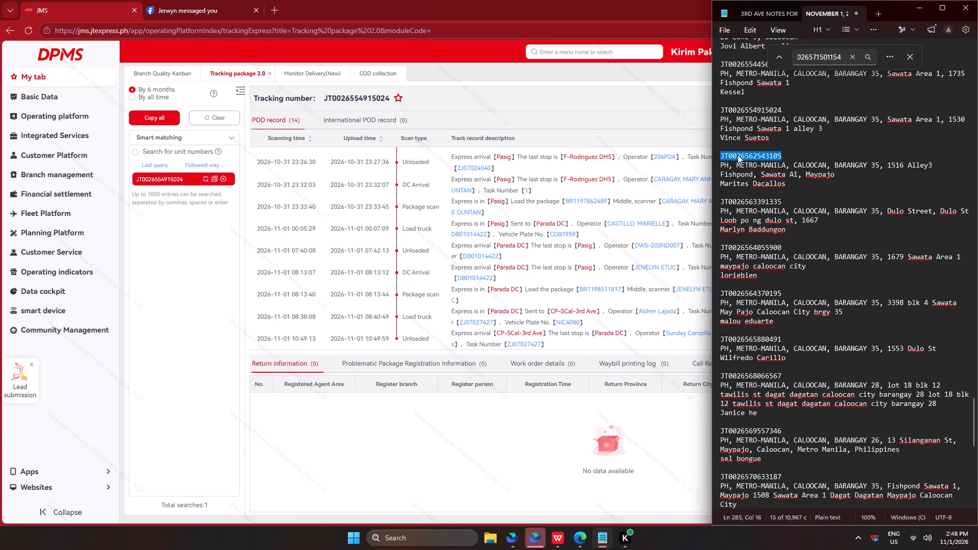
key("ctrl+c")
left_click(216, 110)
left_click(207, 276)
key("ctrl+v")
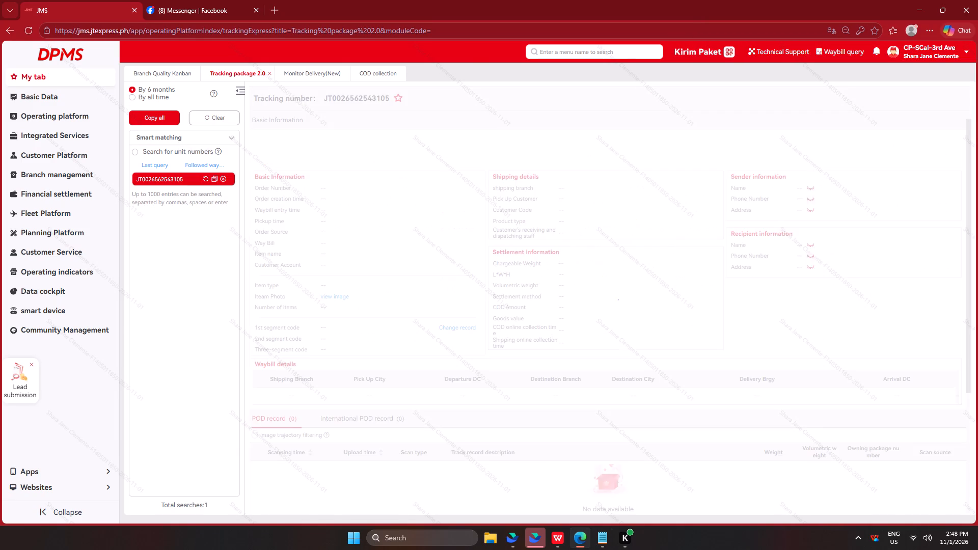
scroll(632, 251, "down", 7)
key("alt+Tab")
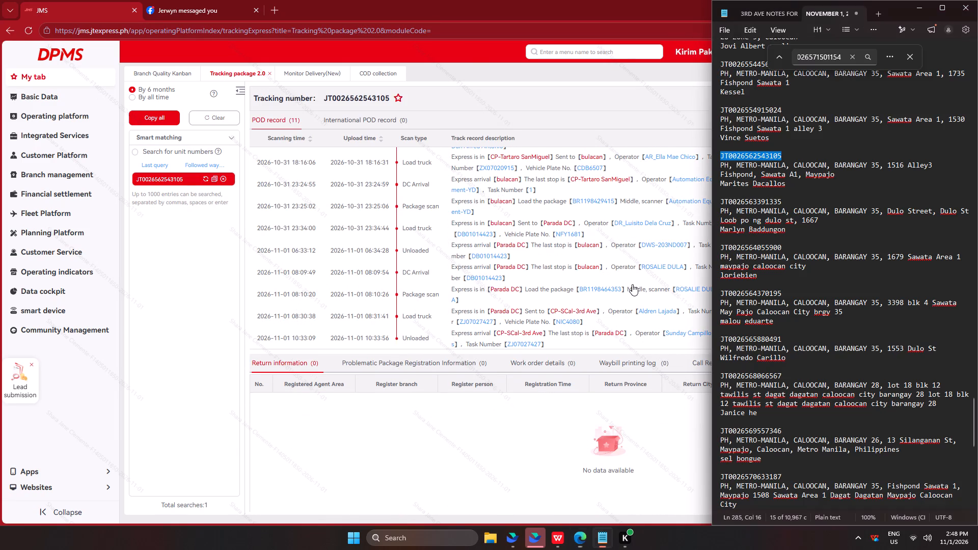
scroll(867, 352, "down", 3)
left_click(755, 124)
double_click(748, 117)
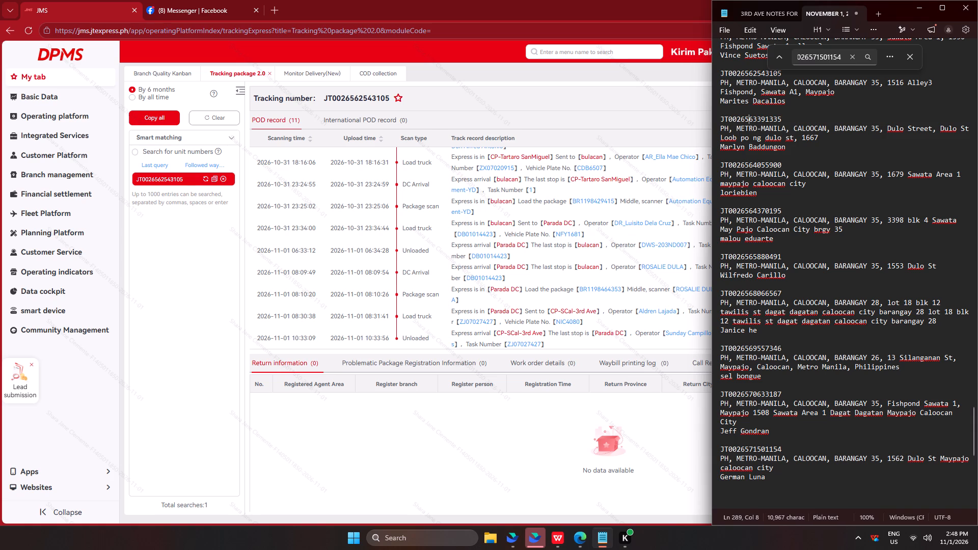
key("ctrl+c")
key("ctrl+v")
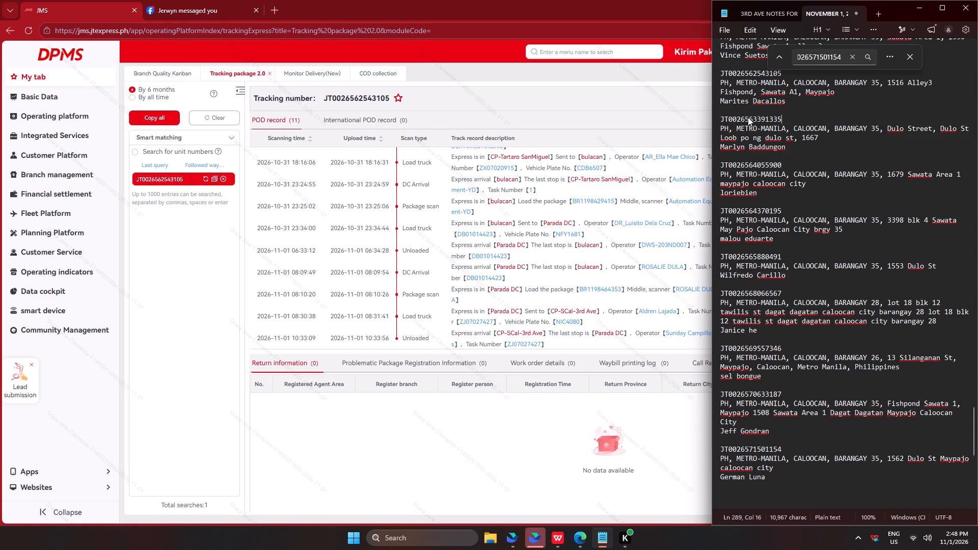
key("ctrl+z")
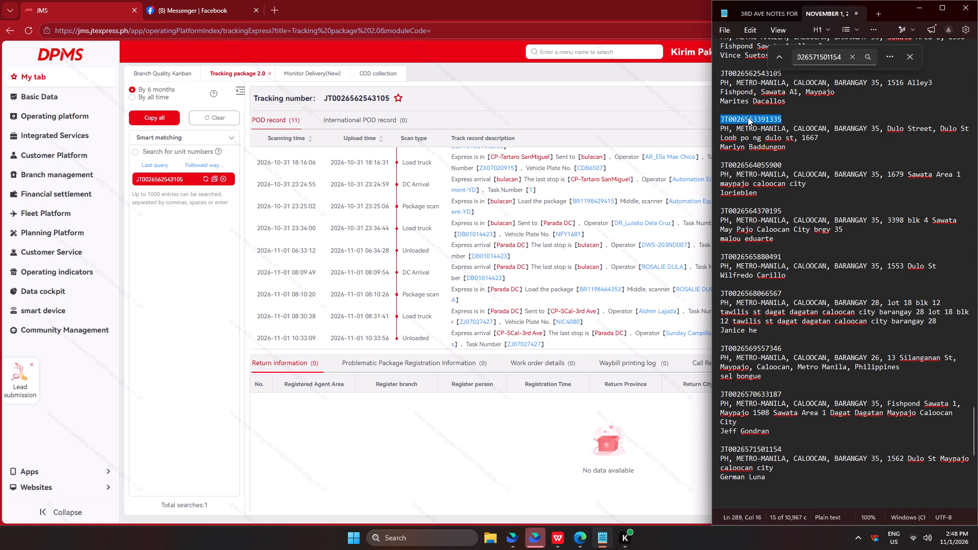
key("ctrl+c")
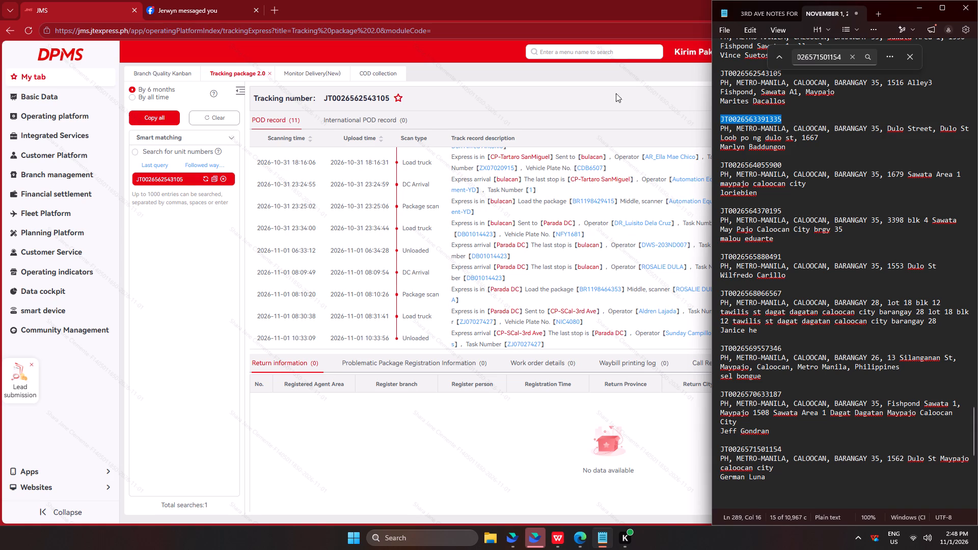
left_click(221, 123)
left_click_drag(197, 290, 198, 295)
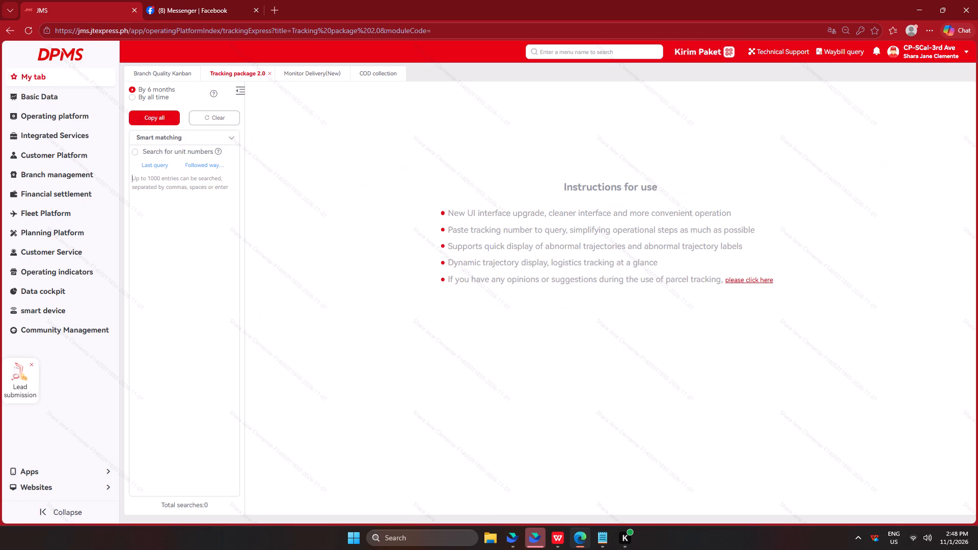
key("ctrl+v")
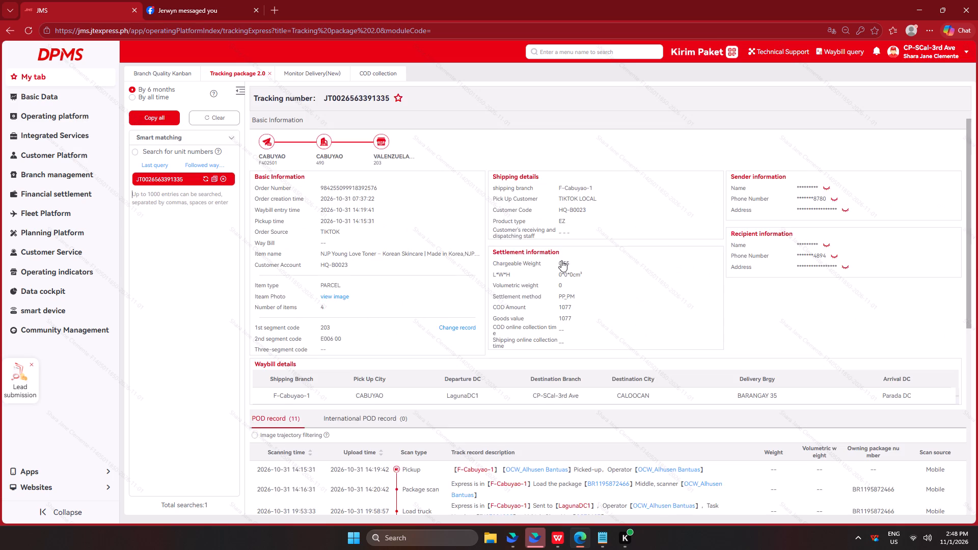
scroll(564, 260, "down", 6)
key("alt+Tab")
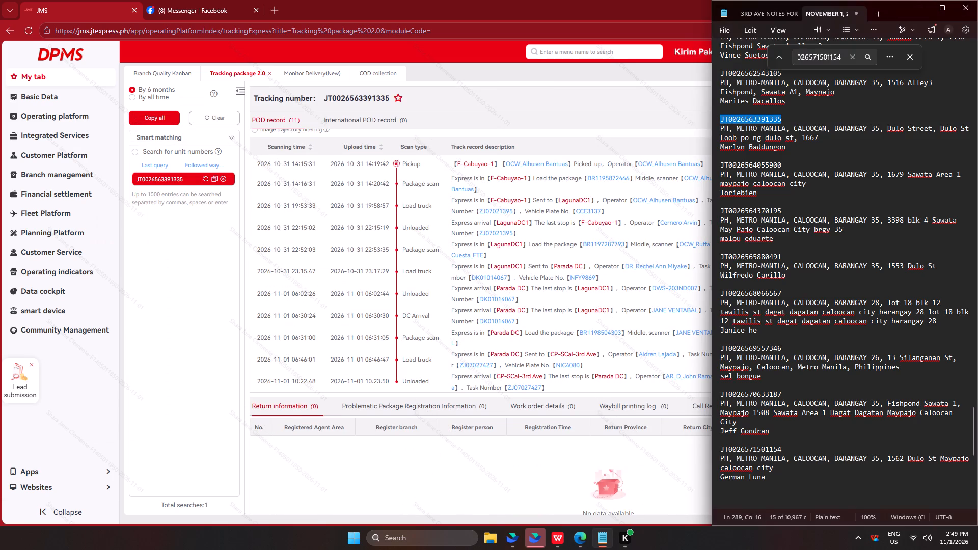
double_click(761, 162)
key("ctrl+c")
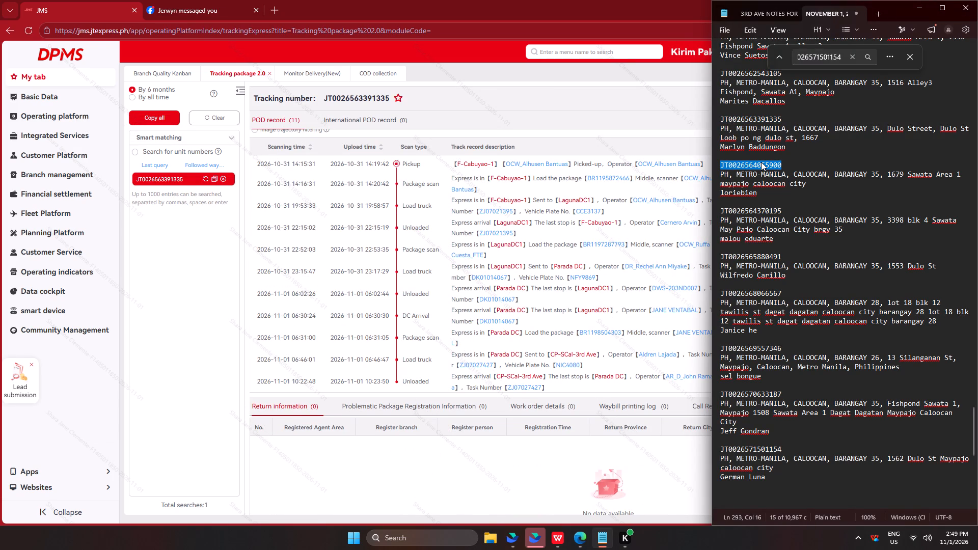
key("ctrl+c")
left_click(227, 118)
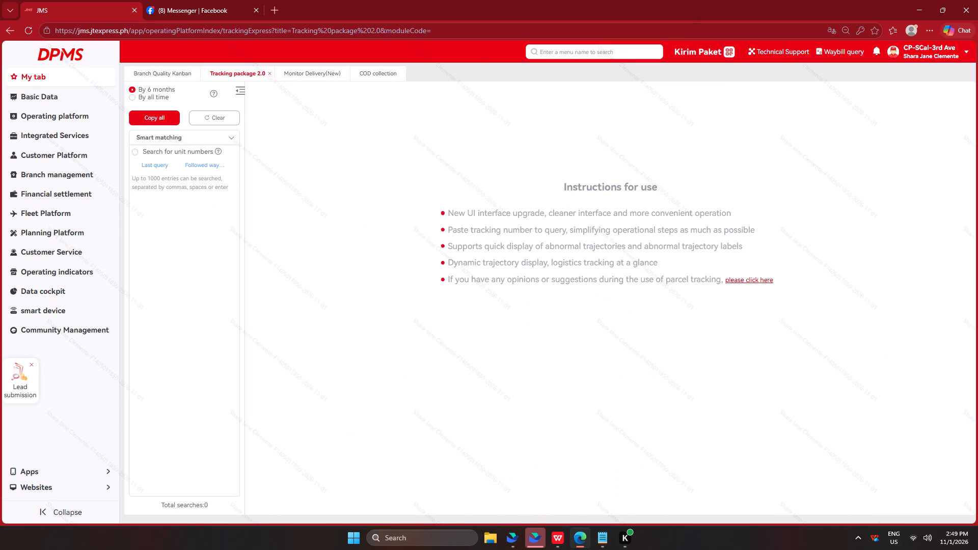
left_click(154, 385)
key("ctrl+v")
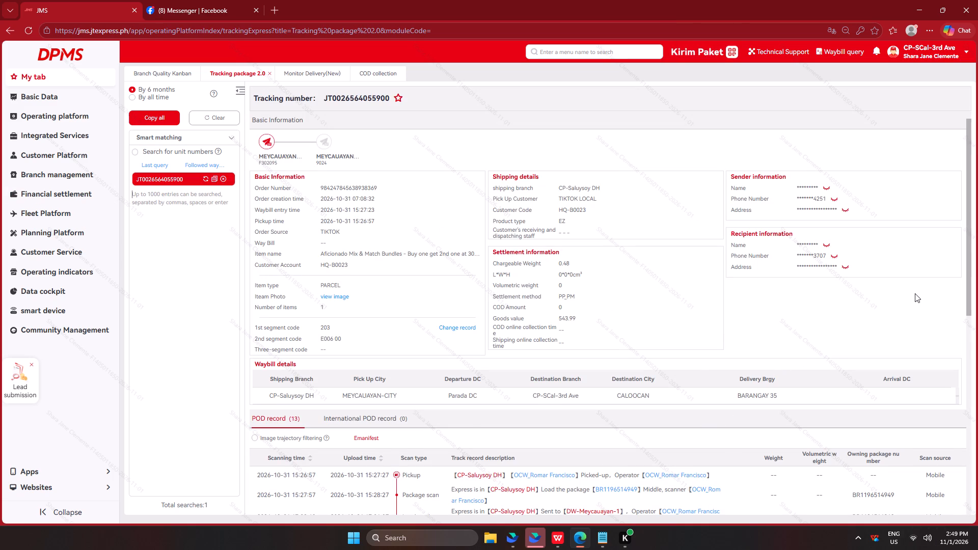
scroll(818, 230, "down", 6)
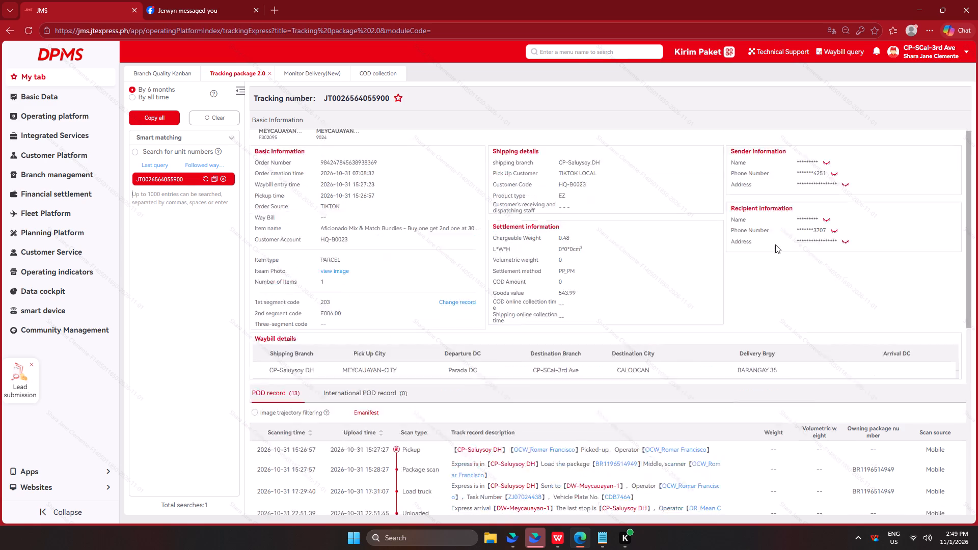
scroll(779, 241, "down", 2)
key("alt+Tab")
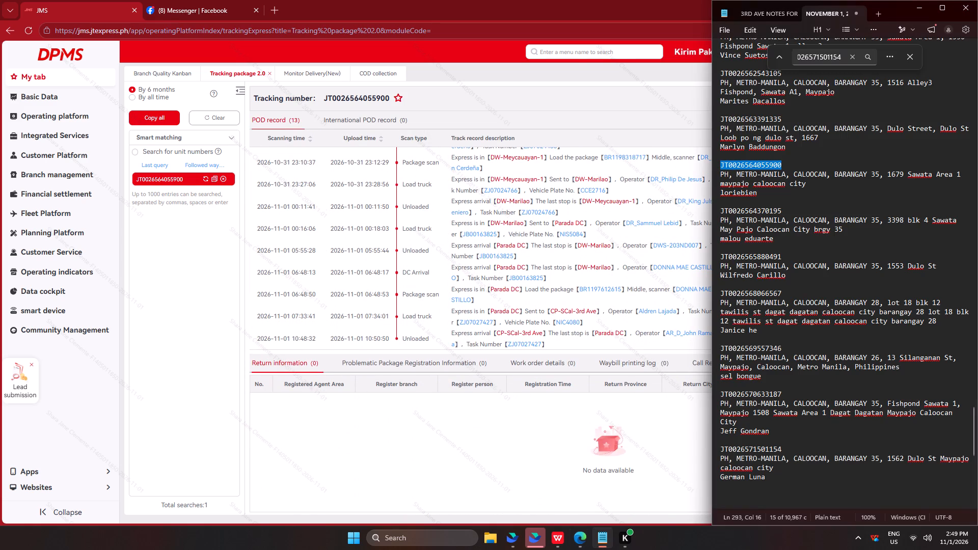
left_click(765, 210)
left_click(764, 209)
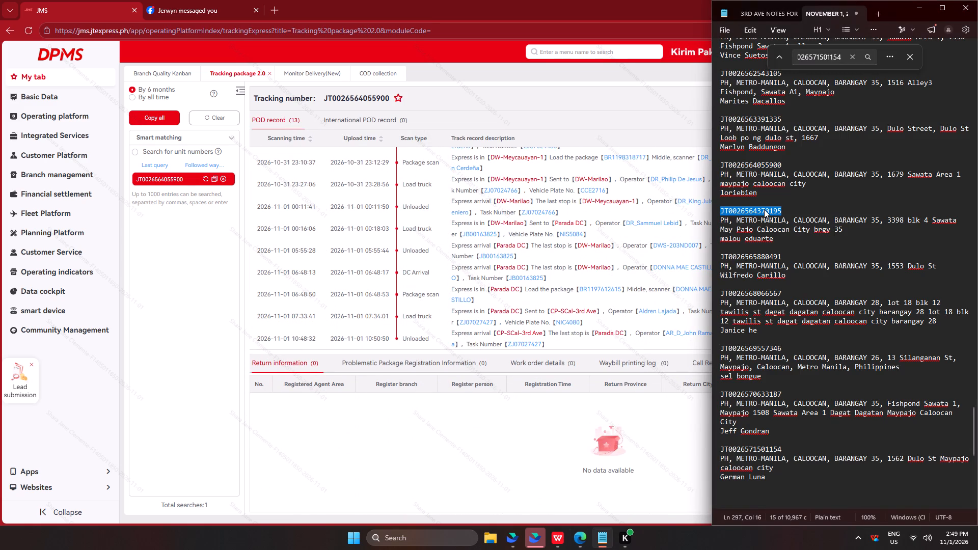
key("ctrl+c")
key("ctrl+c")
left_click(215, 115)
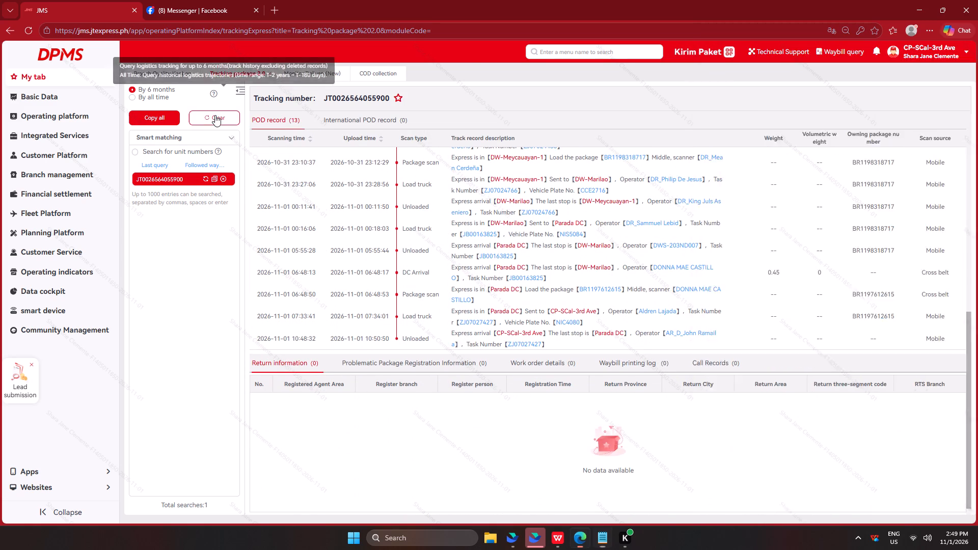
left_click(177, 211)
left_click(176, 227)
key("ctrl+v")
scroll(507, 218, "down", 7)
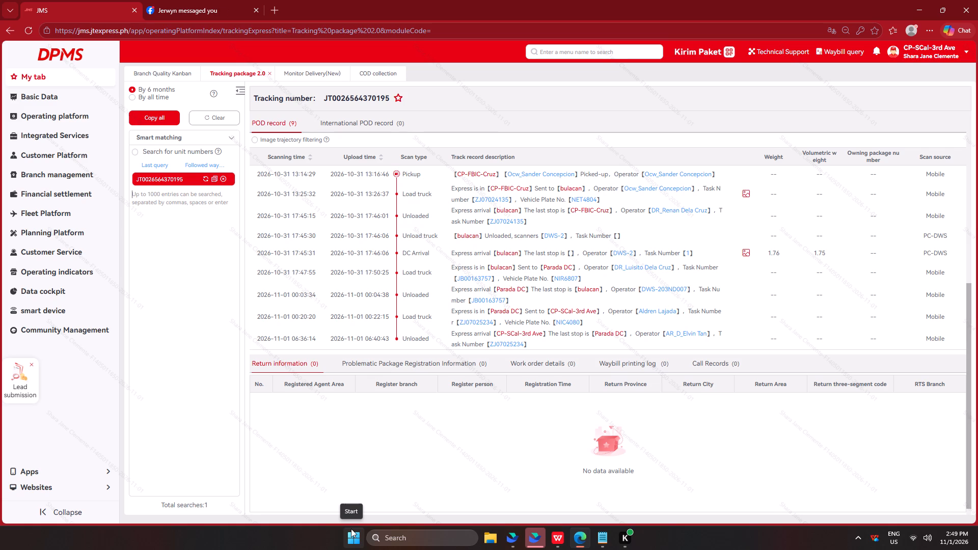
key("alt+Tab")
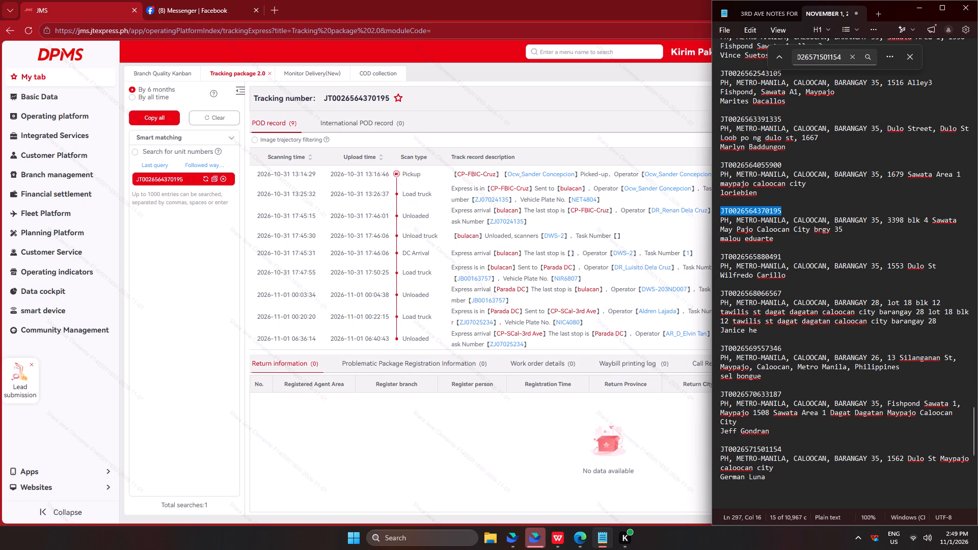
double_click(749, 259)
key("ctrl+c")
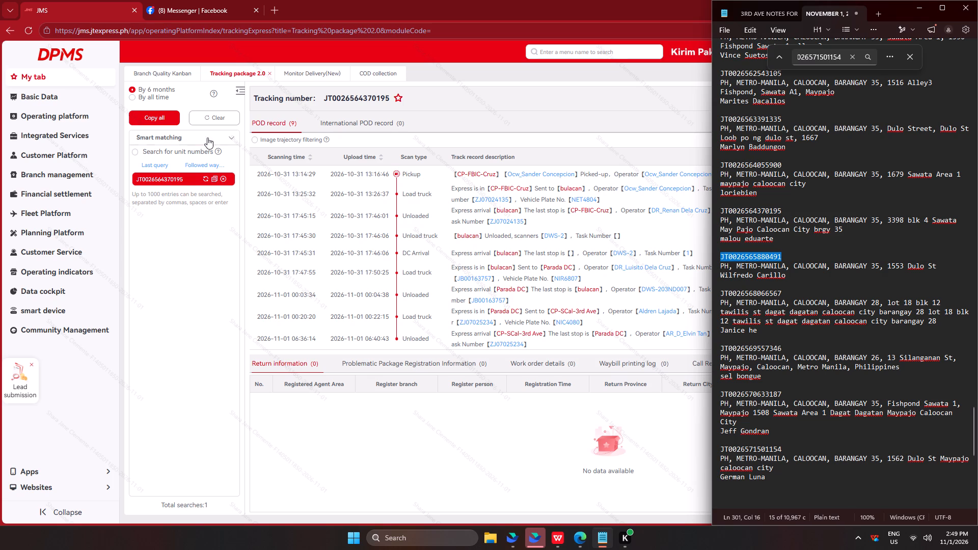
left_click(215, 114)
left_click_drag(138, 270, 137, 279)
key("ctrl+v")
scroll(725, 272, "down", 5)
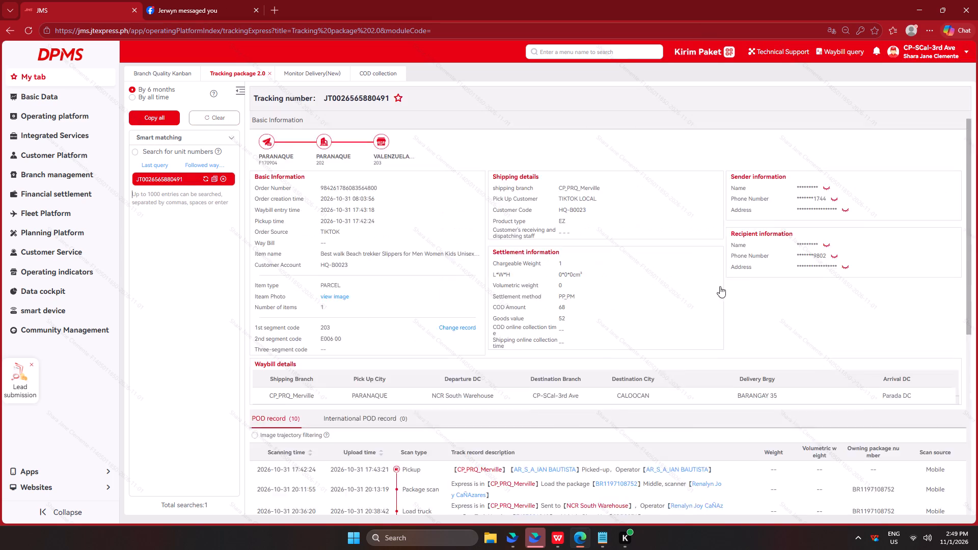
scroll(720, 286, "down", 3)
key("alt+Tab")
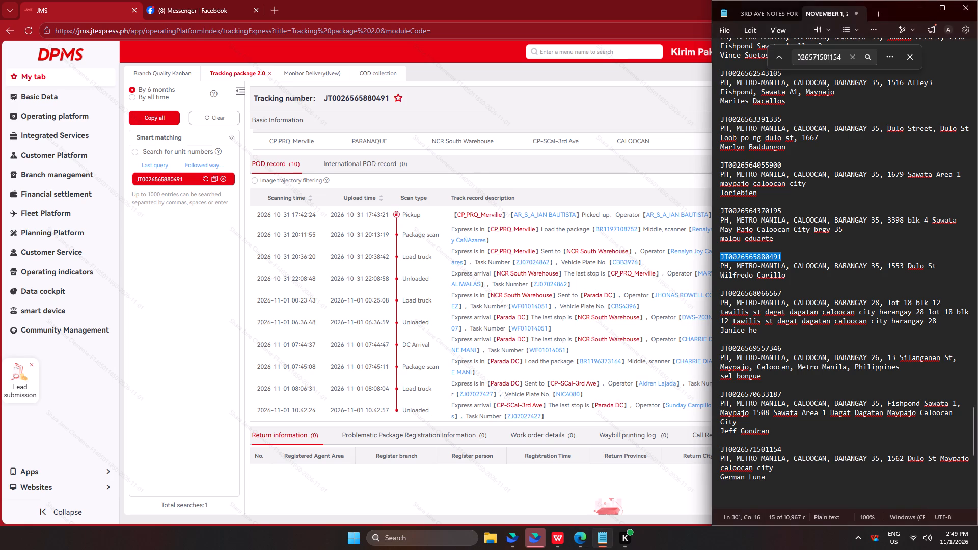
left_click(760, 302)
double_click(760, 296)
key("ctrl+c")
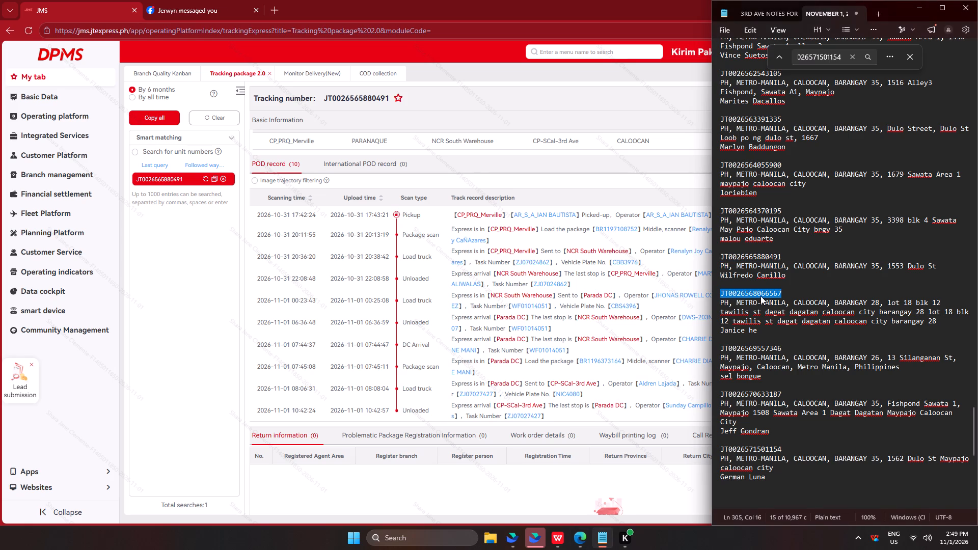
left_click(194, 117)
left_click_drag(177, 255, 177, 264)
key("ctrl+v")
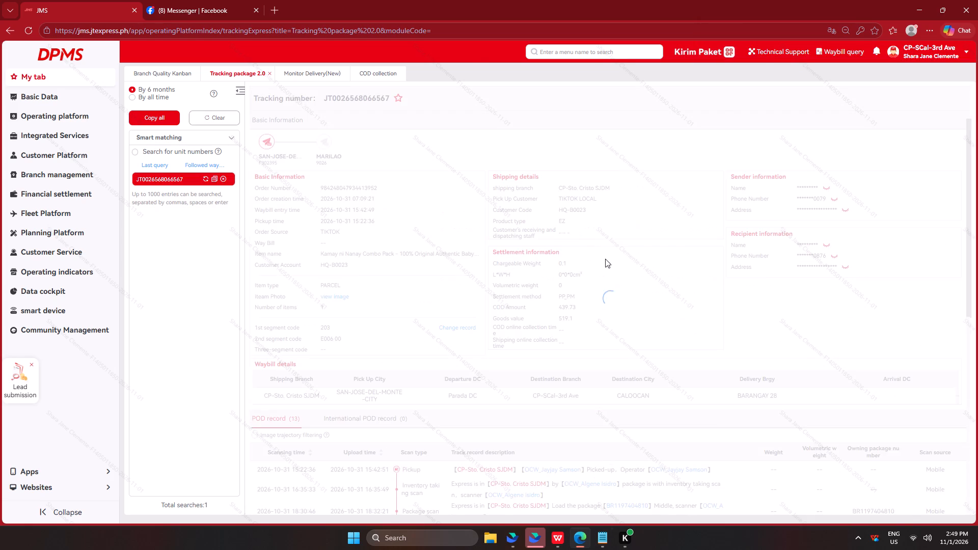
scroll(605, 259, "down", 14)
key("alt+Tab")
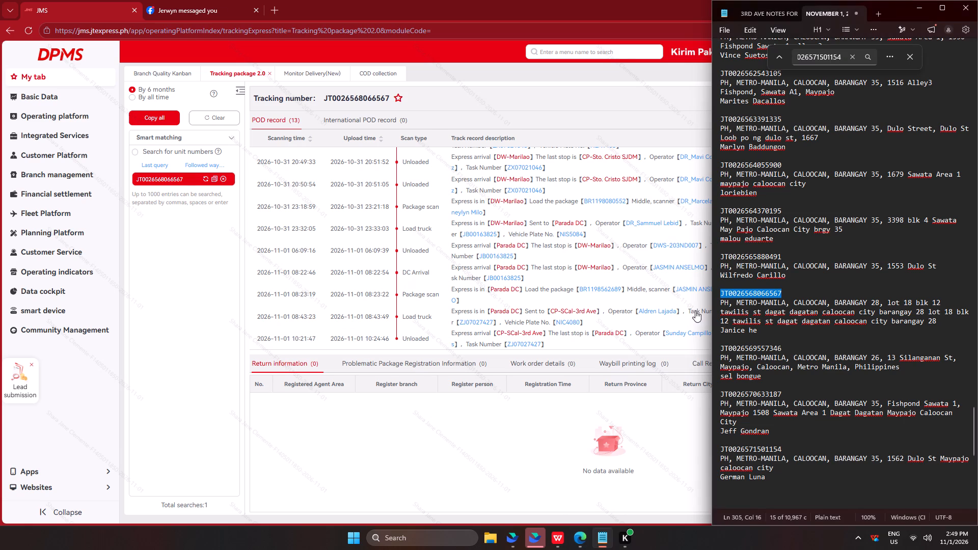
triple_click(760, 347)
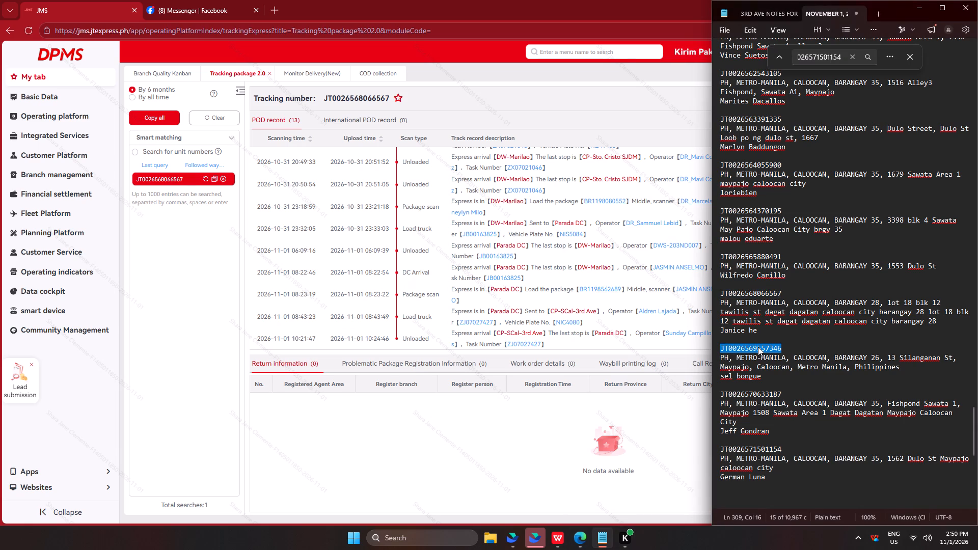
key("ctrl+c")
left_click(205, 114)
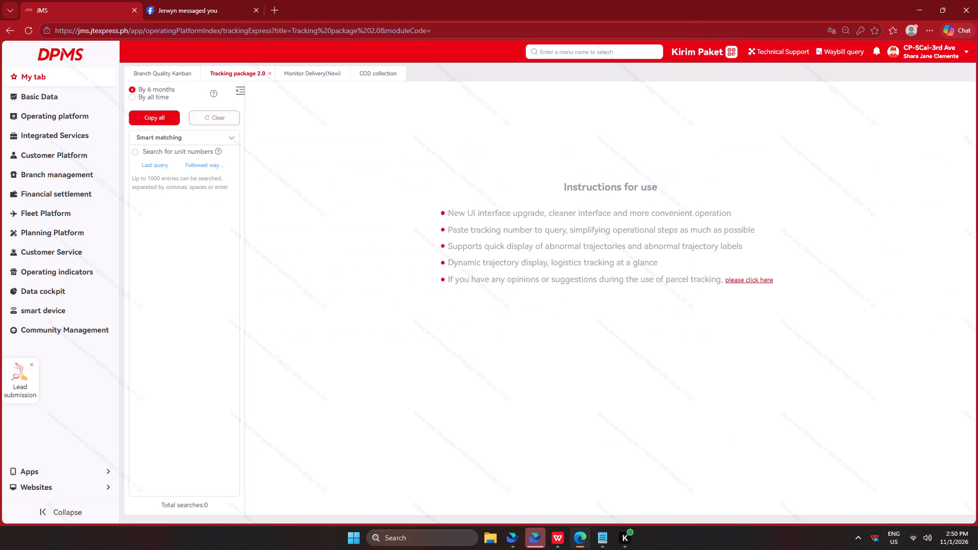
left_click(206, 253)
key("ctrl+v")
scroll(555, 222, "down", 15)
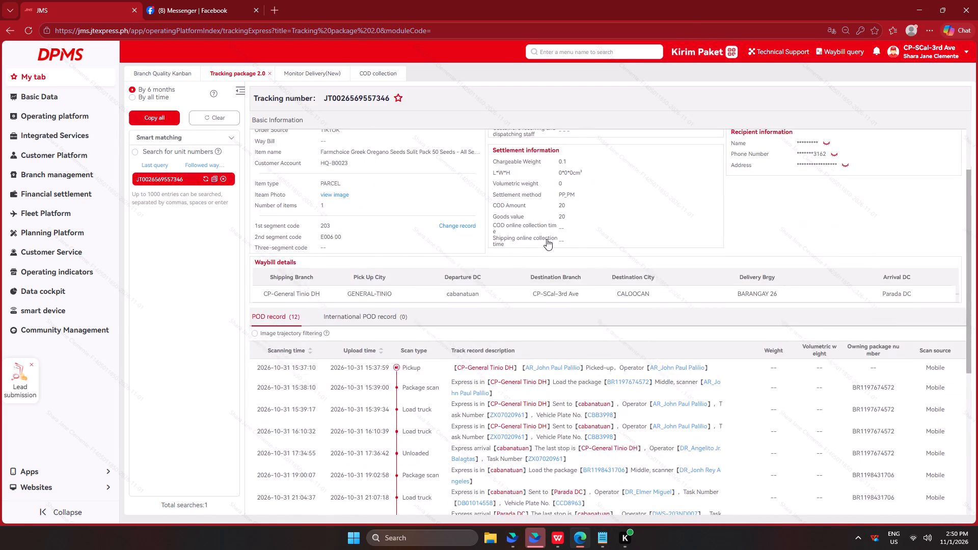
scroll(547, 239, "down", 6)
key("alt+Tab")
scroll(782, 248, "down", 2)
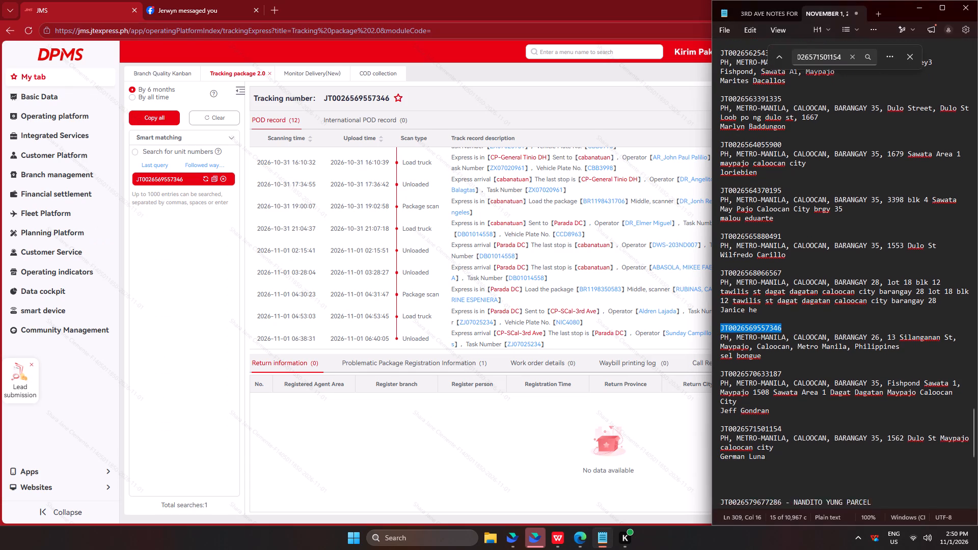
scroll(779, 261, "down", 4)
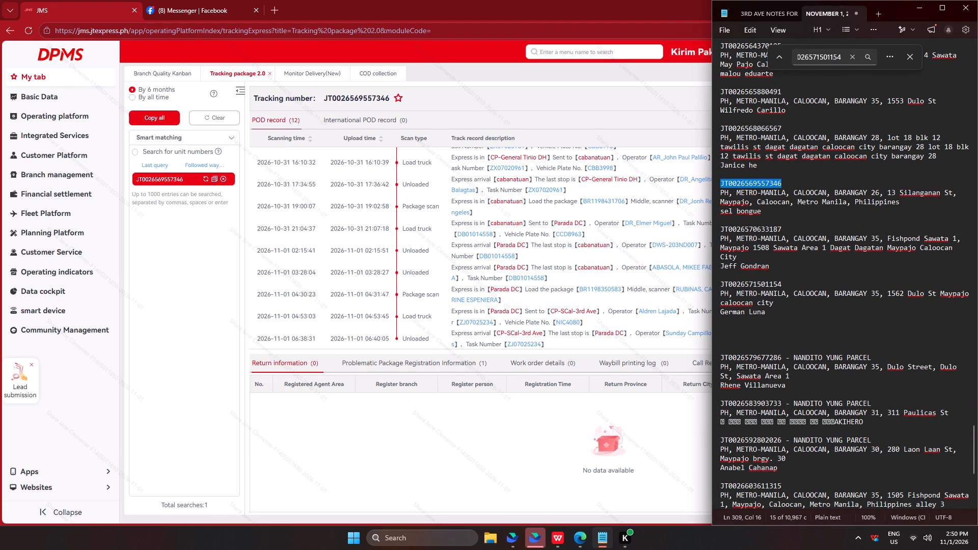
double_click(762, 231)
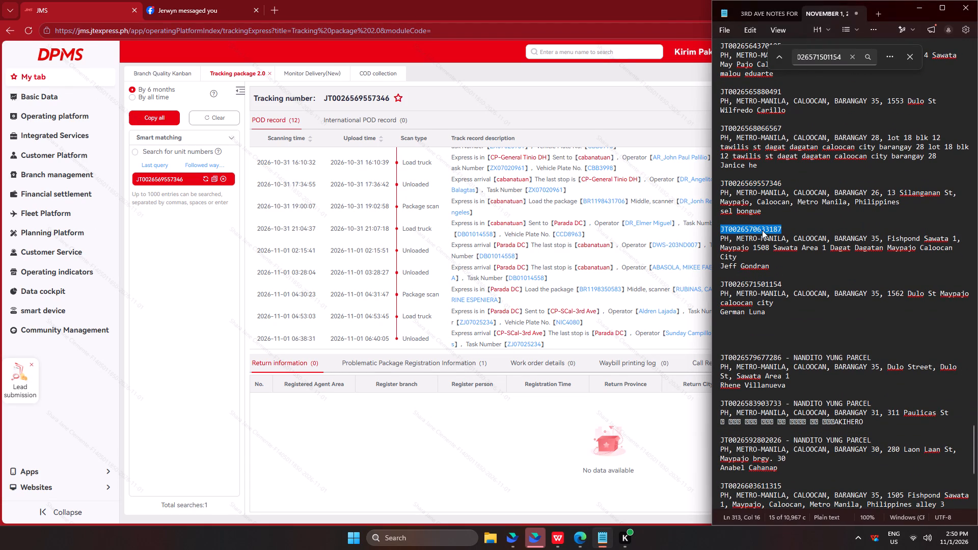
key("ctrl+c")
key("ctrl+c")
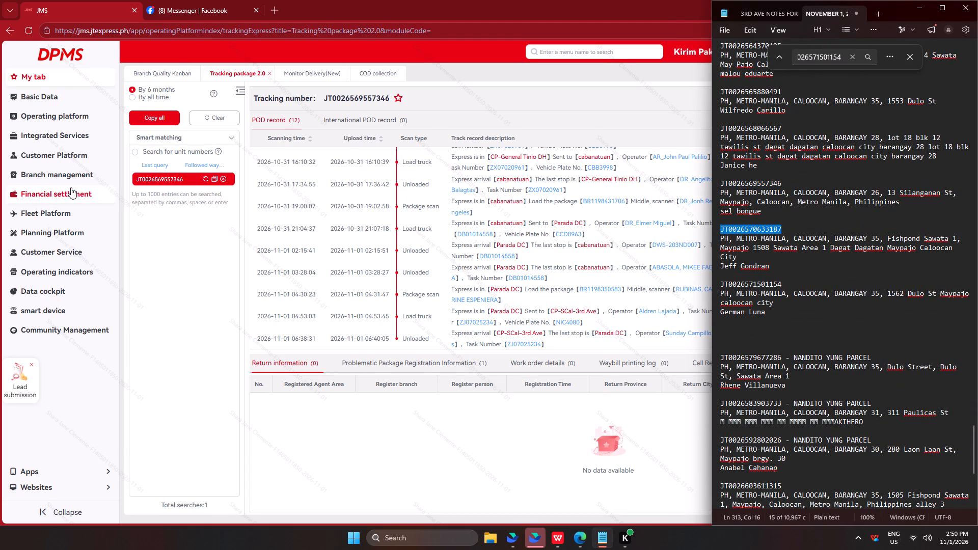
left_click(228, 122)
double_click(177, 236)
key("ctrl+v")
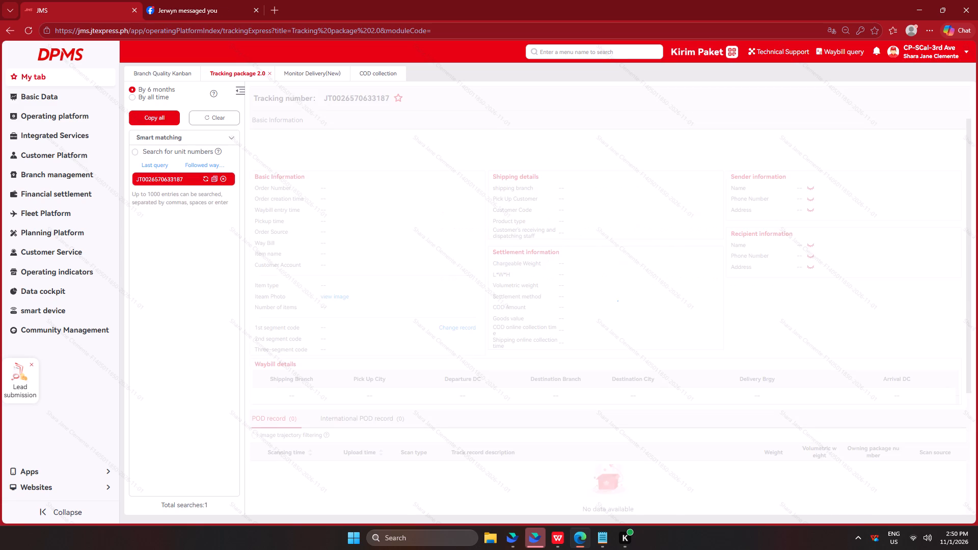
scroll(564, 183, "down", 8)
scroll(554, 321, "down", 3)
key("alt+Tab")
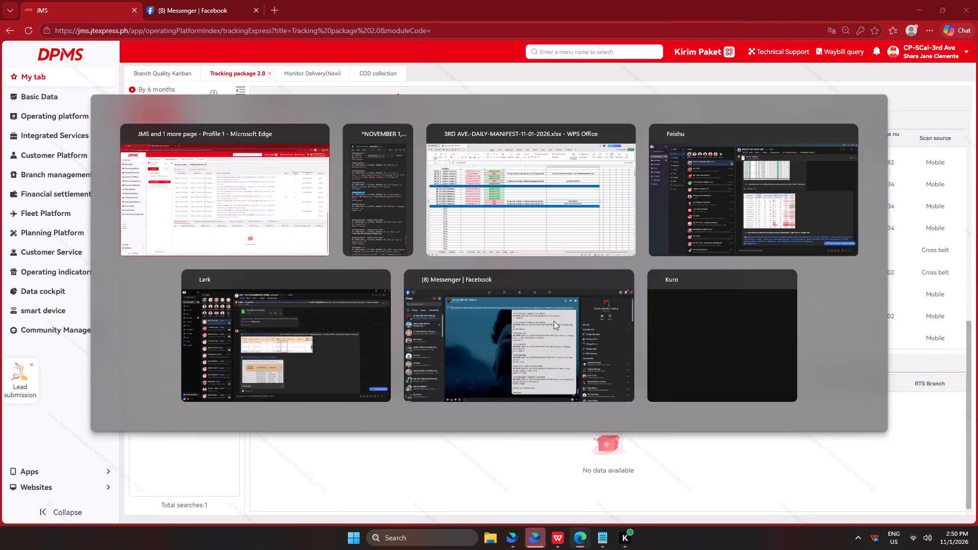
double_click(735, 288)
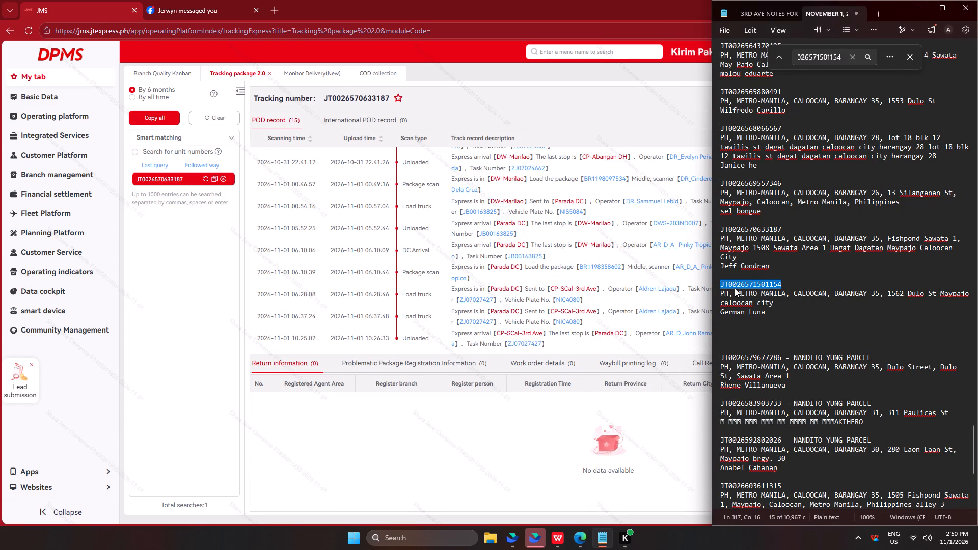
key("ctrl+c")
left_click(207, 118)
left_click(196, 388)
key("ctrl+v")
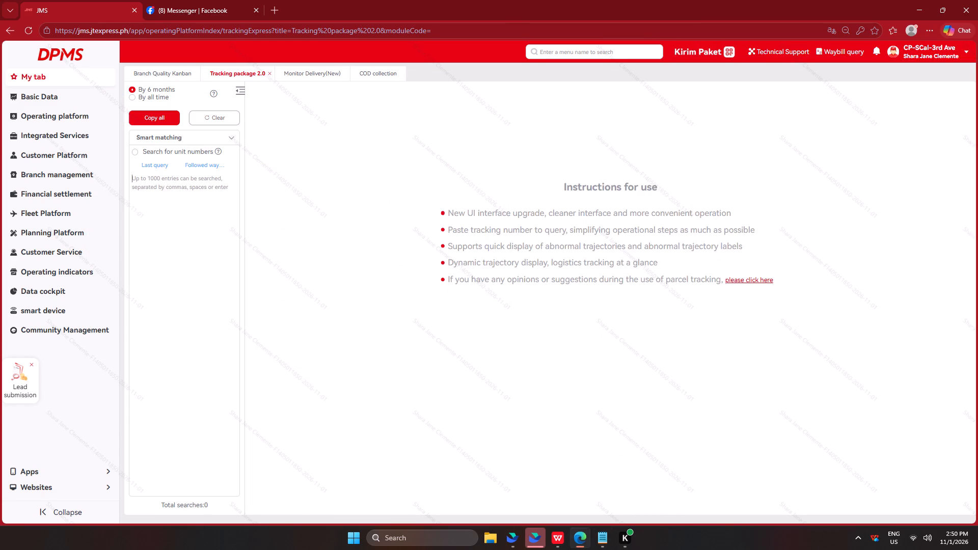
scroll(642, 248, "down", 7)
key("alt+Tab")
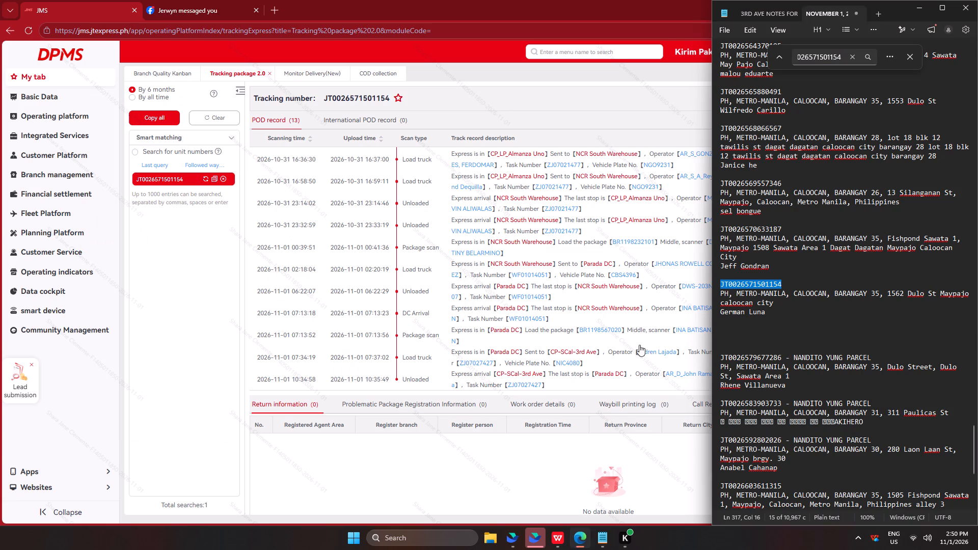
scroll(900, 279, "down", 6)
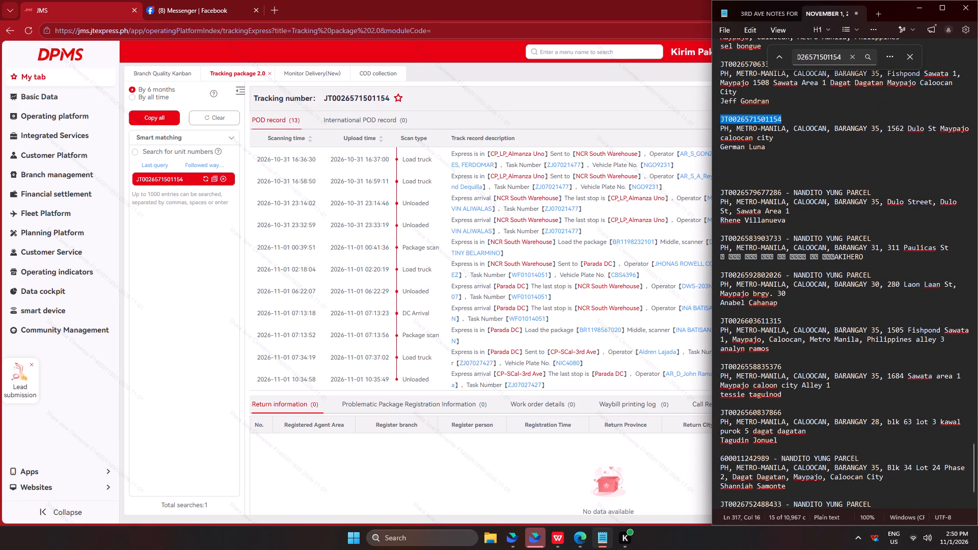
double_click(757, 192)
key("ctrl+c")
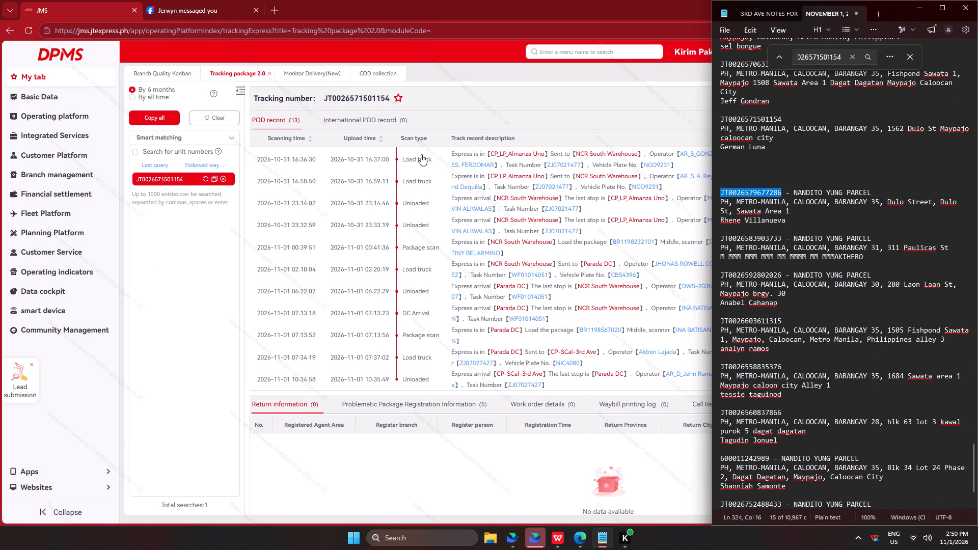
left_click(225, 123)
left_click(198, 242)
key("ctrl+v")
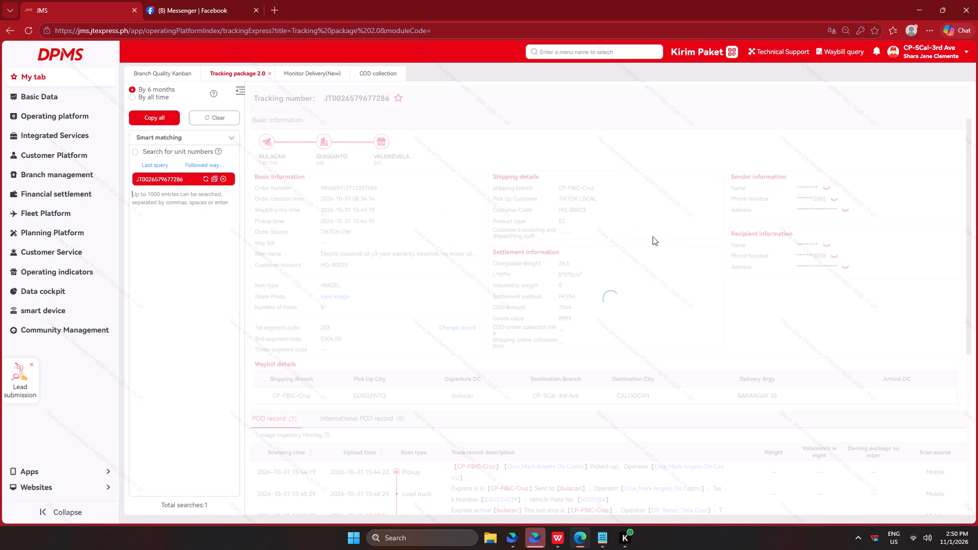
scroll(653, 237, "down", 8)
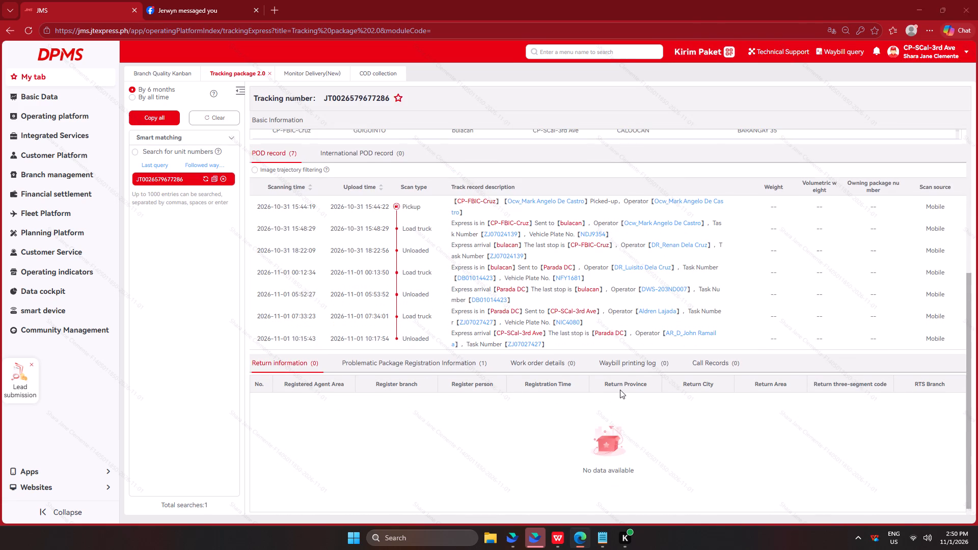
double_click(759, 238)
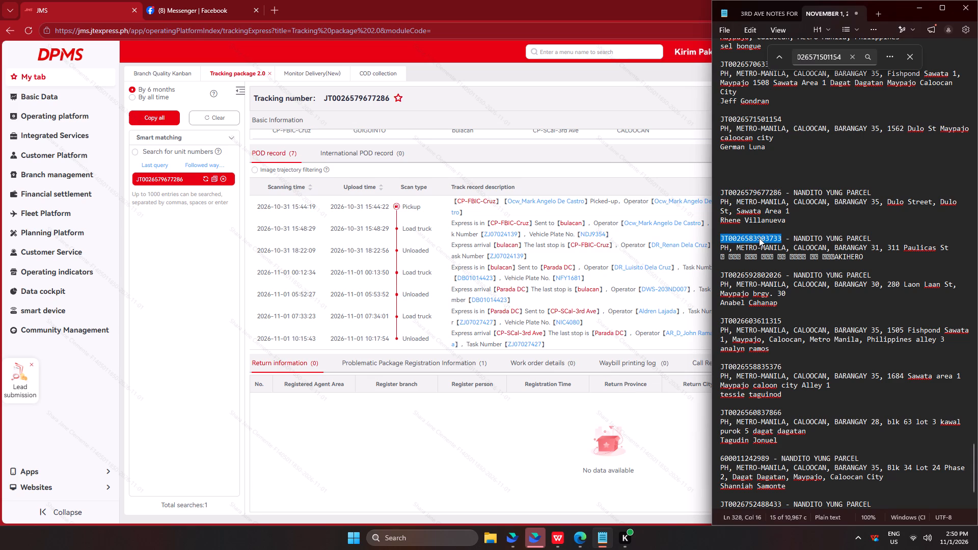
key("ctrl+c")
left_click(197, 118)
left_click(191, 267)
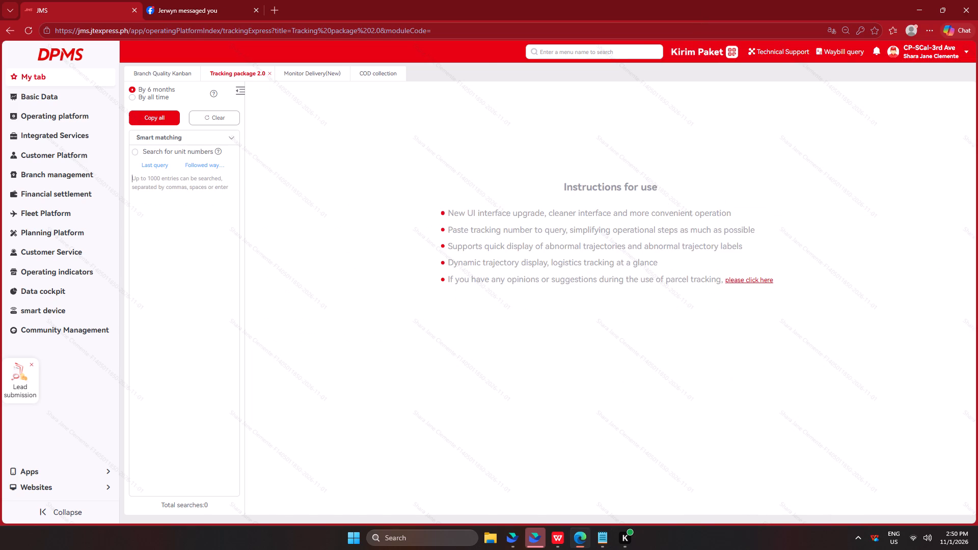
key("ctrl+v")
scroll(644, 214, "down", 8)
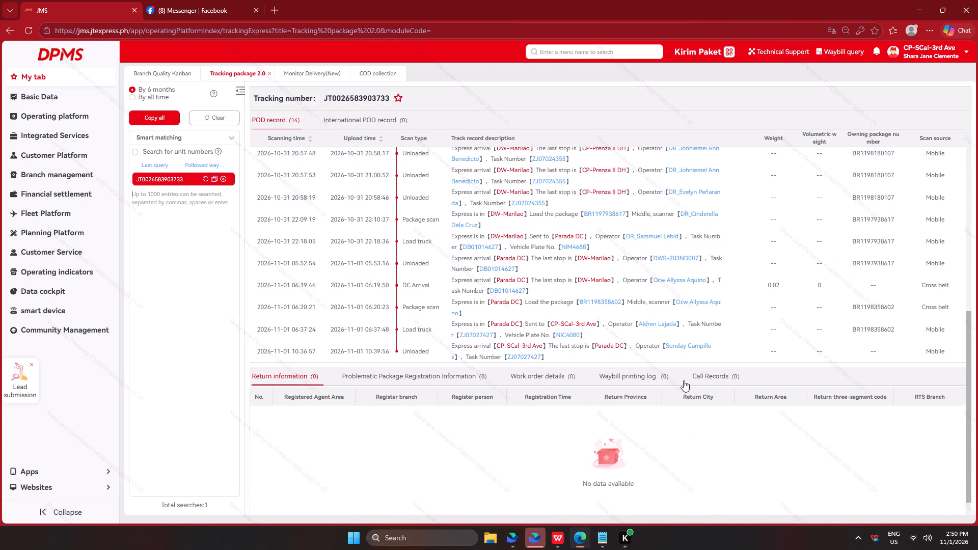
key("alt+Tab")
double_click(753, 277)
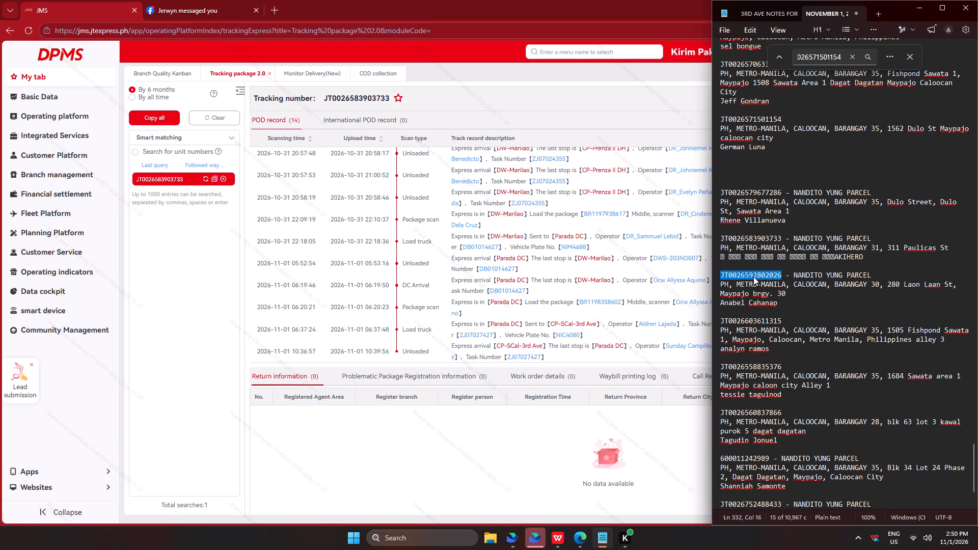
key("ctrl+c")
left_click(231, 113)
left_click(197, 243)
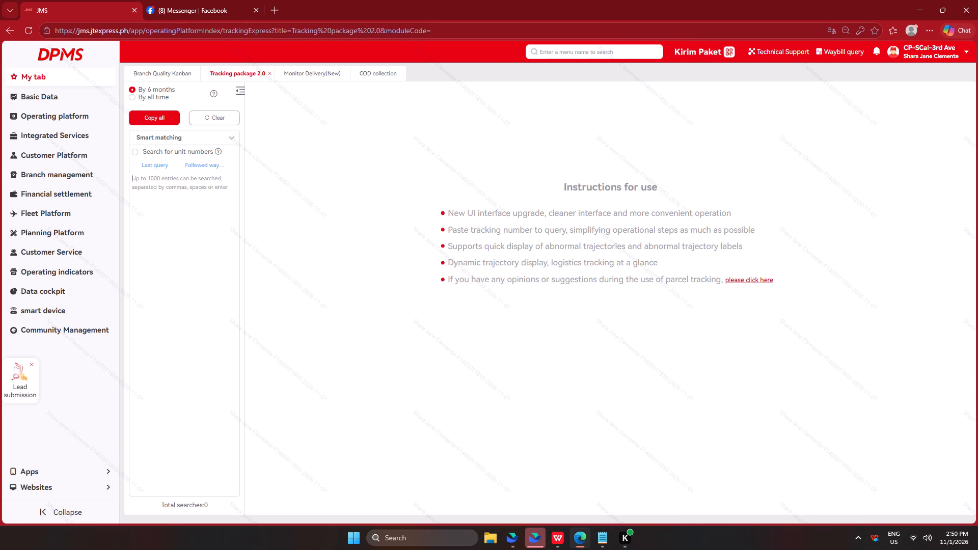
key("ctrl+v")
scroll(459, 256, "down", 7)
scroll(472, 310, "down", 2)
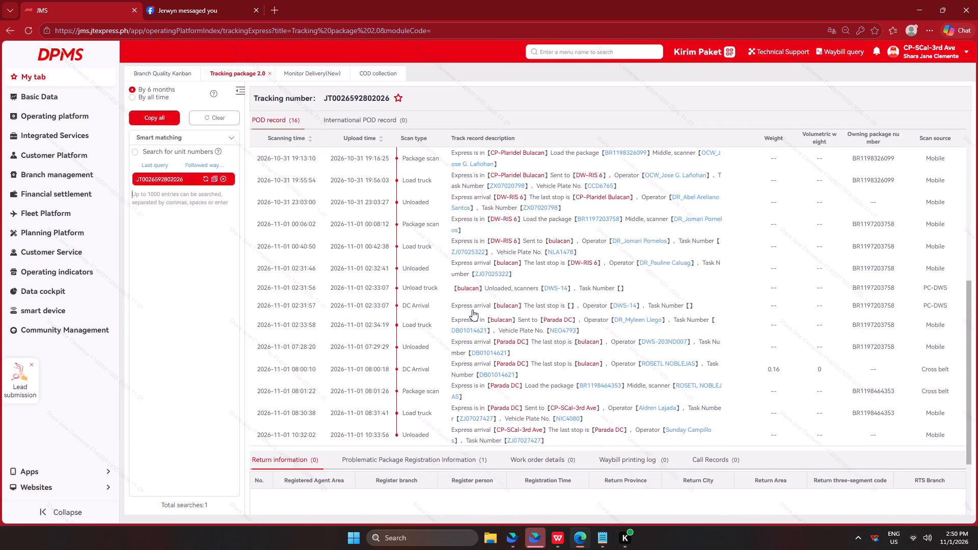
key("alt+Tab")
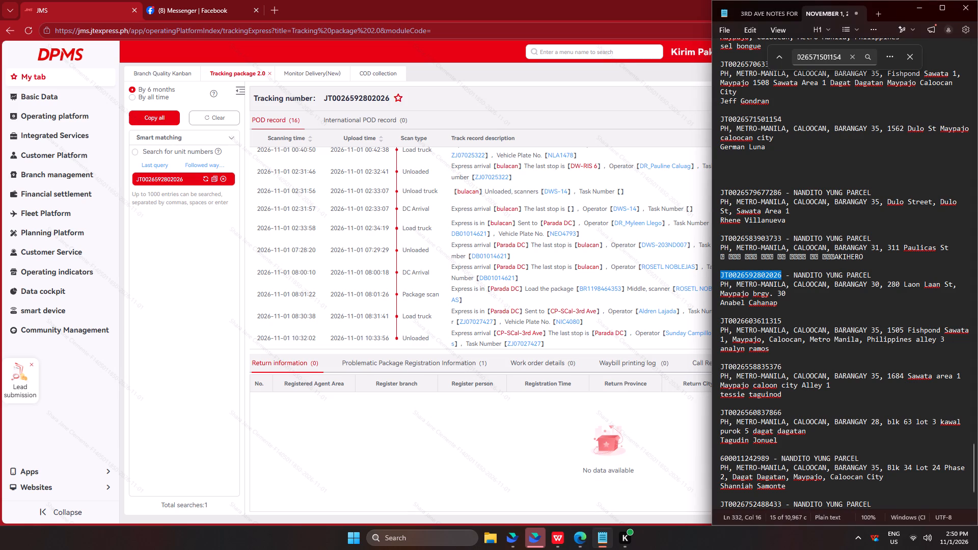
double_click(746, 322)
key("ctrl+c")
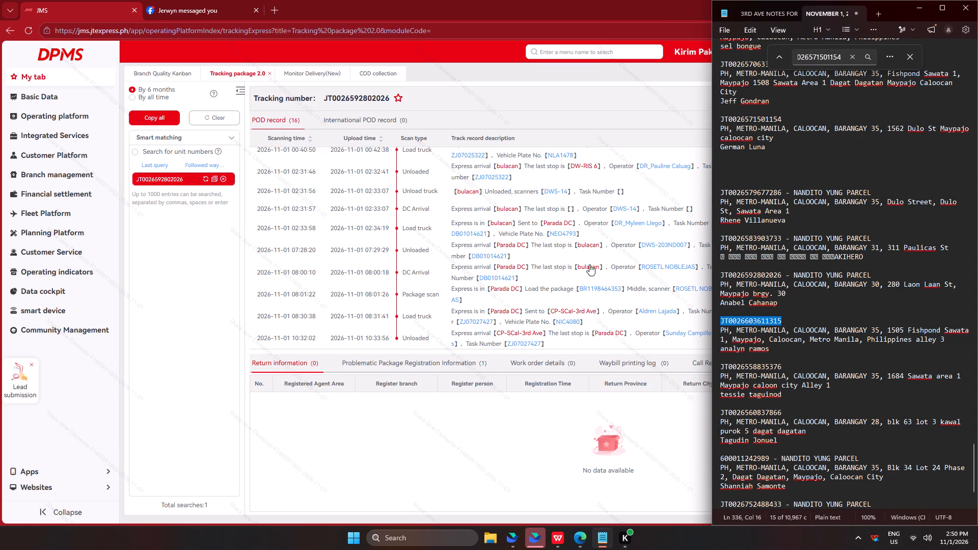
left_click(210, 113)
left_click(221, 243)
key("ctrl+v")
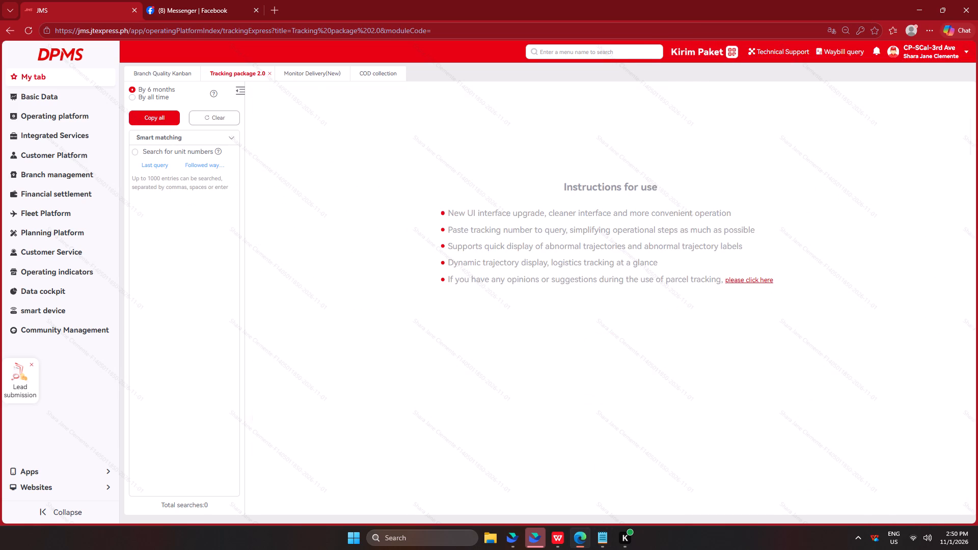
scroll(608, 212, "down", 8)
key("alt+Tab")
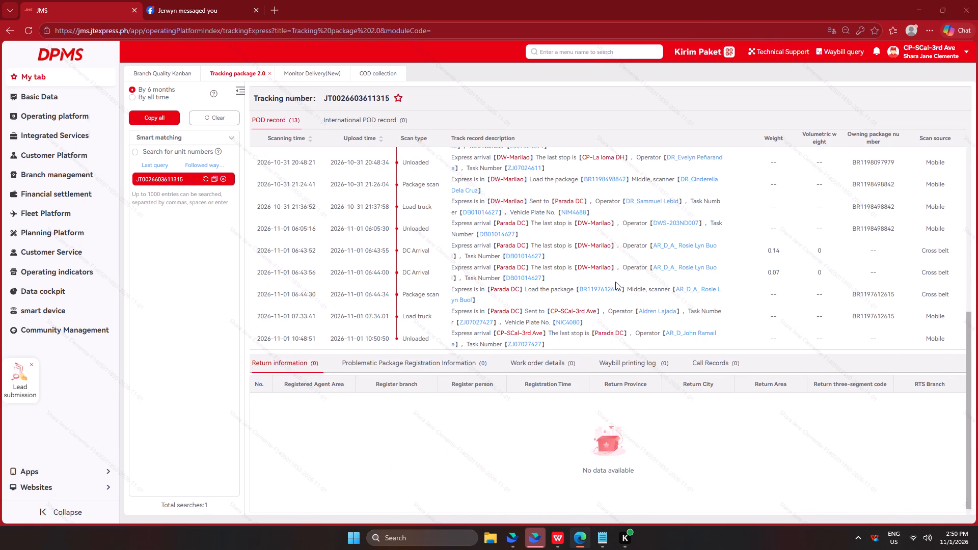
double_click(743, 368)
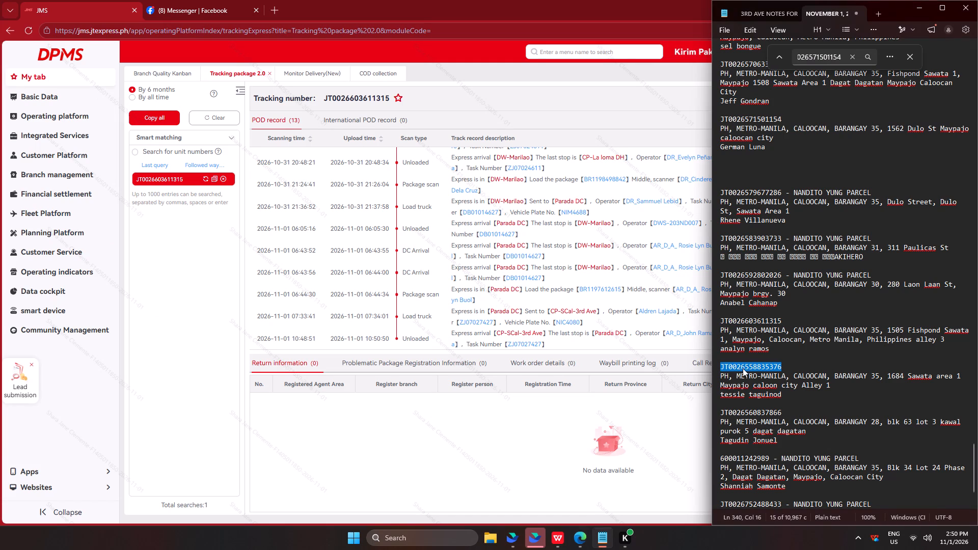
key("ctrl+c")
left_click(202, 116)
left_click_drag(151, 369, 156, 370)
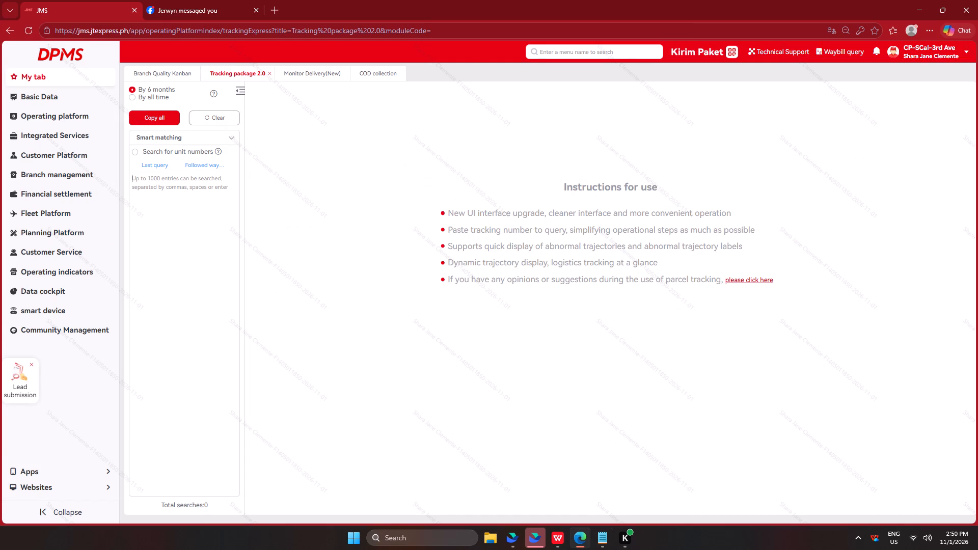
key("ctrl+v")
scroll(635, 209, "down", 8)
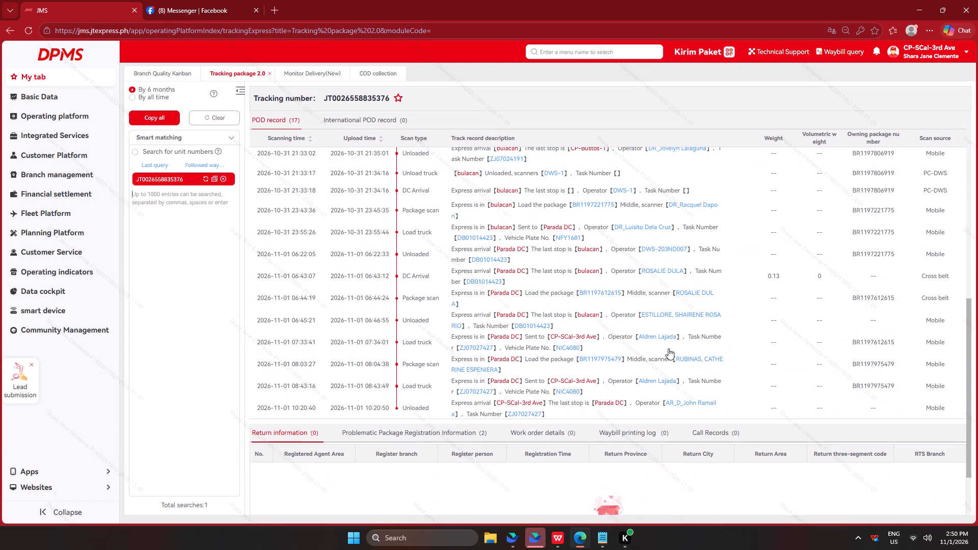
key("alt+Tab")
scroll(771, 397, "down", 5)
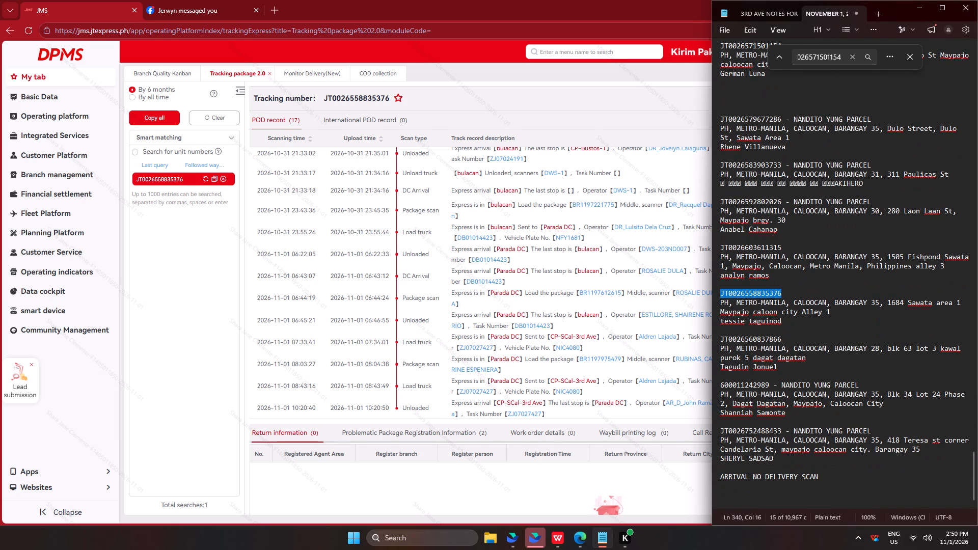
double_click(750, 339)
key("ctrl+c")
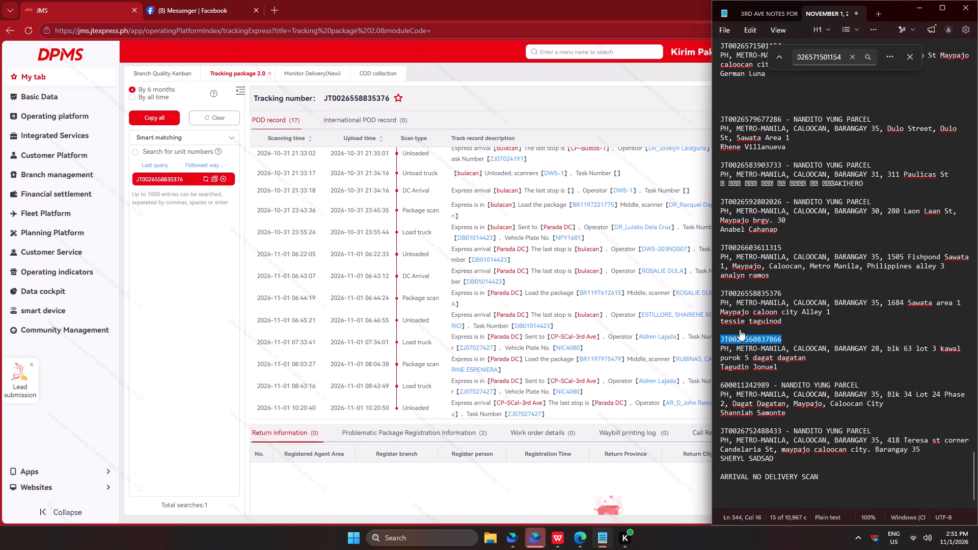
left_click(216, 111)
left_click(183, 276)
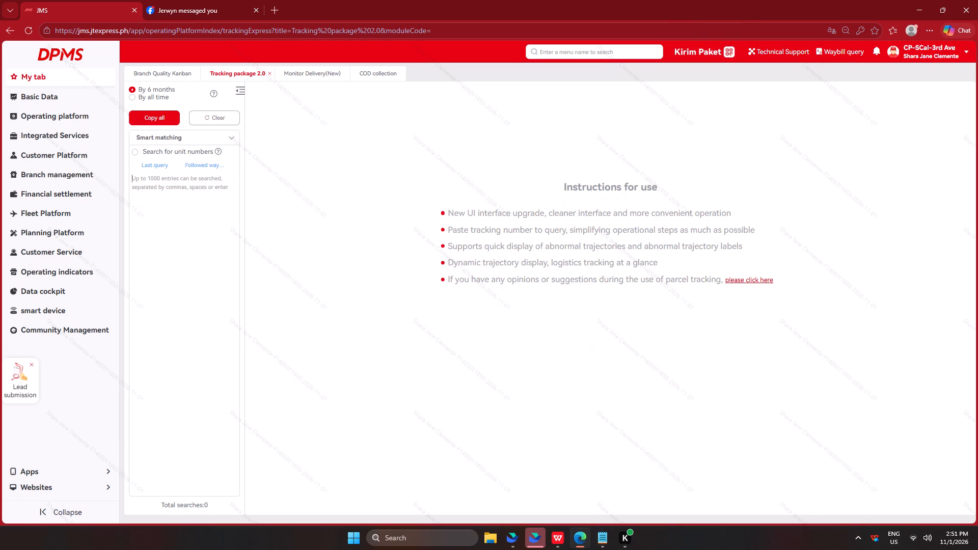
key("ctrl+v")
scroll(644, 215, "down", 8)
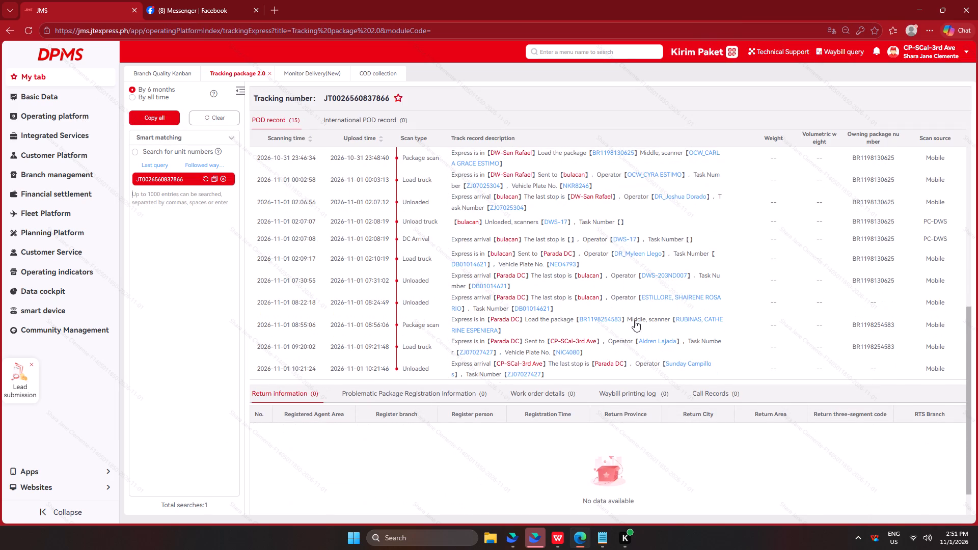
key("alt+Tab")
scroll(795, 353, "down", 4)
double_click(754, 383)
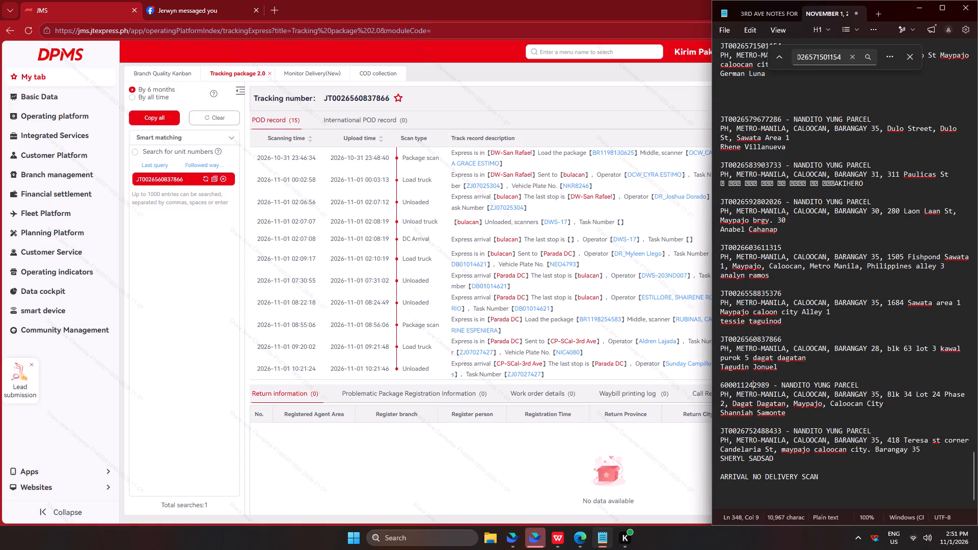
key("ctrl+c")
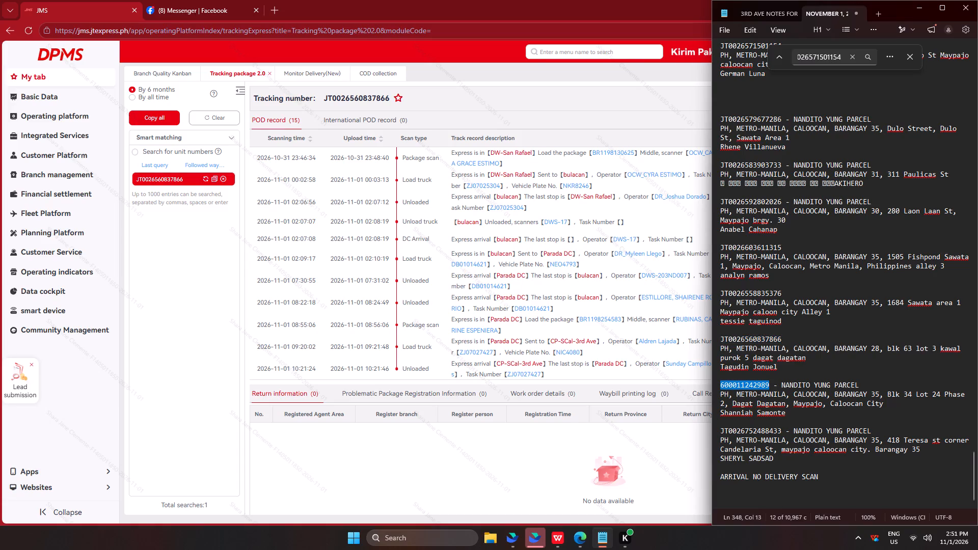
key("ctrl+c")
left_click(212, 111)
left_click(206, 249)
key("ctrl+v")
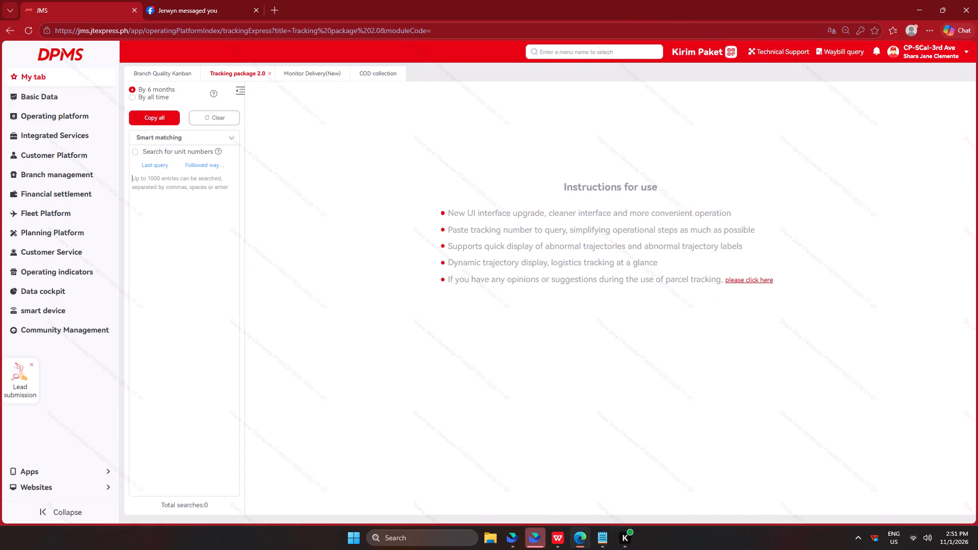
scroll(478, 219, "down", 20)
scroll(478, 219, "down", 3)
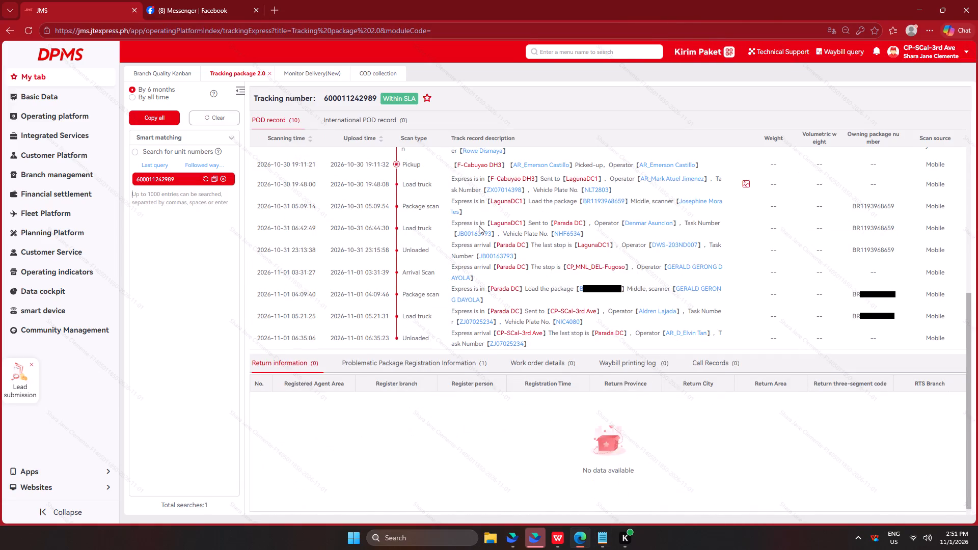
key("alt+Tab")
scroll(747, 360, "down", 5)
double_click(754, 431)
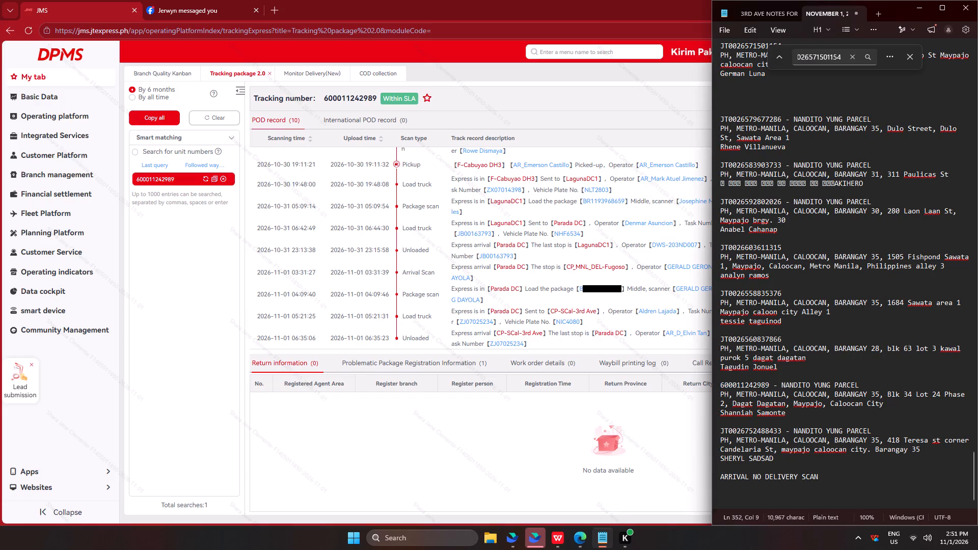
key("ctrl+c")
left_click(199, 110)
left_click(204, 295)
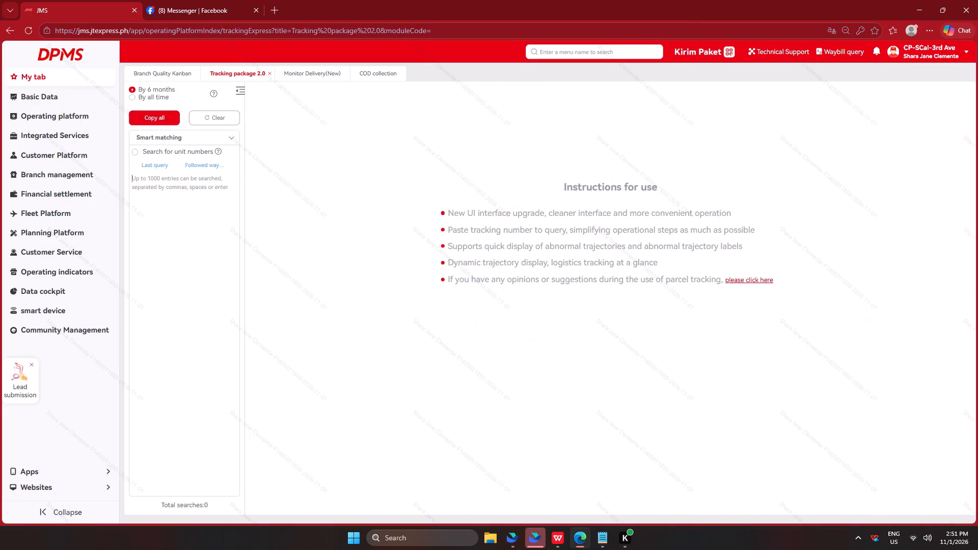
key("ctrl+v")
scroll(723, 227, "down", 8)
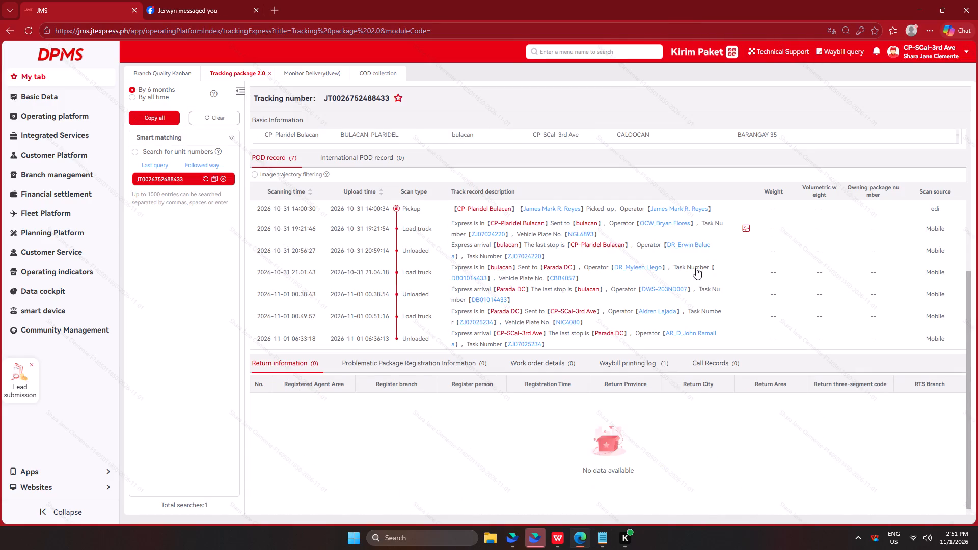
key("Tab")
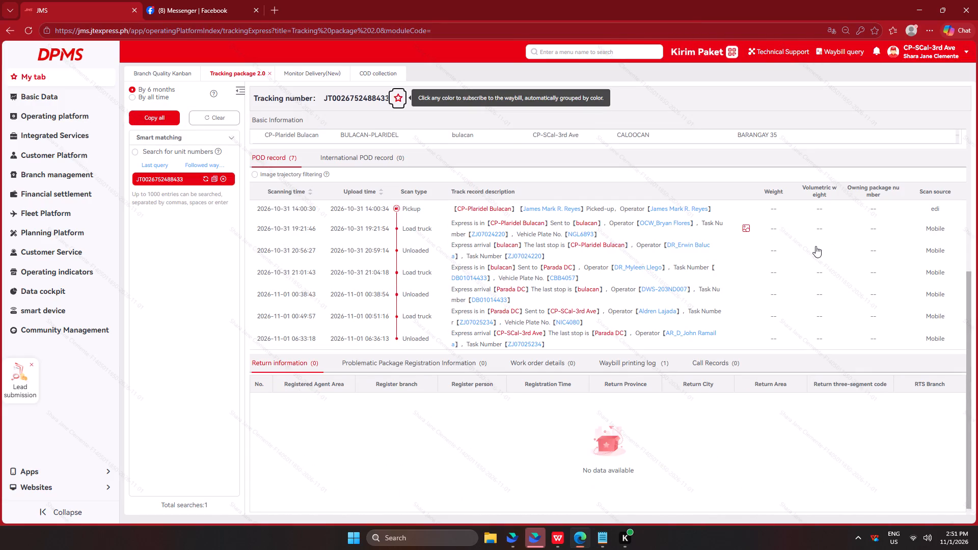
key("alt+Tab")
scroll(834, 204, "up", 2)
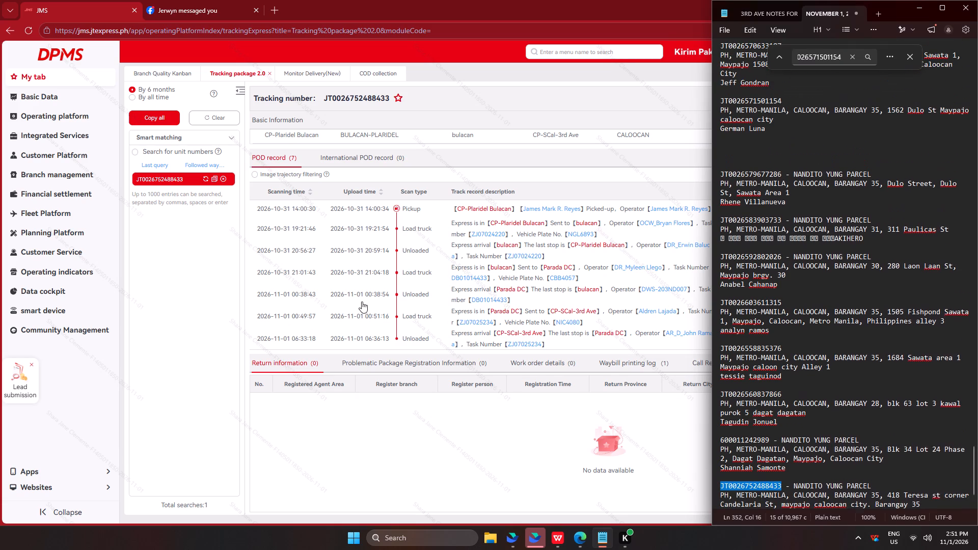
left_click(231, 279)
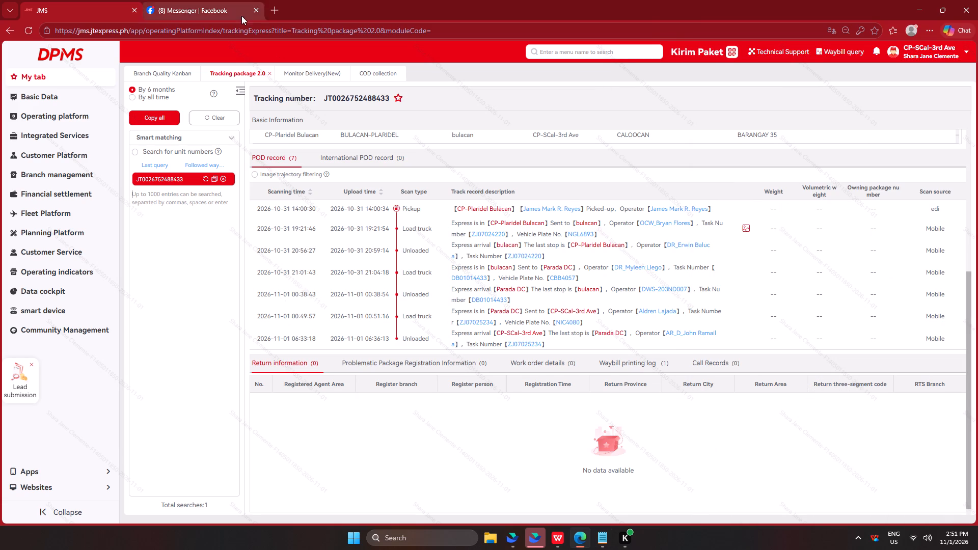
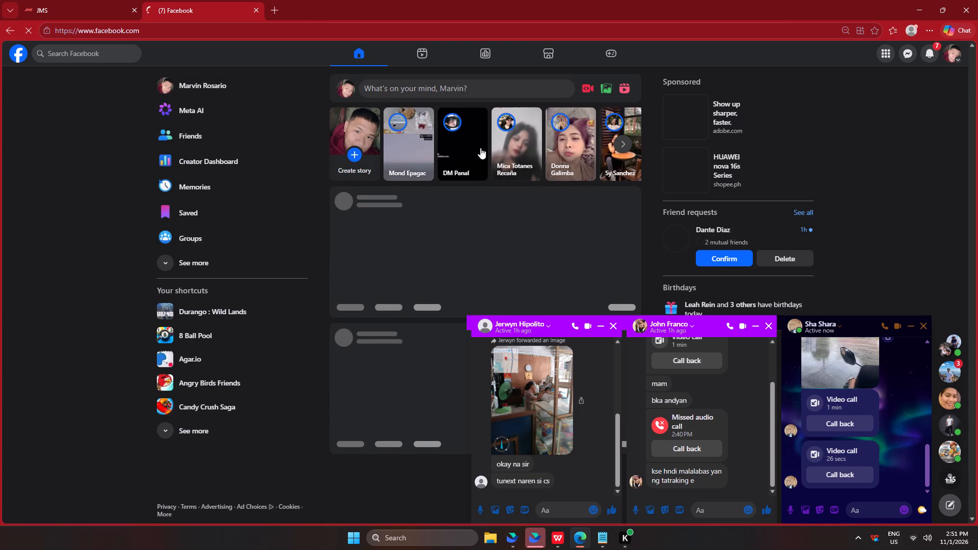
Minimize the first open chat conversation and log out of the current Facebook account.
left_click(602, 325)
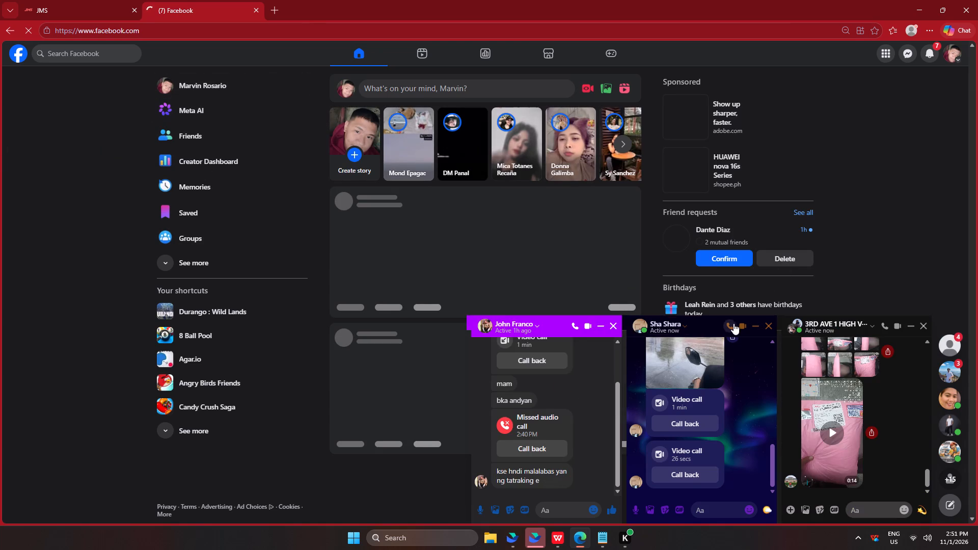
left_click(952, 57)
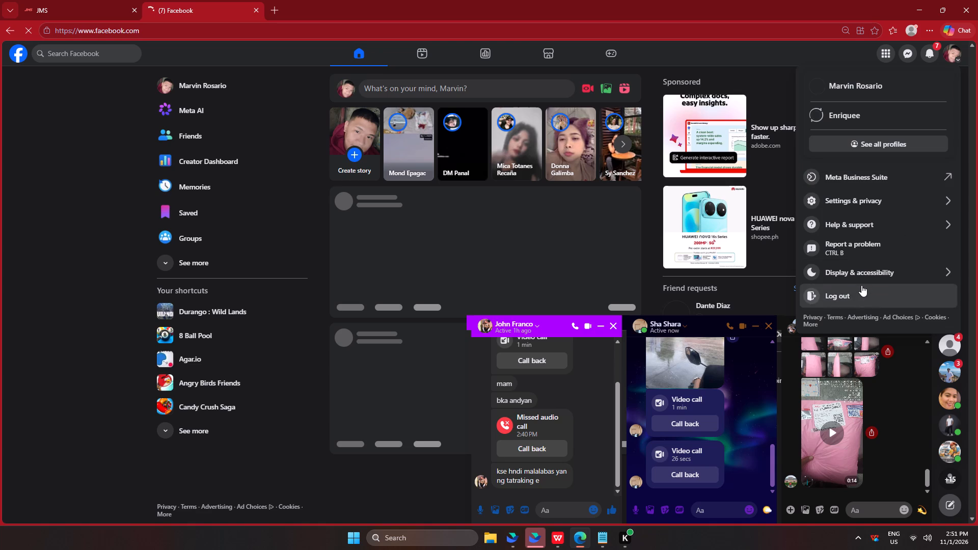
left_click(859, 287)
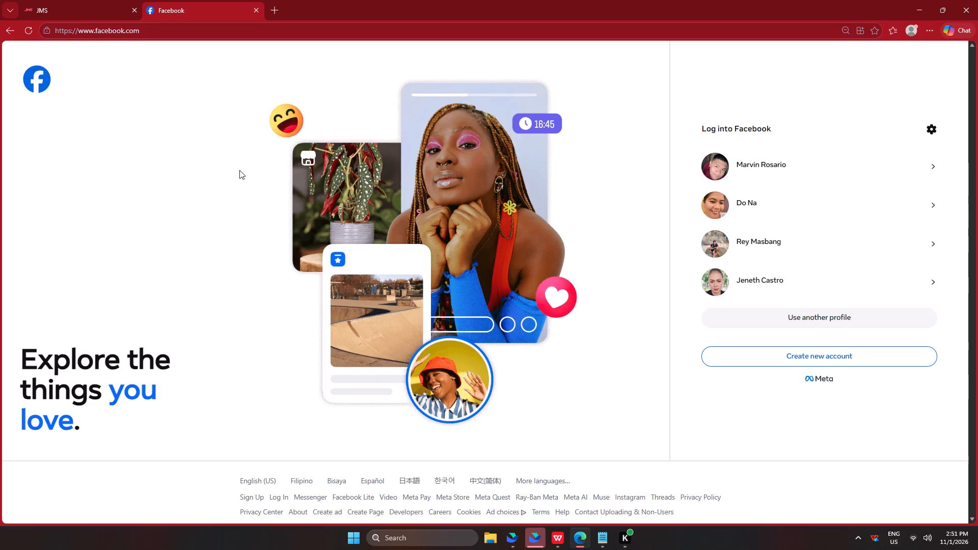
Start logging into Facebook with another profile and enter that account's username in the email or mobile number field.
left_click(786, 317)
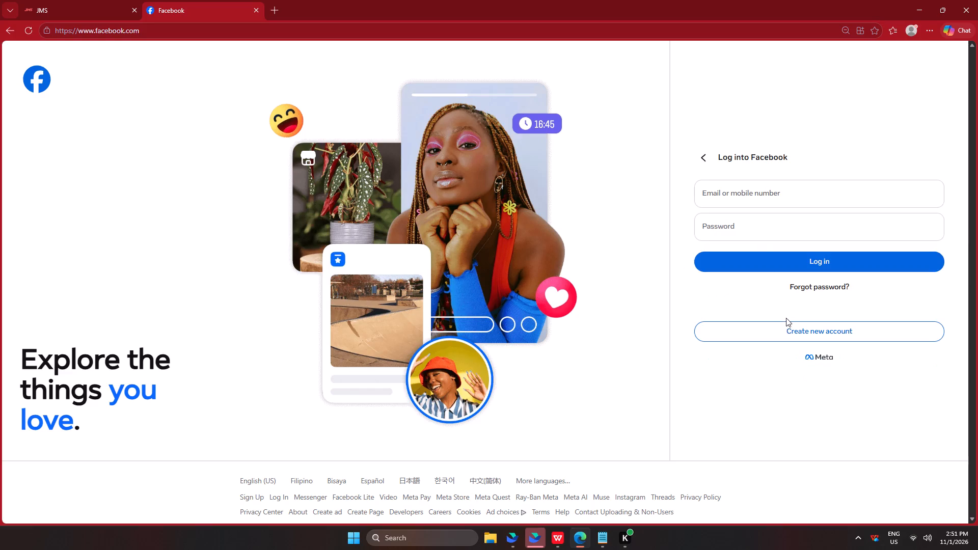
left_click(765, 207)
left_click(763, 198)
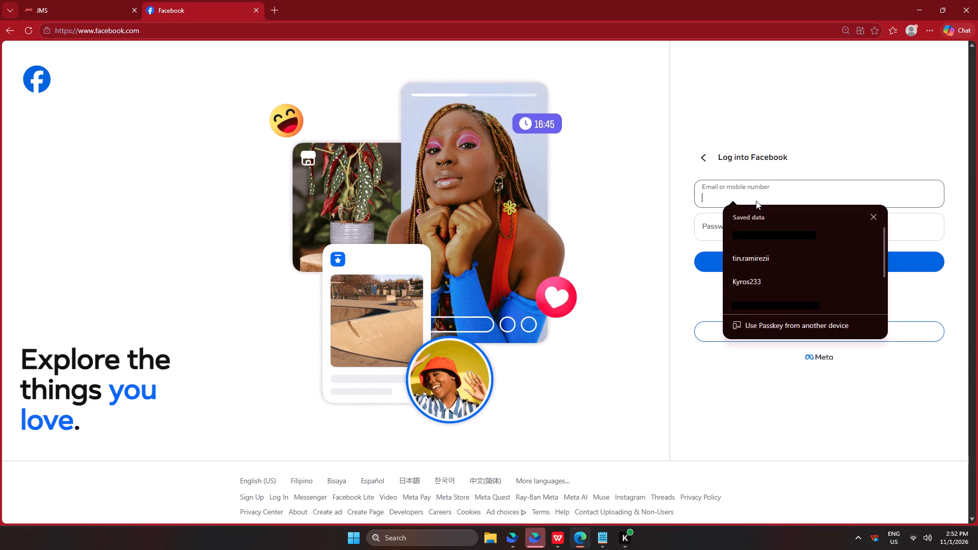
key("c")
key("BackSpace")
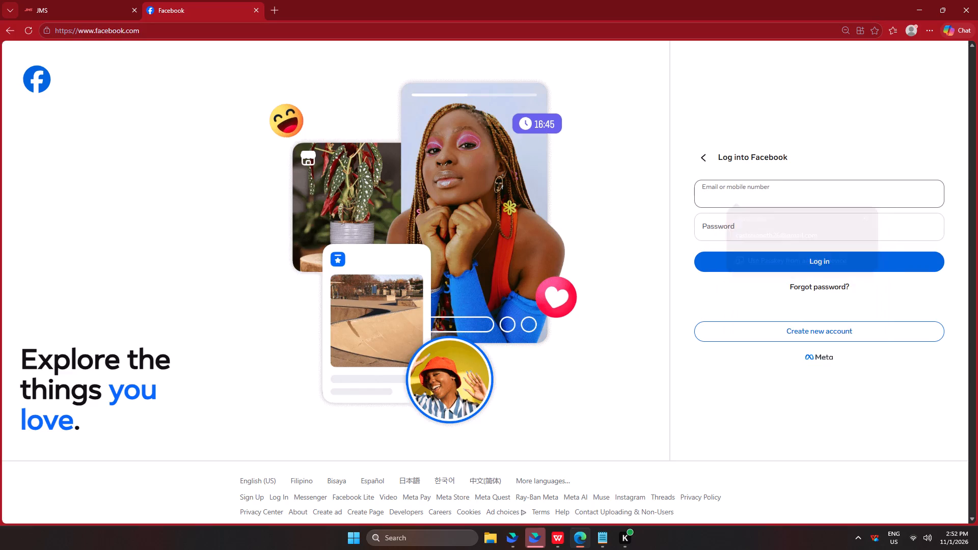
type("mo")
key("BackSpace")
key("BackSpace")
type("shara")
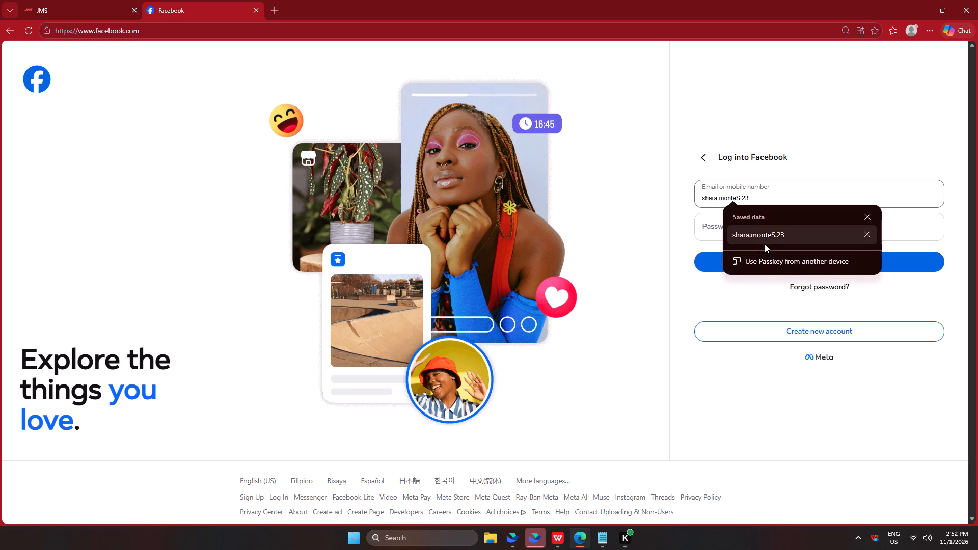